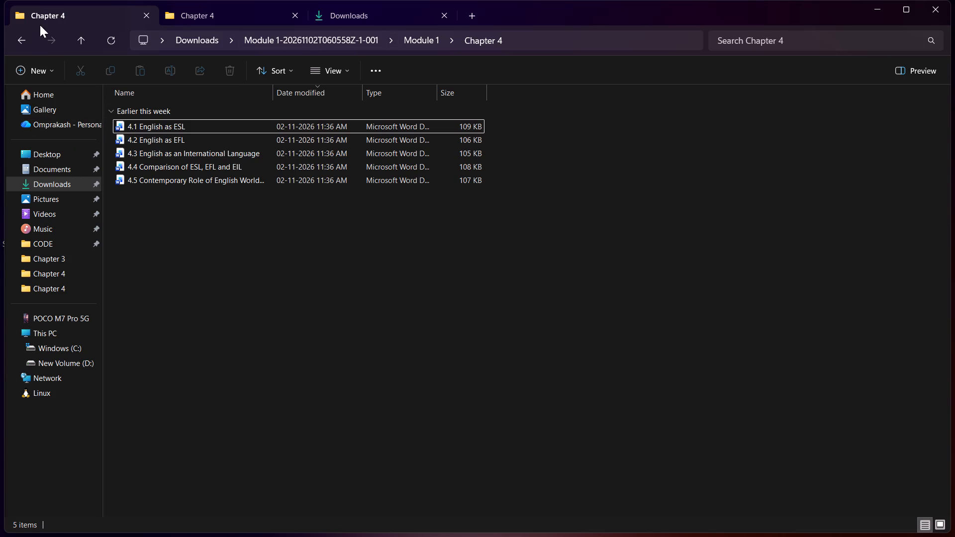
Open the document 5.1 Meaning of First Language Acquisition from Chapter 5 of the Module 2 download folder.
click(15, 42)
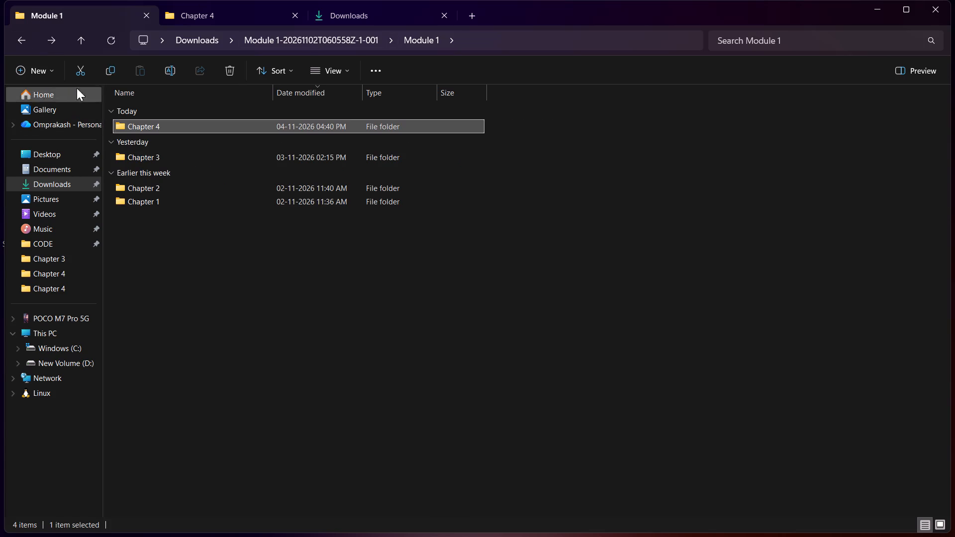
click(19, 40)
click(19, 40)
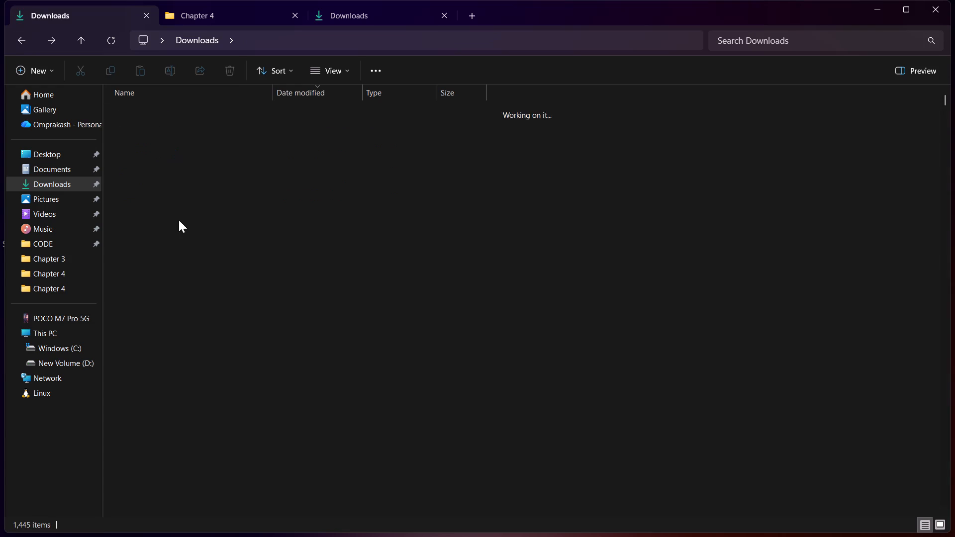
double_click(176, 234)
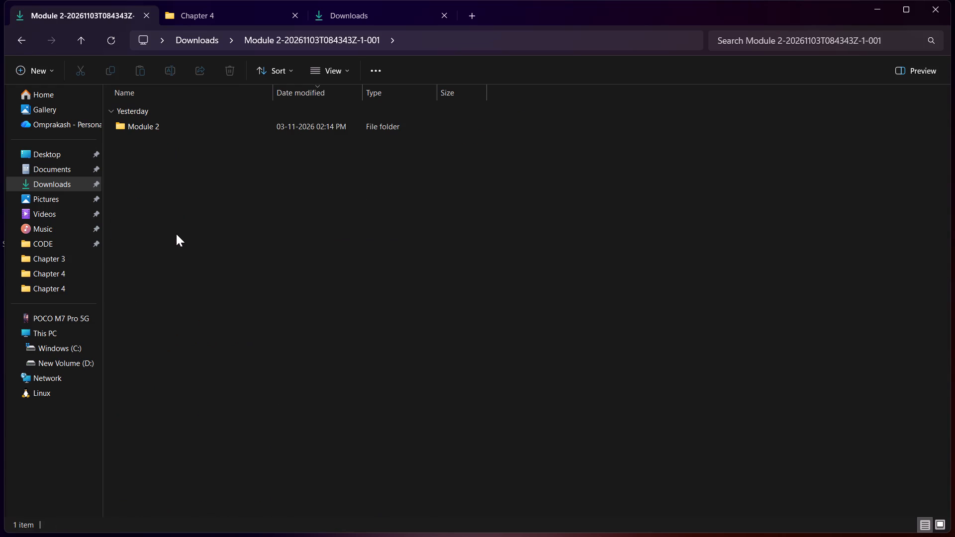
double_click(162, 128)
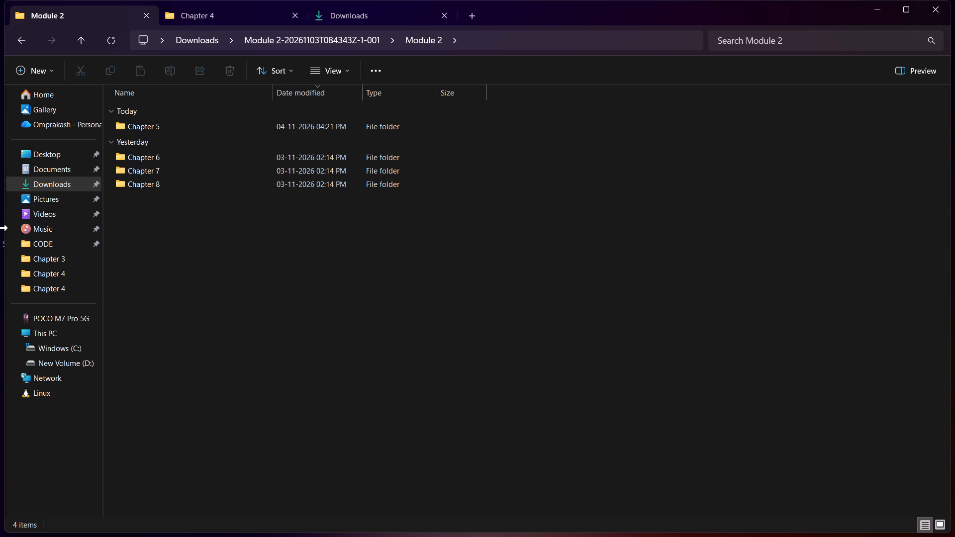
double_click(173, 130)
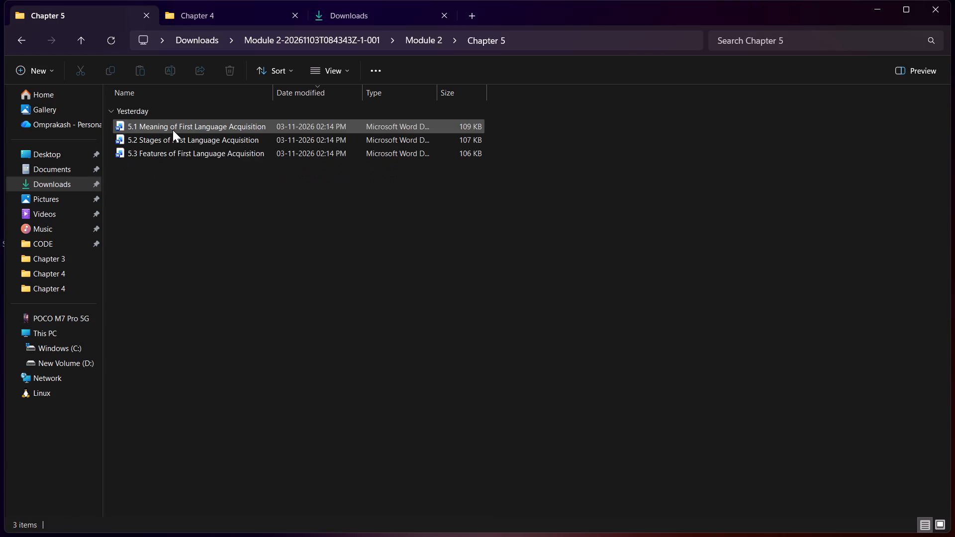
double_click(173, 130)
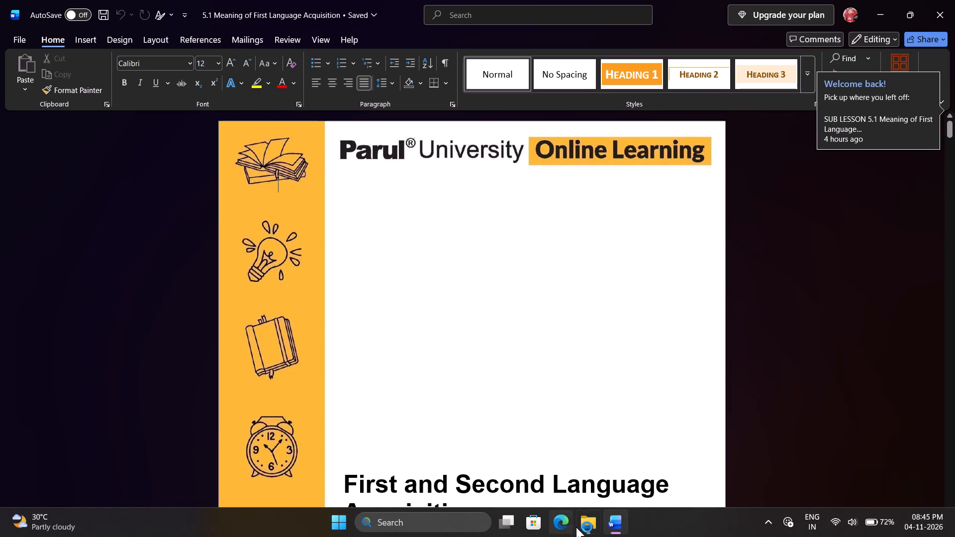
Switch to File Explorer and open the Word document 1.2 from the CODE folder.
click(581, 527)
click(343, 19)
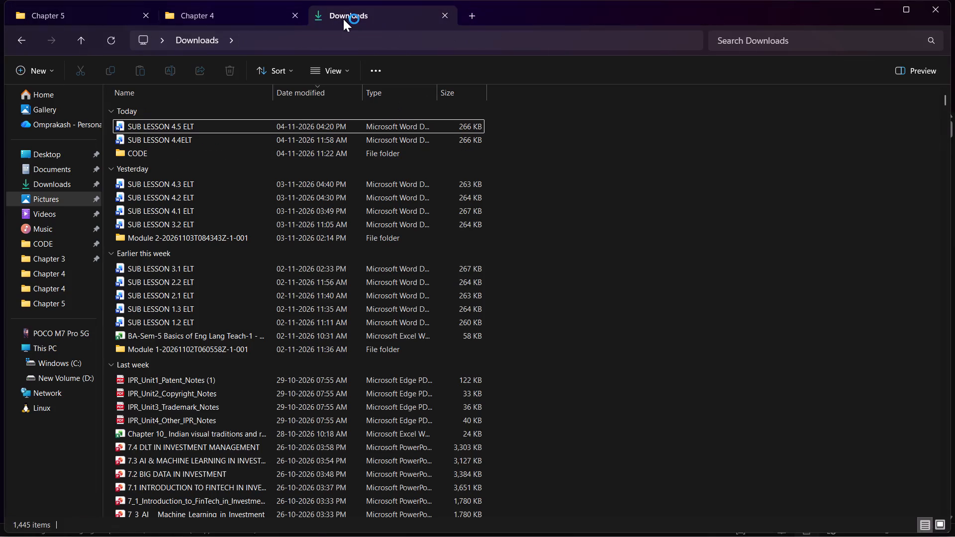
click(46, 245)
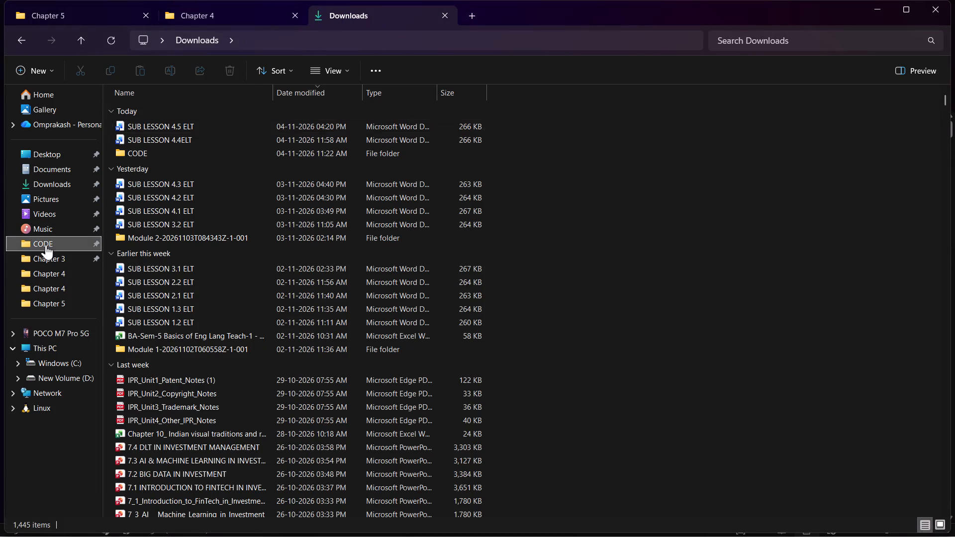
double_click(140, 213)
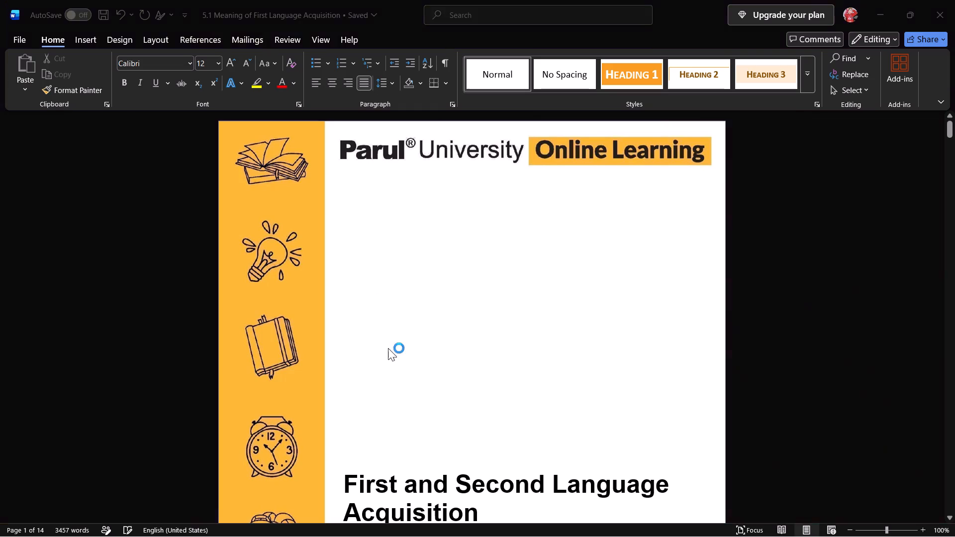
Return to File Explorer and open the Word document SUB LESSON 1.1 EN from the CODE folder.
click(589, 522)
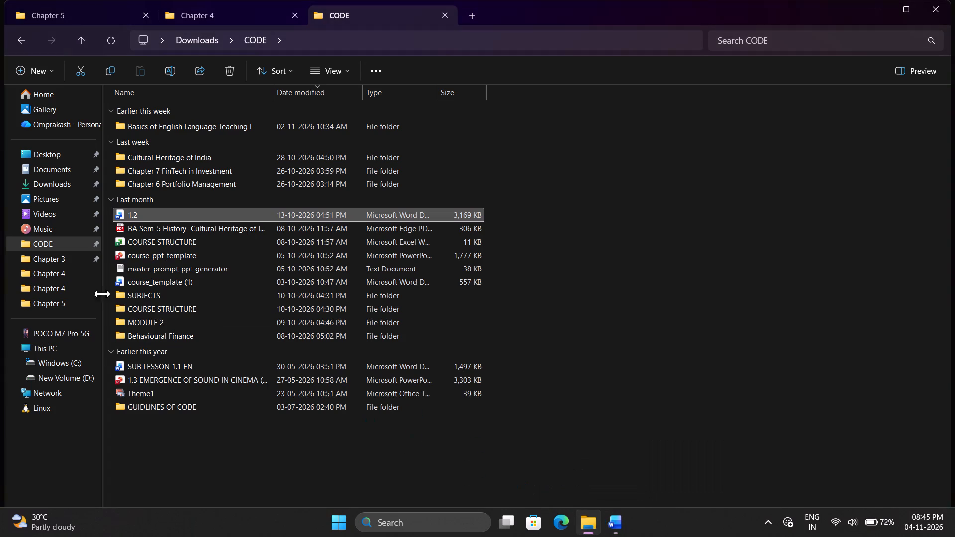
double_click(159, 360)
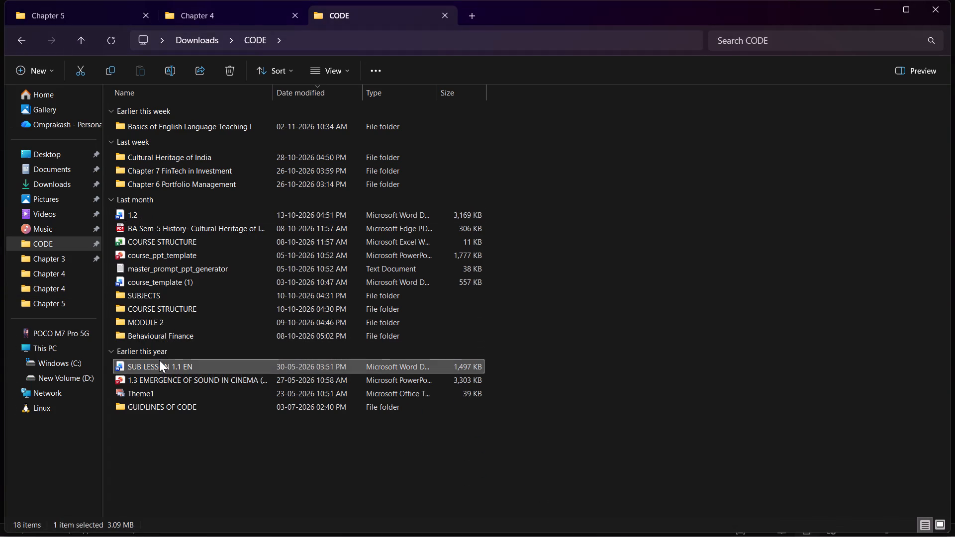
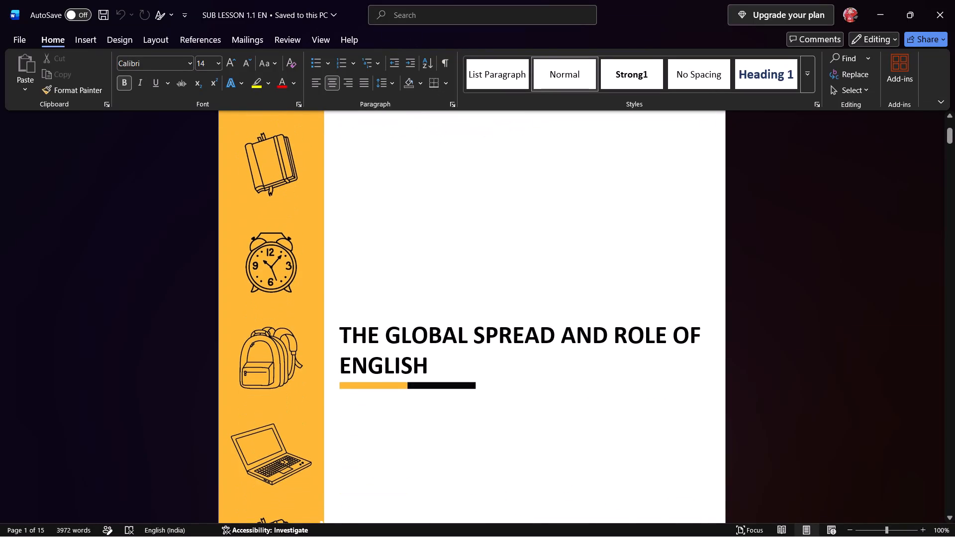
Look over the start of the SUB LESSON 1.1 EN document and close it.
ctrl+scroll(440, 214, down, 3)
scroll(448, 221, up, 5)
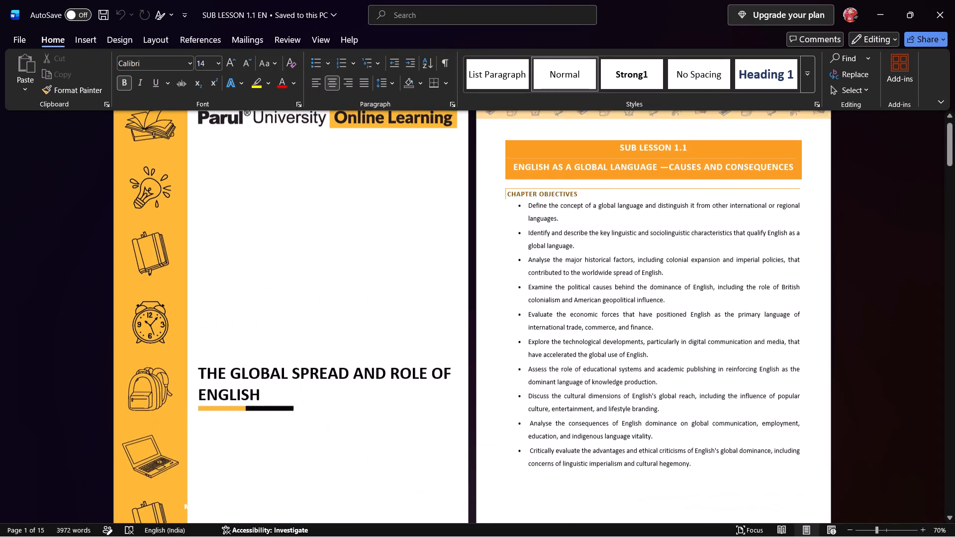
scroll(448, 221, up, 7)
click(952, 1)
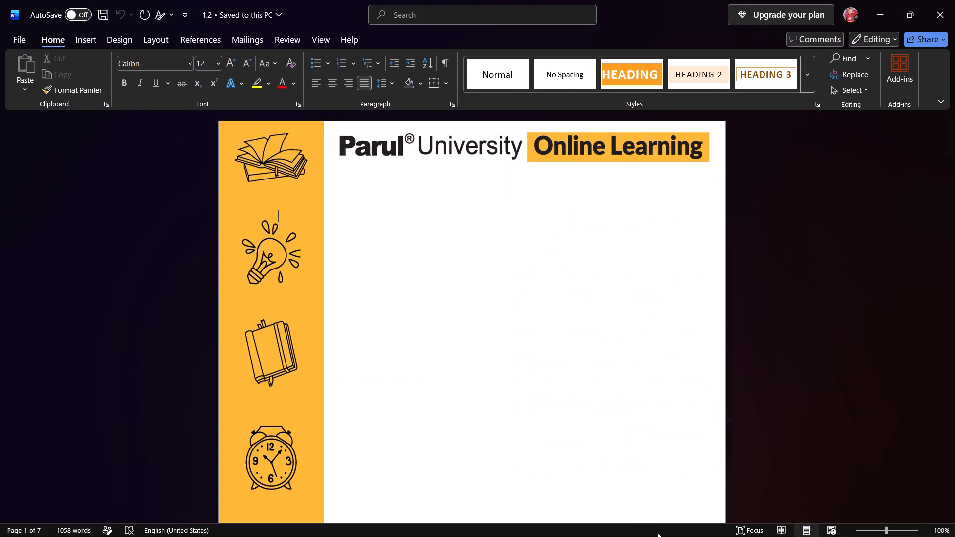
Switch to File Explorer and open the Word document SUB LESSON 4.5 ELT from the Downloads folder.
click(592, 524)
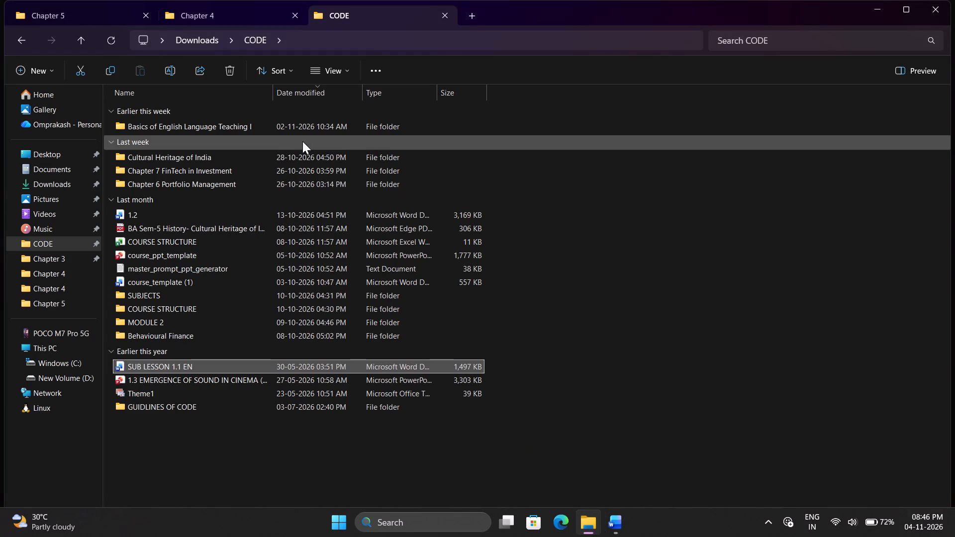
click(29, 184)
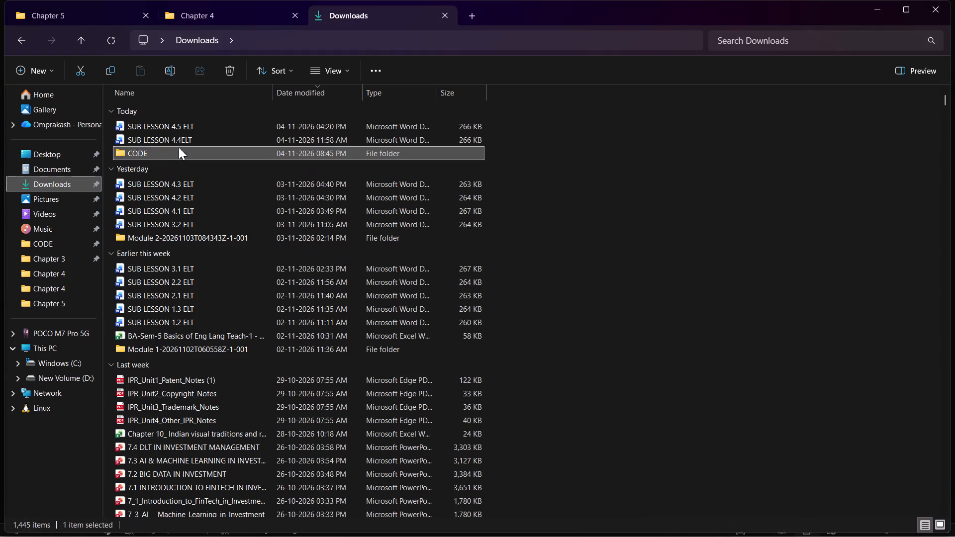
double_click(179, 129)
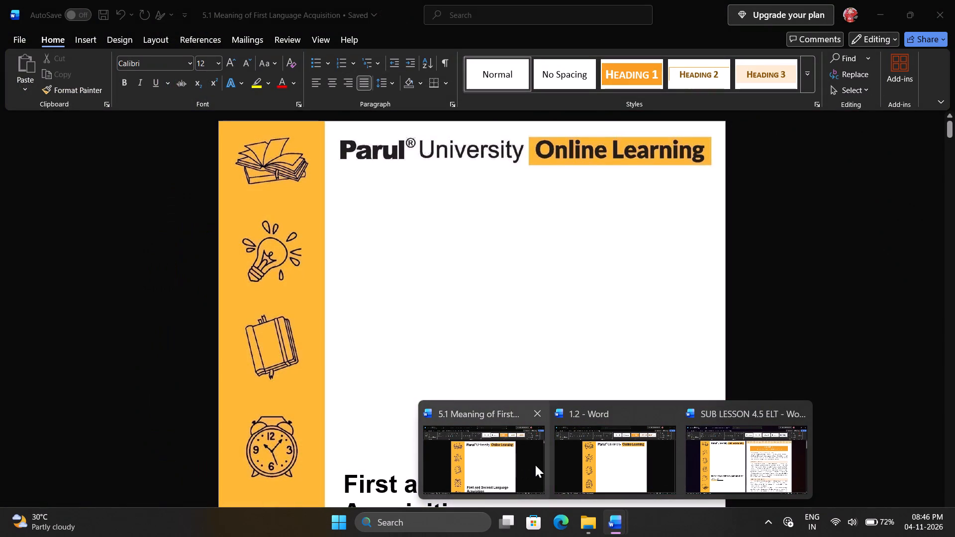
In 5.1 Meaning of First Language Acquisition, copy the lesson content from the SUB LESSON 5.1 title through the document's end.
click(492, 467)
ctrl+scroll(479, 406, down, 1)
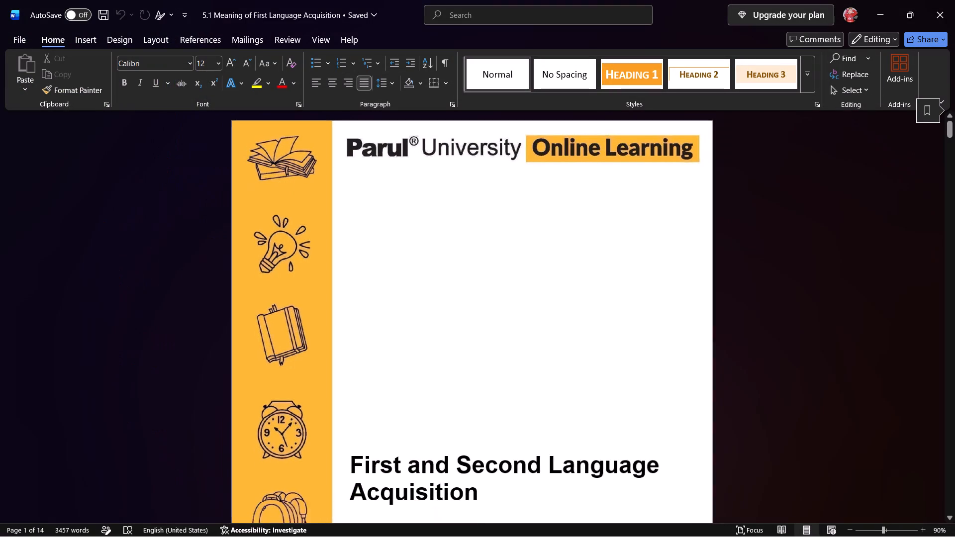
ctrl+scroll(479, 406, down, 2)
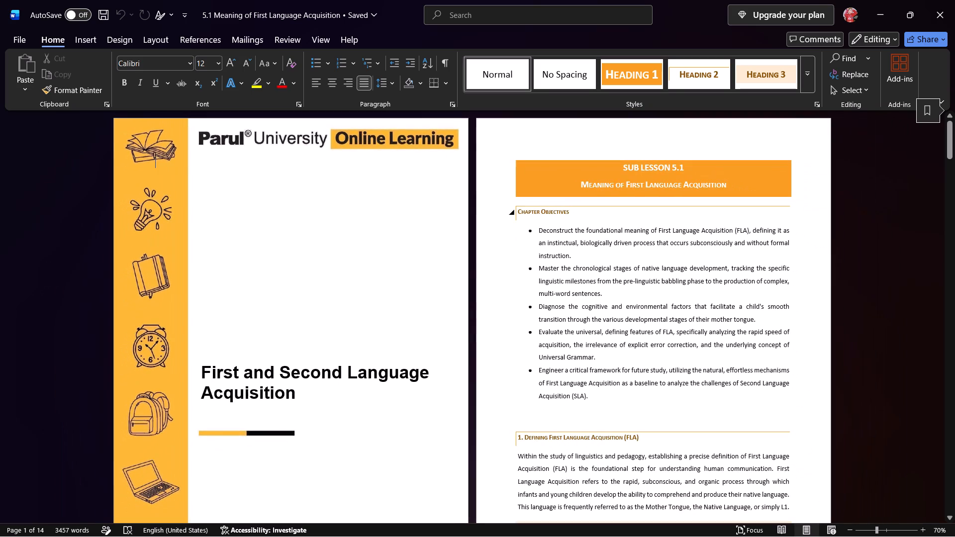
drag(623, 166, 751, 493)
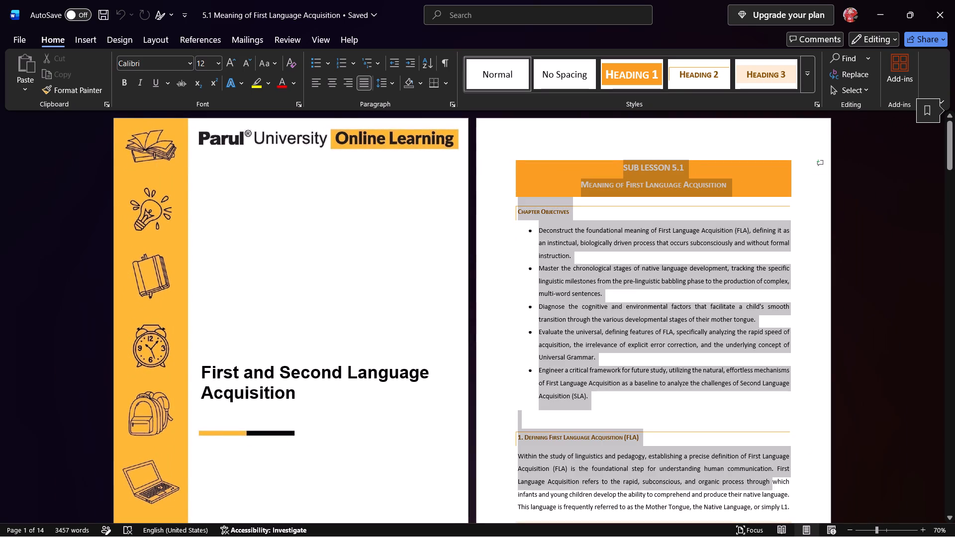
drag(751, 493, 759, 536)
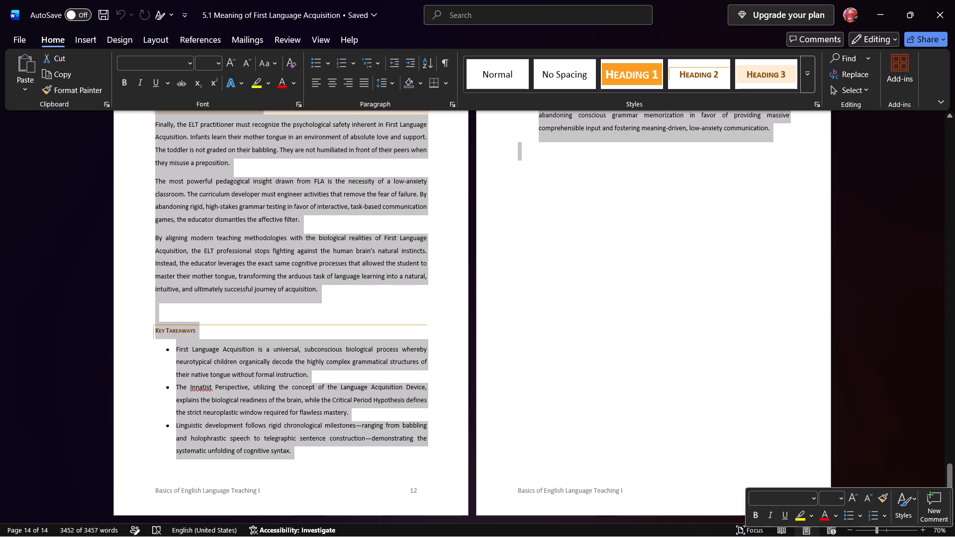
key(ctrl+c)
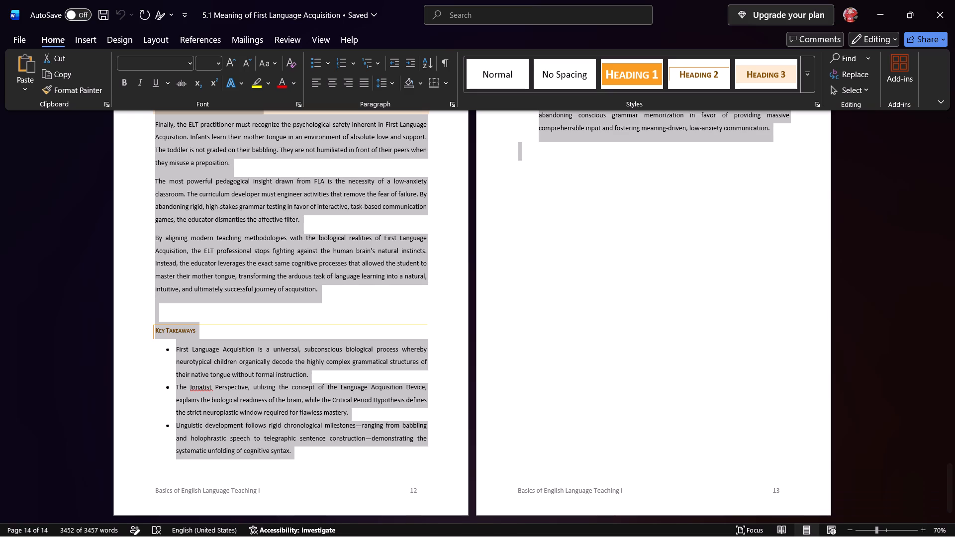
In SUB LESSON 4.5 ELT, replace everything from the sub-lesson title to the document's end with the copied 5.1 content.
key(alt+grave)
key(alt+Tab)
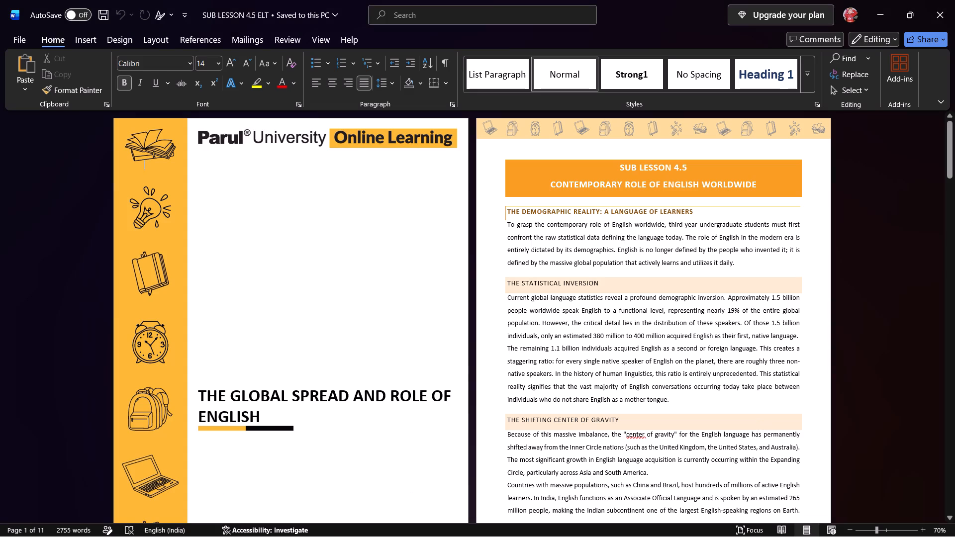
drag(622, 165, 643, 200)
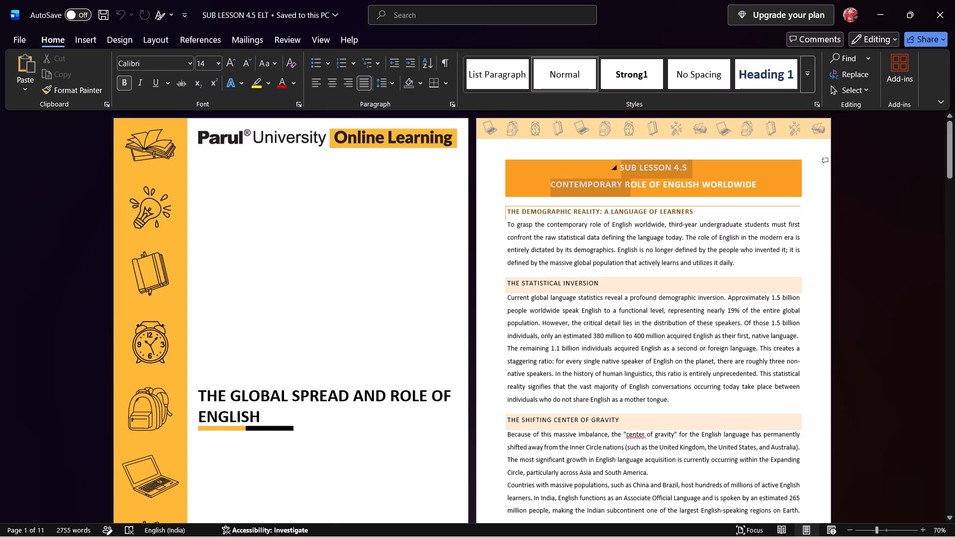
drag(643, 200, 747, 536)
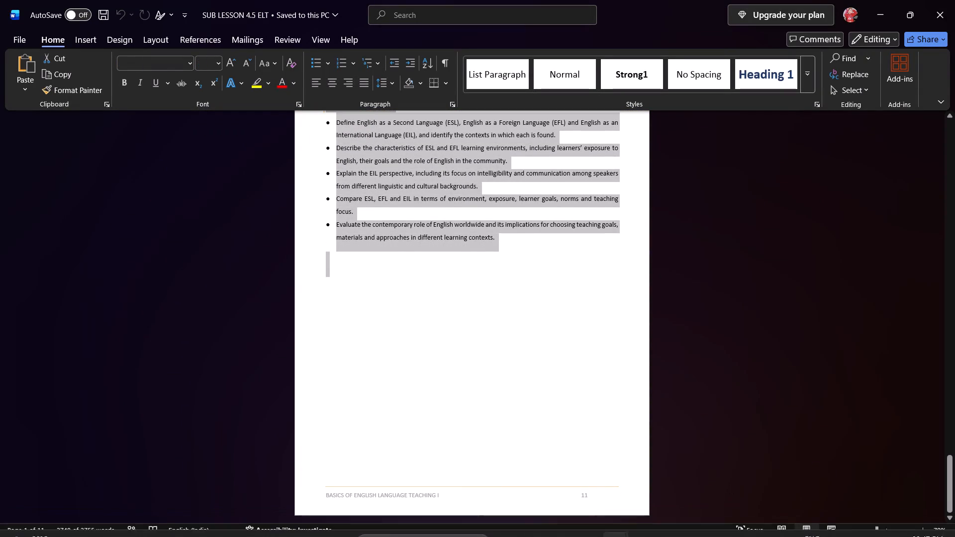
key(ctrl+v)
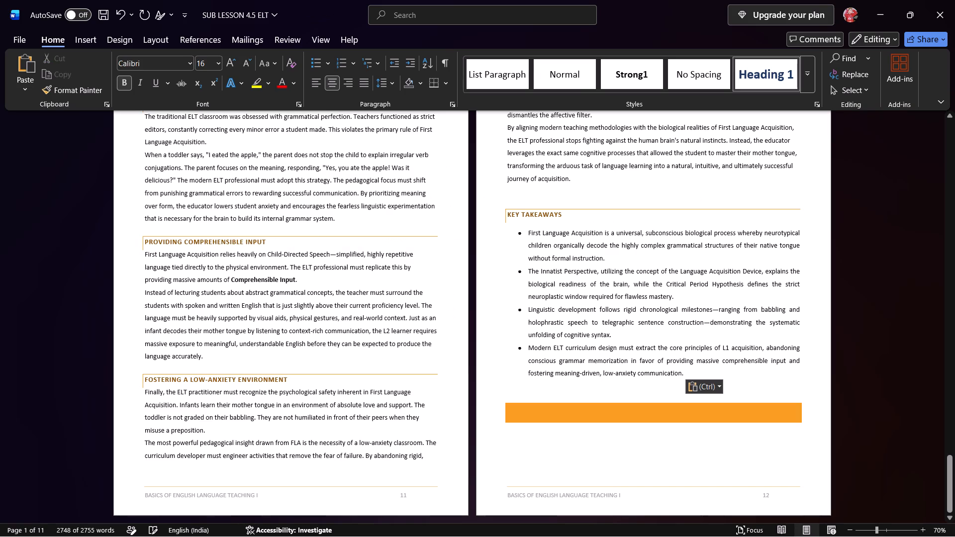
Apply the Normal style to the empty orange paragraph after the Key Takeaways list.
click(563, 73)
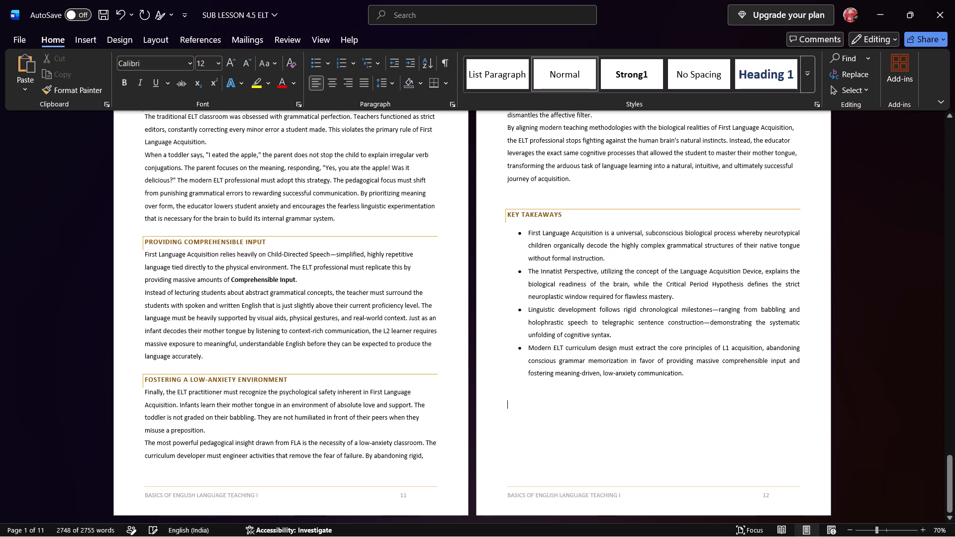
Copy the formatting of the SUB LESSON 12.1 title in document 1.2 onto both SUB LESSON 5.1 title lines using Format Painter.
drag(950, 470, 951, 467)
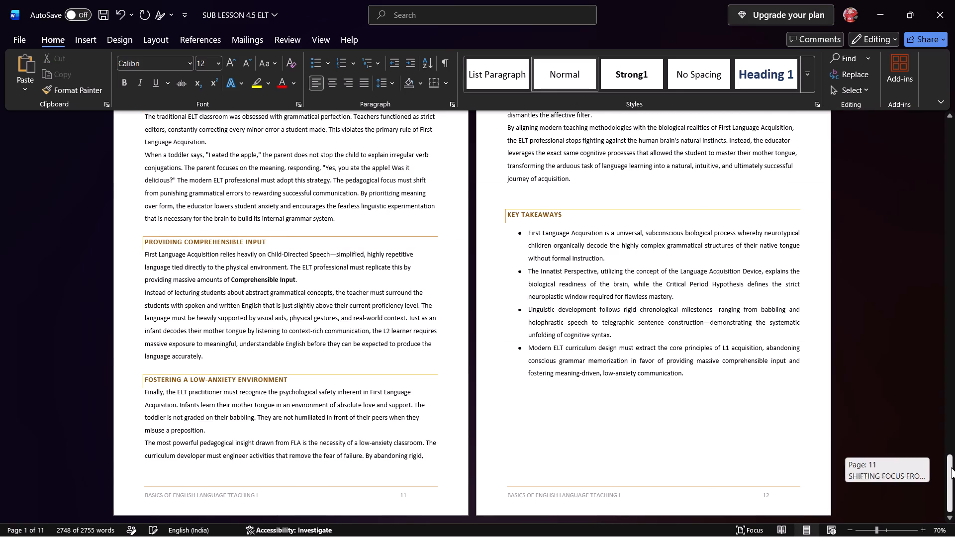
drag(951, 467, 855, 155)
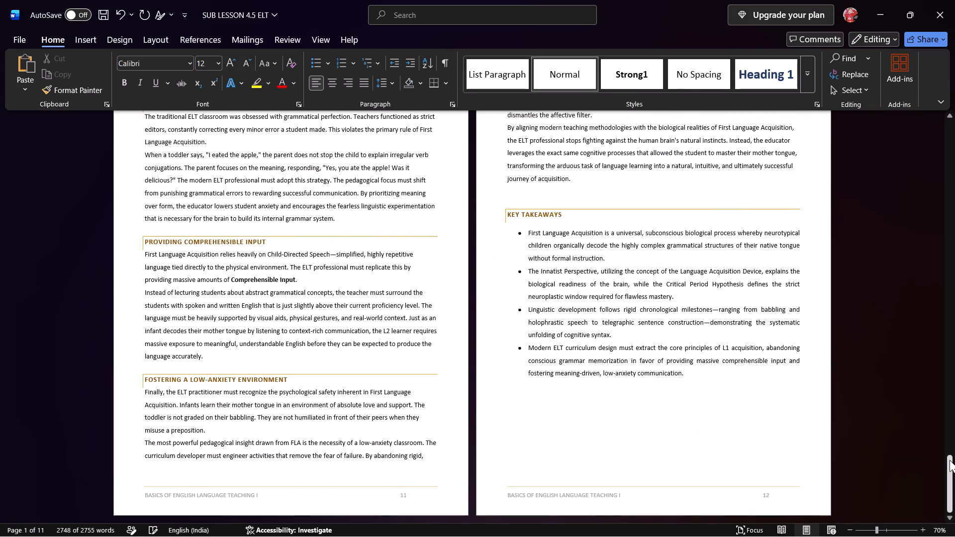
drag(950, 460, 952, 118)
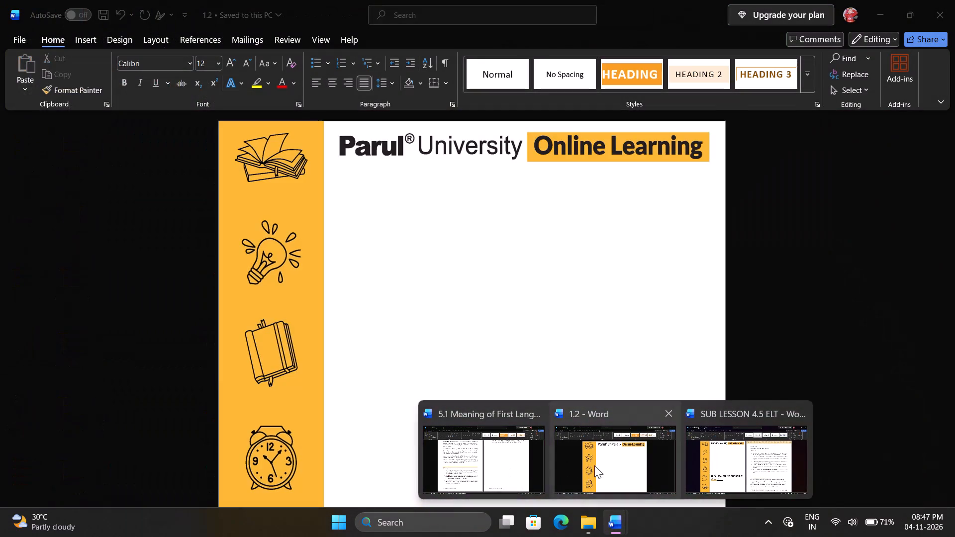
click(596, 465)
scroll(590, 422, down, 17)
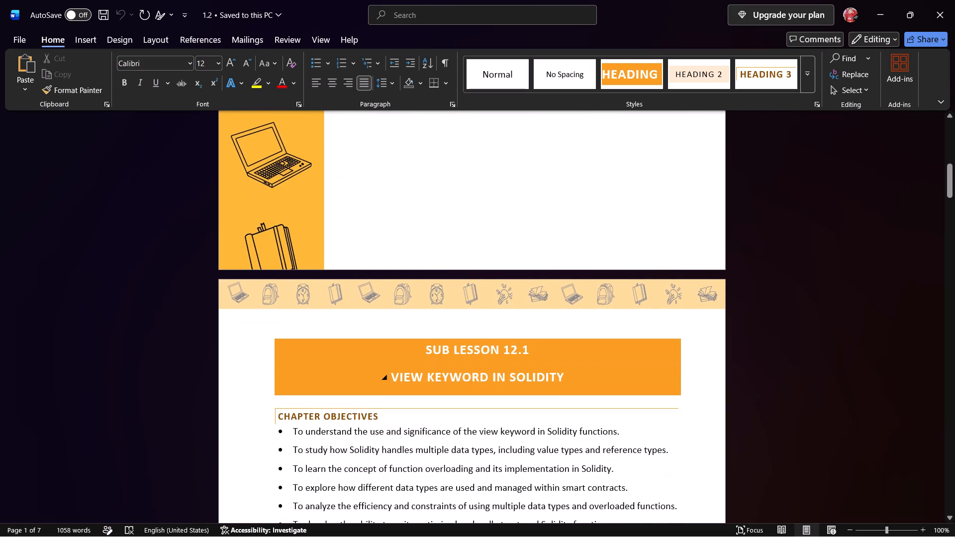
scroll(584, 383, down, 5)
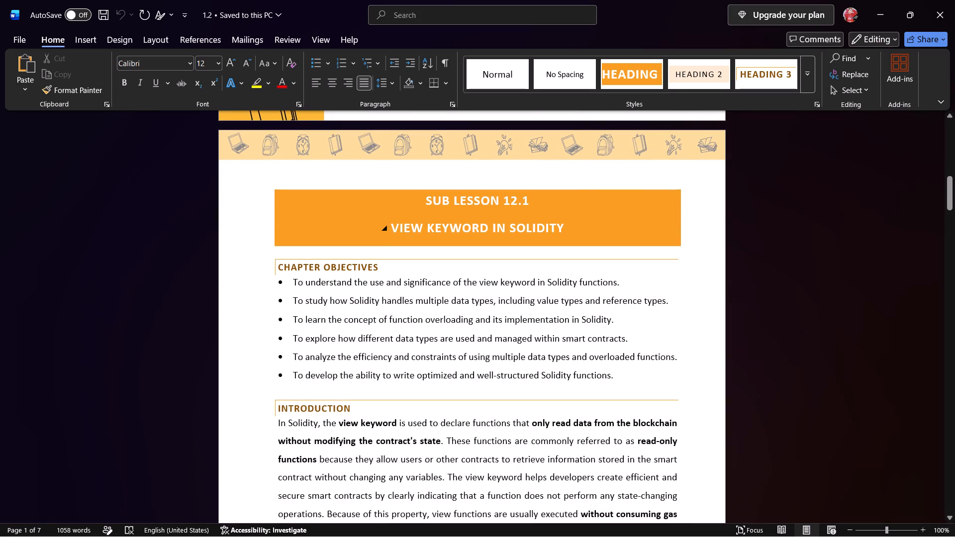
drag(569, 225, 370, 189)
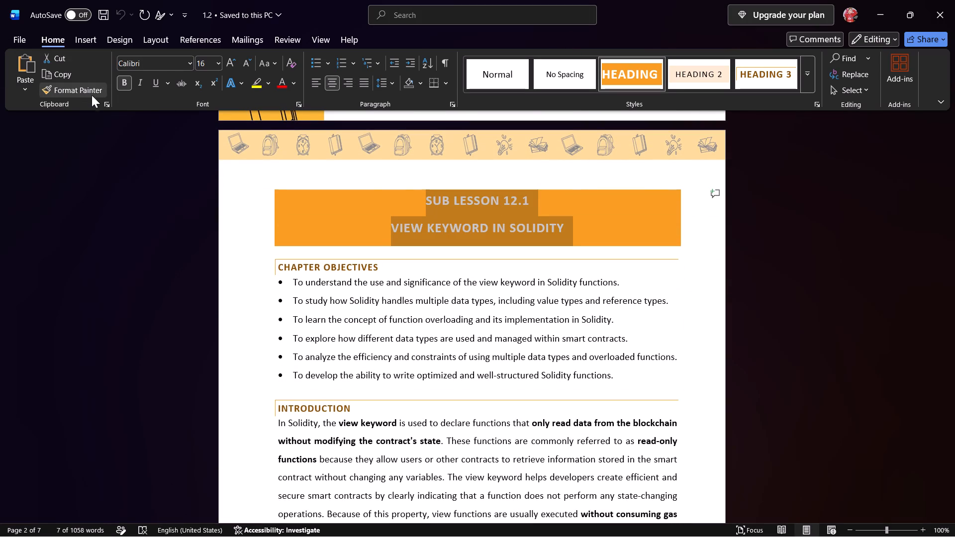
click(92, 89)
key(alt+Tab)
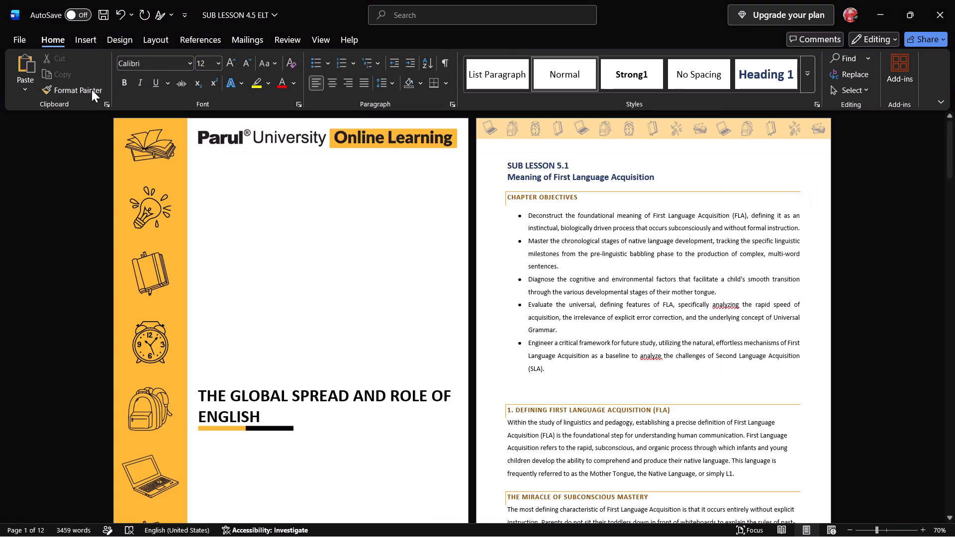
drag(684, 175, 574, 172)
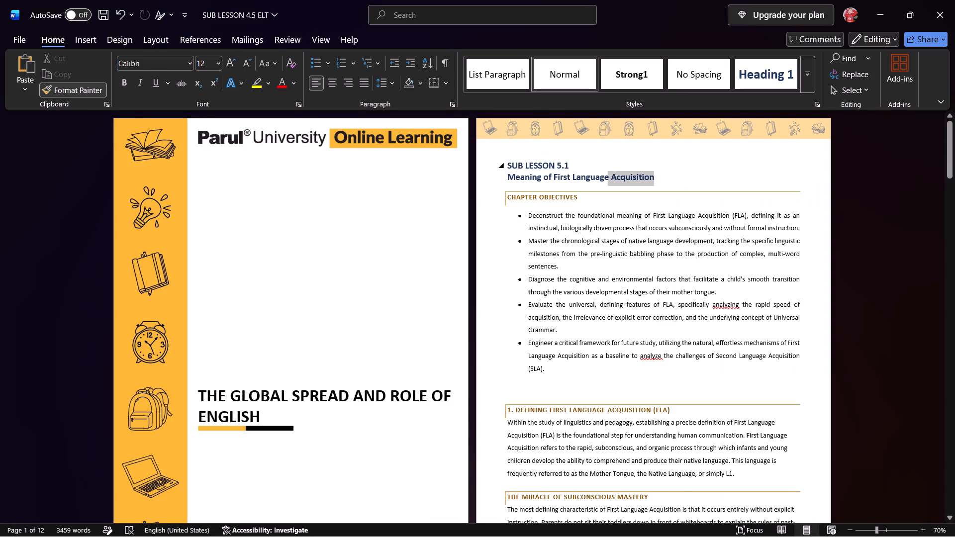
drag(574, 172, 488, 155)
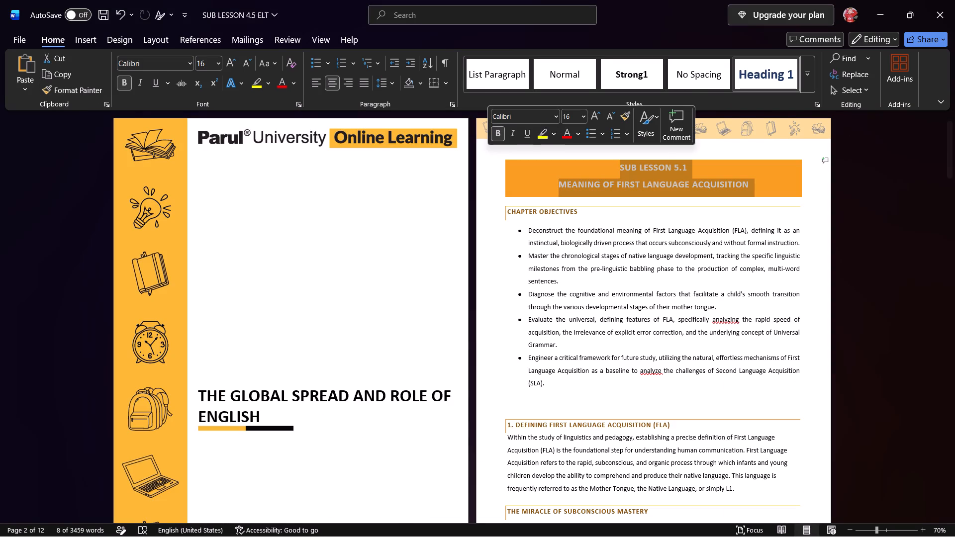
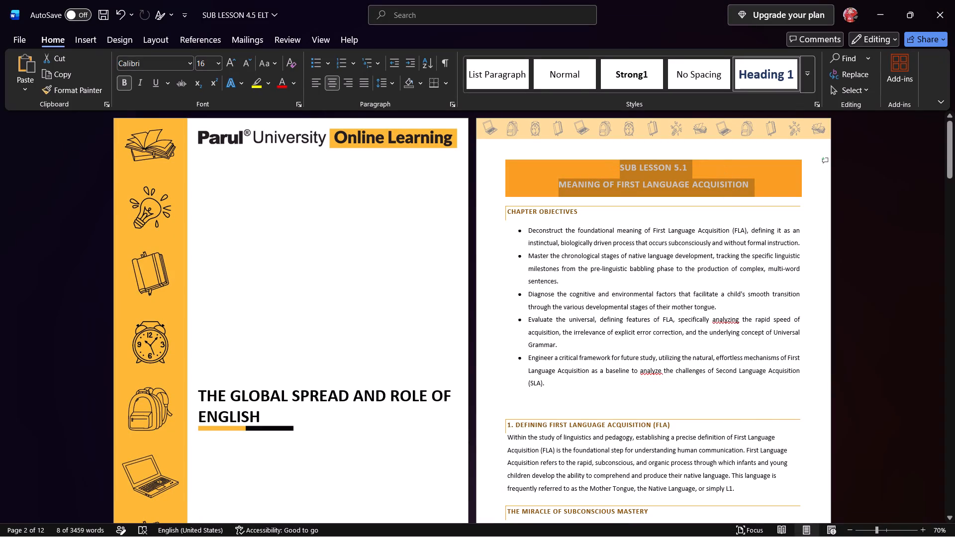
Apply the Heading 4 style to section 1's subheadings The Miracle of Subconscious Mastery and Universality Across the Human Species.
scroll(590, 414, down, 3)
click(591, 448)
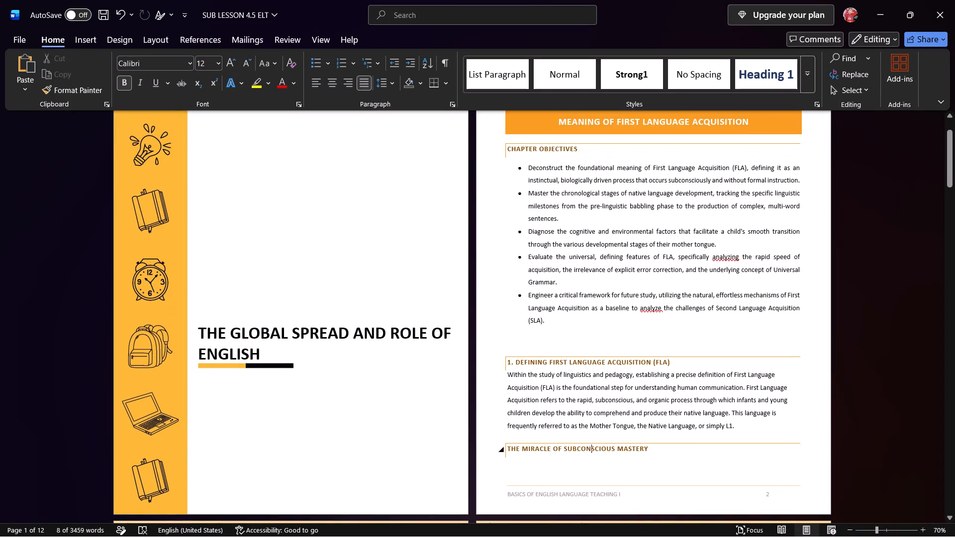
click(807, 91)
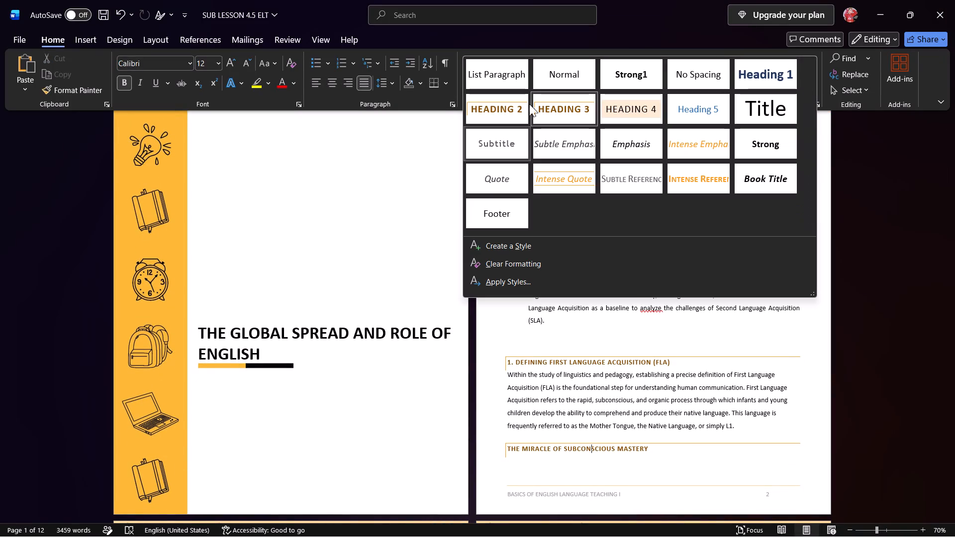
click(637, 107)
scroll(610, 423, down, 7)
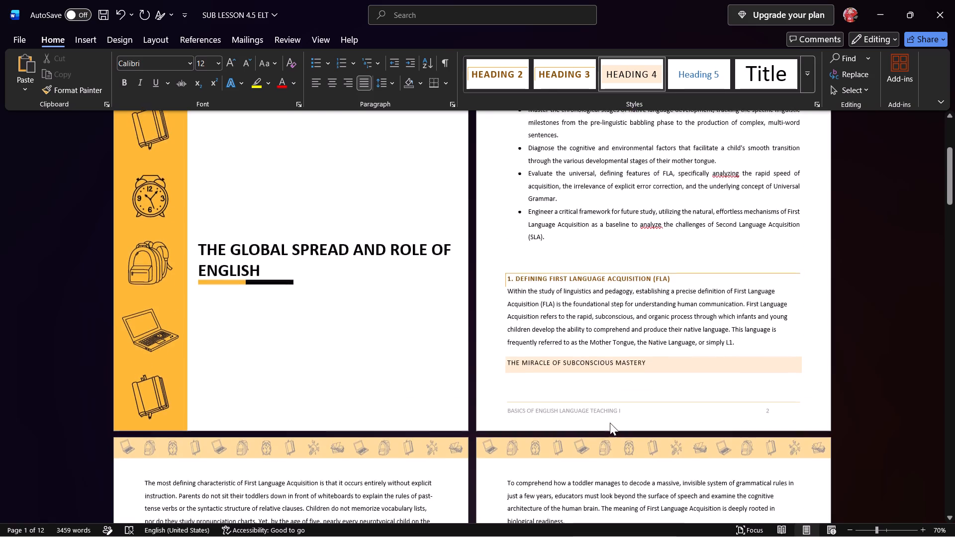
scroll(610, 423, down, 12)
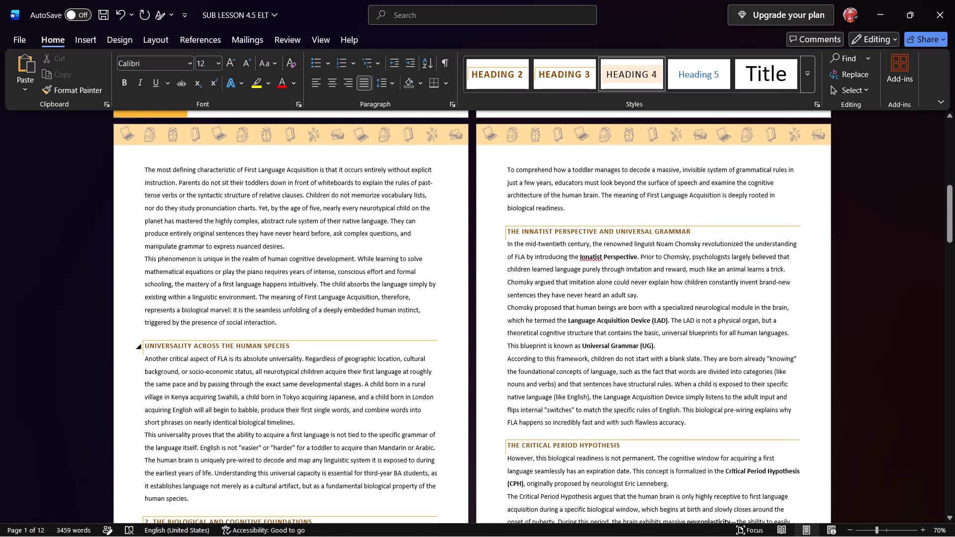
click(227, 347)
click(621, 79)
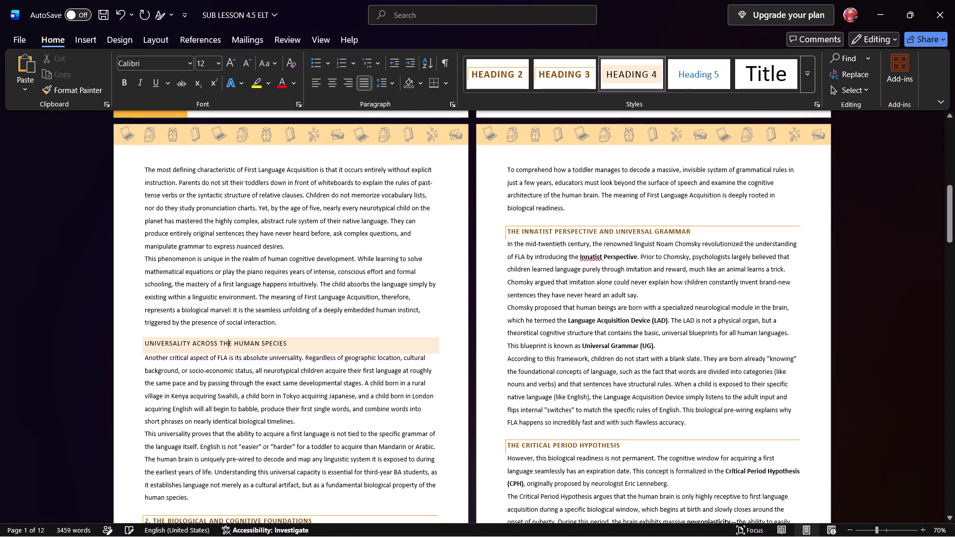
Apply Heading 4 to section 2's subheadings The Innatist Perspective and Universal Grammar and The Critical Period Hypothesis.
click(573, 231)
click(634, 73)
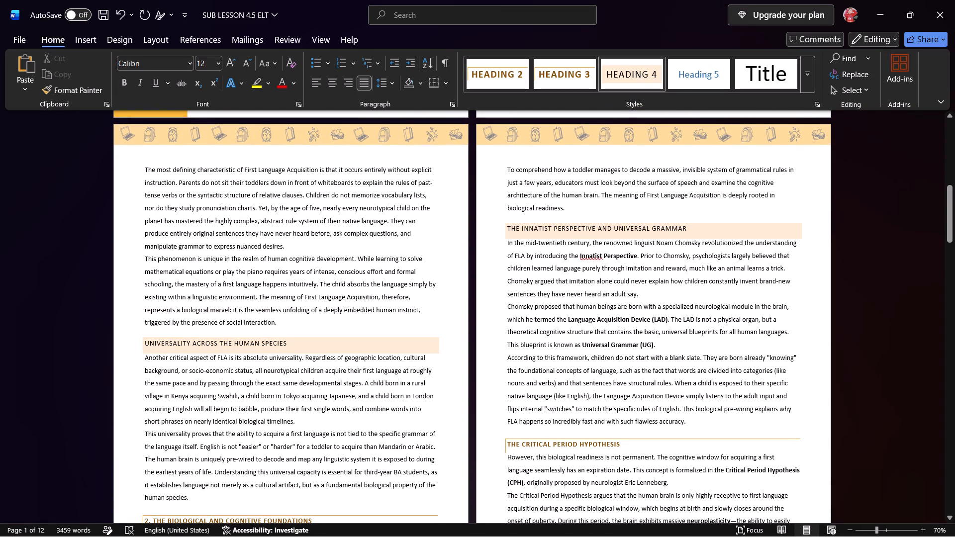
click(534, 444)
click(636, 77)
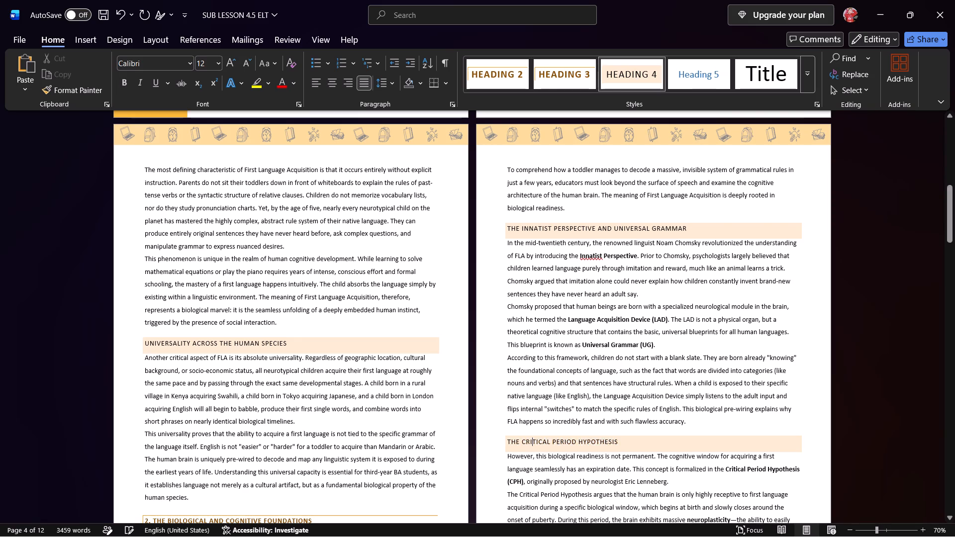
Apply Heading 4 to the Pre-Linguistic, Holophrastic, Two-Word and Babbling Stage subheadings in section 3.
scroll(493, 368, down, 4)
scroll(229, 439, down, 7)
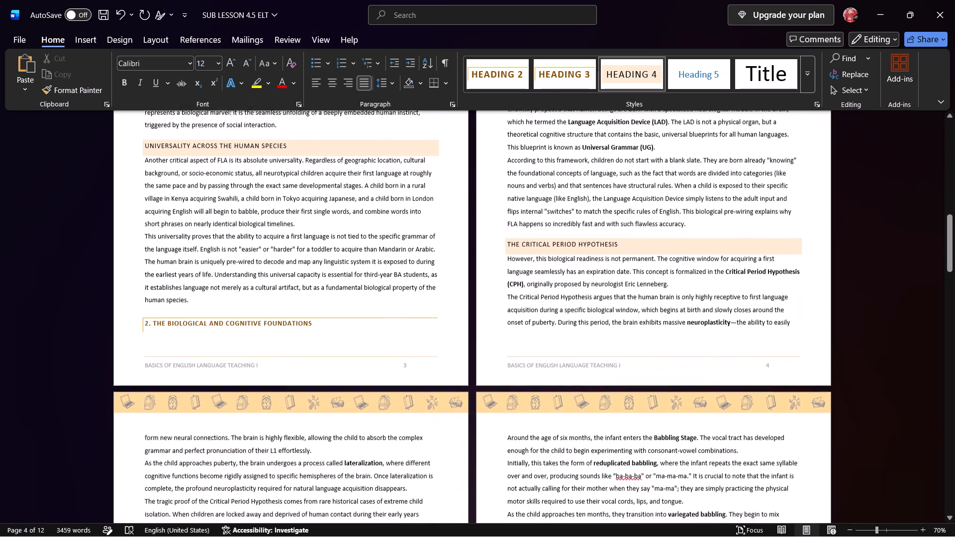
scroll(230, 439, down, 13)
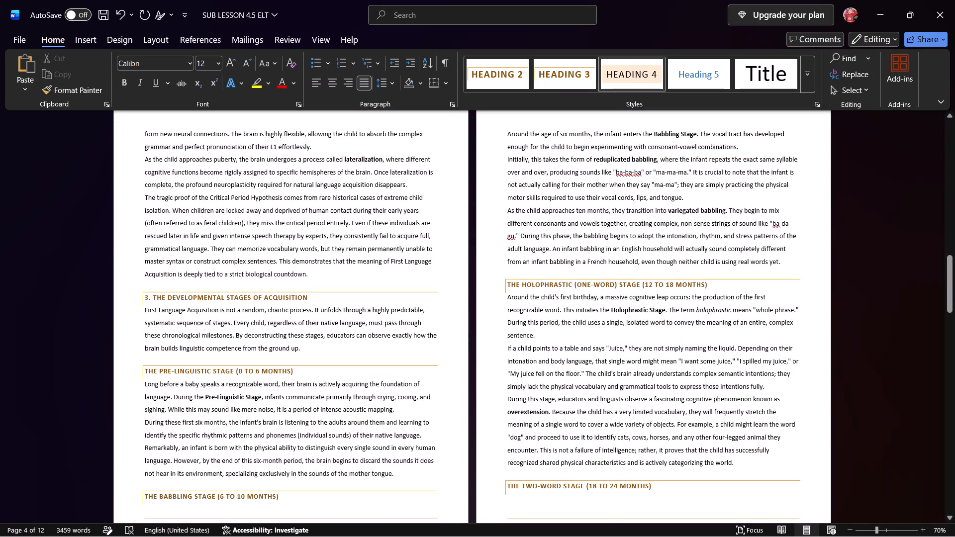
scroll(633, 286, down, 2)
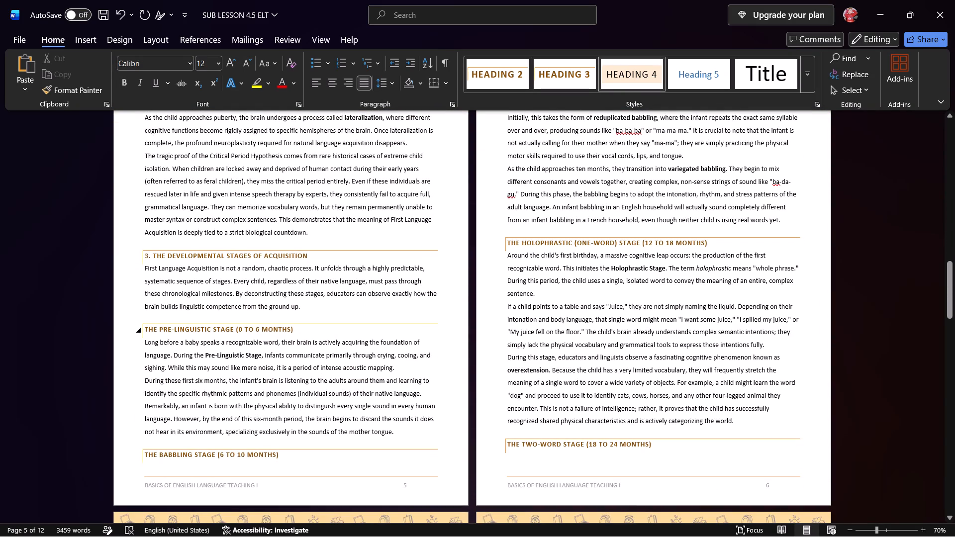
click(162, 329)
click(626, 70)
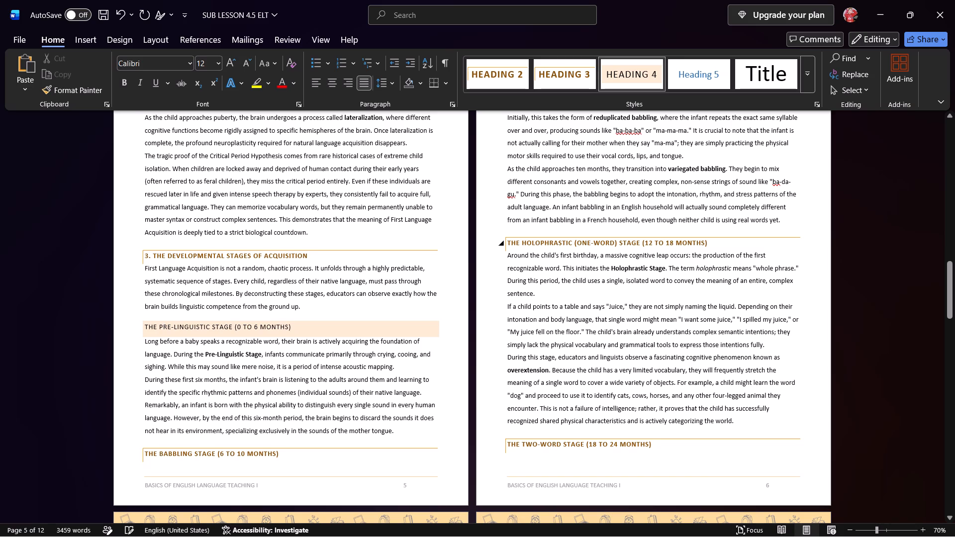
click(568, 241)
click(624, 73)
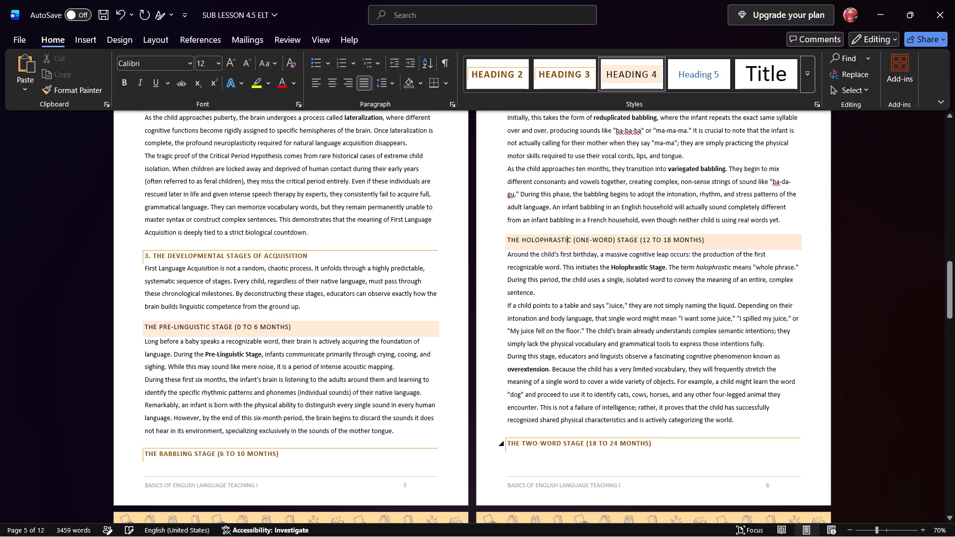
click(566, 444)
click(623, 77)
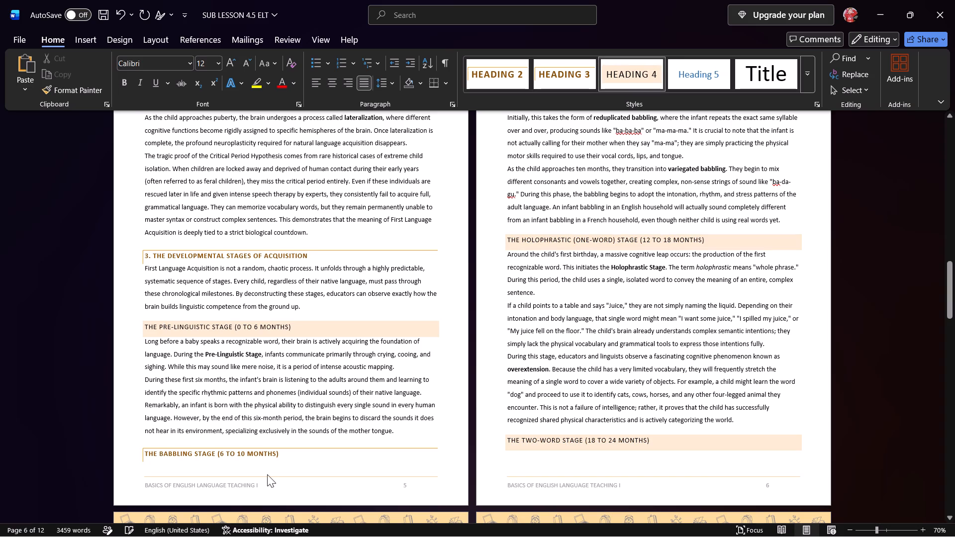
click(260, 458)
click(621, 66)
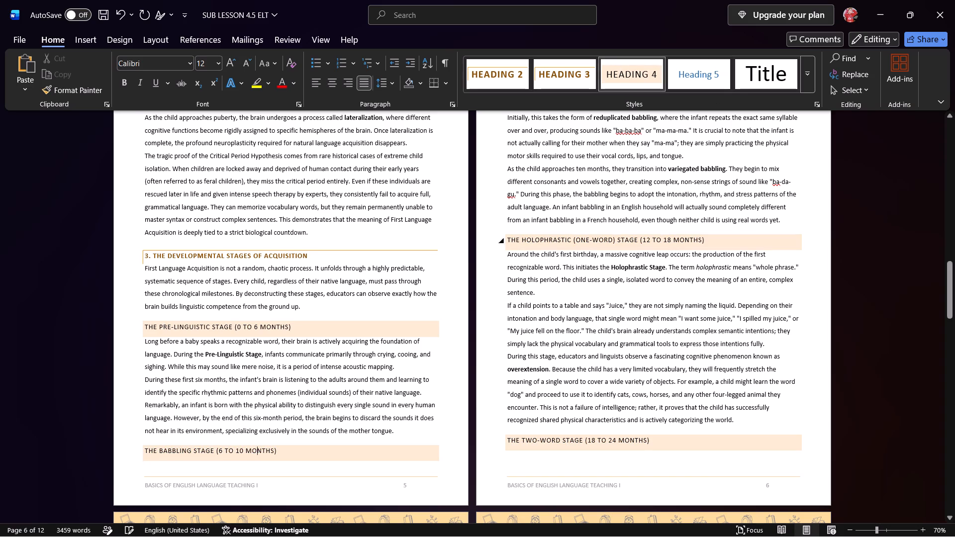
Apply Heading 4 to the Telegraphic Stage, Child-Directed Speech (Motherese) and The Interactionist Perspective subheadings.
scroll(573, 239, down, 13)
scroll(555, 279, down, 5)
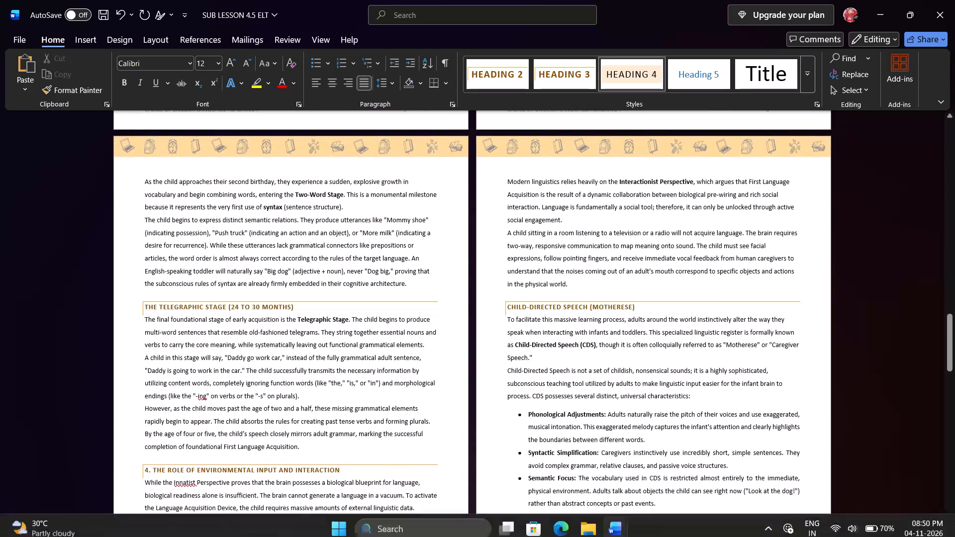
scroll(231, 420, down, 2)
click(212, 266)
click(631, 63)
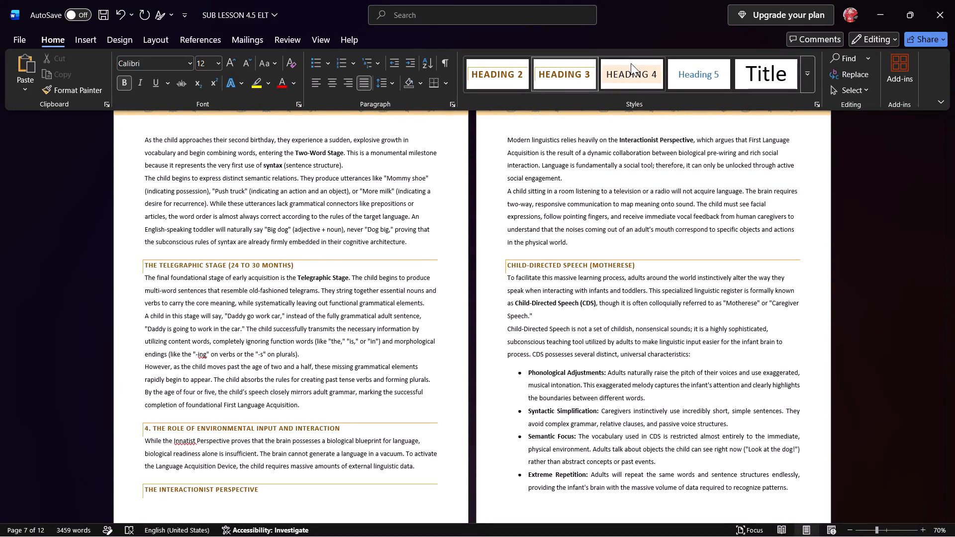
click(593, 263)
click(641, 73)
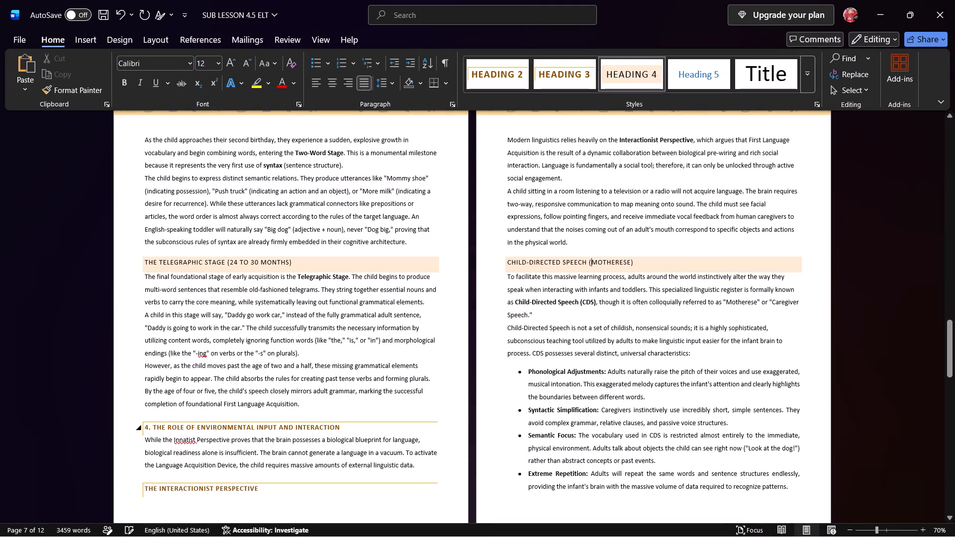
scroll(342, 408, down, 4)
scroll(420, 387, down, 4)
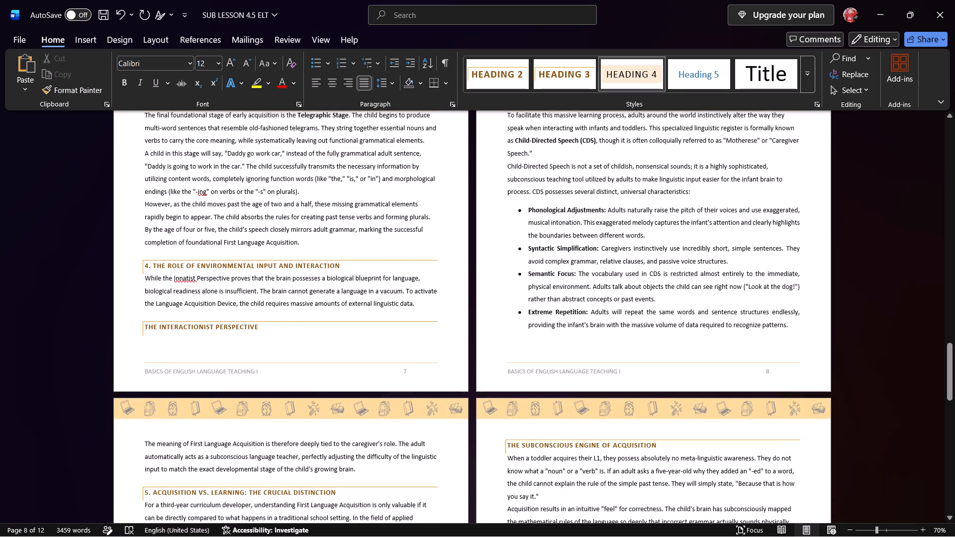
click(184, 320)
click(631, 74)
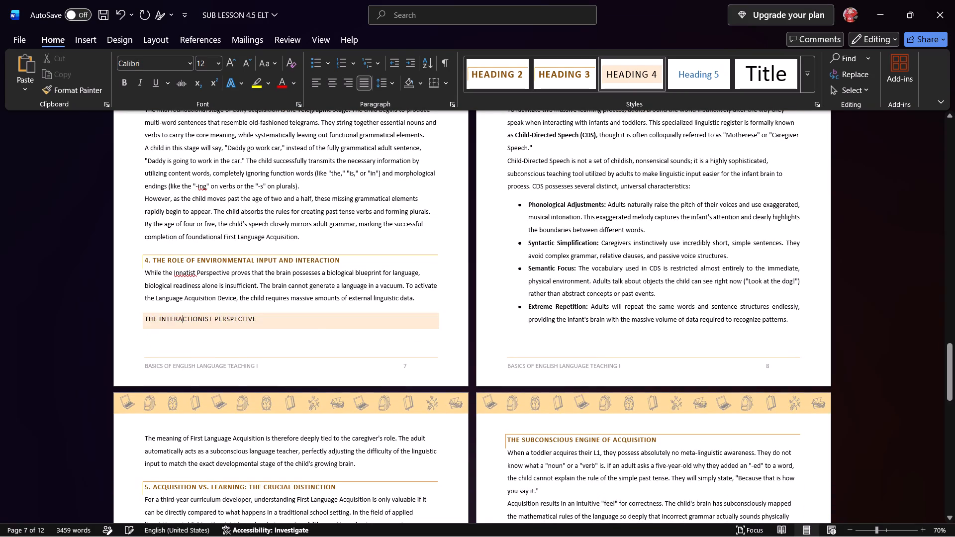
Apply Heading 4 to section 5's subheadings The Subconscious Engine of Acquisition and The Conscious Struggle of Learning.
scroll(508, 318, up, 13)
scroll(508, 318, down, 19)
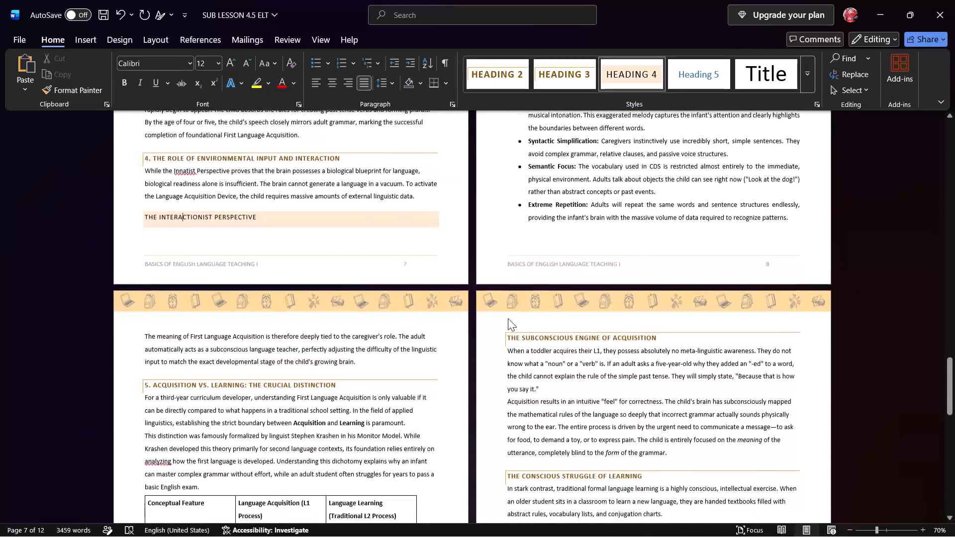
scroll(508, 318, down, 3)
click(604, 252)
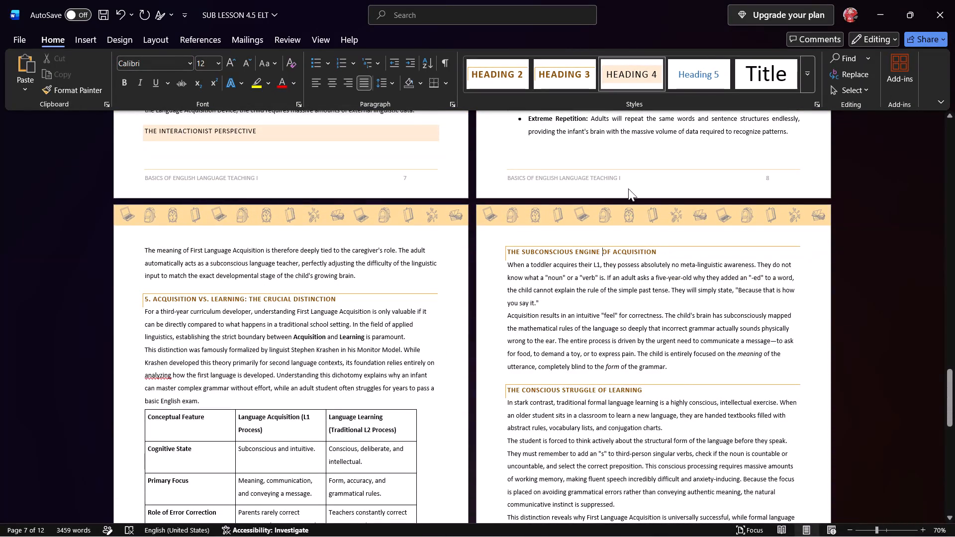
click(629, 76)
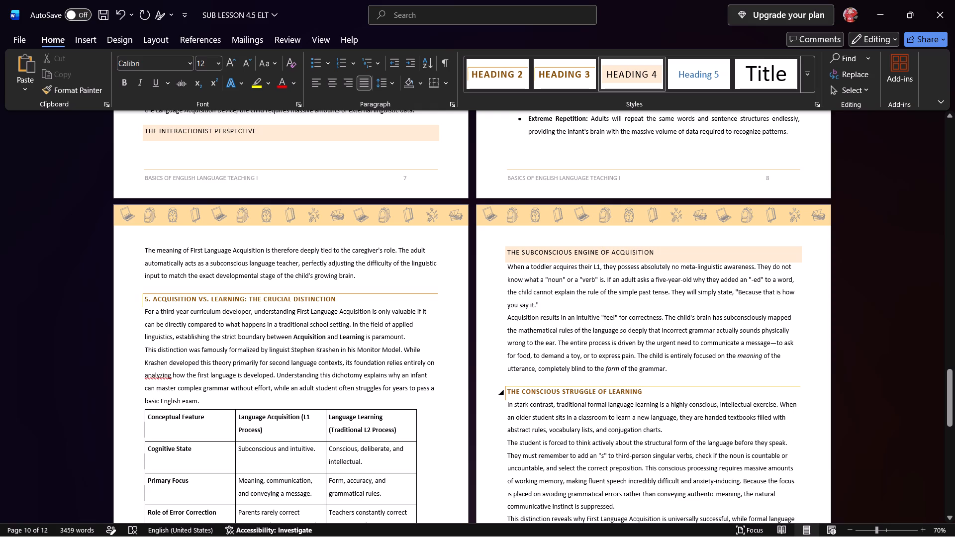
click(539, 389)
click(638, 67)
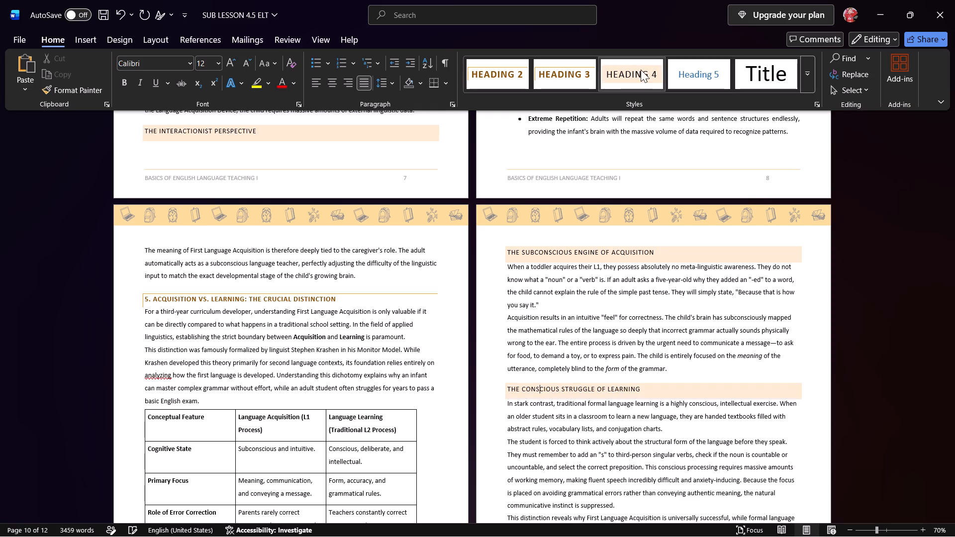
Widen the section 5 comparison table to about the page's right text margin and enlarge its Language Acquisition column slightly.
scroll(475, 323, down, 8)
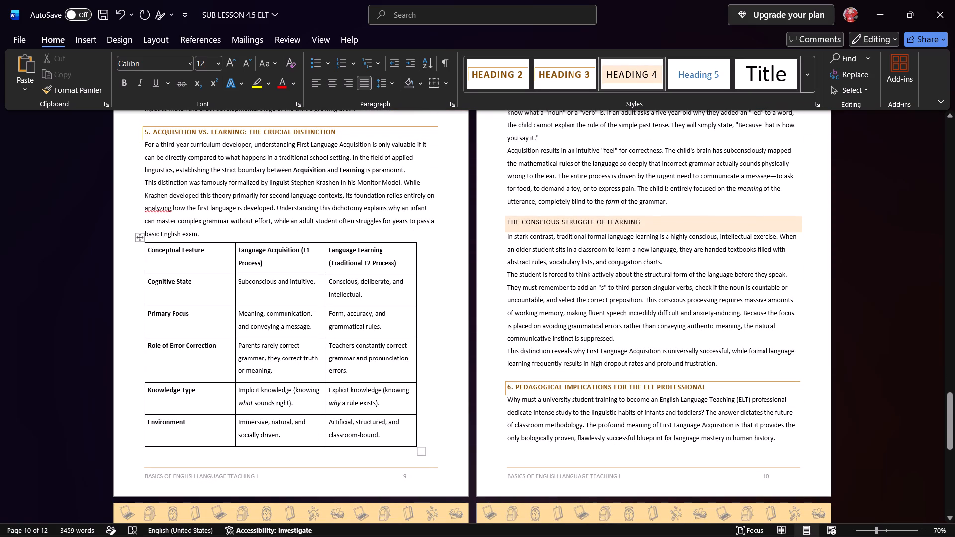
drag(416, 310, 435, 313)
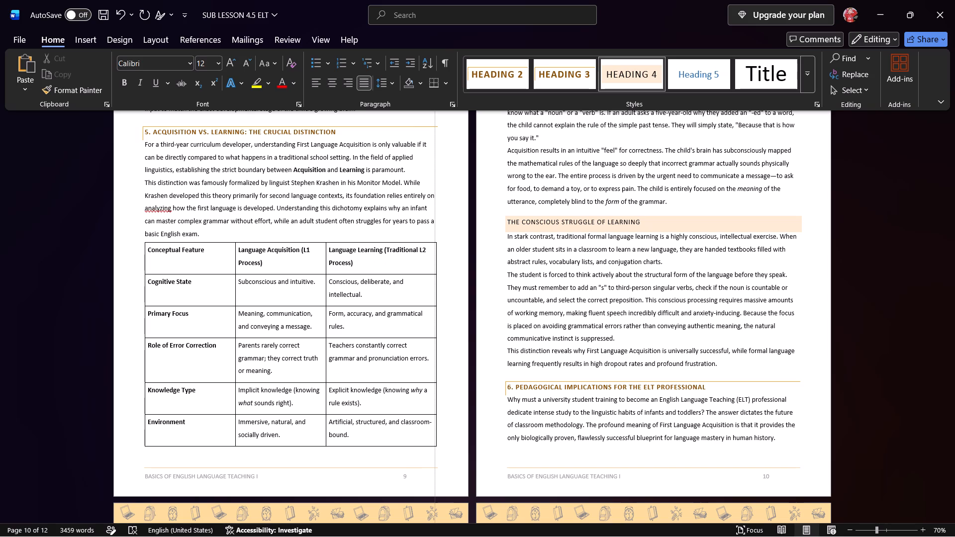
drag(435, 313, 439, 313)
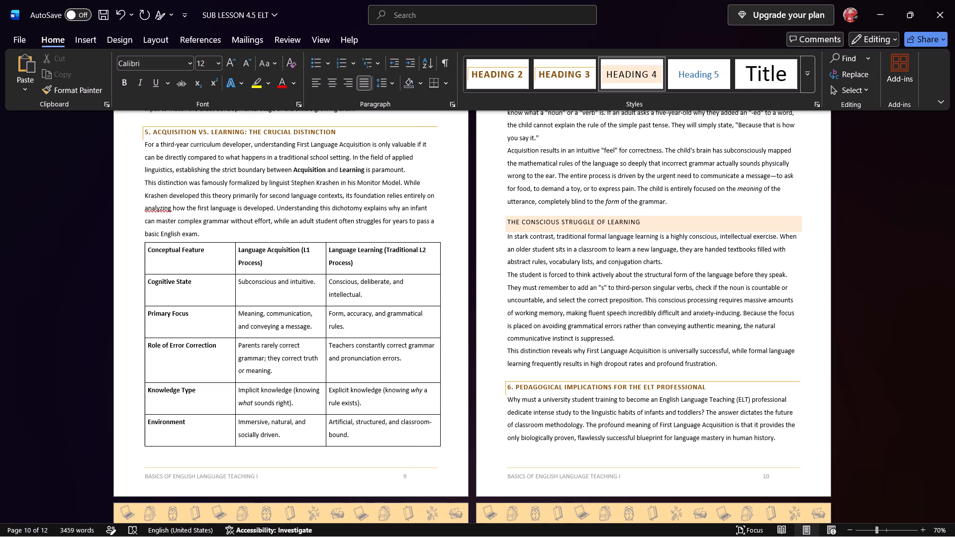
drag(325, 301, 336, 303)
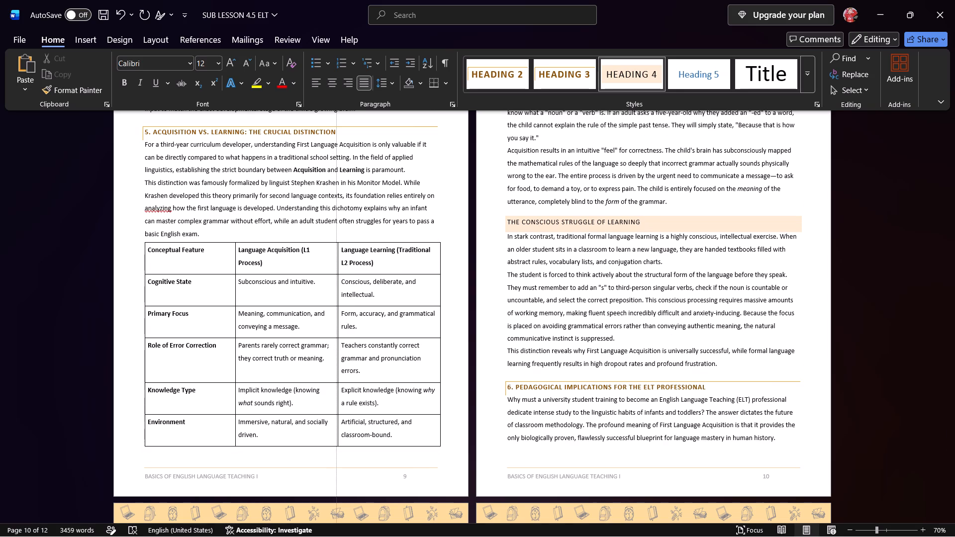
drag(336, 303, 335, 305)
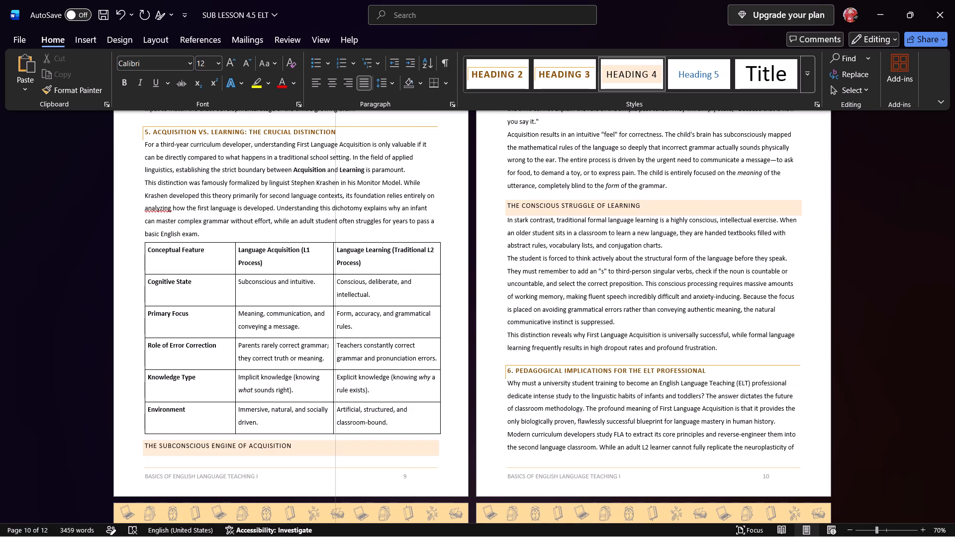
drag(335, 305, 337, 306)
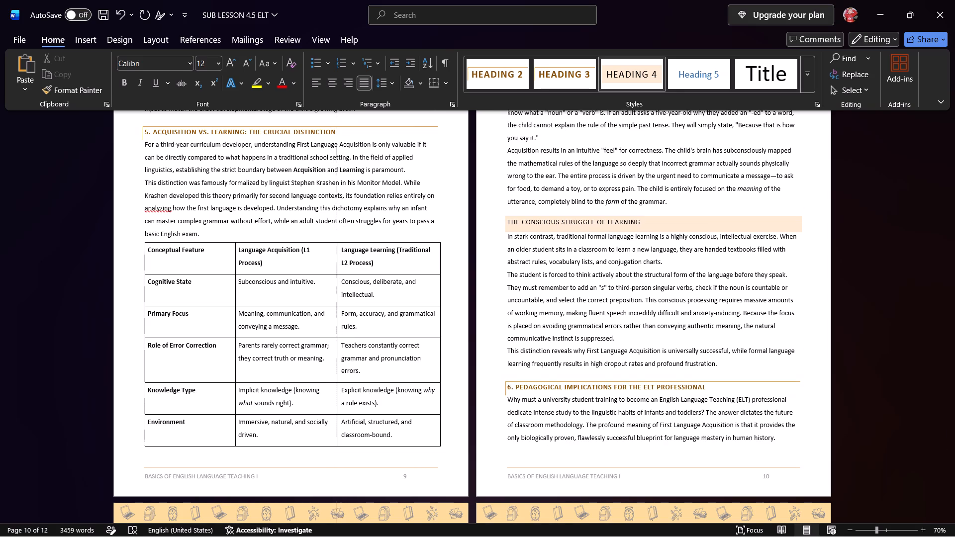
Apply Heading 4 to section 6's subheadings Shifting Focus from Form to Meaning, Providing Comprehensible Input and Fostering a Low-Anxiety Environment.
scroll(346, 365, down, 11)
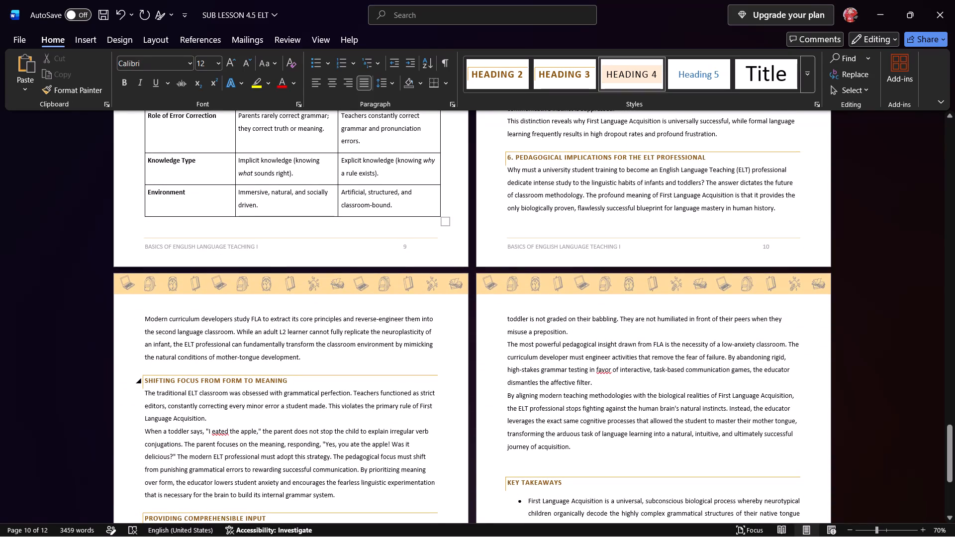
click(263, 382)
click(641, 68)
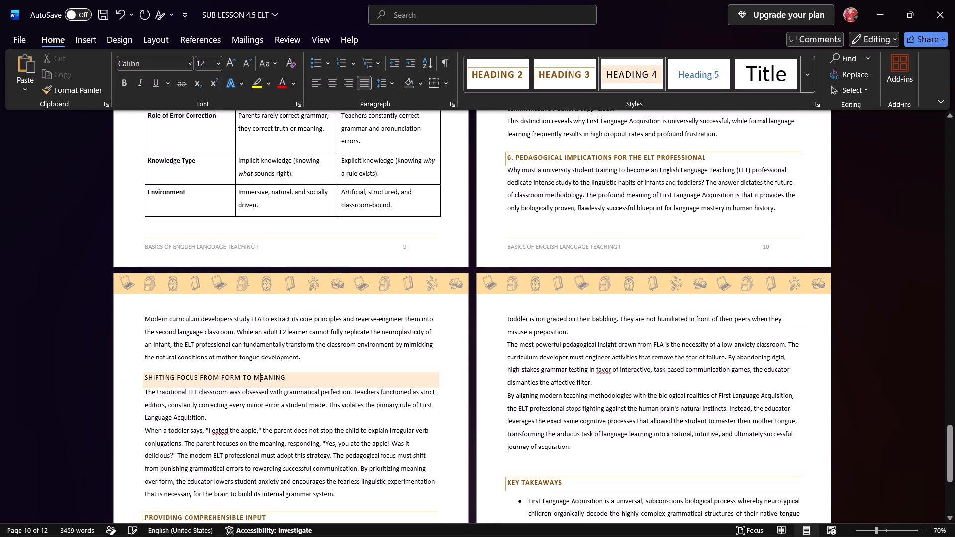
scroll(357, 423, down, 5)
scroll(225, 440, down, 7)
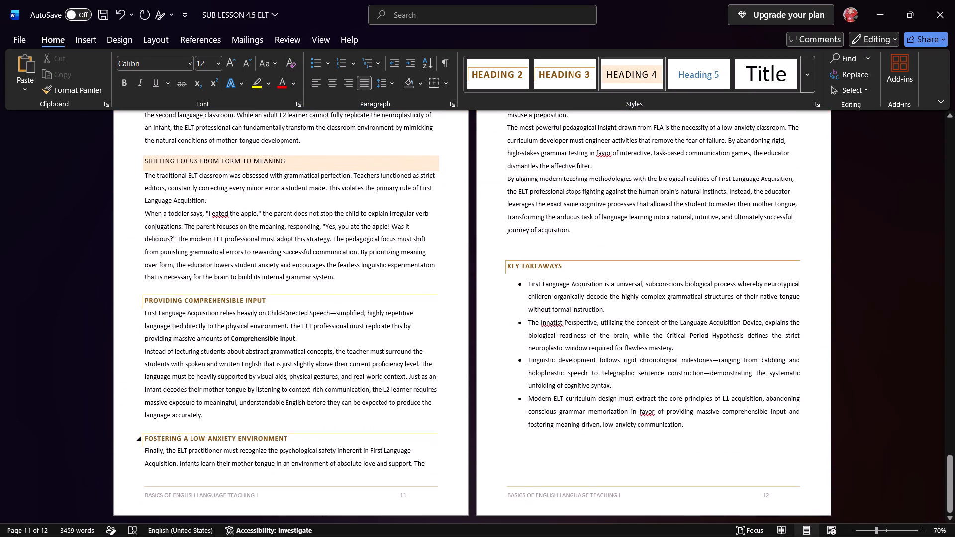
click(198, 301)
click(648, 82)
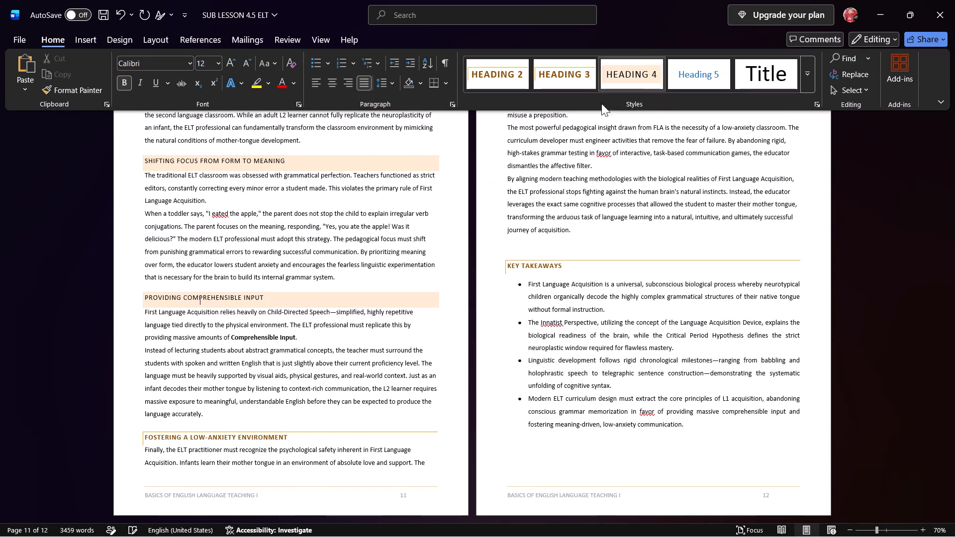
click(224, 436)
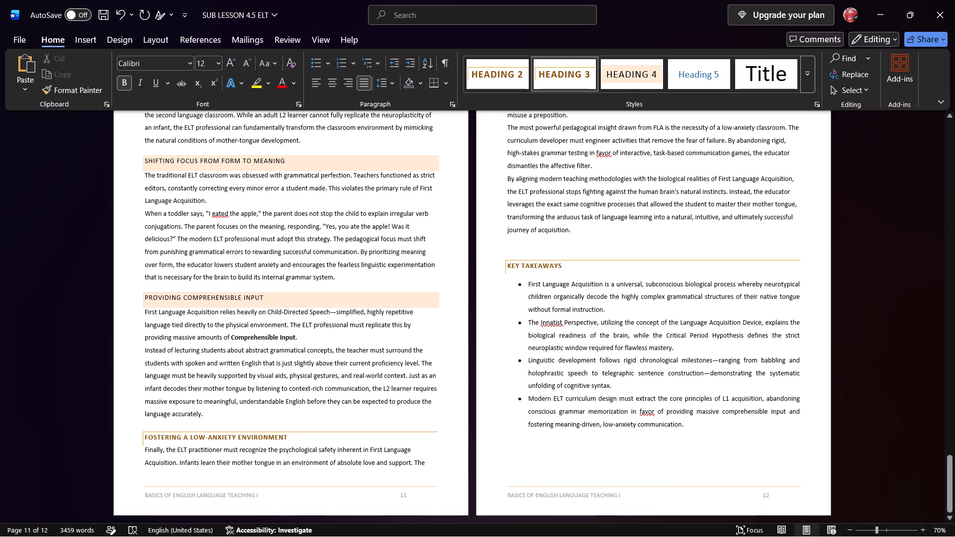
click(619, 76)
Delete the blank line above the Key Takeaways heading on the last page.
click(524, 243)
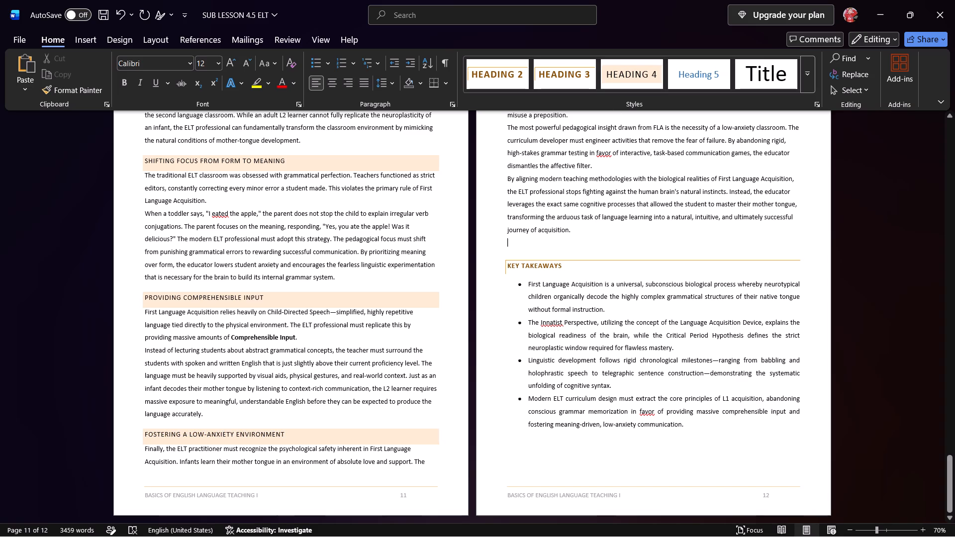
key(Delete)
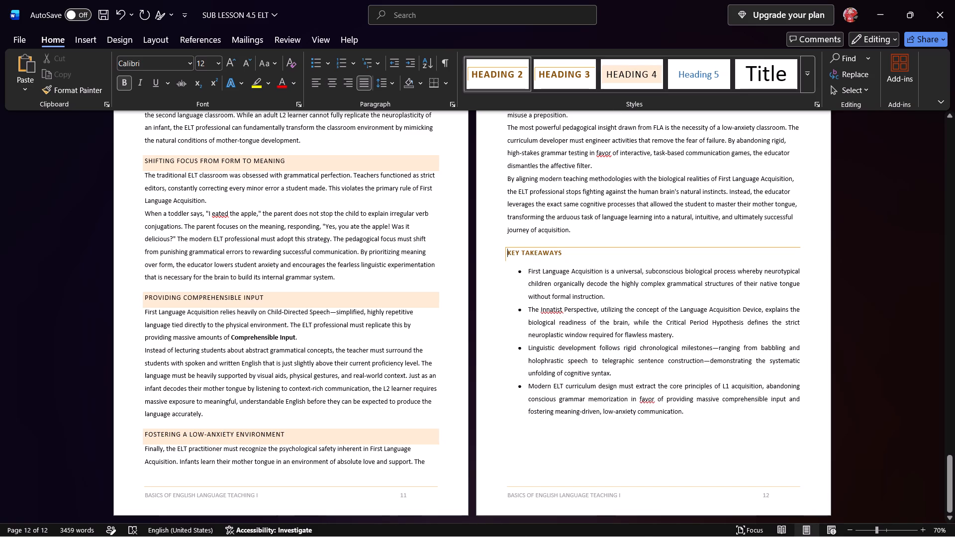
Reapply the bullets to all Key Takeaways list items and decrease their indent so the bullets align with the text margin.
drag(703, 424, 701, 422)
drag(701, 422, 510, 271)
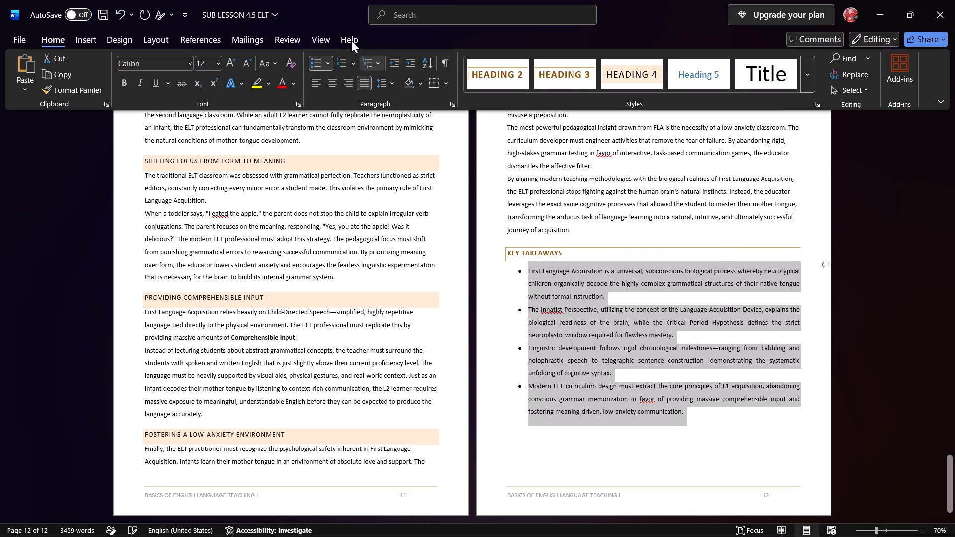
click(396, 60)
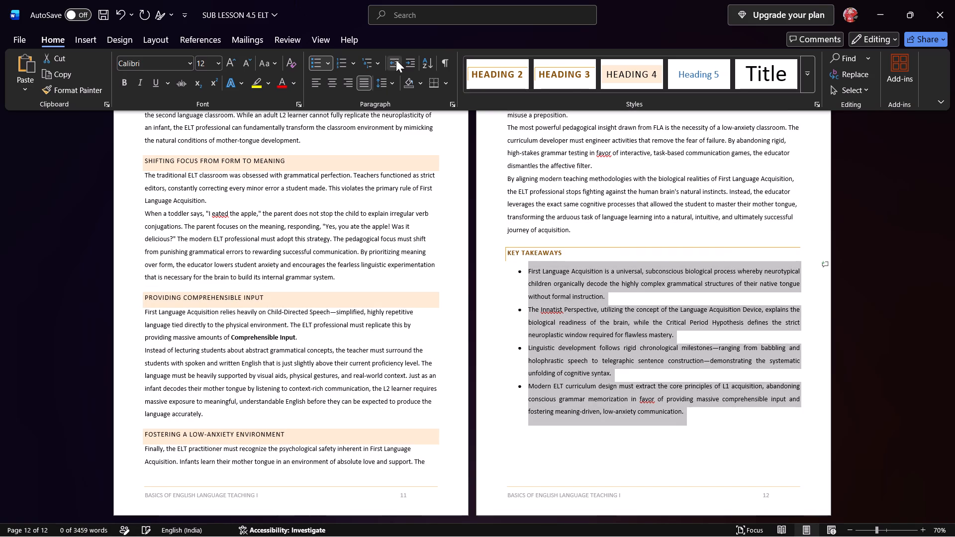
click(395, 61)
click(312, 56)
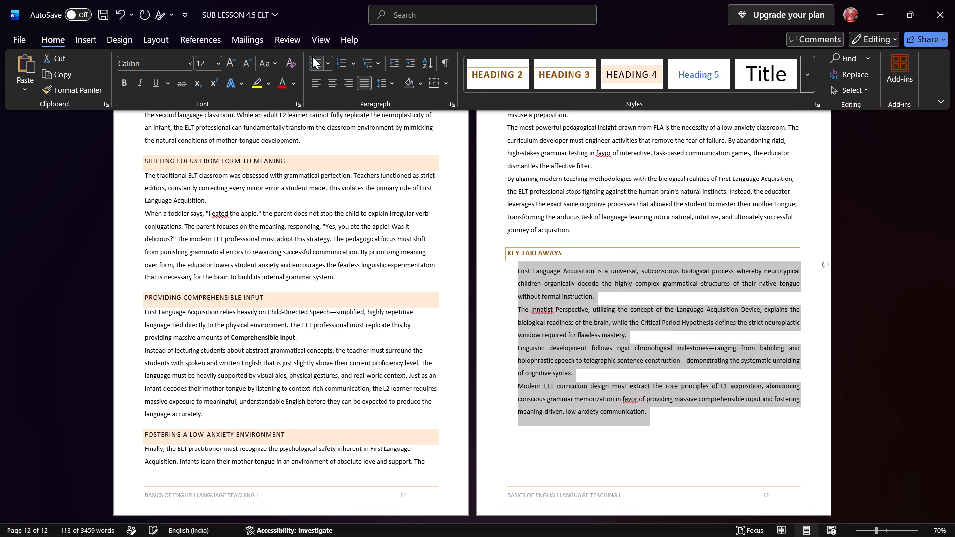
click(312, 56)
click(397, 68)
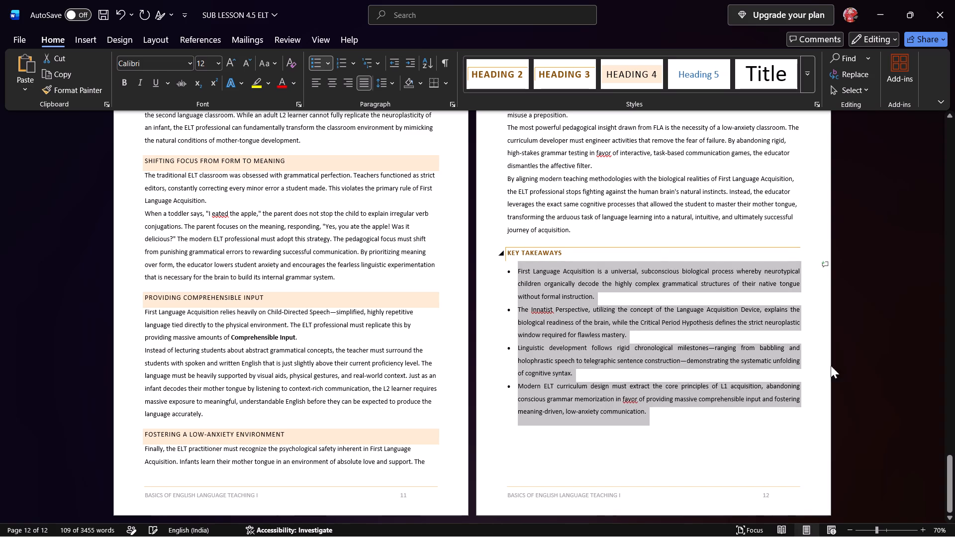
click(696, 404)
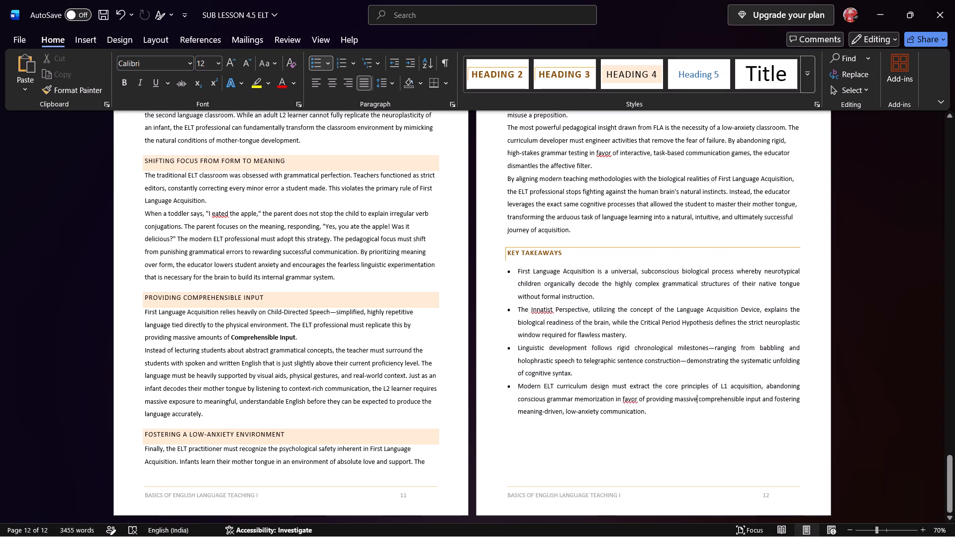
Remove the number "6." from the Pedagogical Implications for the ELT Professional heading.
scroll(692, 404, up, 14)
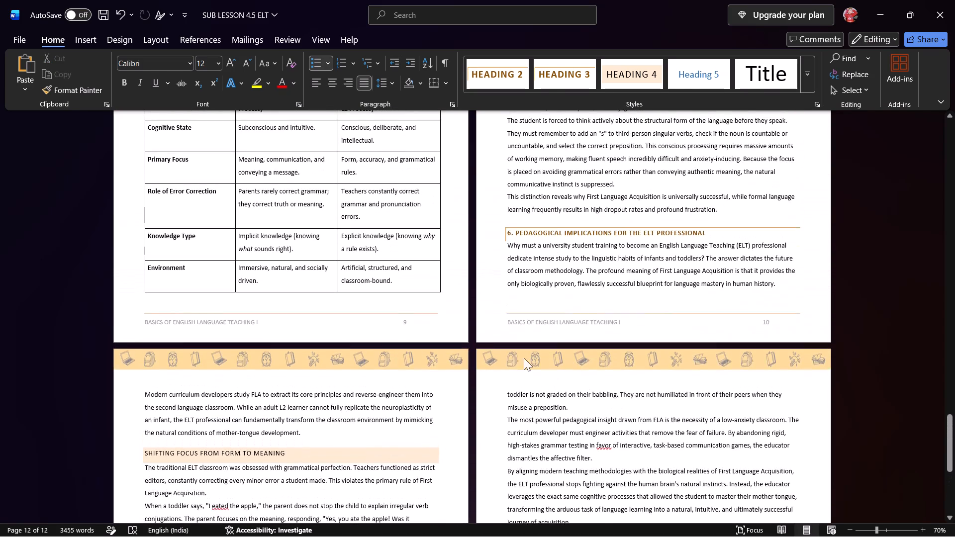
scroll(507, 235, down, 18)
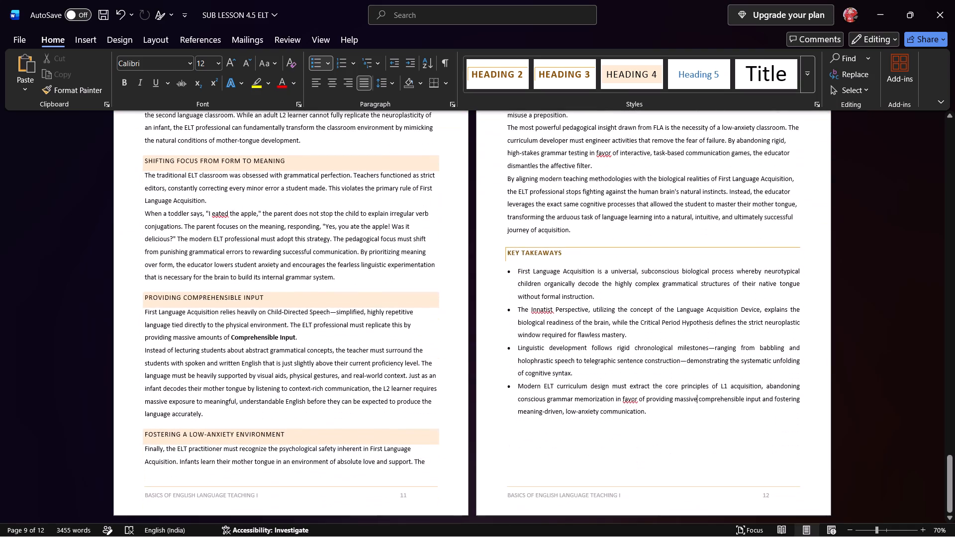
scroll(508, 236, up, 5)
scroll(508, 236, down, 2)
scroll(508, 236, up, 10)
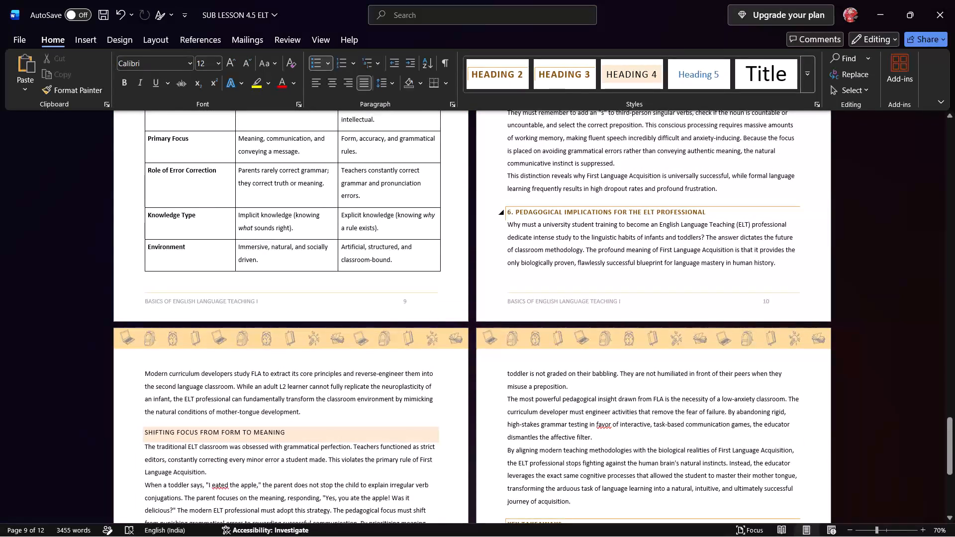
click(516, 213)
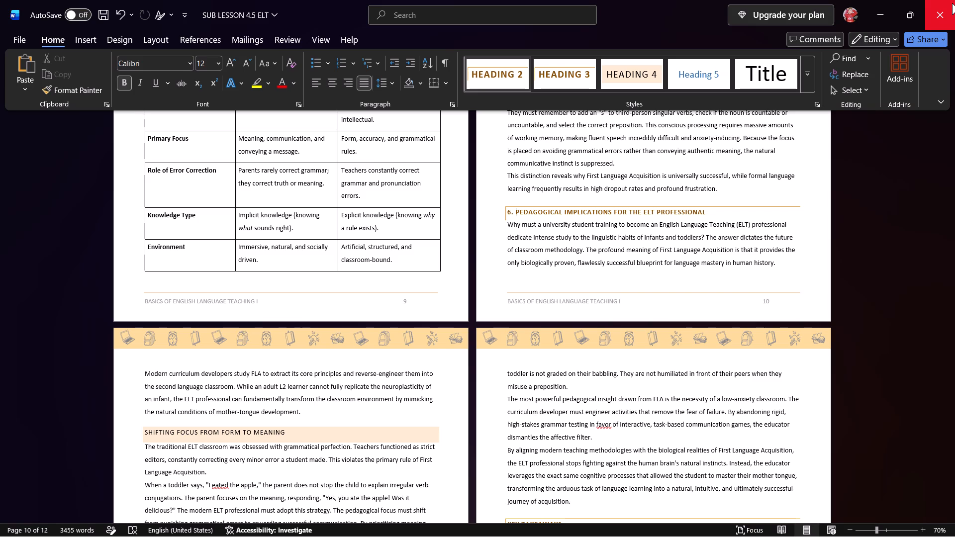
key(BackSpace)
key(BackSpace)
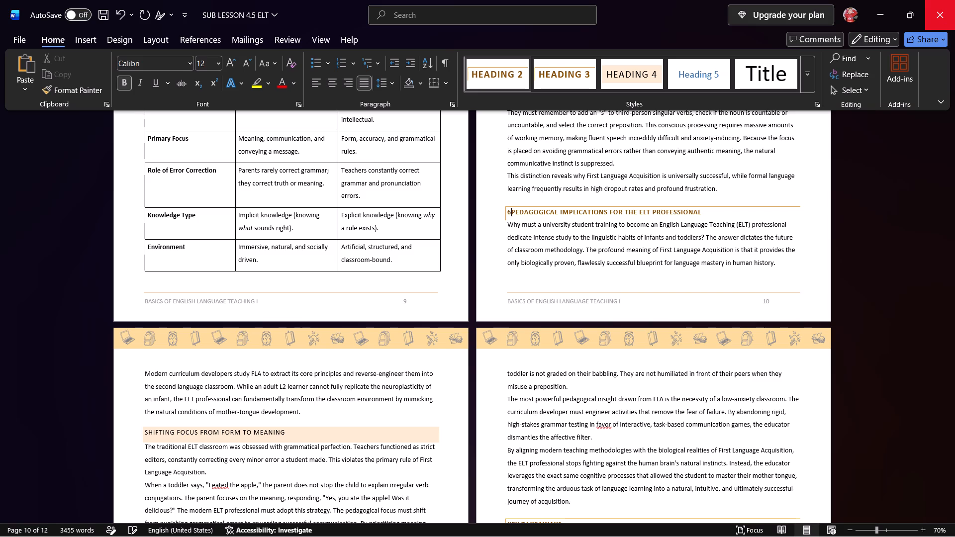
key(BackSpace)
Remove the number "5." from the Acquisition vs. Learning: The Crucial Distinction heading.
scroll(386, 313, up, 6)
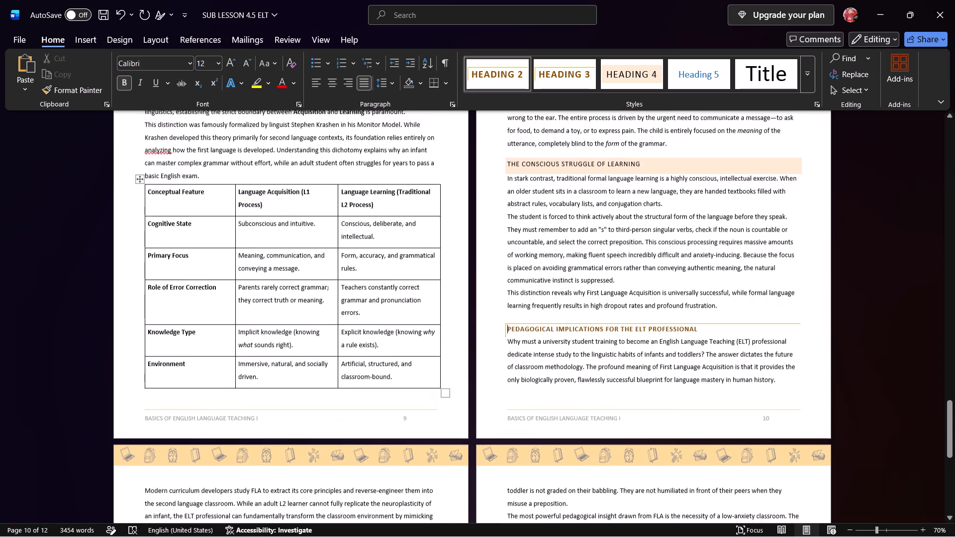
scroll(386, 313, up, 8)
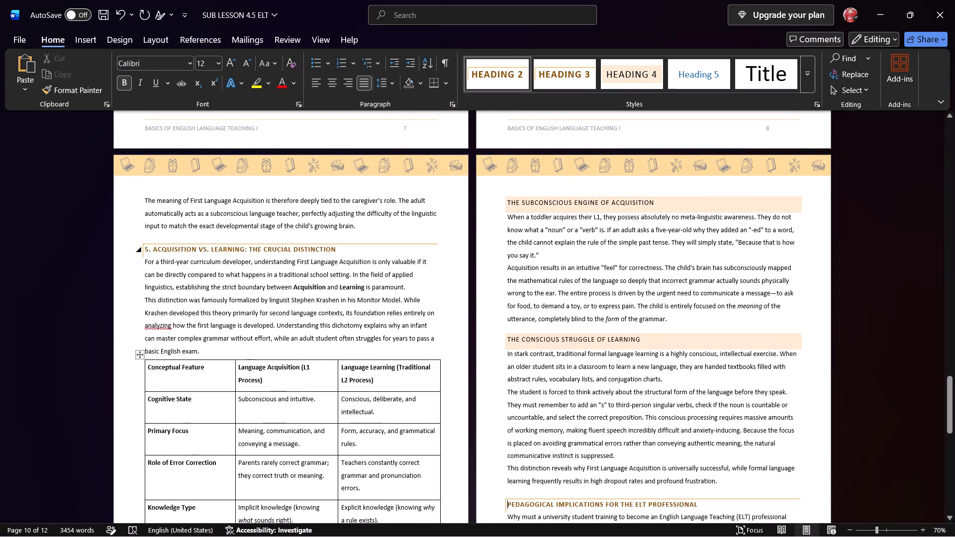
click(154, 249)
key(BackSpace)
key(BackSpace)
key(BackSpace)
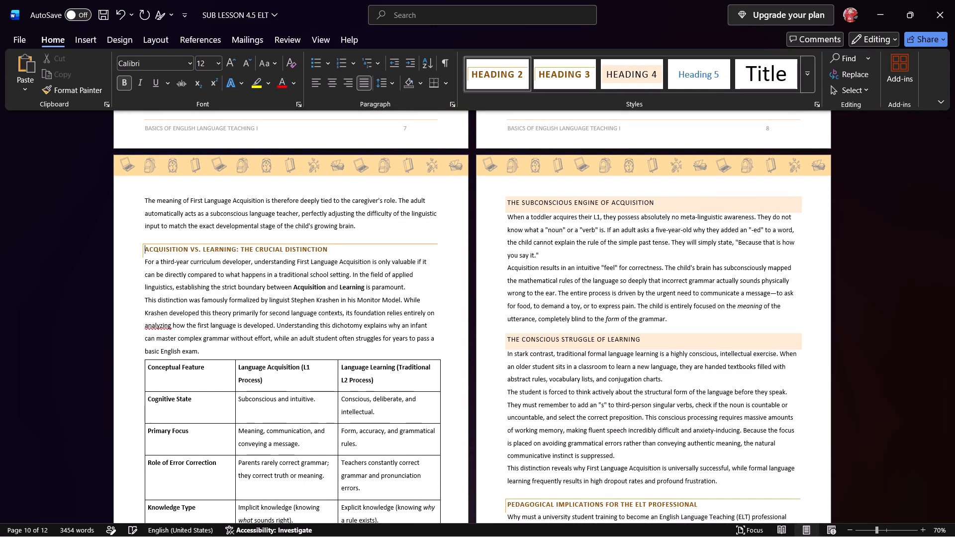
Remove the number "4." from the heading The Role of Environmental Input and Interaction.
scroll(401, 330, up, 17)
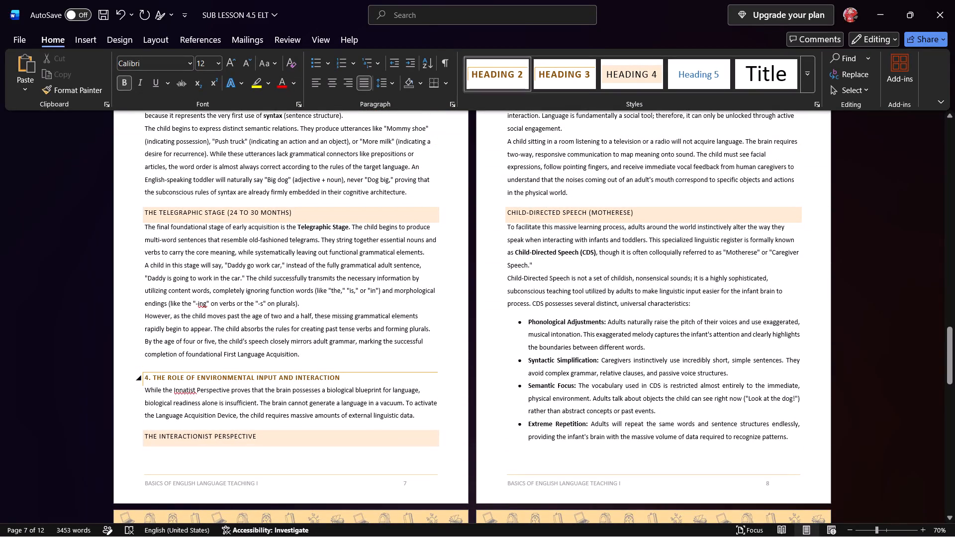
click(152, 376)
key(BackSpace)
key(BackSpace)
key(BackSpace)
Remove the number "3." from the heading The Developmental Stages of Acquisition.
scroll(449, 398, up, 6)
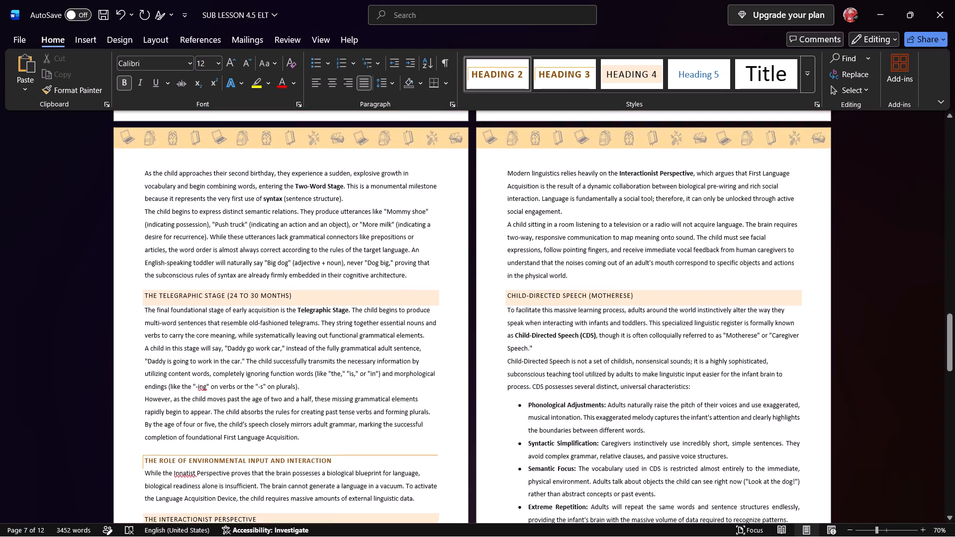
scroll(448, 397, up, 20)
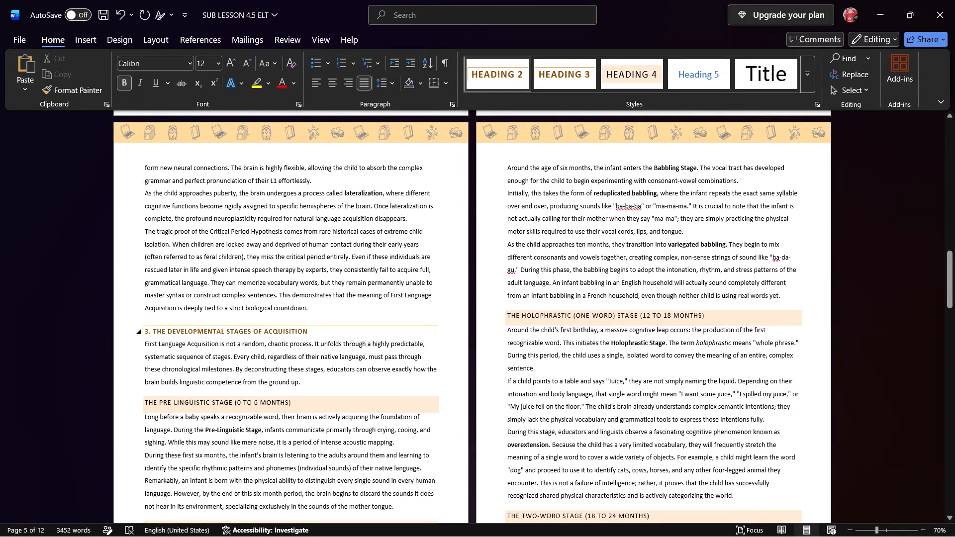
click(153, 330)
key(BackSpace)
key(BackSpace)
key(BackSpace)
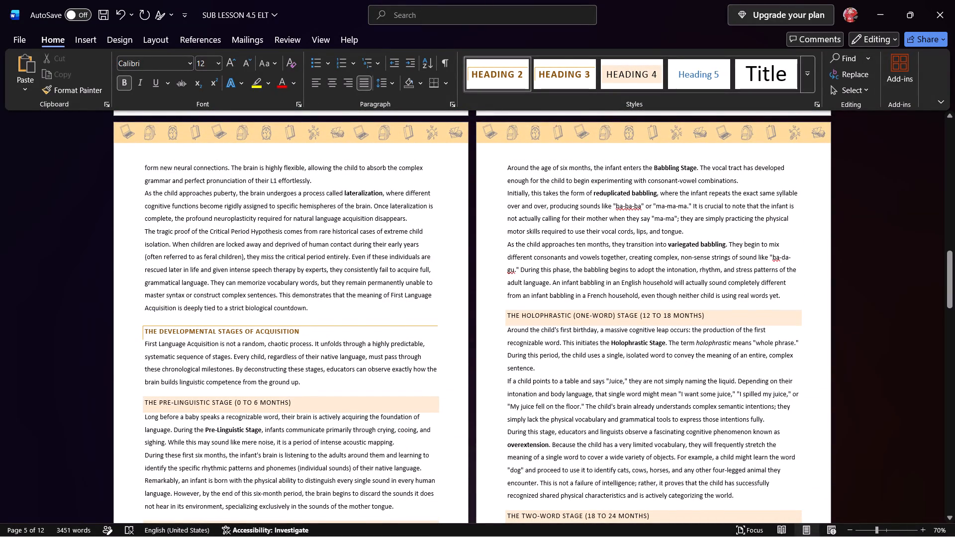
Remove the number "2." from the heading The Biological and Cognitive Foundations.
scroll(291, 364, up, 15)
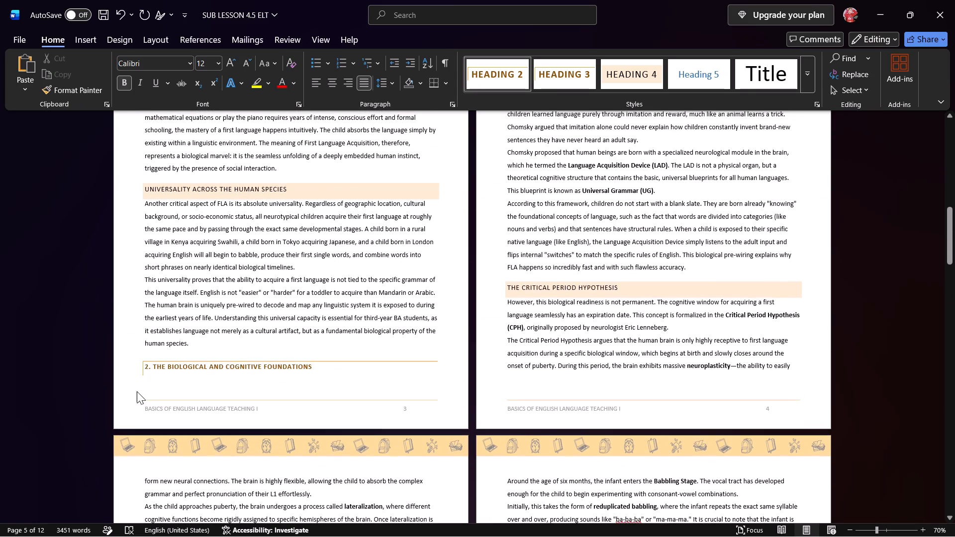
click(154, 366)
key(BackSpace)
key(BackSpace)
key(BackSpace)
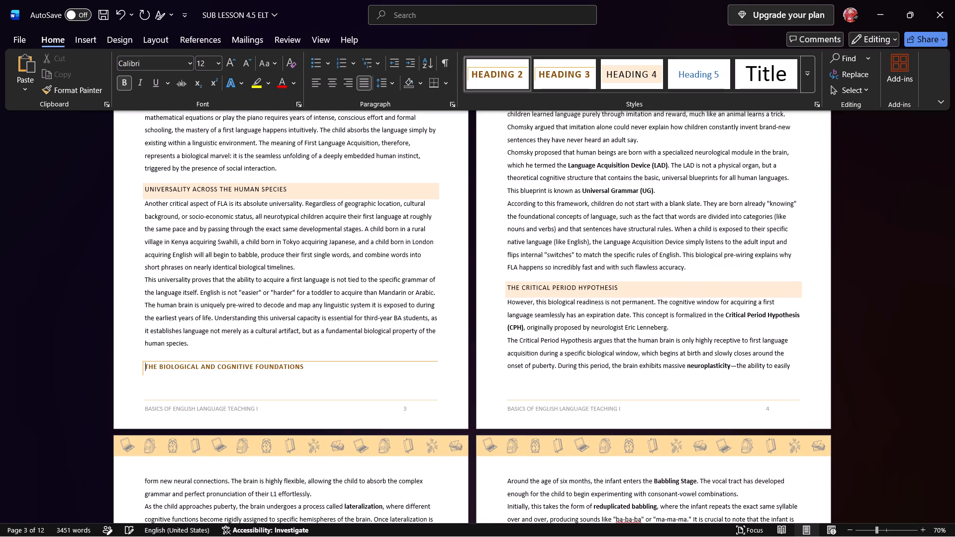
Remove the number "1." from the Defining First Language Acquisition (FLA) heading.
scroll(241, 401, up, 15)
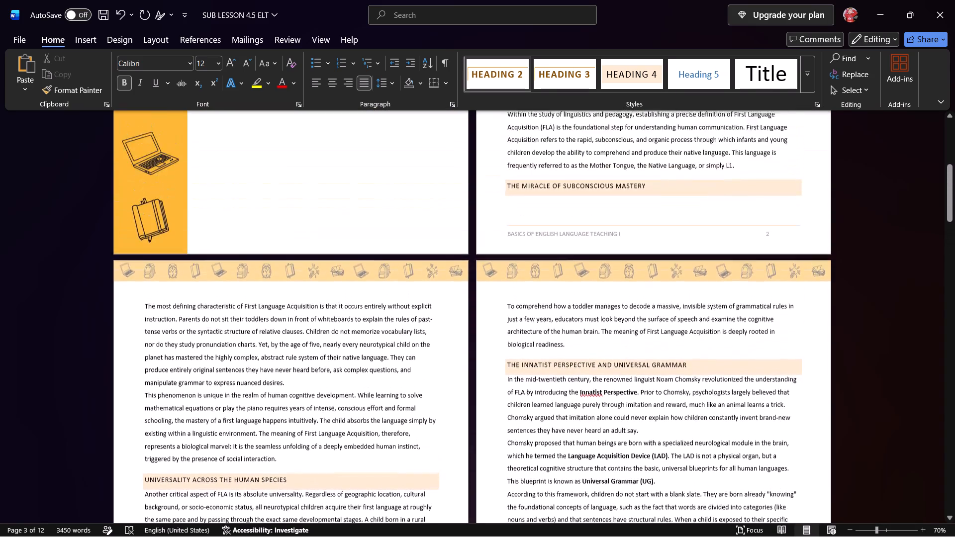
scroll(240, 402, up, 8)
click(516, 290)
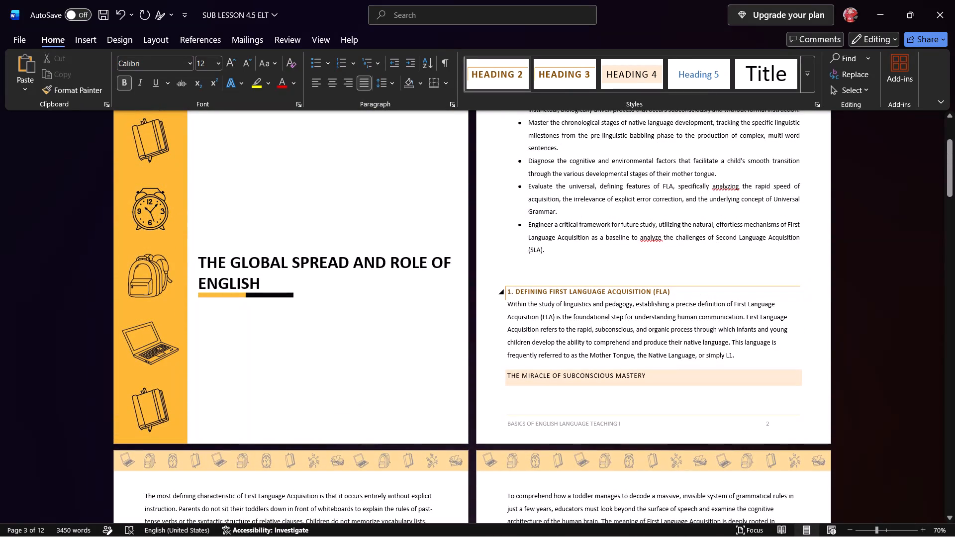
key(BackSpace)
key(BackSpace)
key(BackSpace)
Delete the blank line between the Chapter Objectives list and the Defining First Language Acquisition (FLA) heading.
click(533, 271)
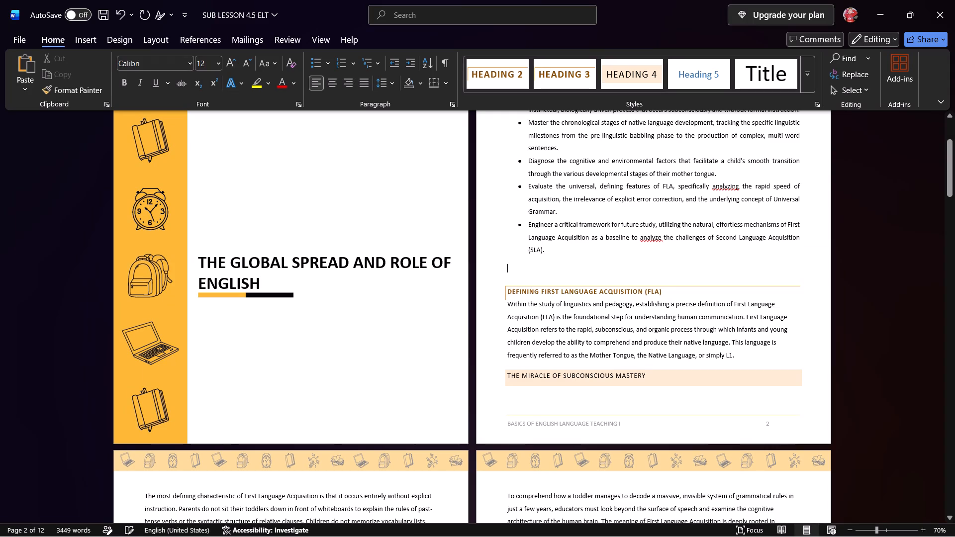
key(Delete)
Reapply the bullets to all Chapter Objectives list items and decrease their indent so the bullets align with the text margin.
scroll(533, 272, up, 3)
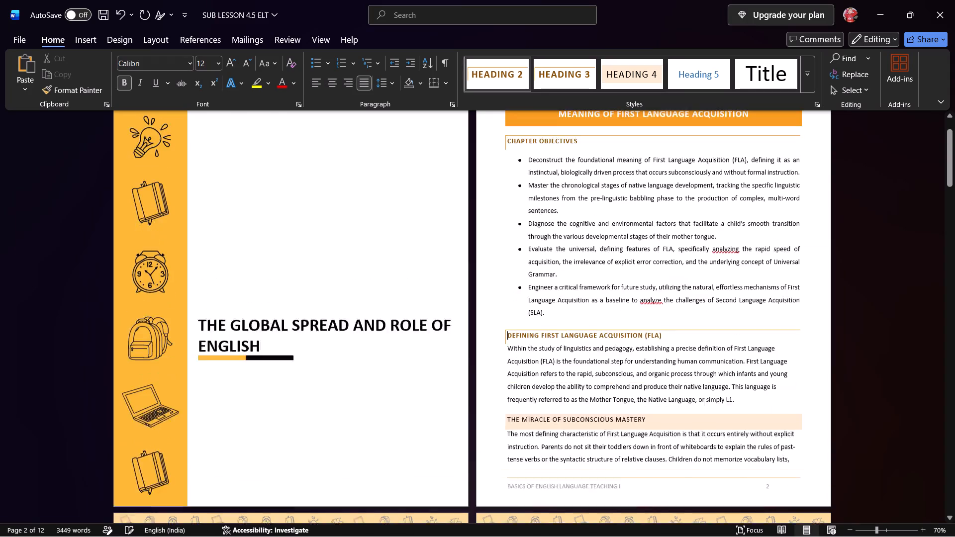
scroll(533, 272, up, 5)
drag(575, 384, 556, 377)
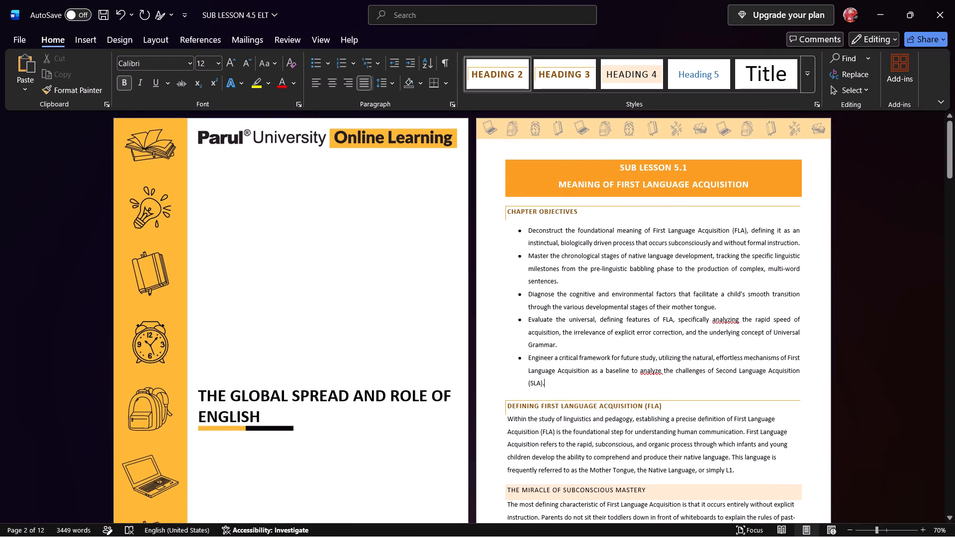
drag(556, 377, 485, 232)
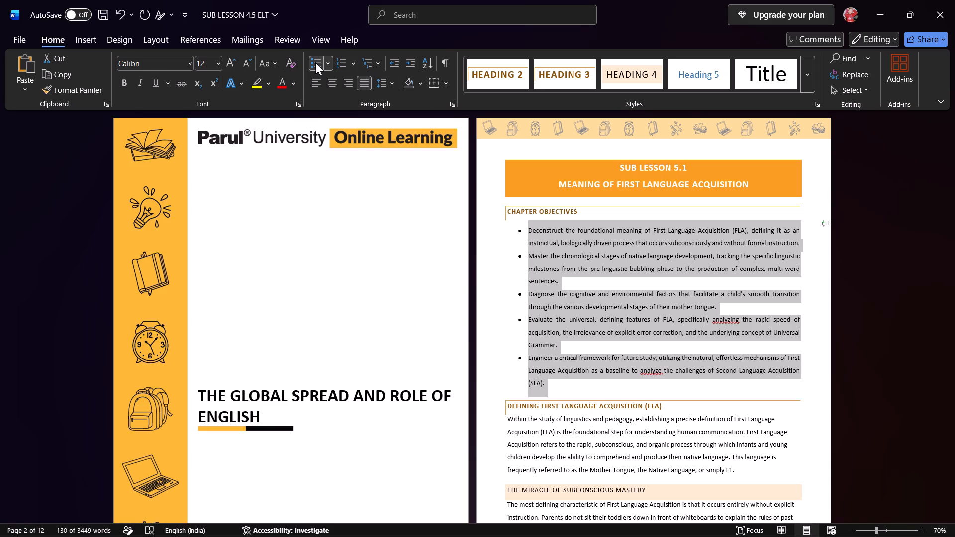
double_click(315, 62)
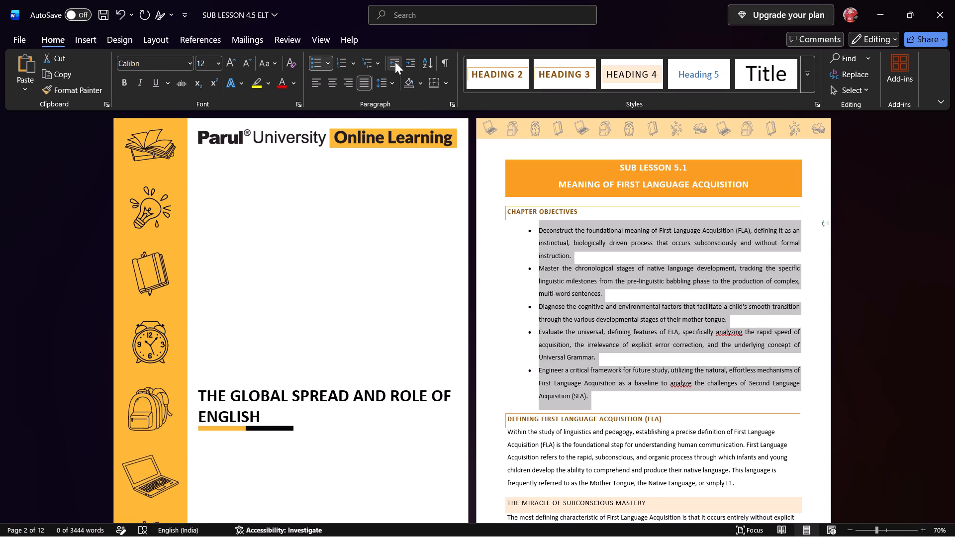
click(395, 62)
Review the headings, table, lists and page layout from the Chapter Objectives through to the Key Takeaways at the document's end.
scroll(629, 361, down, 10)
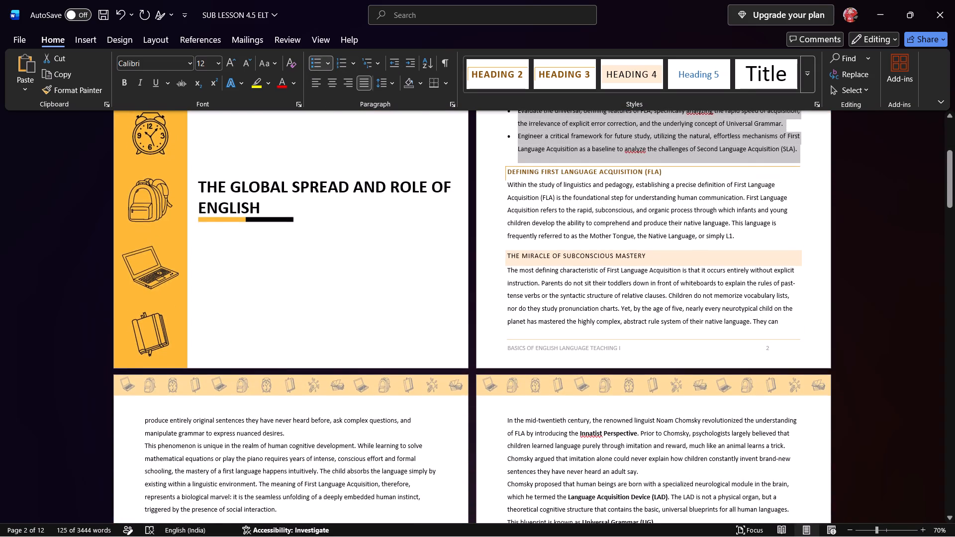
scroll(432, 344, down, 8)
scroll(480, 325, down, 14)
scroll(480, 325, down, 7)
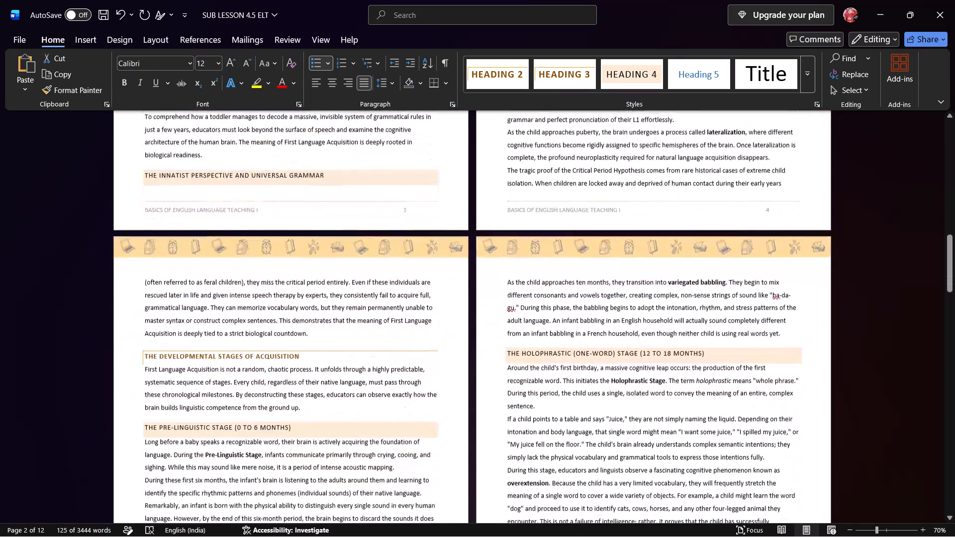
scroll(480, 325, down, 17)
scroll(480, 325, down, 16)
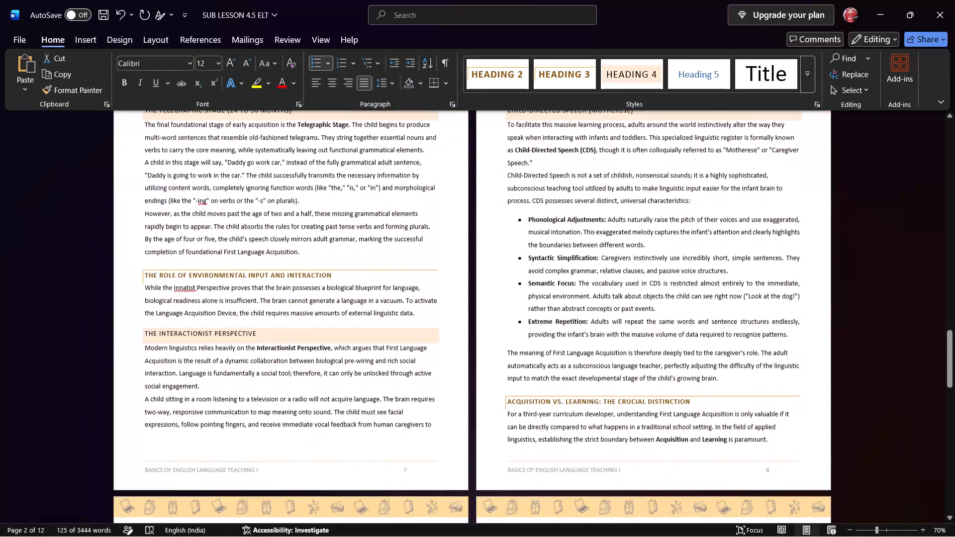
scroll(480, 325, down, 19)
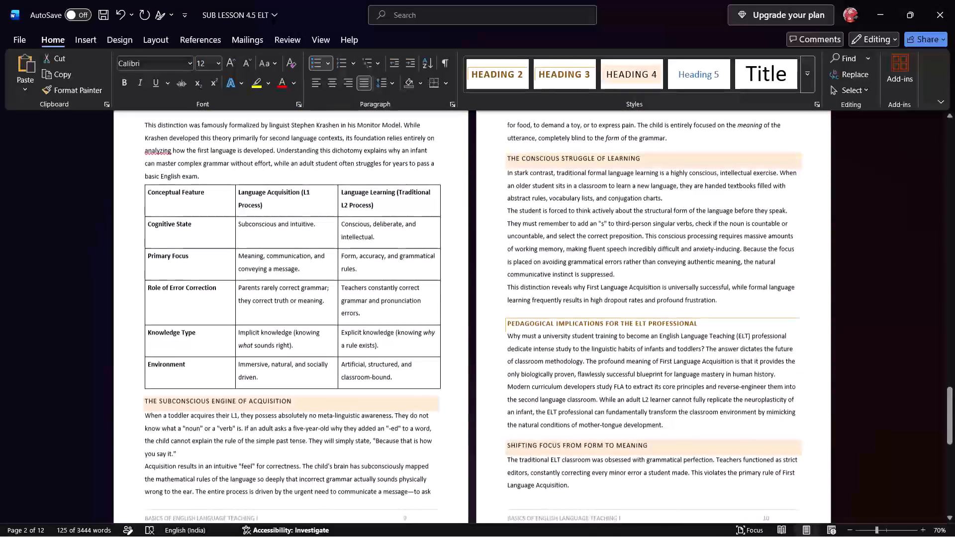
scroll(480, 325, down, 16)
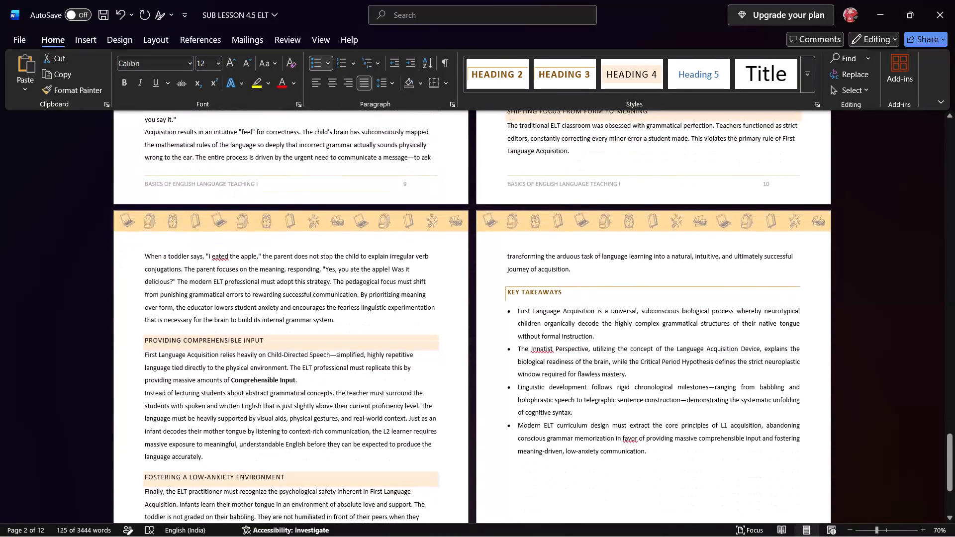
scroll(480, 325, down, 11)
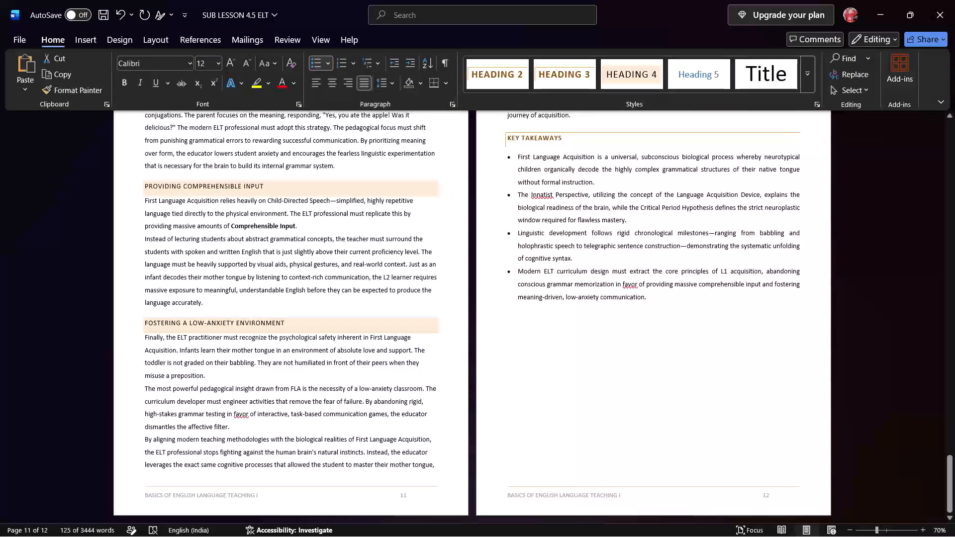
Justify all the text in the document.
key(ctrl+a)
click(362, 81)
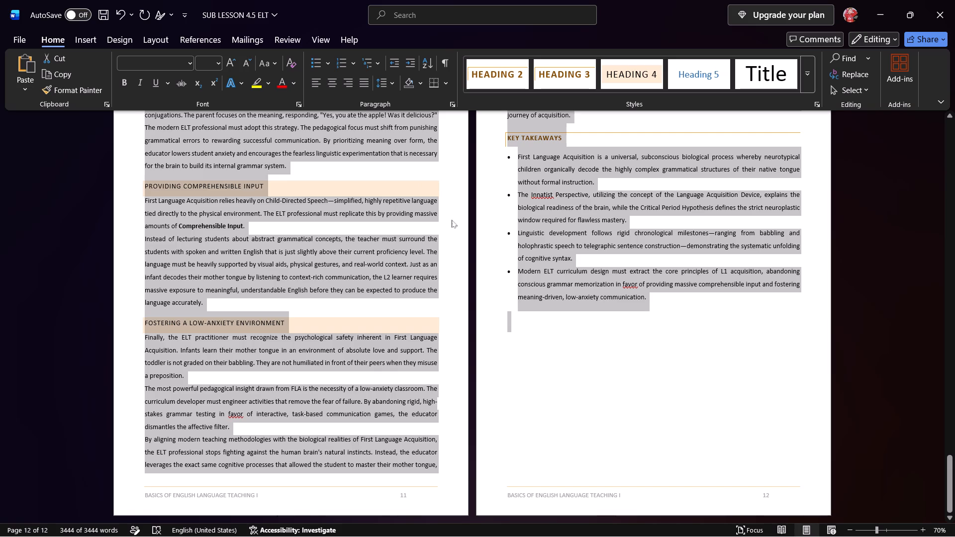
Centre the two title lines "SUB LESSON 5.1" and "MEANING OF FIRST LANGUAGE ACQUISITION" in the orange title block.
drag(950, 456, 888, 28)
click(692, 185)
drag(718, 185, 456, 153)
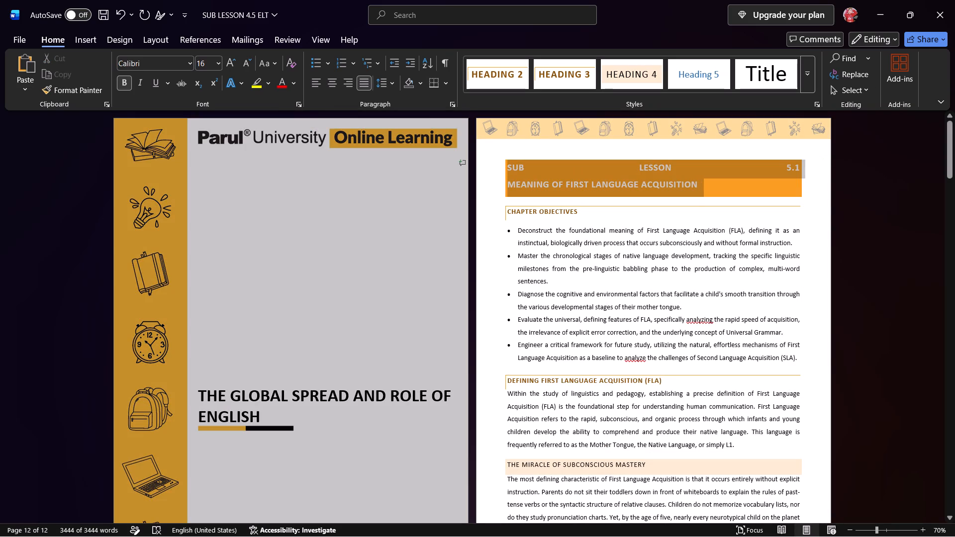
drag(456, 153, 490, 151)
click(331, 84)
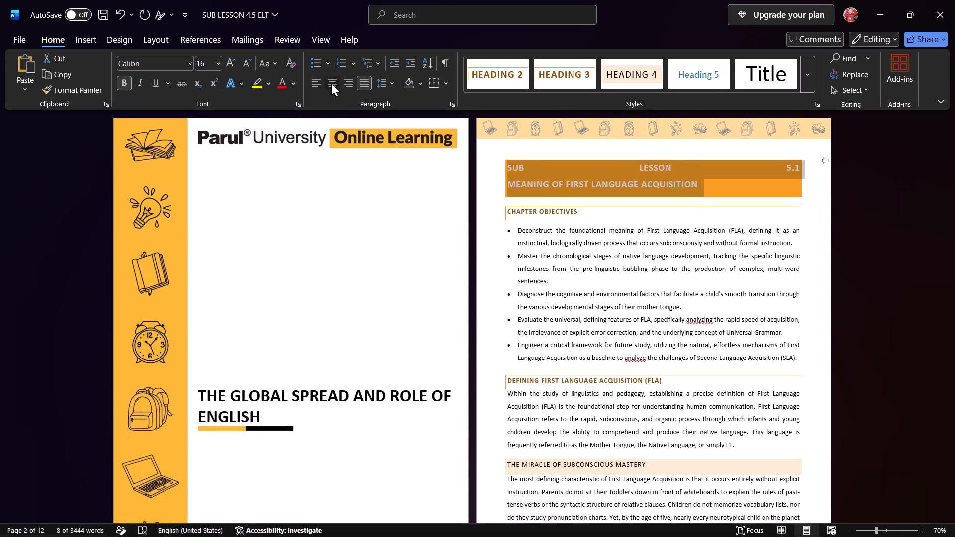
click(634, 300)
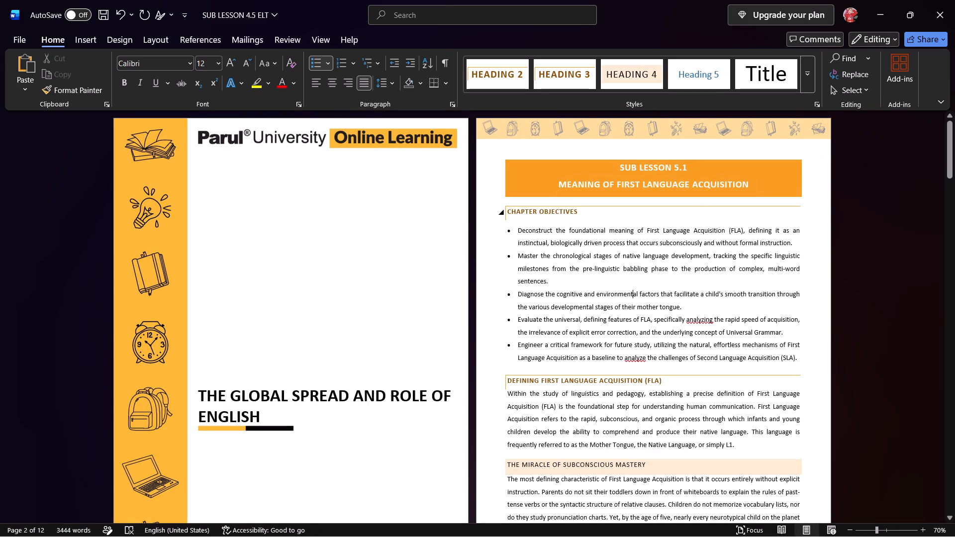
Save a copy of the document in Downloads as "SUB LESSON 5.1 ELT", reusing the title's "SUB LESSON 5.1" text for the name.
drag(700, 171, 614, 171)
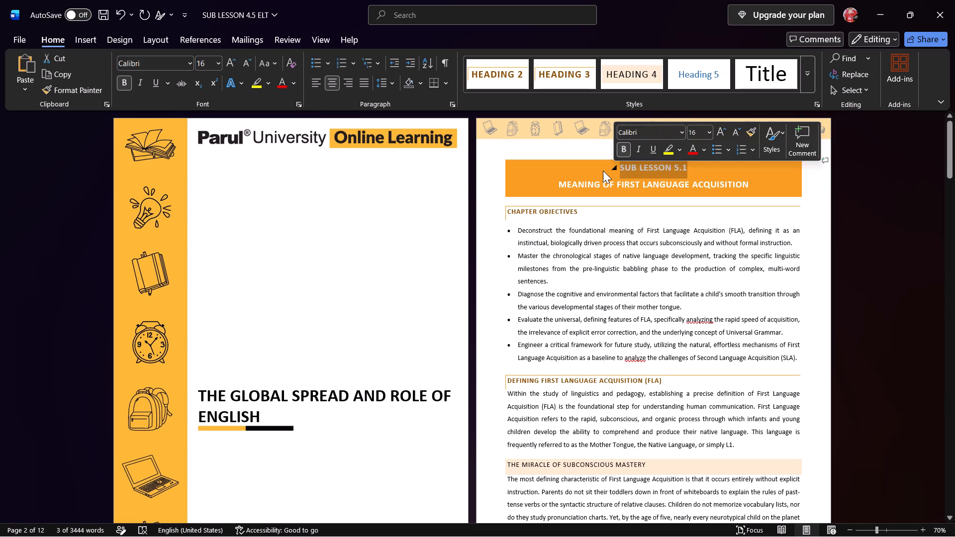
key(ctrl+c)
click(14, 40)
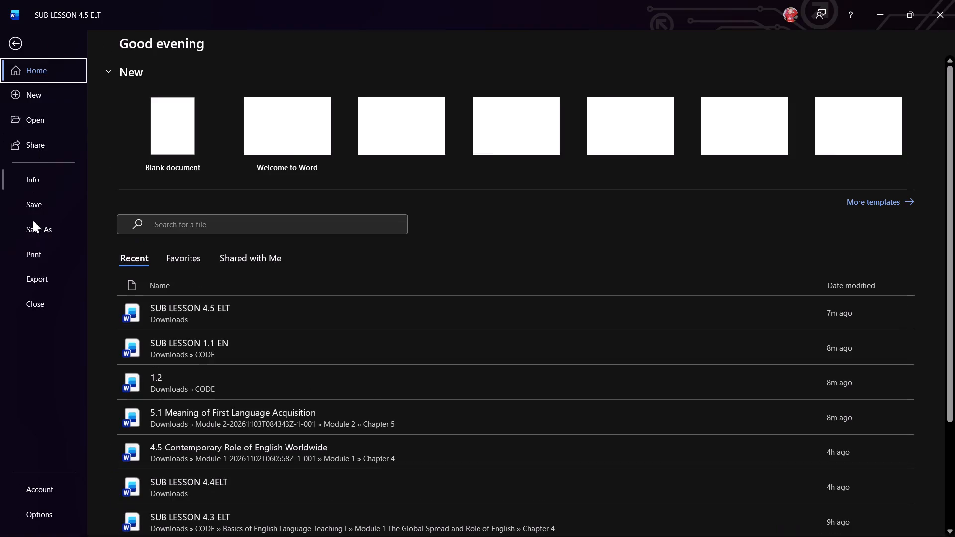
click(54, 227)
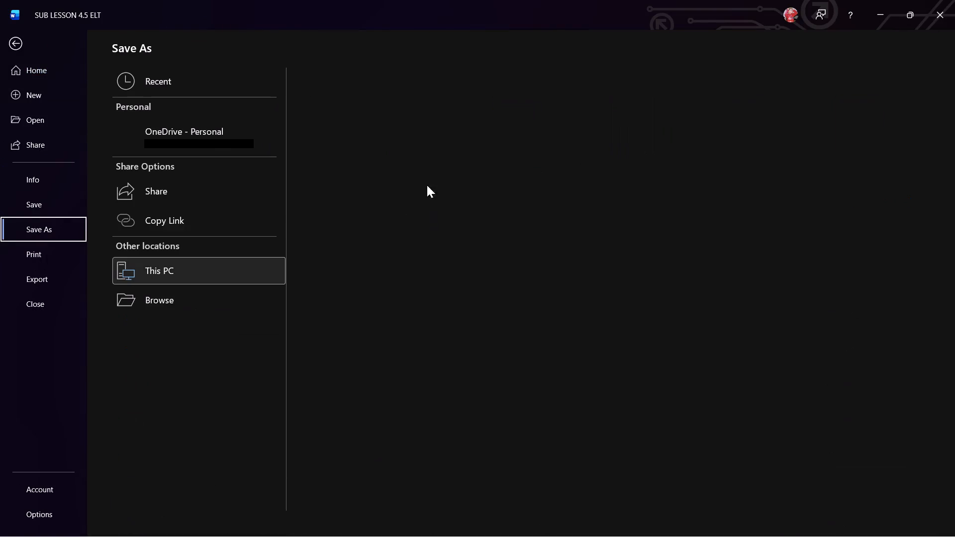
click(401, 147)
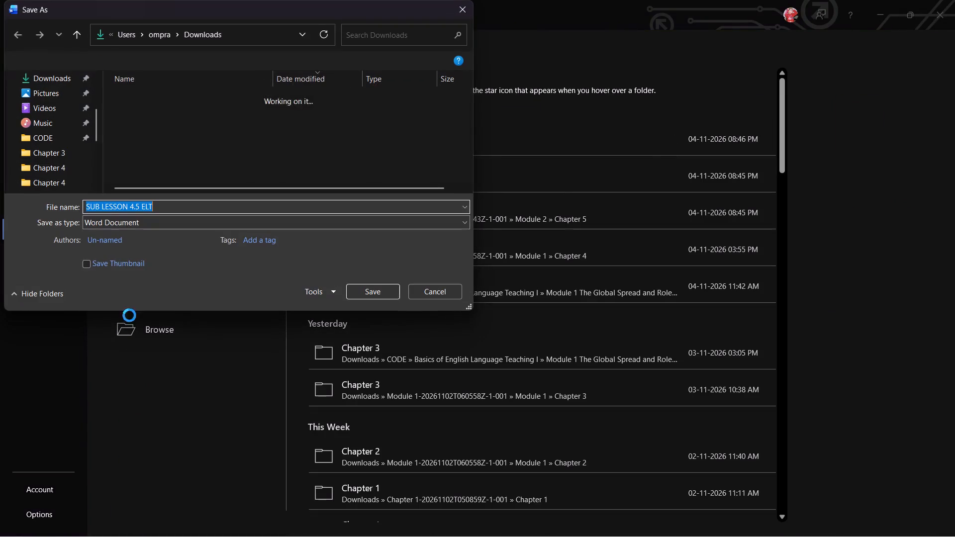
click(136, 205)
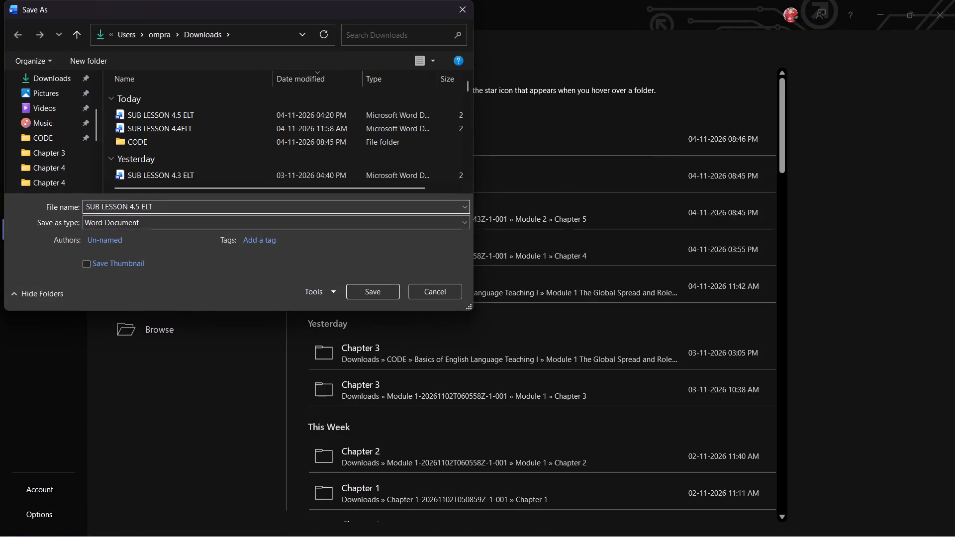
drag(138, 205, 79, 205)
key(ctrl+v)
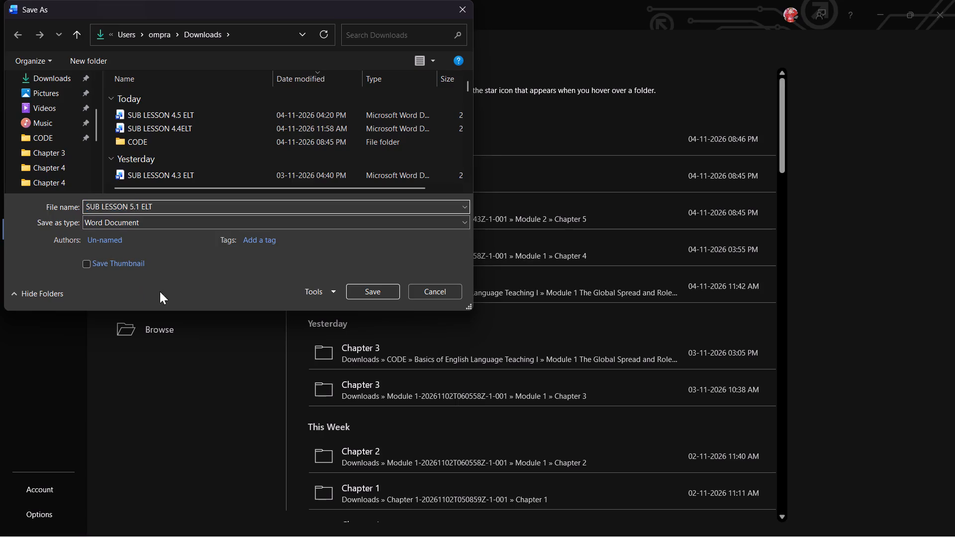
click(385, 288)
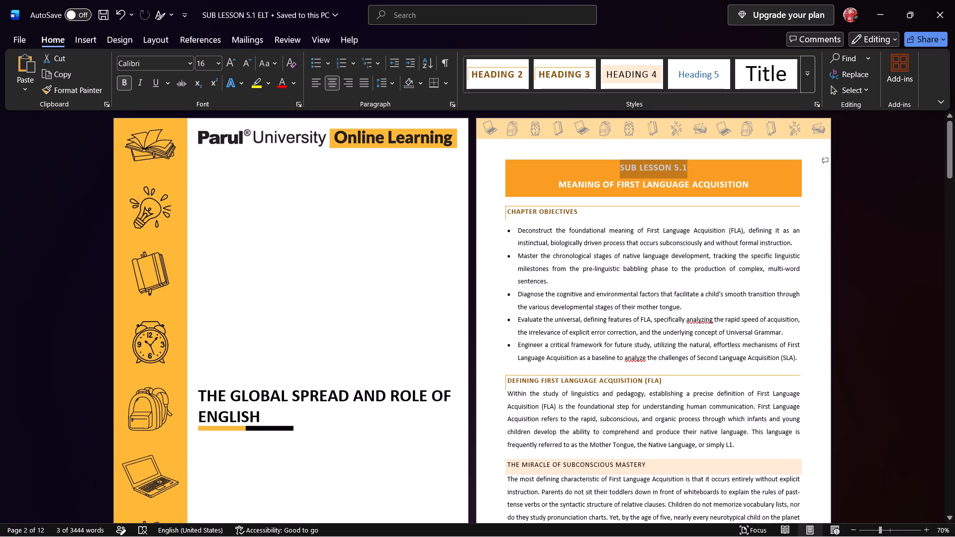
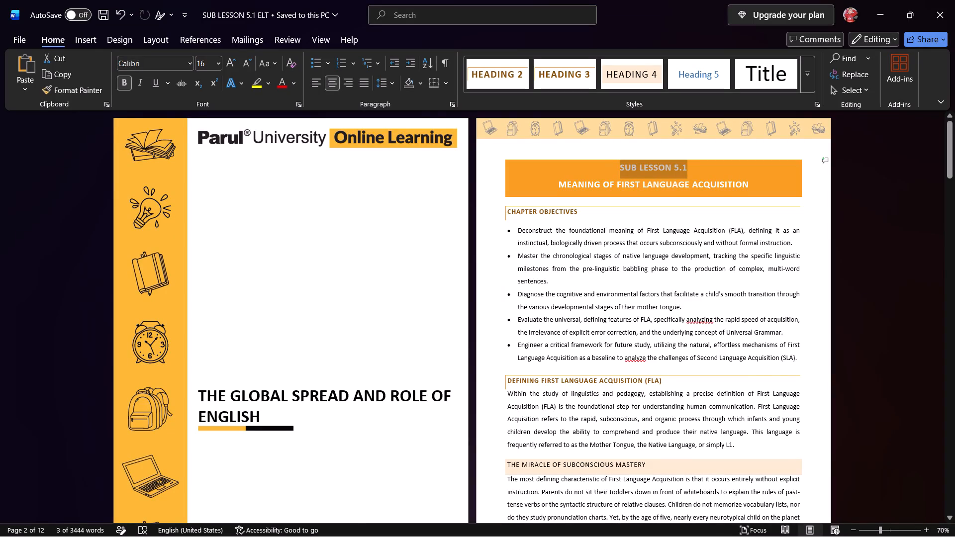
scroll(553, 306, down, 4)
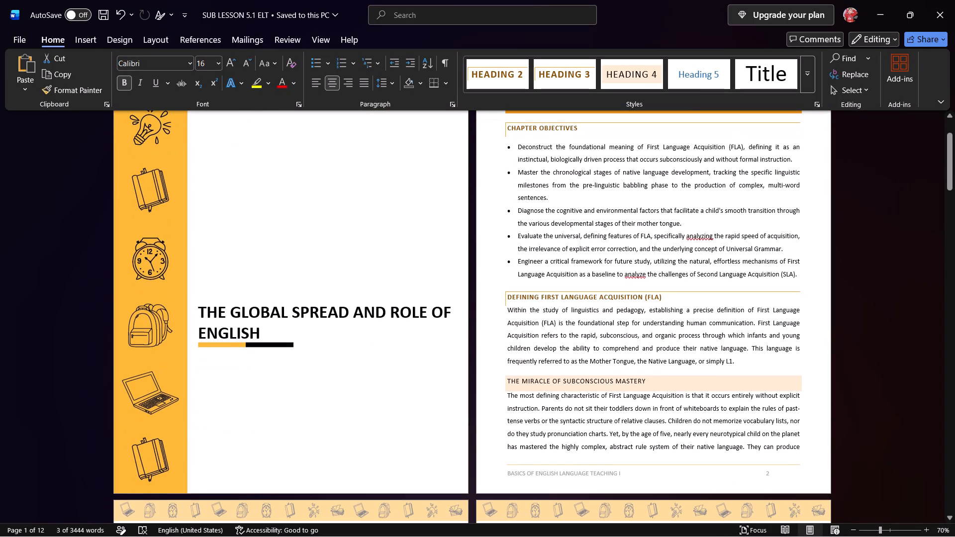
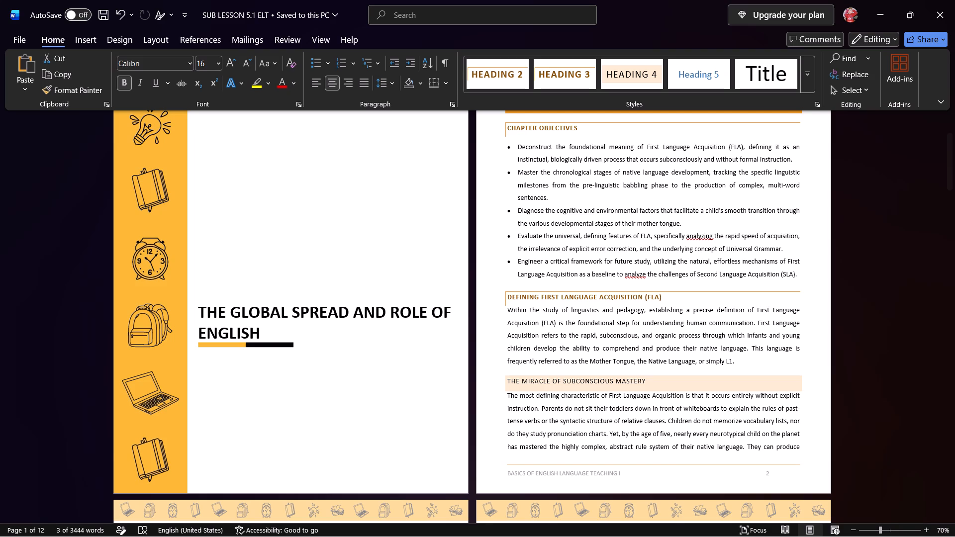
Review the whole sub-lesson 5.1 document from the cover and chapter objectives through the key takeaways, and return to its beginning.
scroll(553, 306, down, 4)
scroll(553, 306, up, 4)
scroll(553, 306, down, 11)
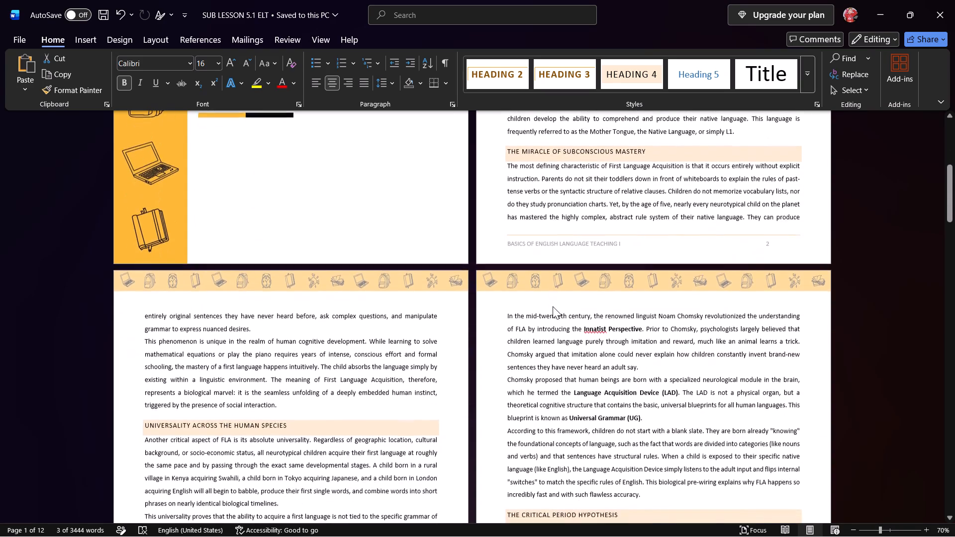
scroll(553, 306, down, 15)
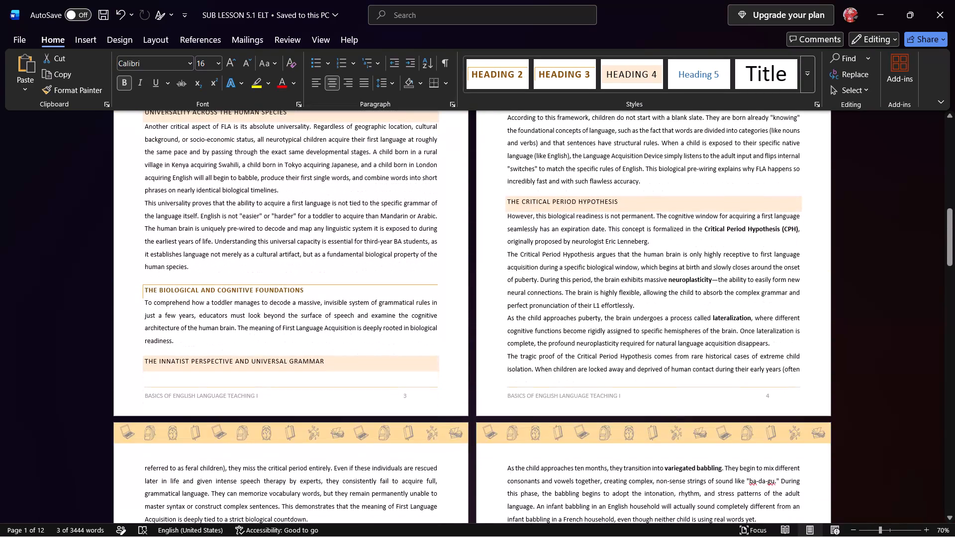
scroll(553, 306, down, 14)
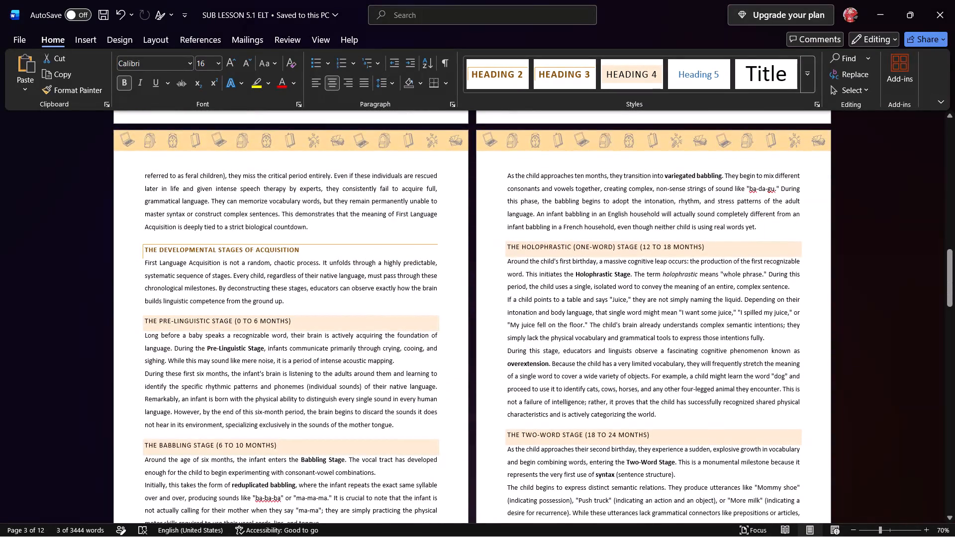
scroll(552, 308, down, 4)
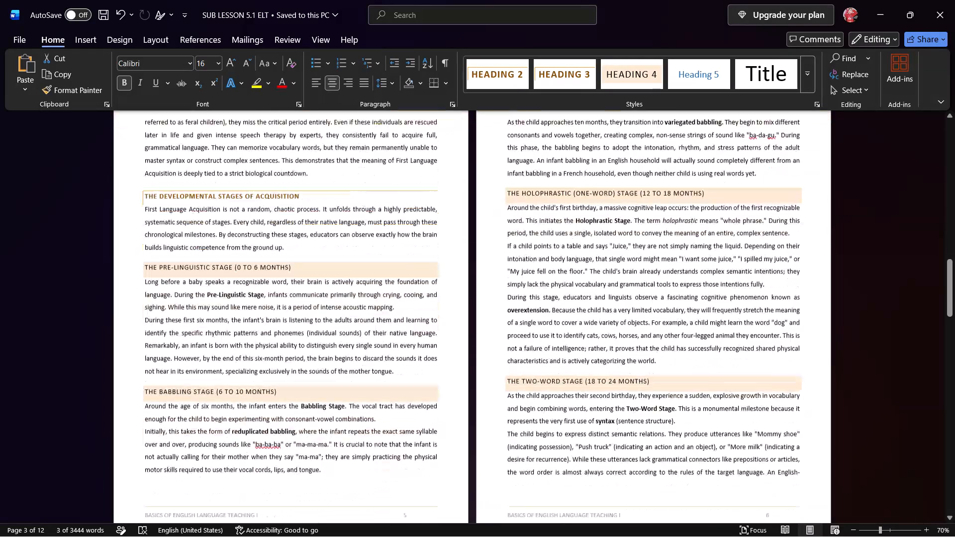
scroll(552, 308, down, 15)
scroll(552, 308, down, 16)
scroll(552, 308, down, 7)
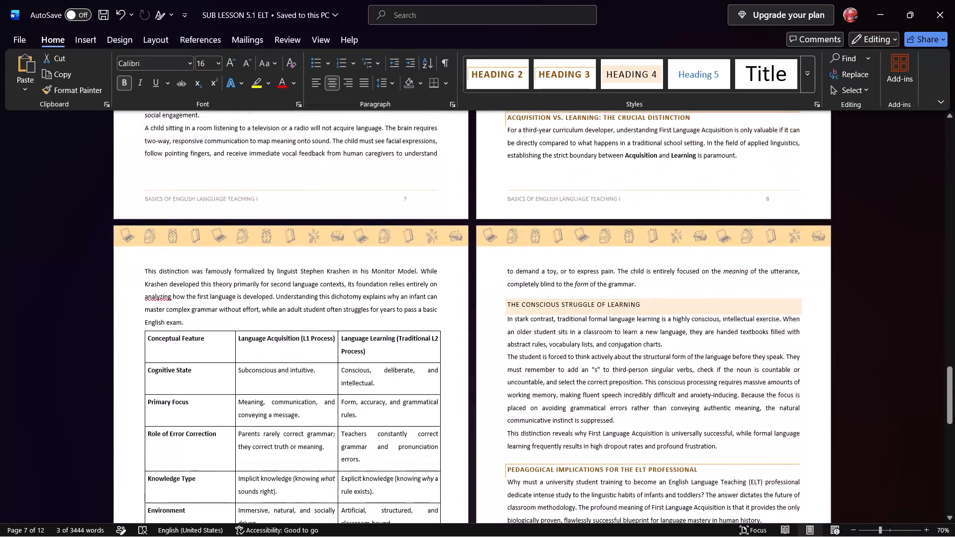
scroll(552, 308, down, 12)
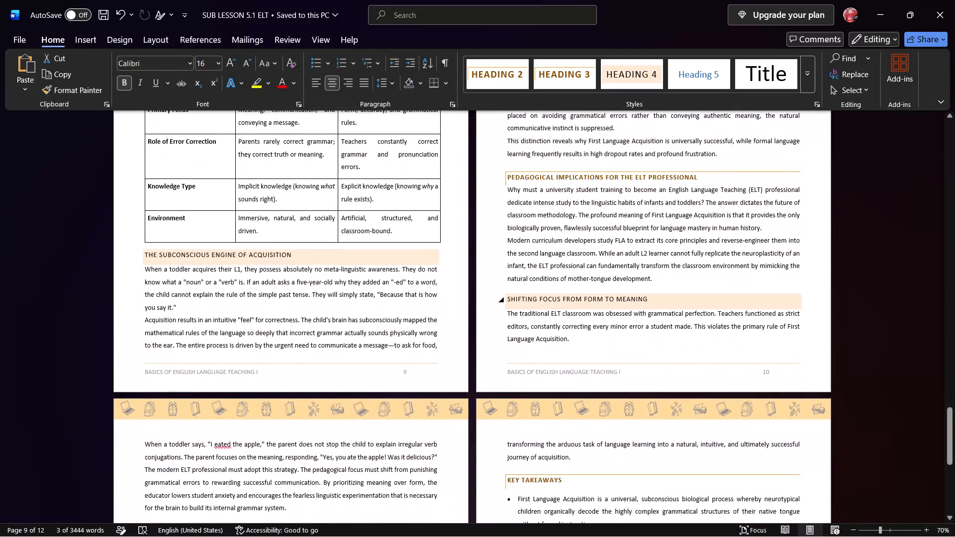
scroll(552, 308, down, 16)
scroll(552, 308, down, 5)
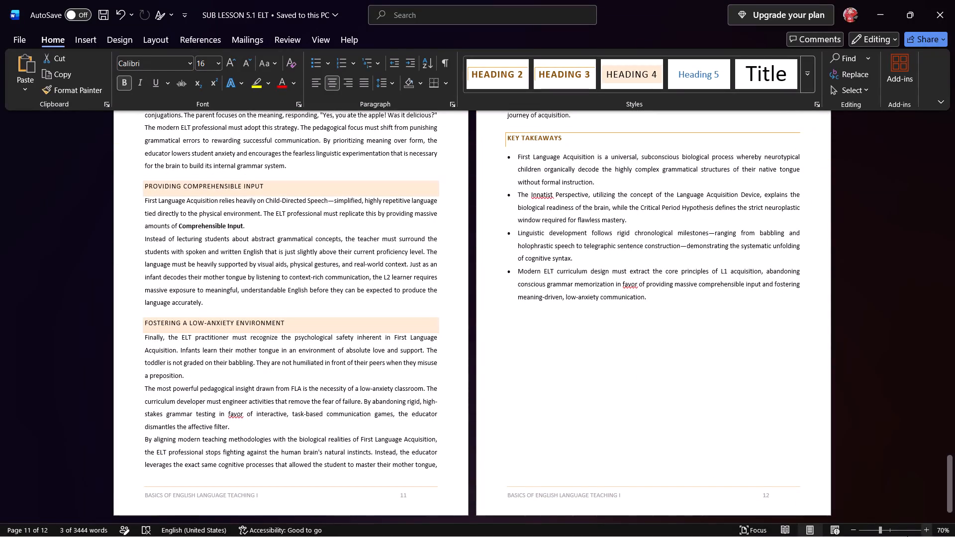
drag(951, 488, 945, 396)
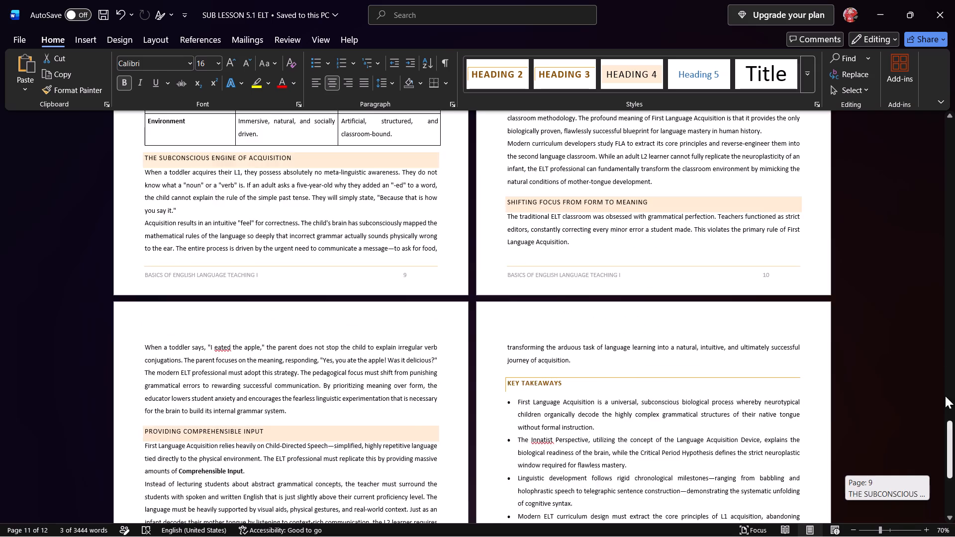
drag(945, 396, 929, 118)
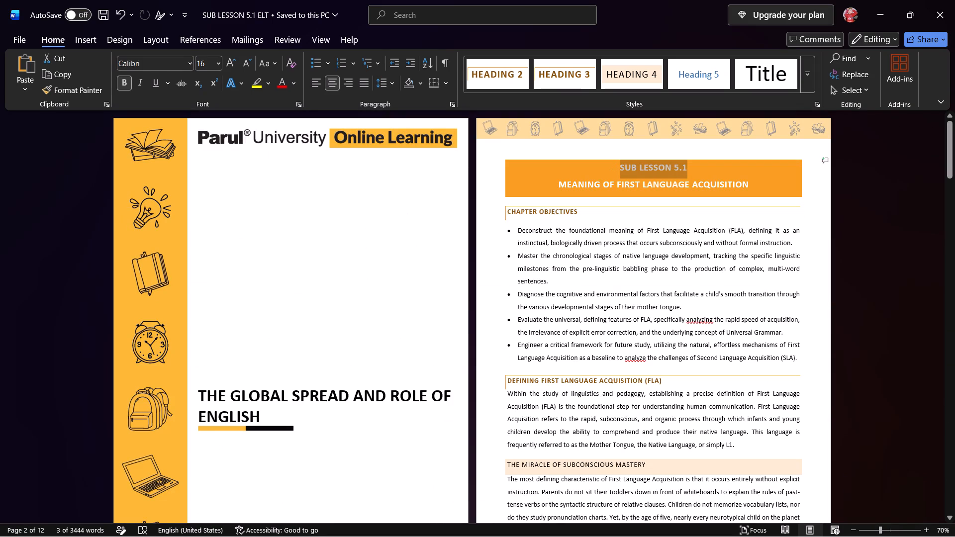
Save the SUB LESSON 5.1 ELT document.
key(ctrl+s)
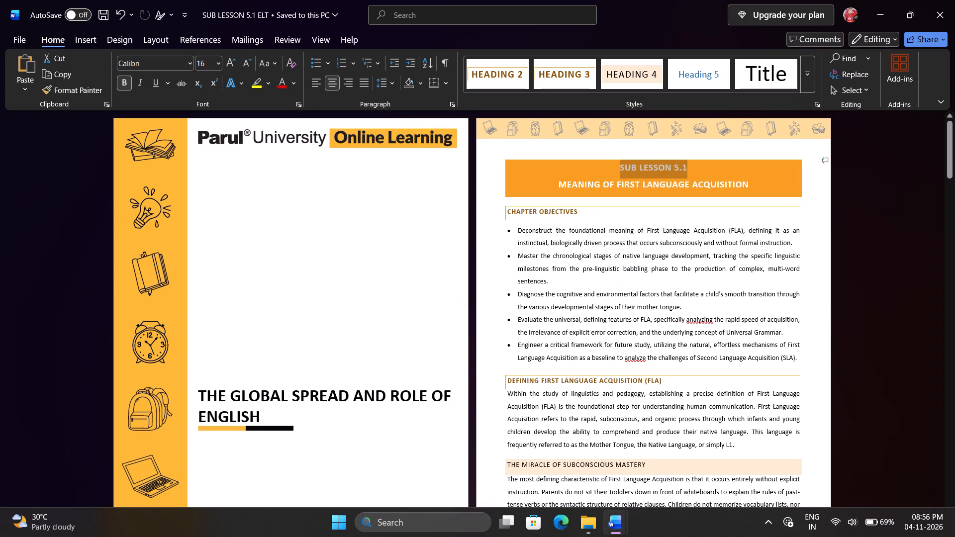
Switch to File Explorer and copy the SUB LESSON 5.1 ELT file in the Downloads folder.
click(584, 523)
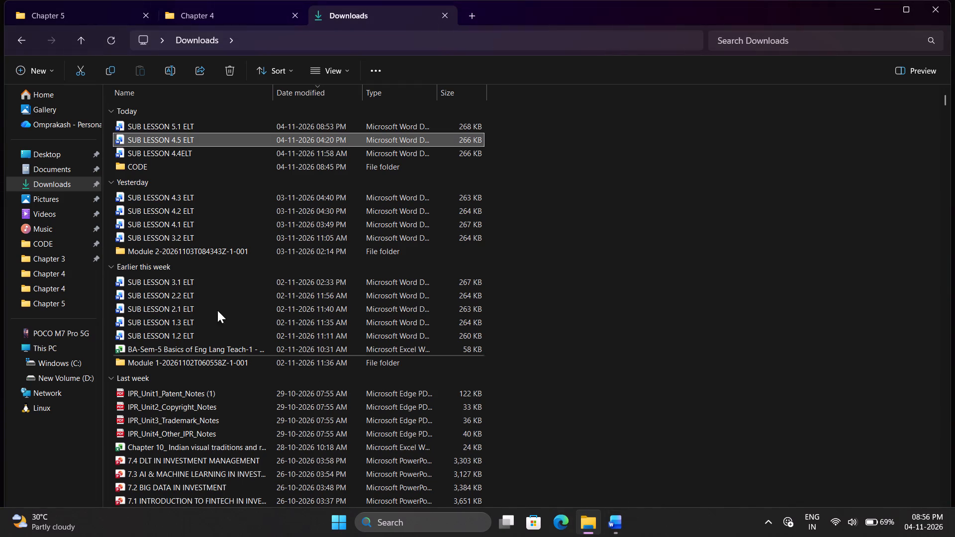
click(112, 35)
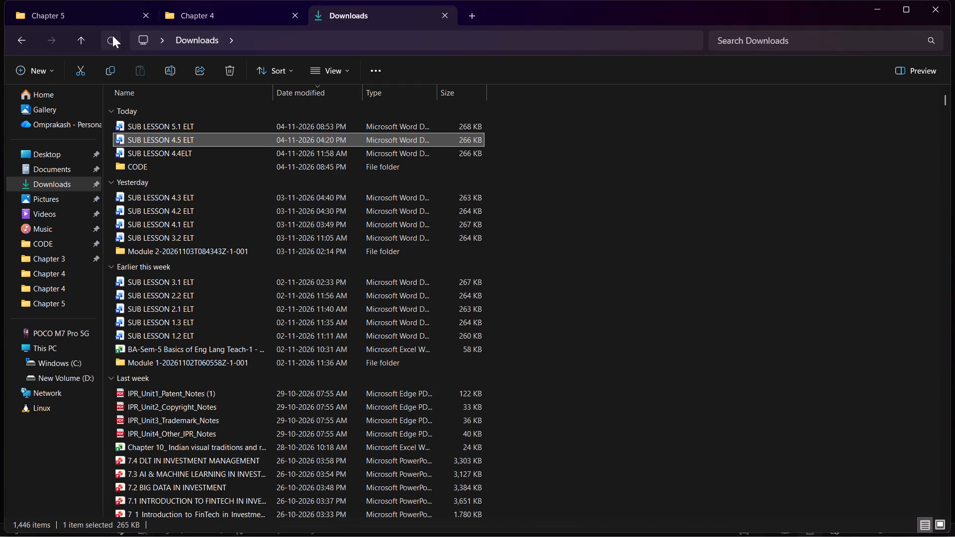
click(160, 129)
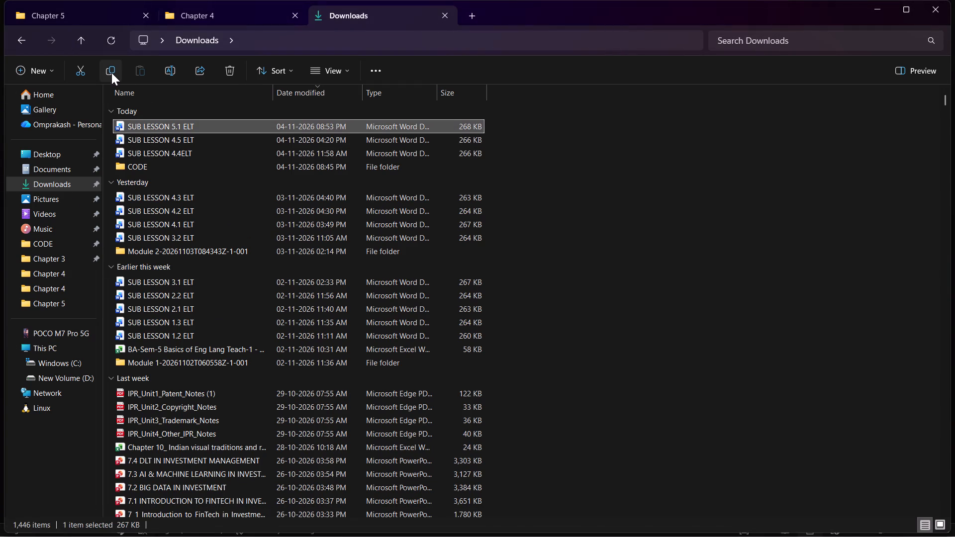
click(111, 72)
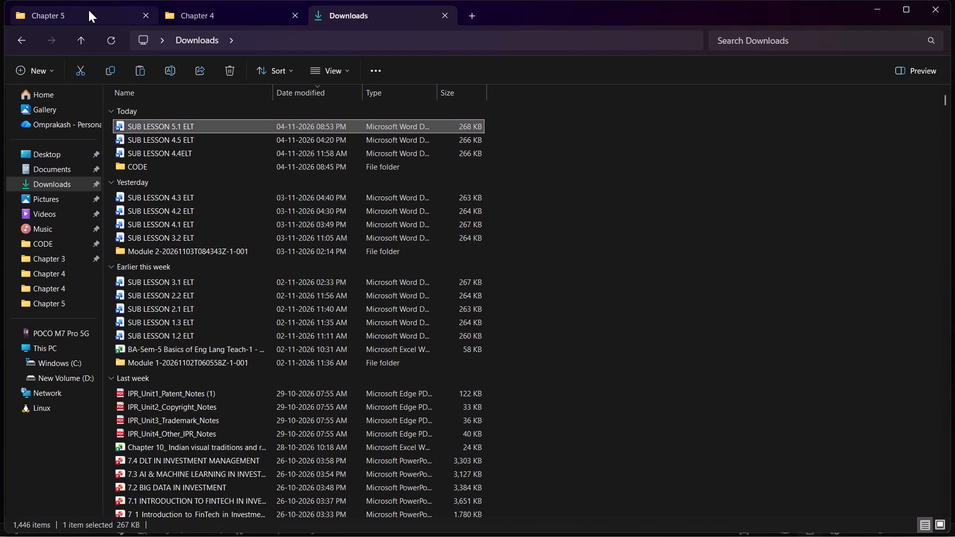
Copy the name text of the Chapter 4 folder inside Module 1 The Global Spread and Role of English.
click(83, 11)
click(185, 15)
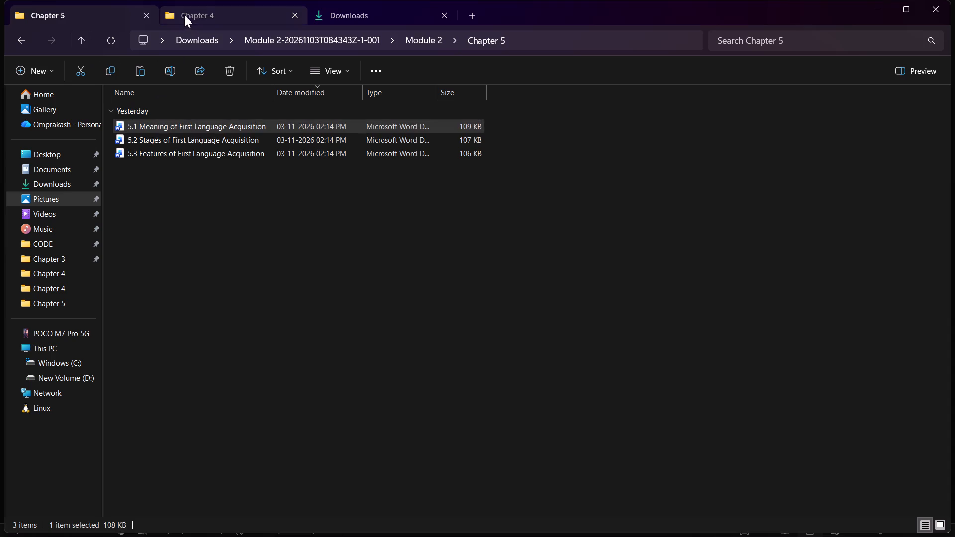
click(19, 41)
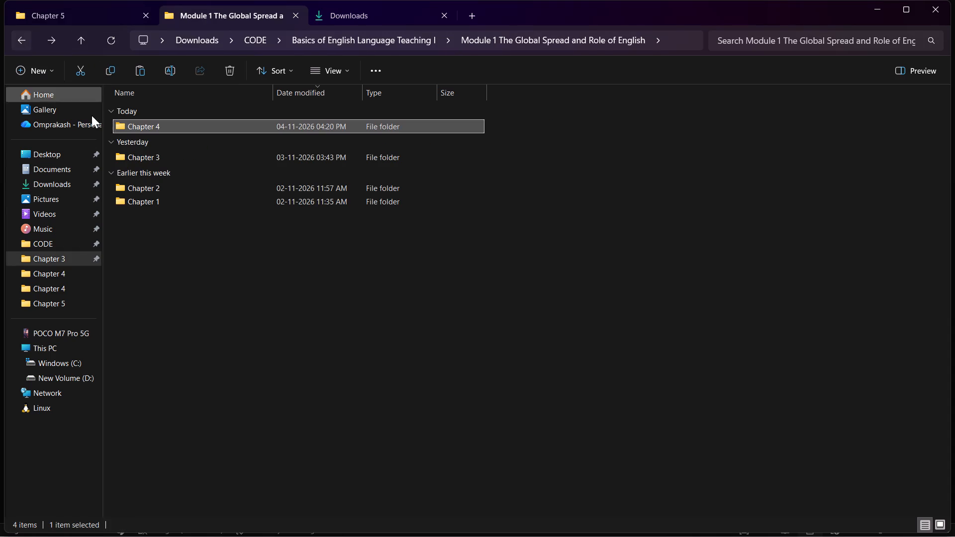
click(20, 39)
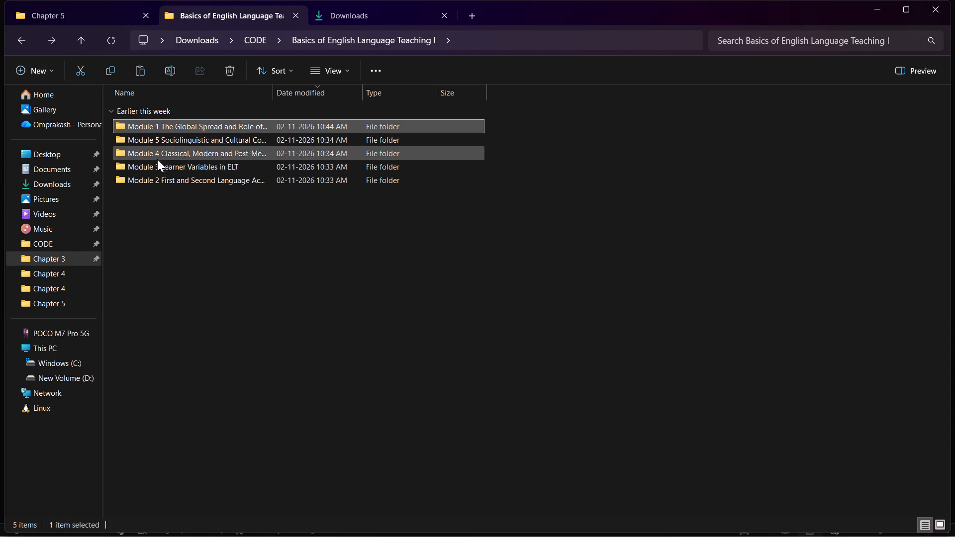
click(160, 124)
click(218, 318)
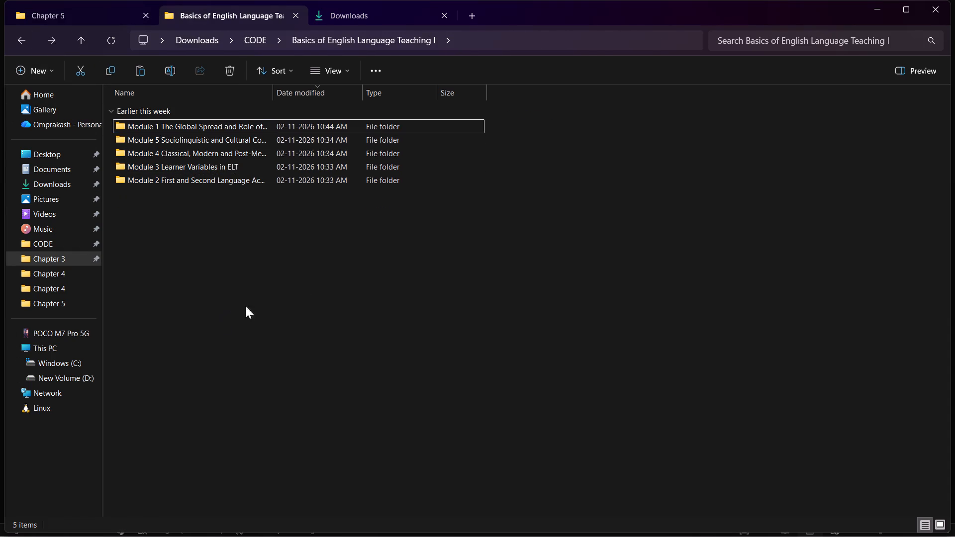
click(219, 122)
click(211, 125)
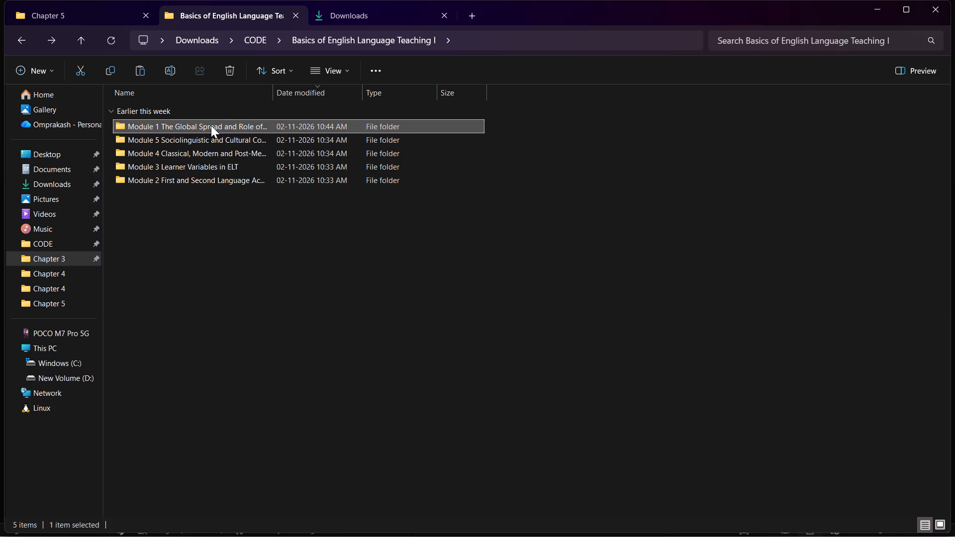
click(214, 286)
double_click(205, 123)
click(148, 127)
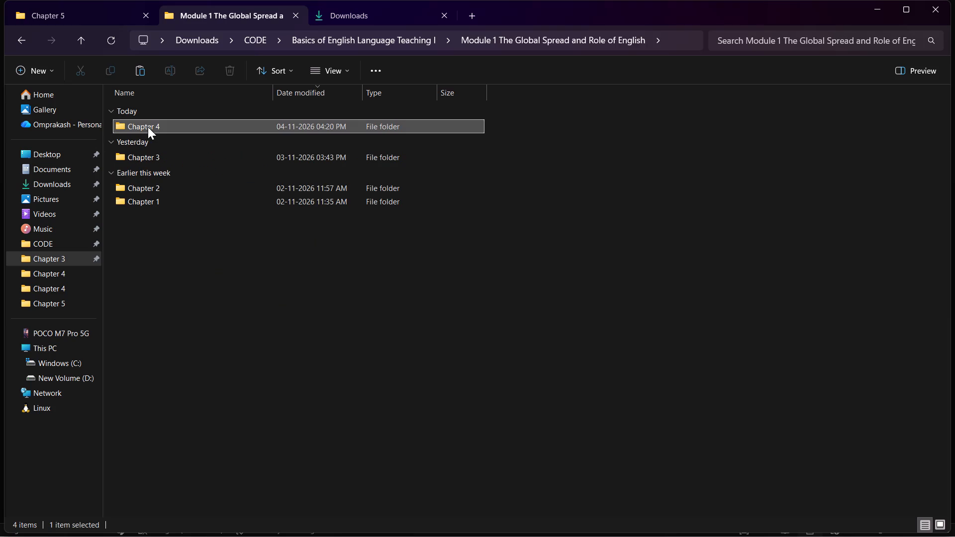
click(148, 127)
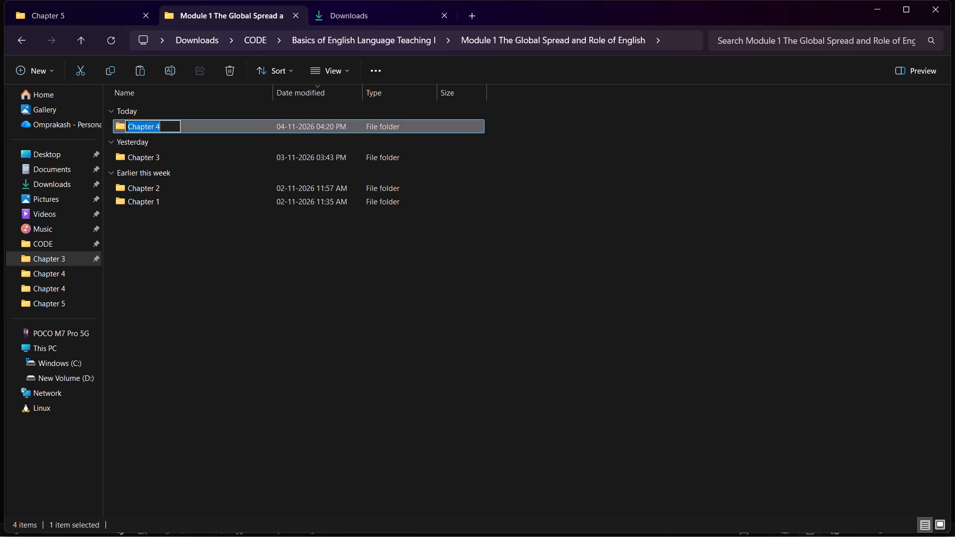
key(ctrl+c)
click(210, 324)
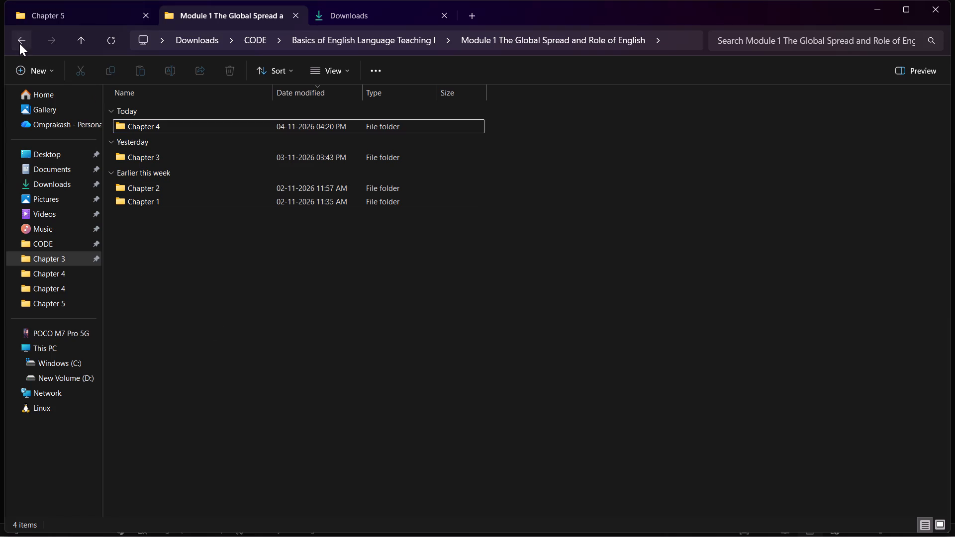
Create a folder named Chapter 5 inside the Module 2 First and Second Language Acquisition folder.
click(19, 43)
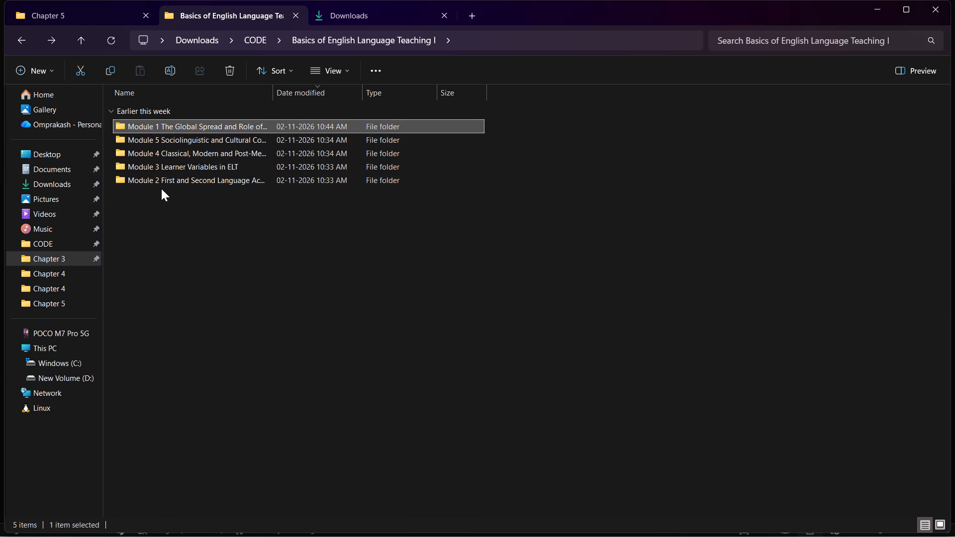
double_click(162, 182)
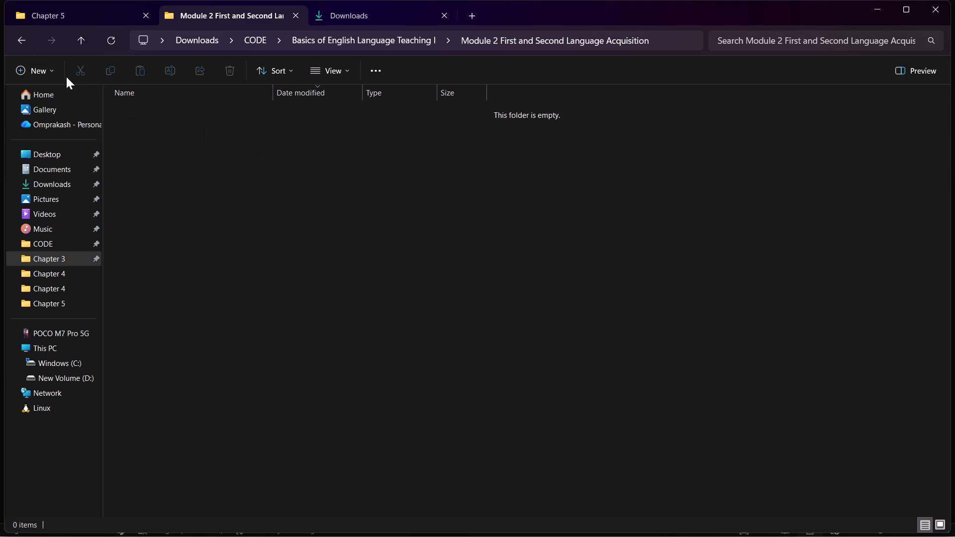
click(24, 63)
click(51, 95)
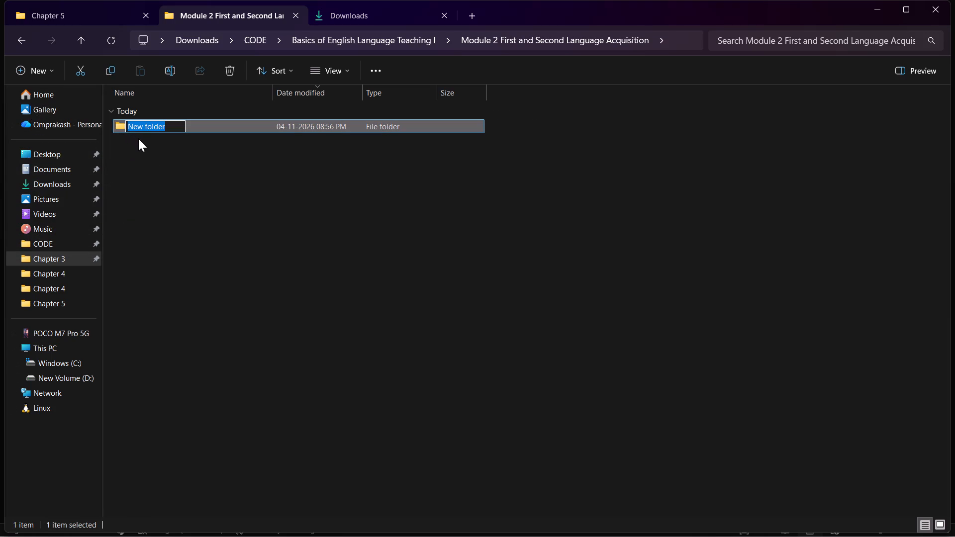
key(BackSpace)
key(ctrl+v)
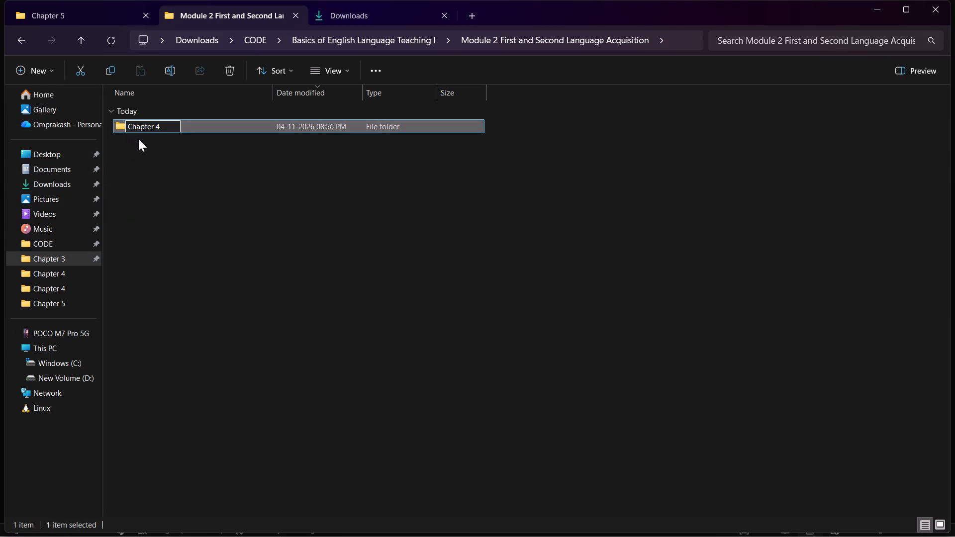
key(BackSpace)
key(5)
key(Return)
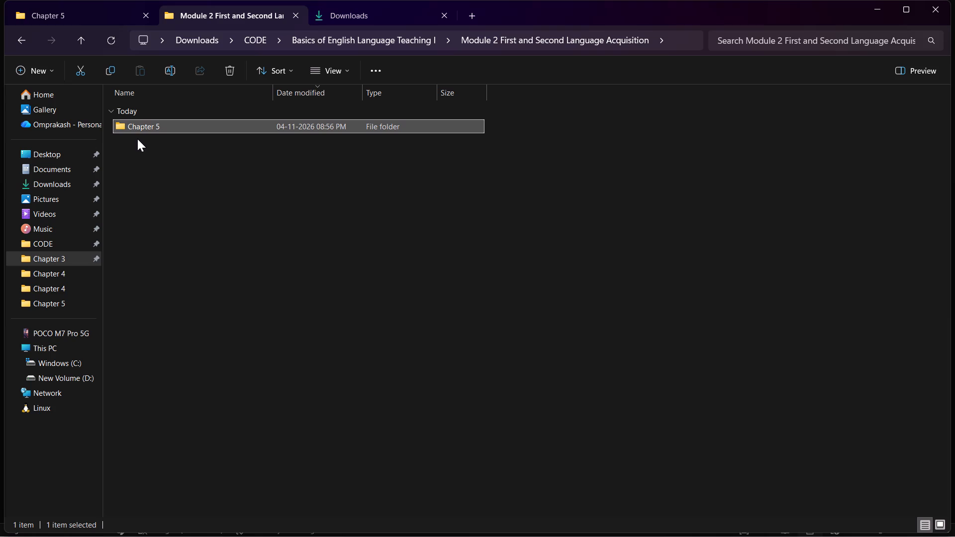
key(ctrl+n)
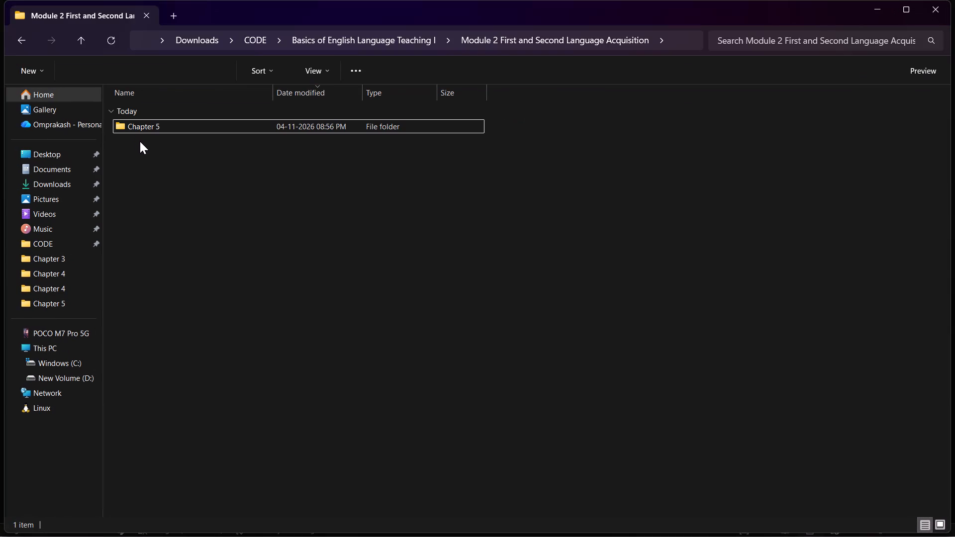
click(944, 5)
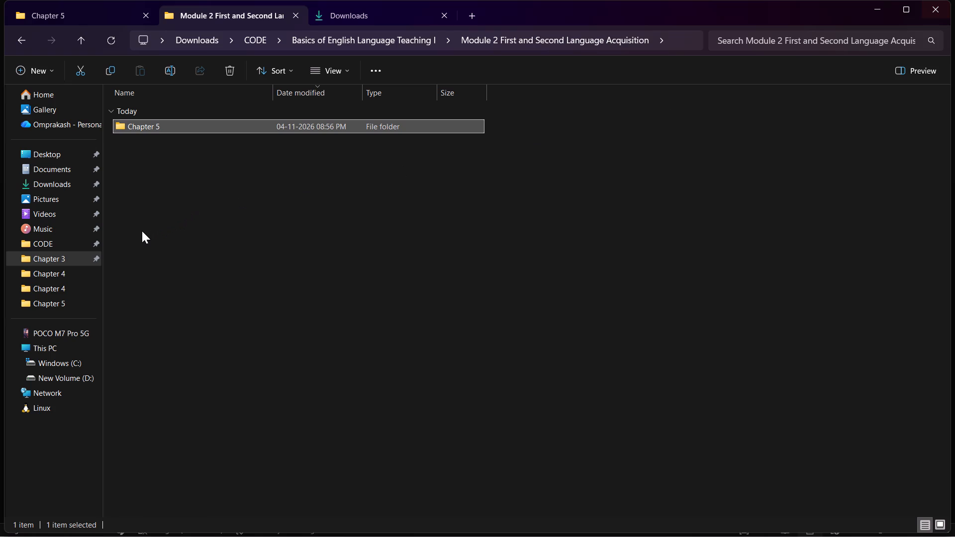
Copy the Chapter 5 folder inside Module 2 First and Second Language Acquisition.
key(ctrl+c)
key(ctrl+c)
key(ctrl+c)
key(ctrl+c)
key(ctrl+c)
key(ctrl+c)
key(ctrl+c)
key(ctrl+c)
key(ctrl+c)
key(ctrl+c)
key(ctrl+c)
key(ctrl+c)
key(ctrl+c)
key(ctrl+c)
click(161, 216)
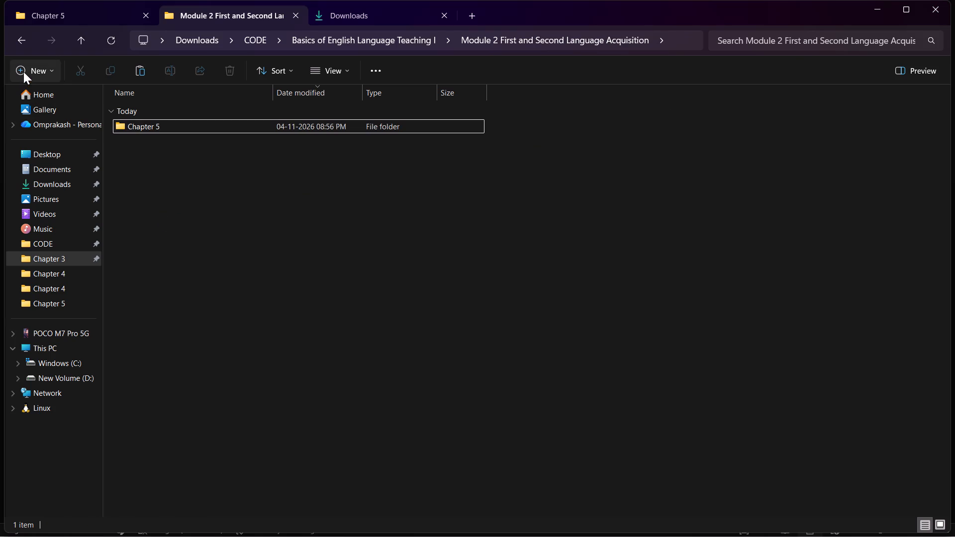
Create a new folder inside the Module 2 First and Second Language Acquisition folder.
click(23, 70)
click(45, 99)
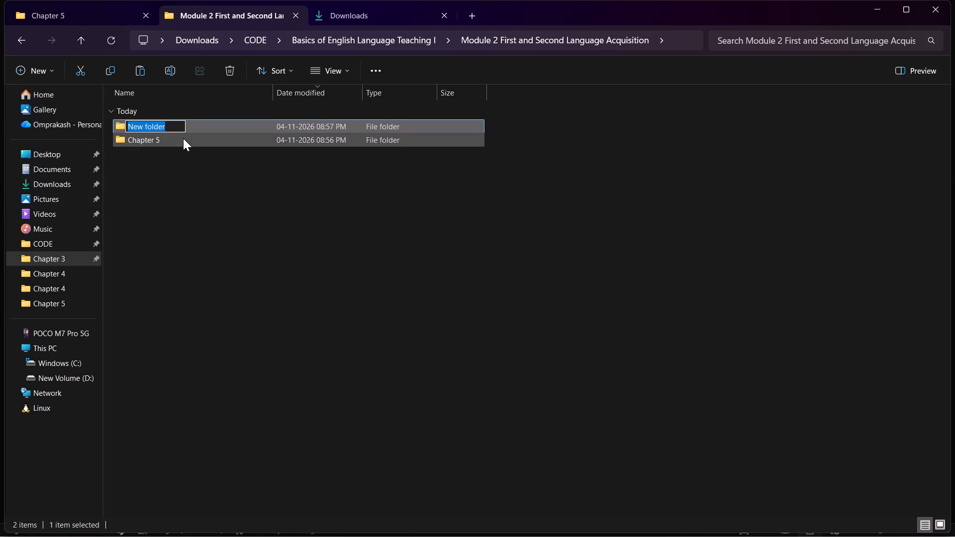
key(BackSpace)
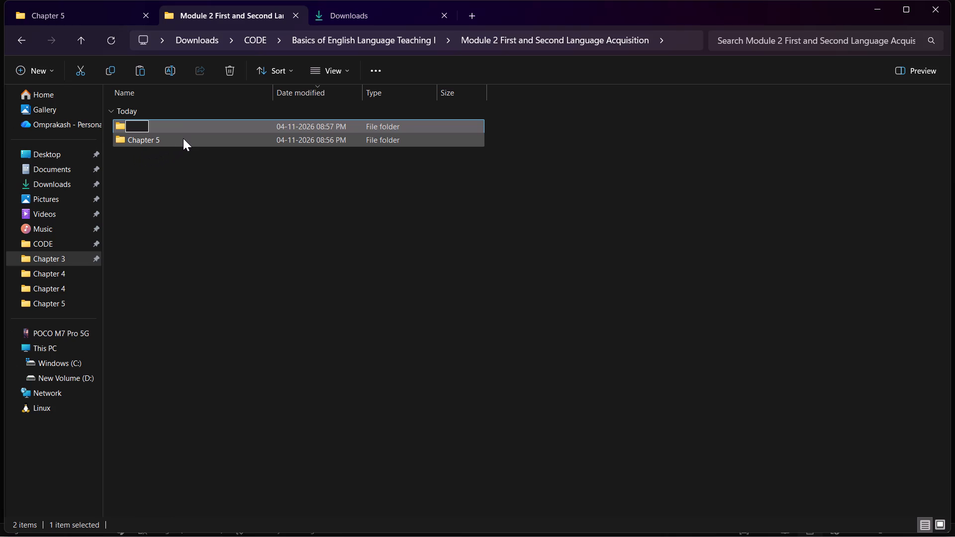
key(ctrl+v)
key(BackSpace)
key(6)
key(BackSpace)
key(ctrl+v)
key(ctrl+v)
key(ctrl+v)
key(ctrl+v)
click(136, 168)
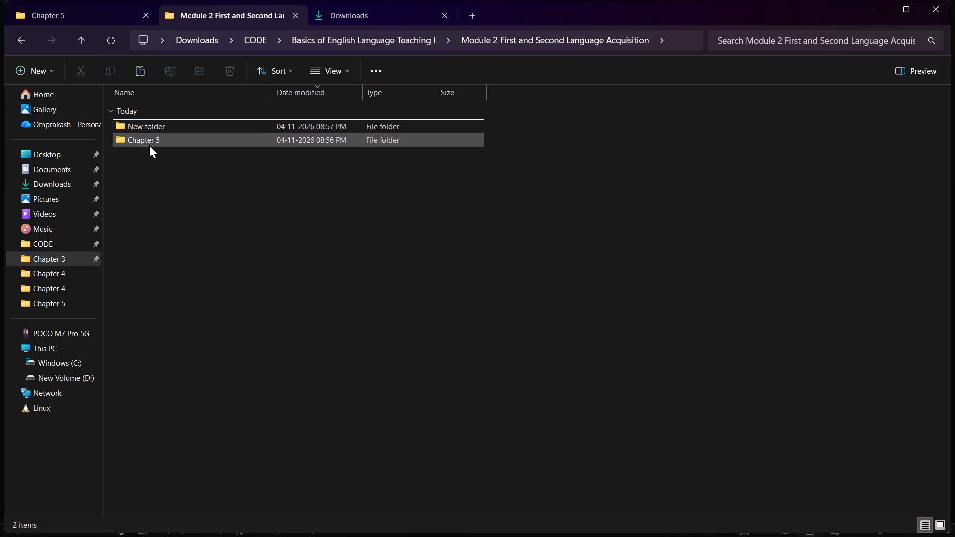
Copy the Chapter 5 folder's name text and reuse it to rename the new folder as Chapter 6.
click(150, 140)
click(150, 140)
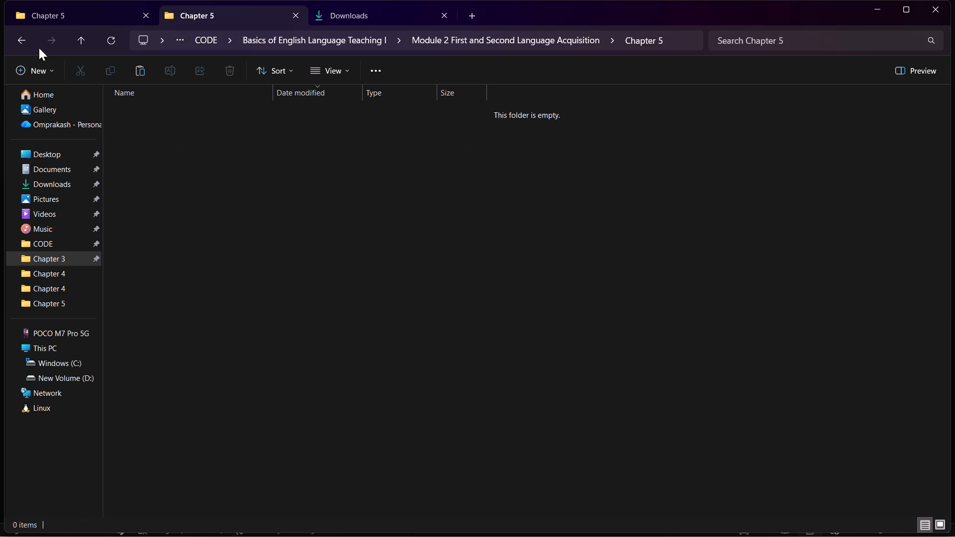
click(25, 42)
click(136, 137)
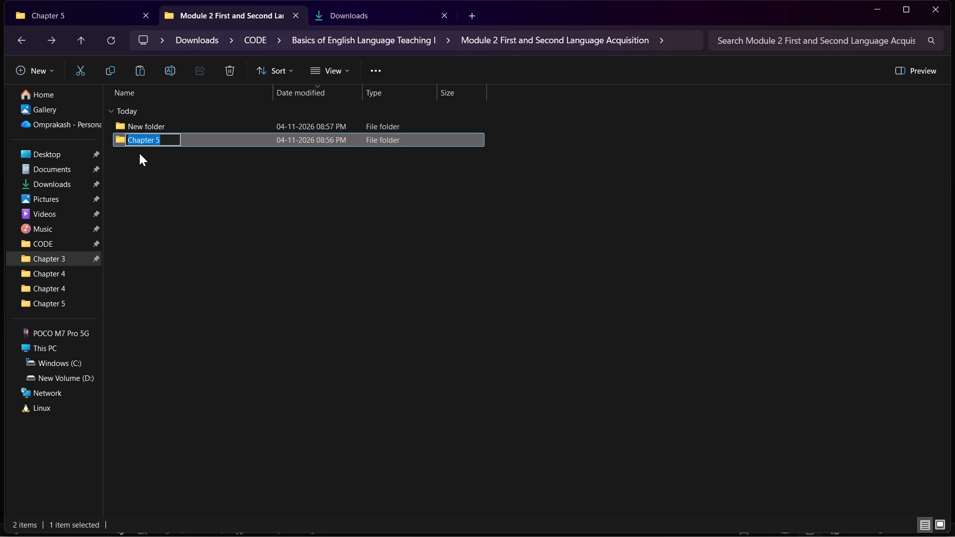
key(ctrl+c)
click(151, 219)
click(156, 122)
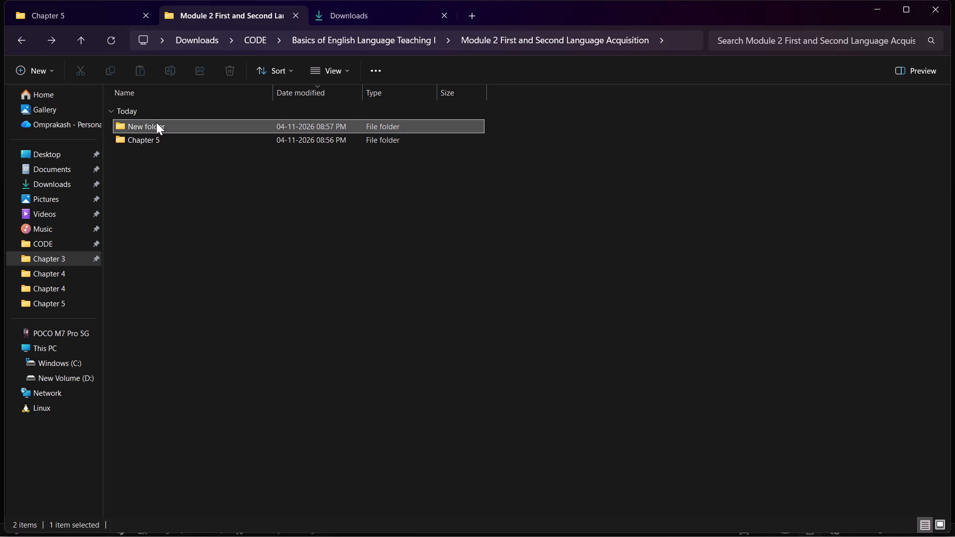
click(156, 122)
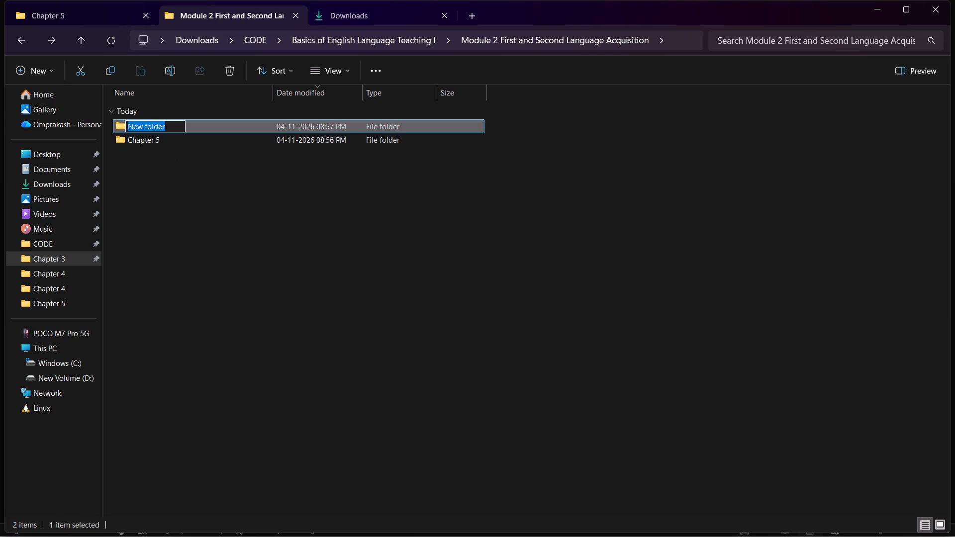
key(ctrl+v)
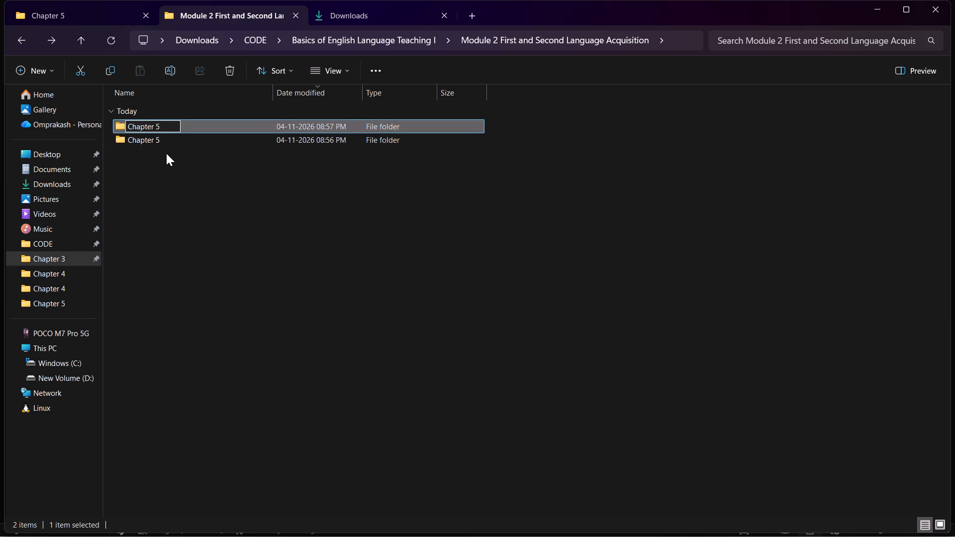
key(BackSpace)
key(6)
click(158, 177)
click(221, 254)
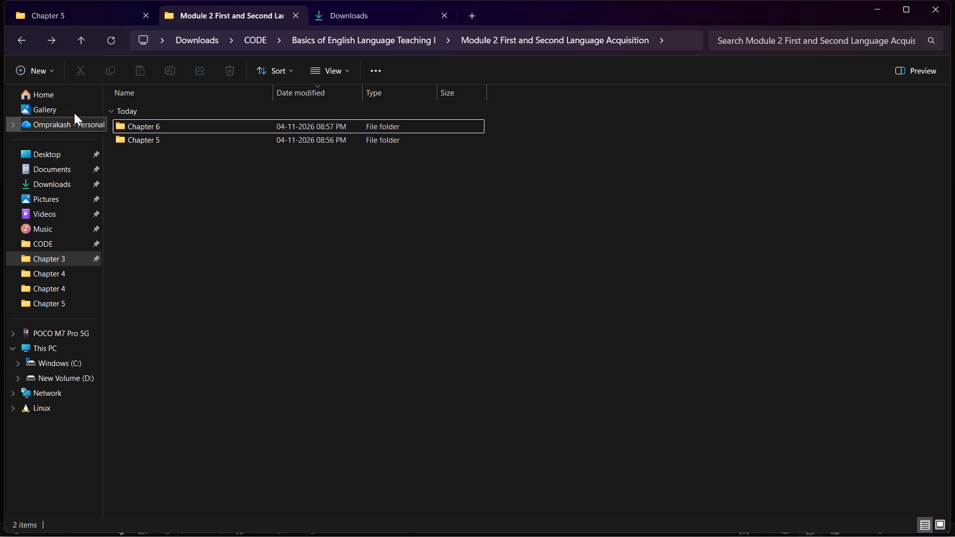
Create another folder named Chapter 7 inside the Module 2 First and Second Language Acquisition folder.
click(36, 69)
click(46, 99)
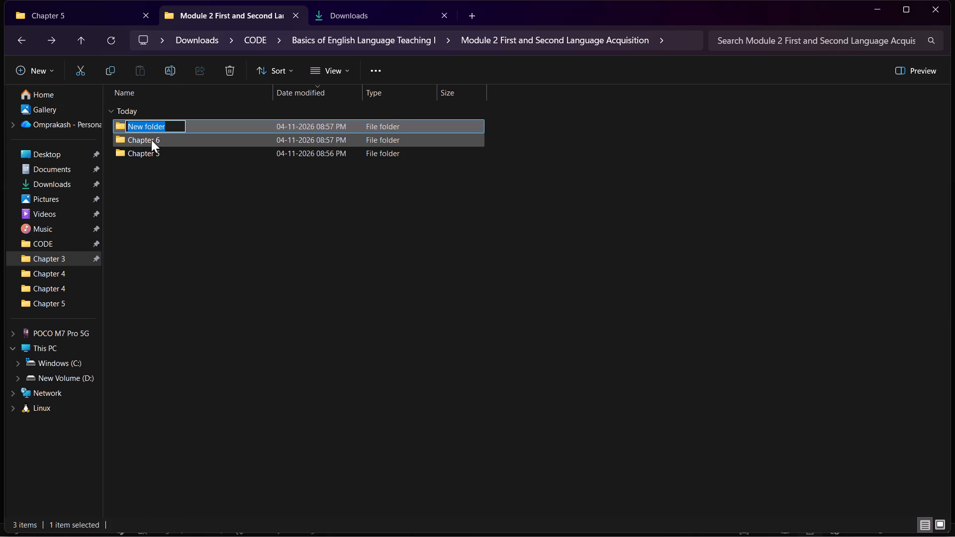
key(ctrl+v)
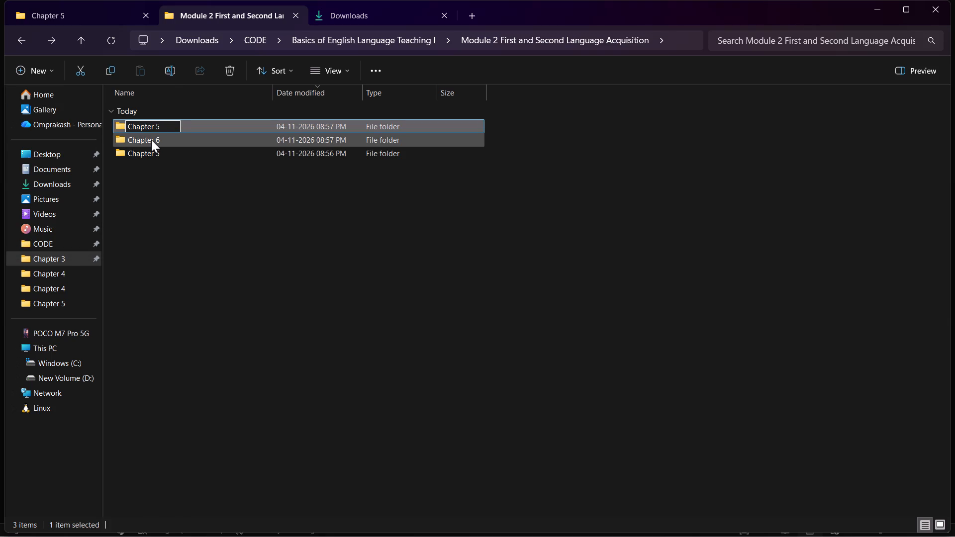
key(BackSpace)
key(7)
click(263, 222)
Copy the SUB LESSON 5.1 ELT file from Downloads into the Chapter 5 folder of Module 2 First and Second Language Acquisition.
double_click(187, 151)
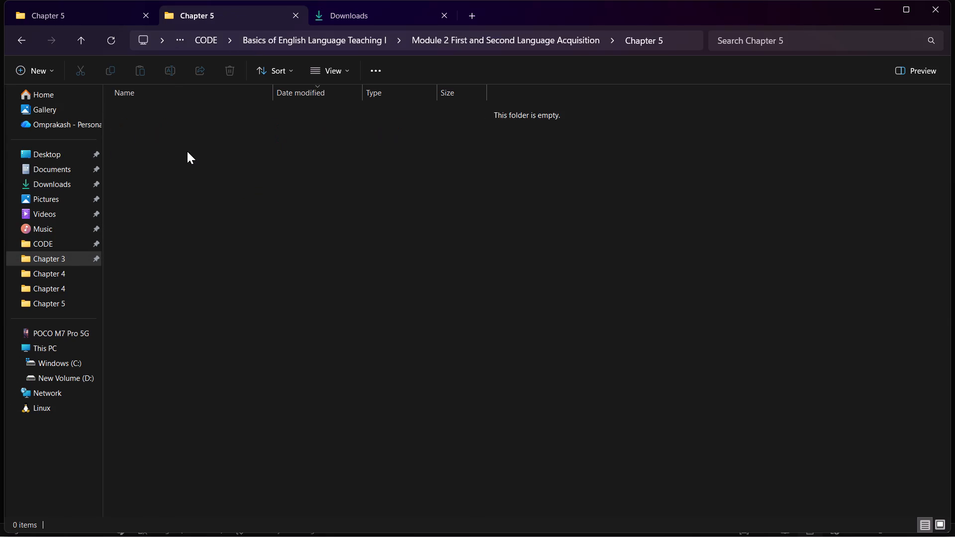
click(363, 5)
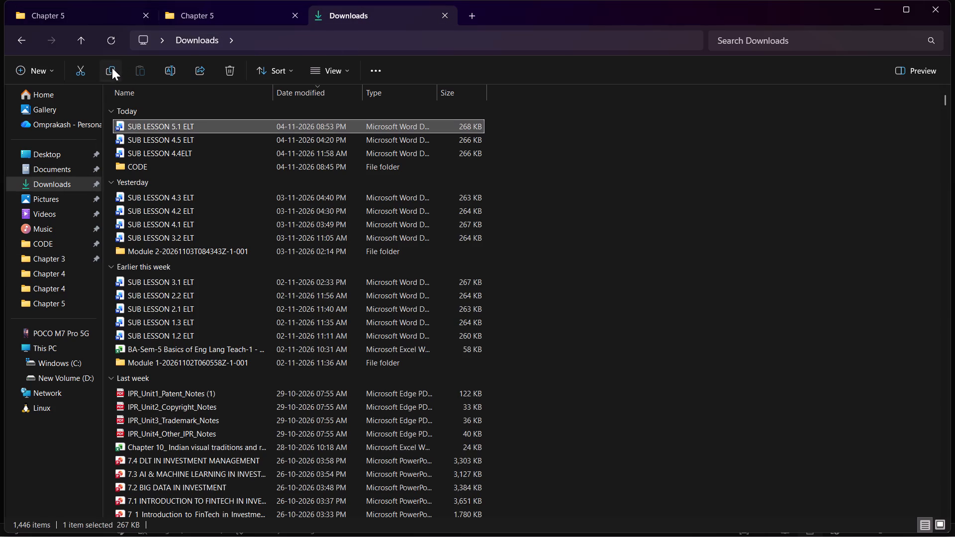
click(112, 68)
click(209, 13)
click(128, 70)
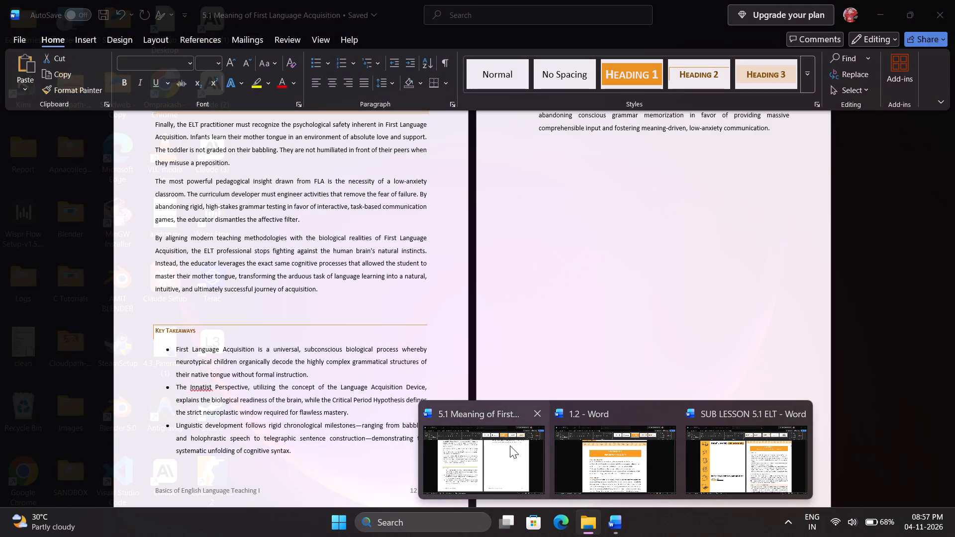
Switch to the SUB LESSON 5.1 ELT document in Word and set the line spacing of its whole body text to 1.5.
click(486, 456)
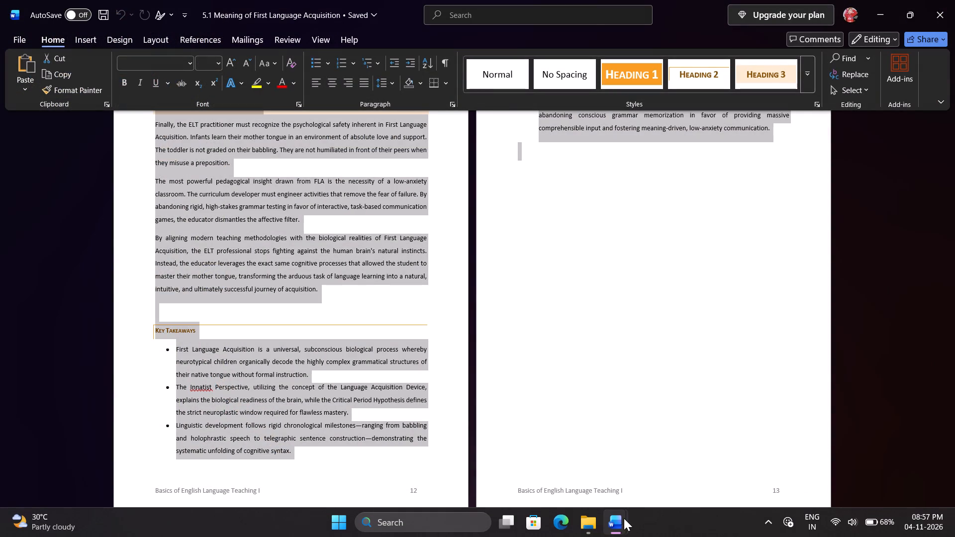
click(769, 457)
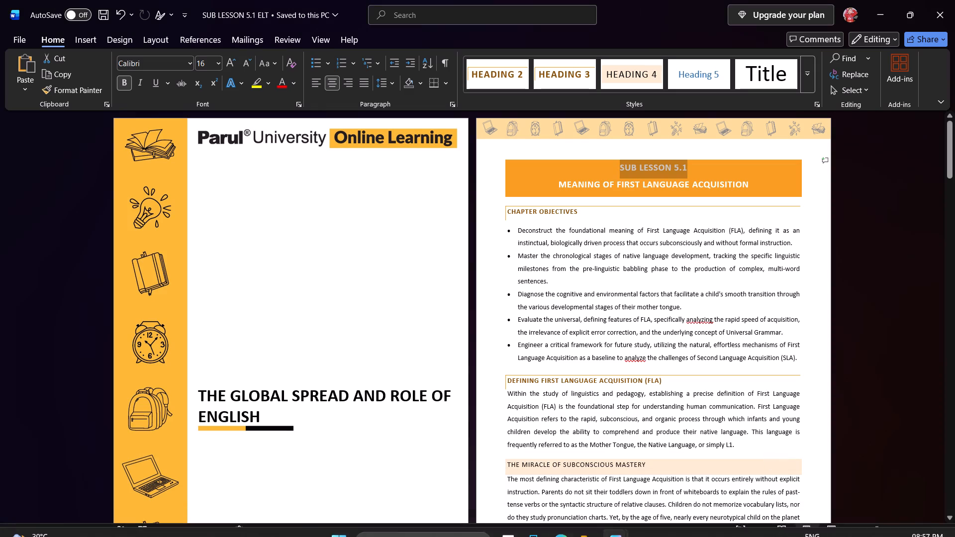
key(ctrl+a)
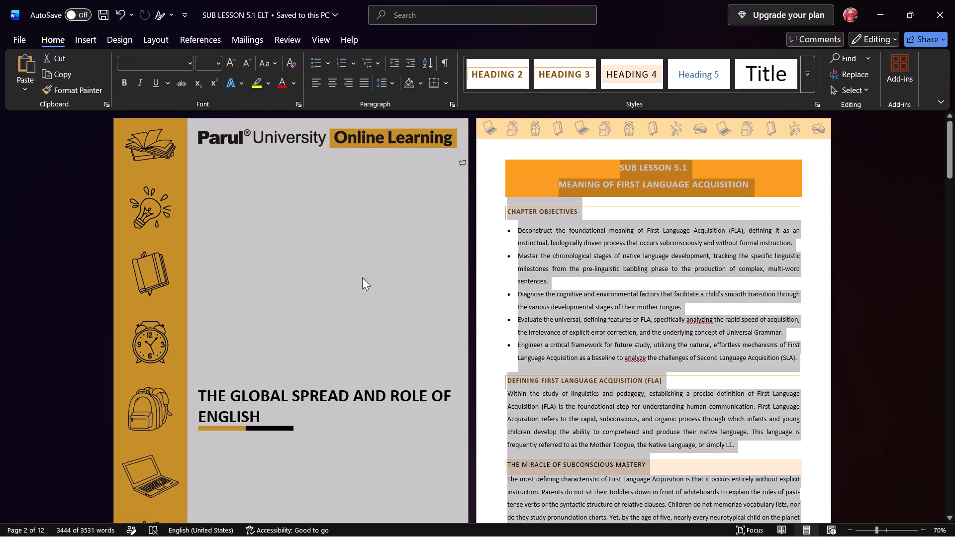
click(393, 79)
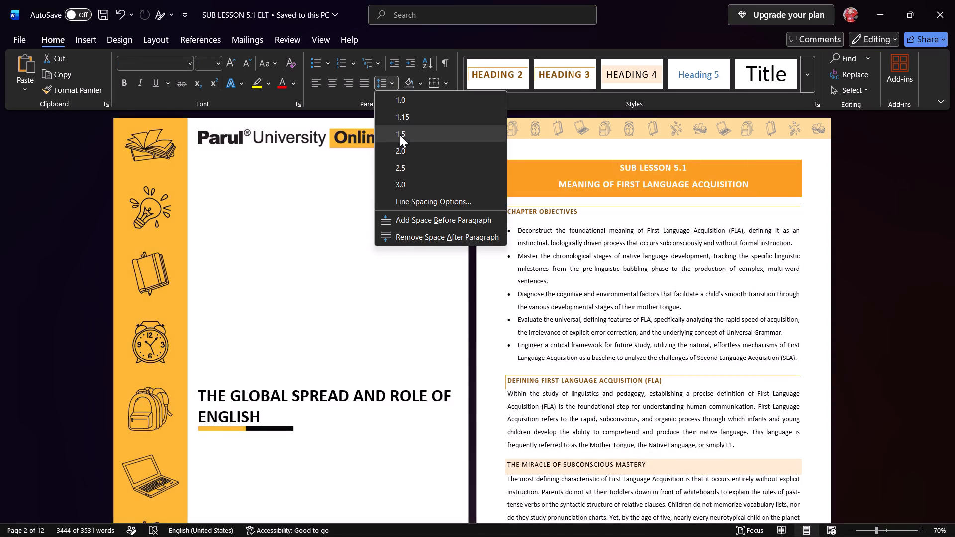
click(400, 135)
scroll(489, 279, down, 5)
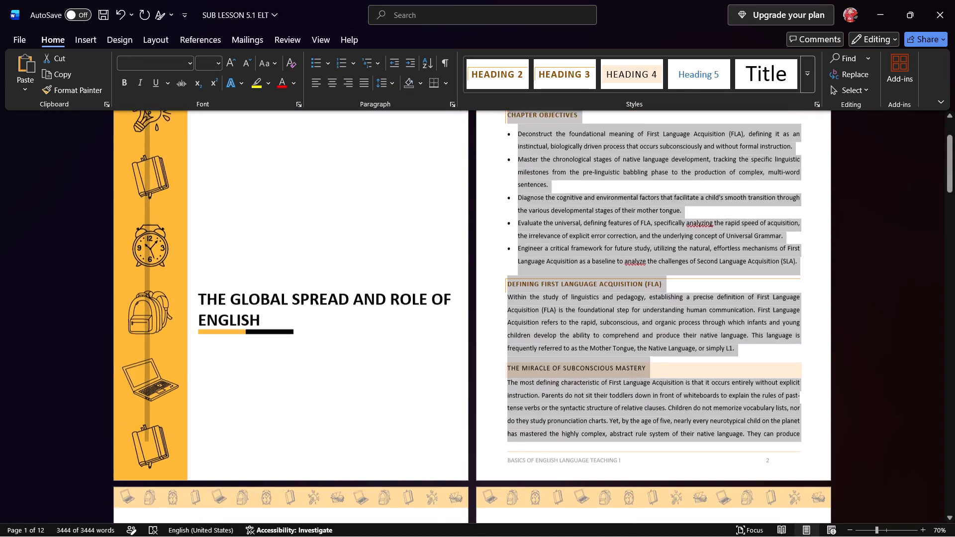
scroll(489, 279, down, 5)
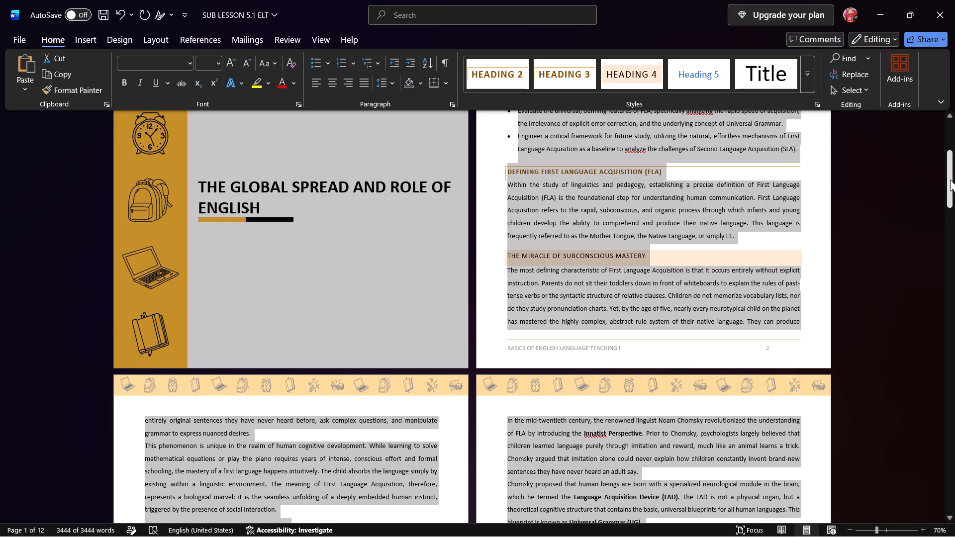
drag(950, 179, 948, 378)
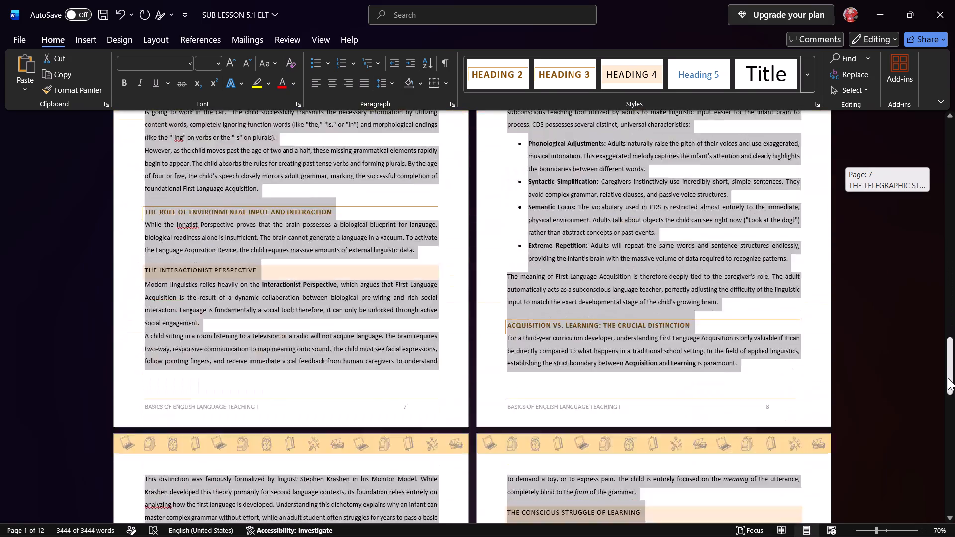
drag(948, 378, 951, 471)
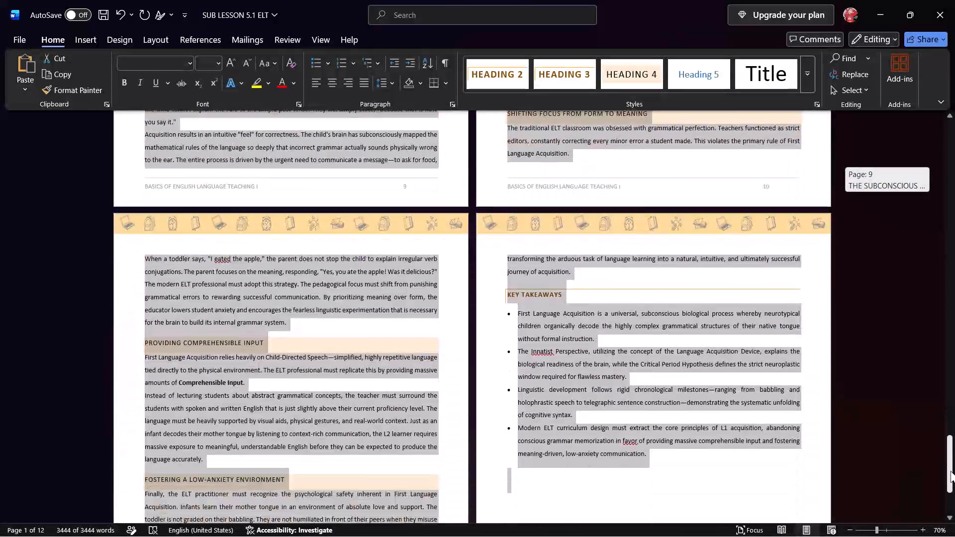
drag(951, 471, 951, 484)
click(698, 416)
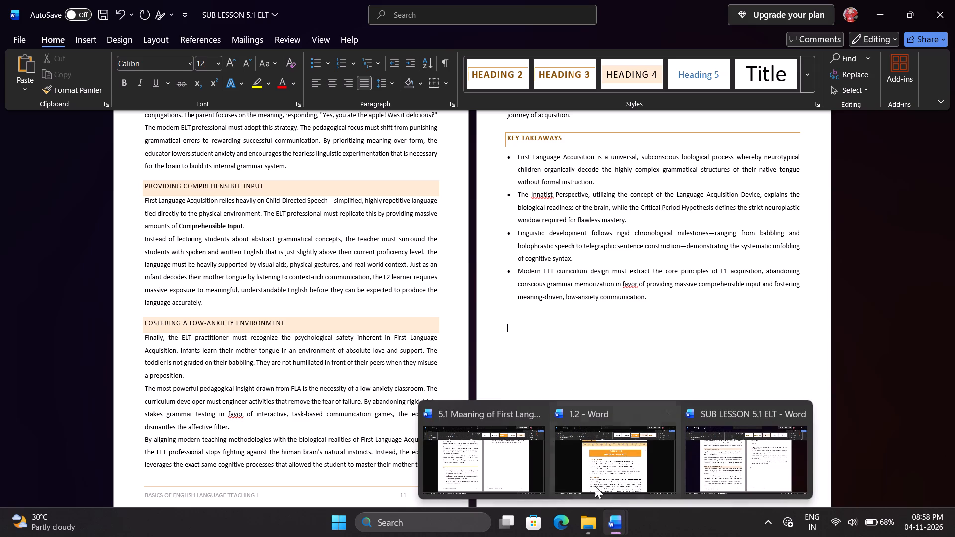
Close the 5.1 Meaning of First Language Acquisition source document.
click(523, 453)
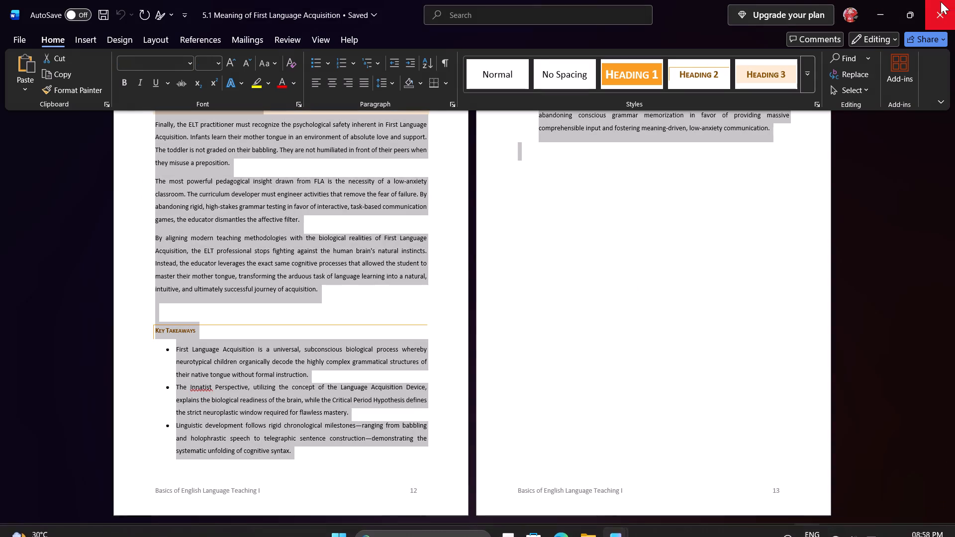
click(948, 2)
Switch to File Explorer, open 5.2 Stages of First Language Acquisition from the source Chapter 5 folder, and enable editing.
click(586, 519)
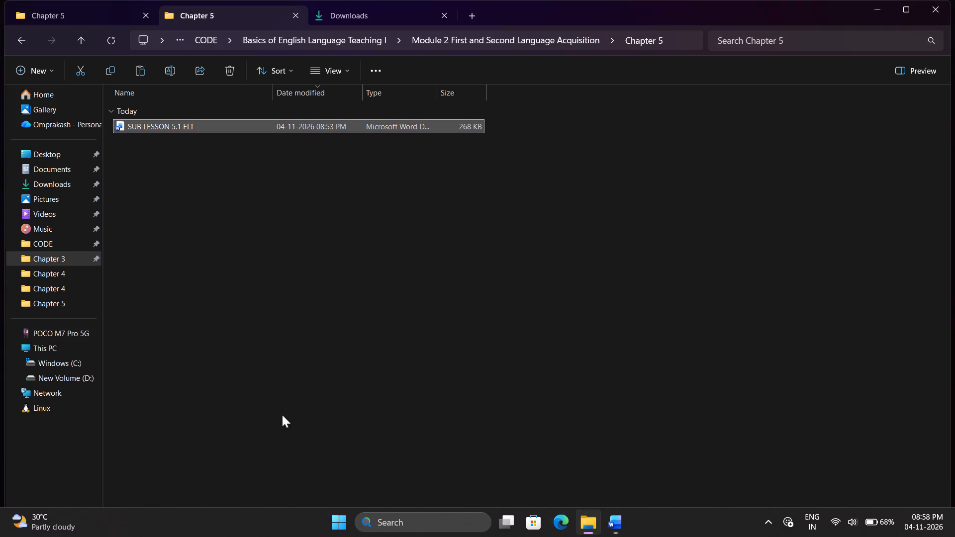
click(88, 17)
double_click(145, 146)
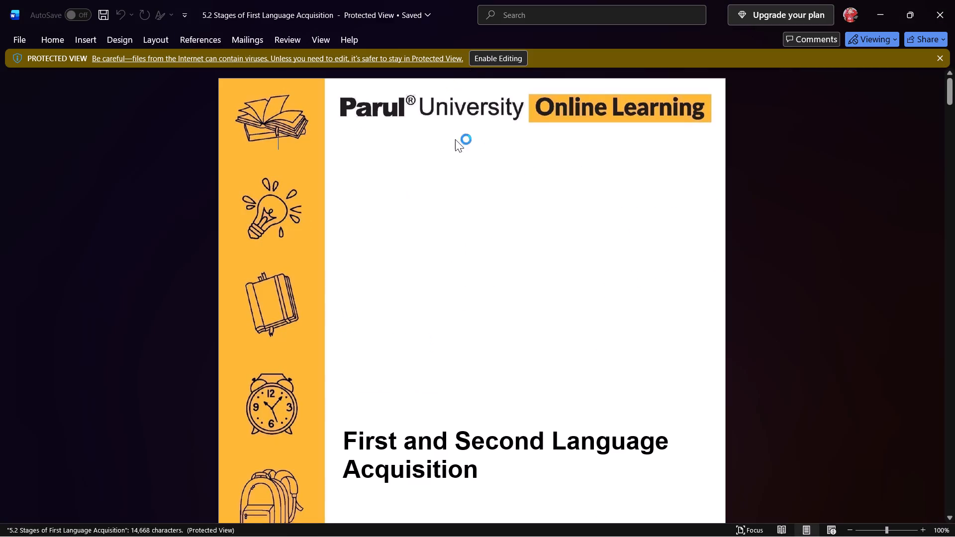
click(480, 57)
Copy the cover title text "First and Second Language Acquisition" from the 5.2 document.
scroll(416, 268, down, 4)
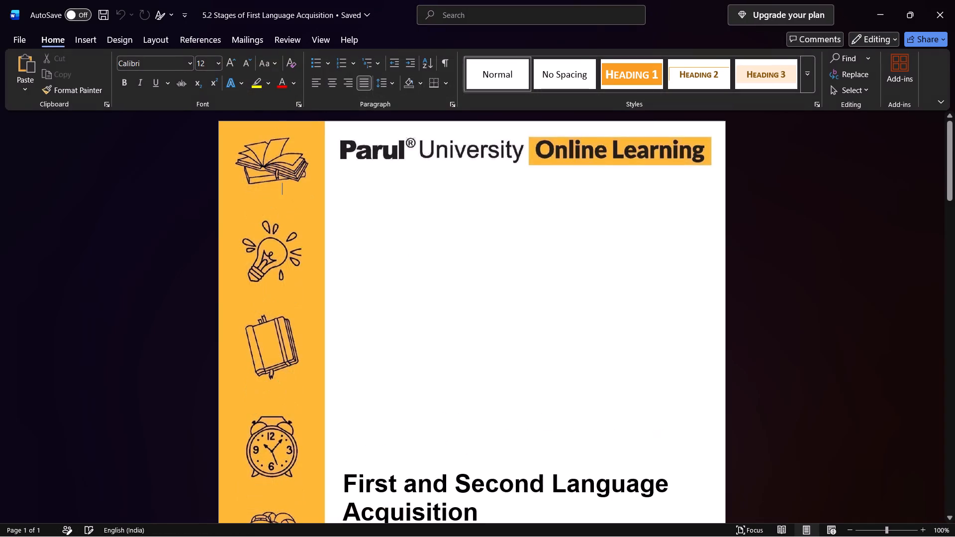
scroll(416, 268, down, 3)
scroll(416, 268, up, 3)
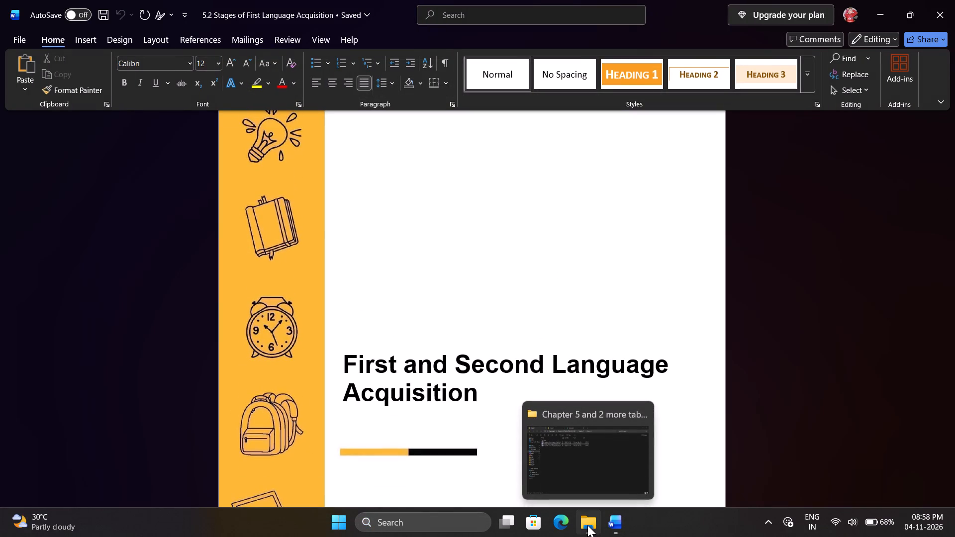
drag(478, 396, 344, 357)
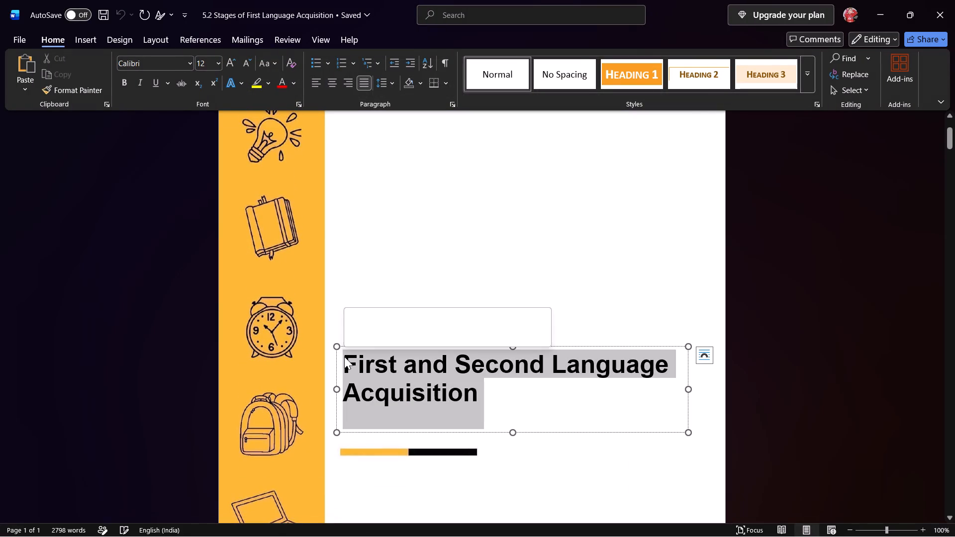
key(ctrl+c)
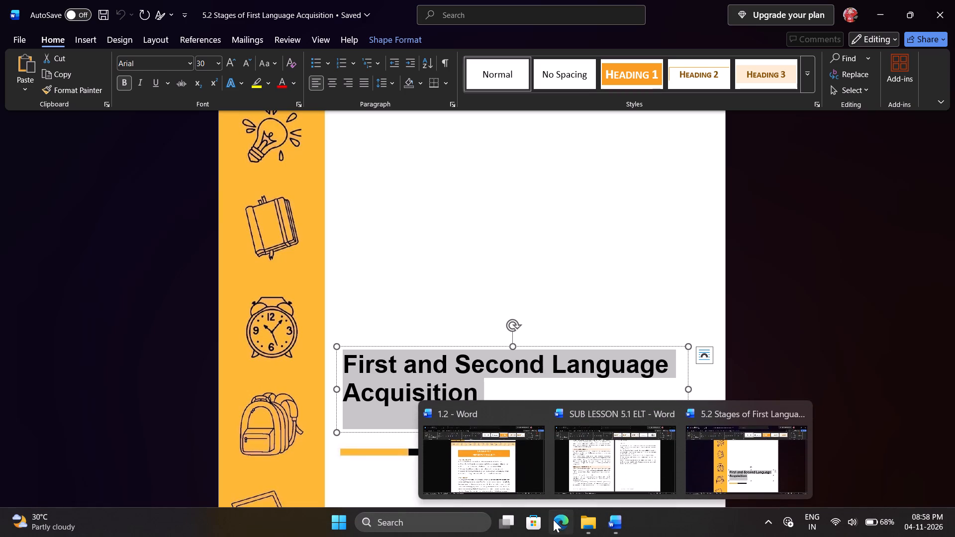
Switch to File Explorer and open SUB LESSON 5.1 ELT from the other open Chapter 5 folder.
click(593, 521)
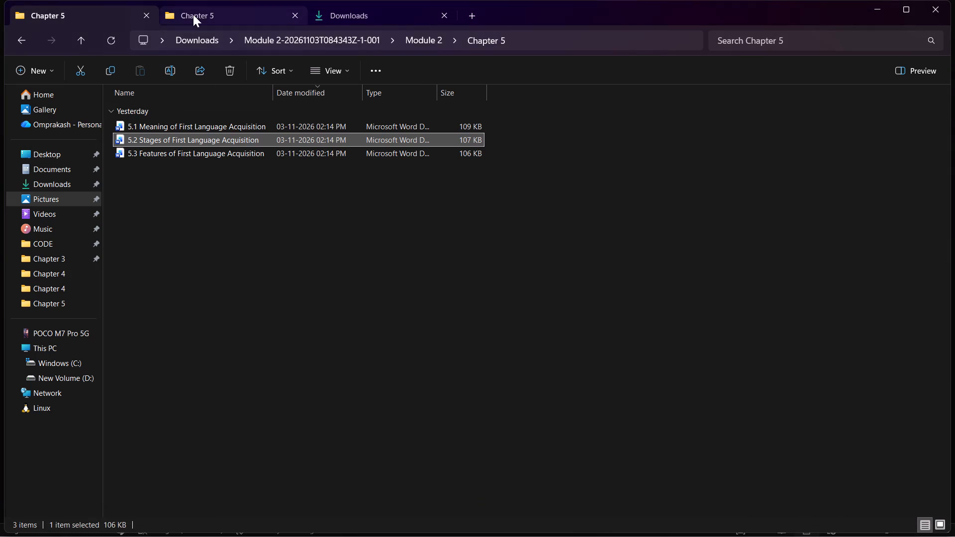
click(193, 14)
double_click(165, 120)
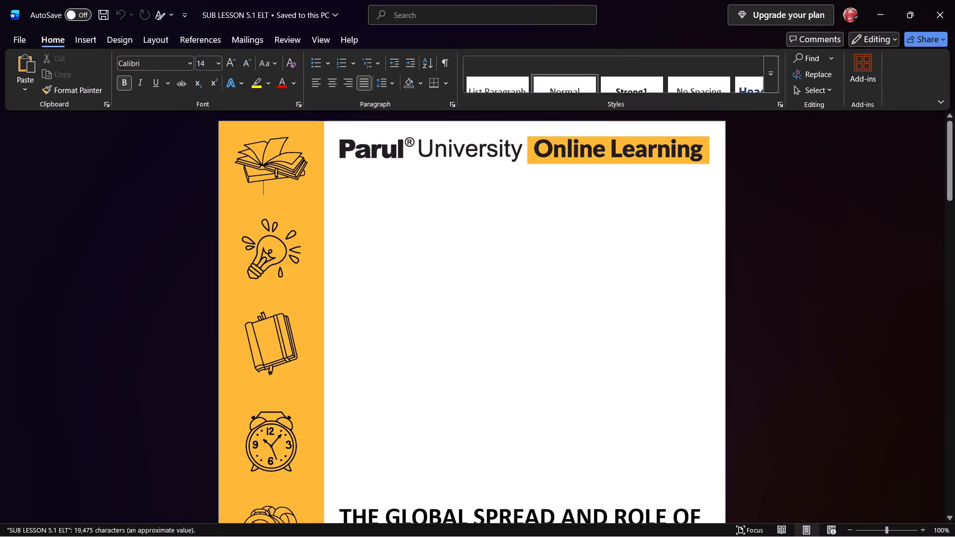
Replace the cover title with the copied "First and Second Language Acquisition" and remove the extra blank lines below it.
scroll(384, 308, down, 4)
click(339, 384)
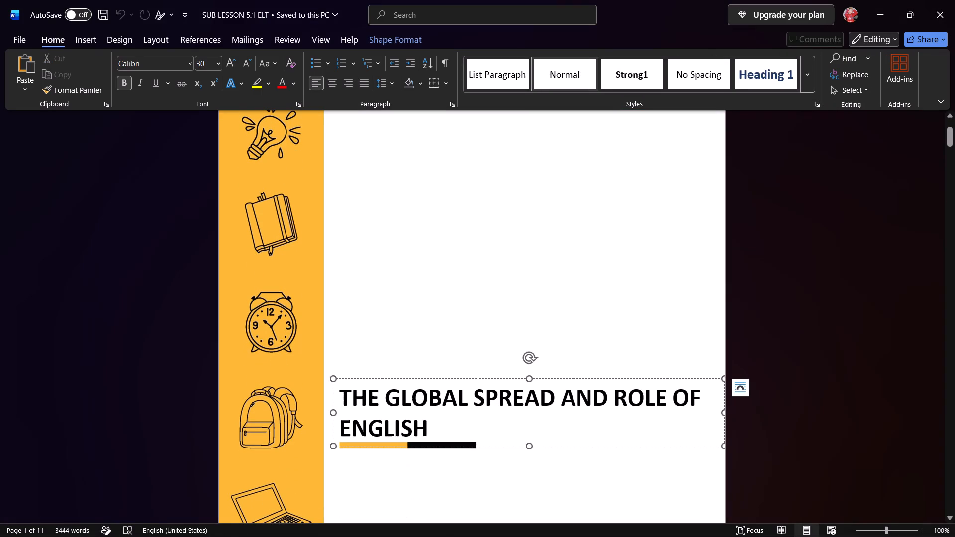
triple_click(341, 387)
key(ctrl+v)
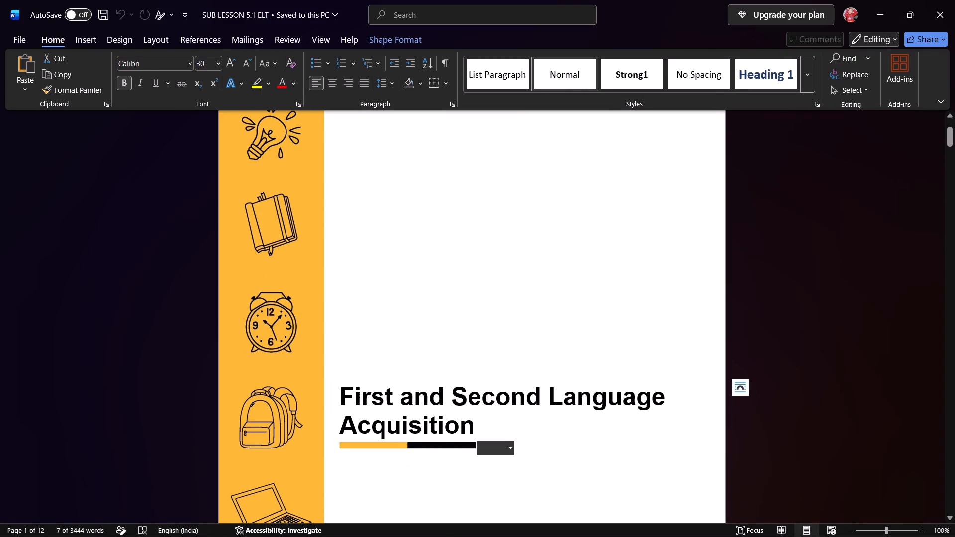
key(BackSpace)
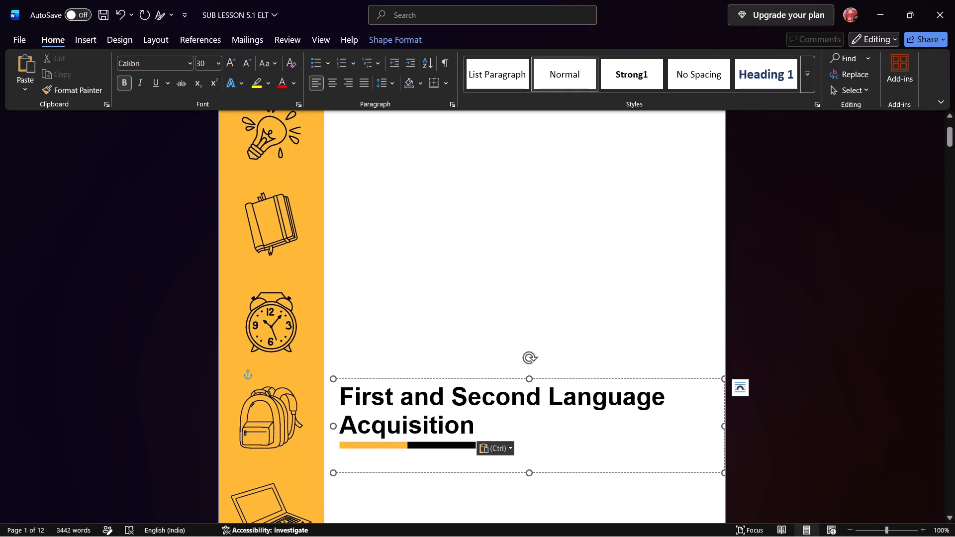
key(BackSpace)
key(Delete)
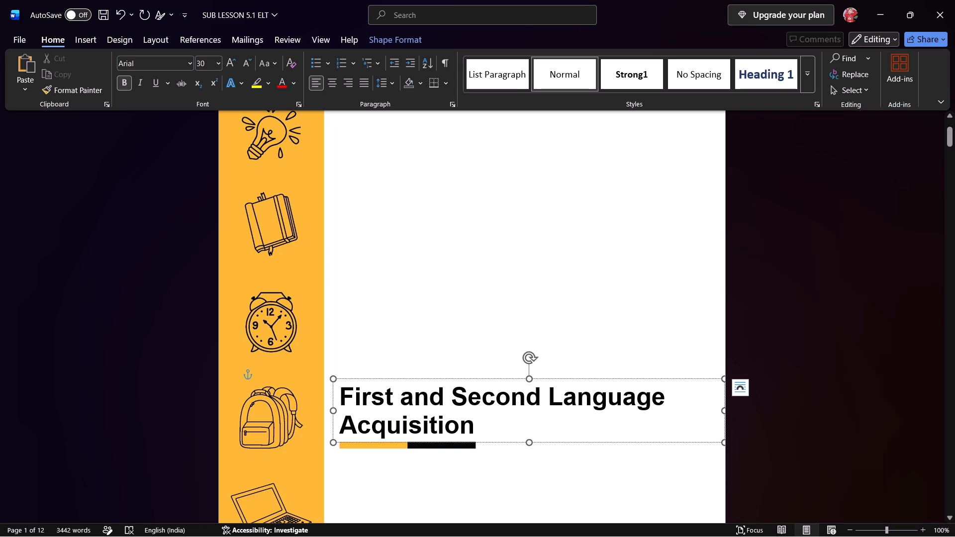
Set the new cover title in Calibri and change it to all capitals.
drag(478, 427, 353, 399)
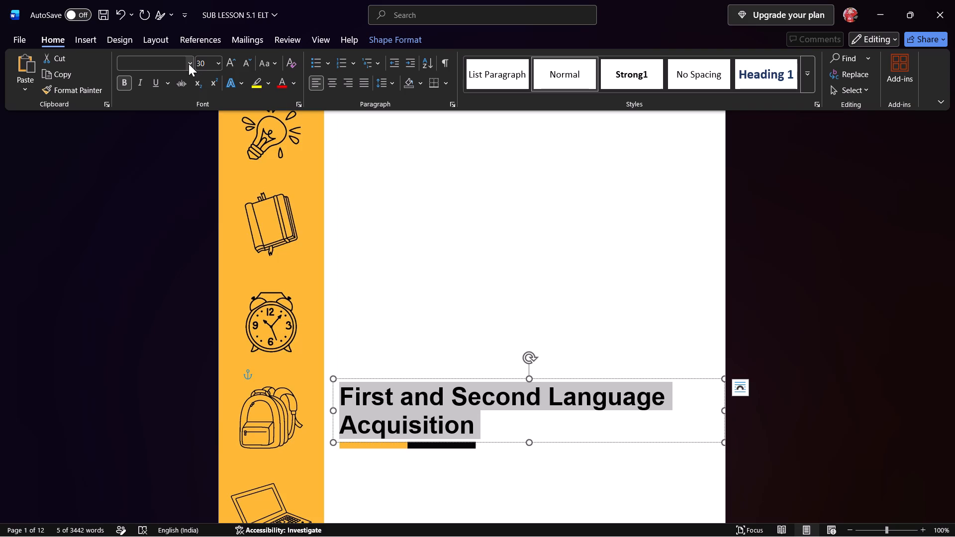
click(189, 64)
click(157, 147)
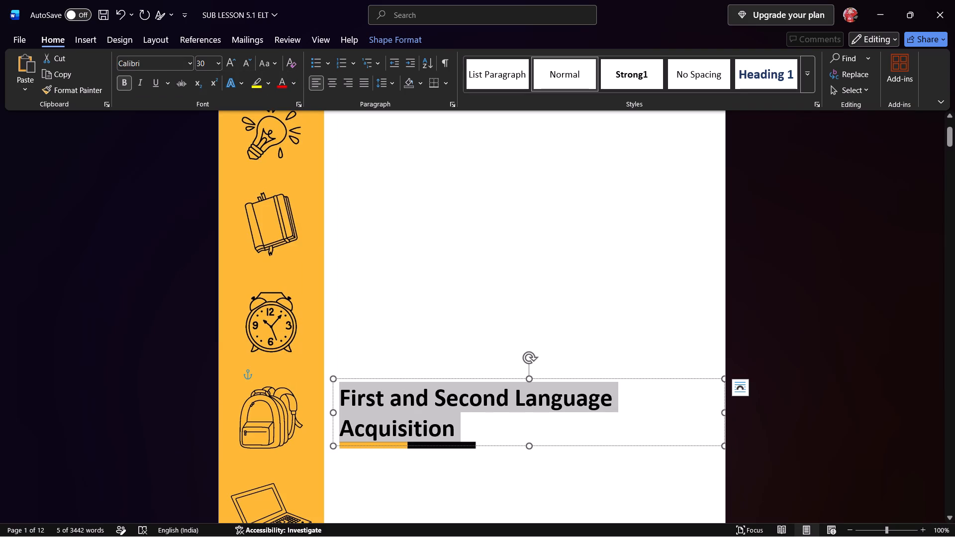
key(shift+F3)
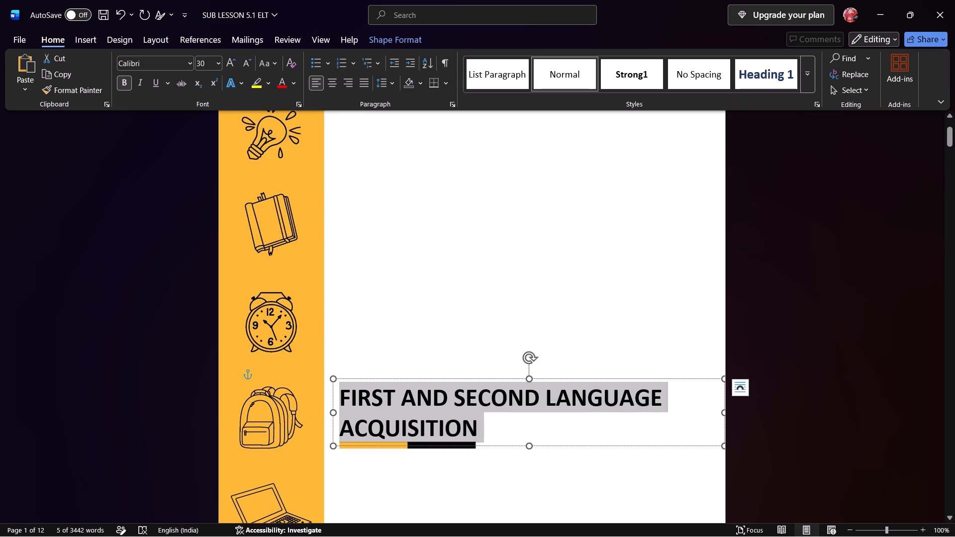
Copy the formatted cover title, and save and close this SUB LESSON 5.1 ELT document.
key(ctrl+c)
key(ctrl+s)
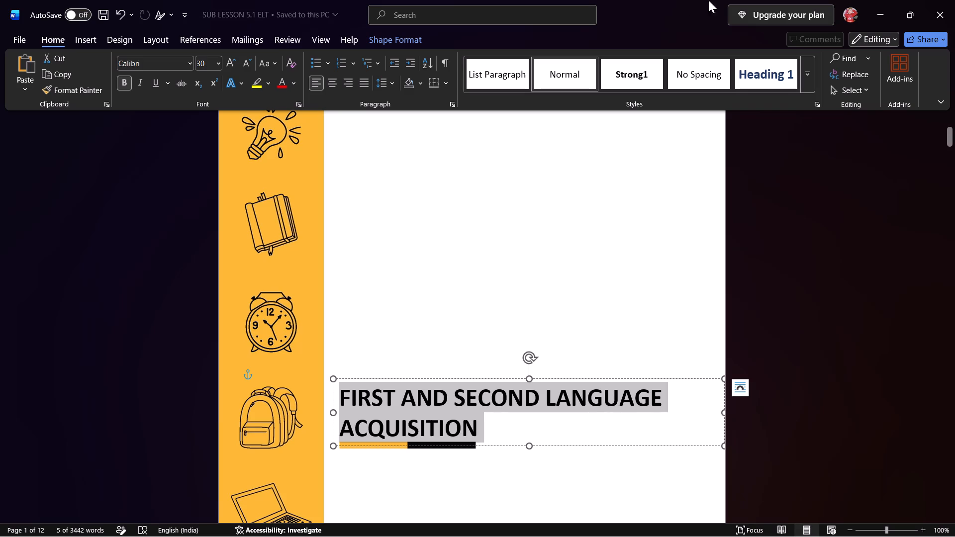
click(933, 11)
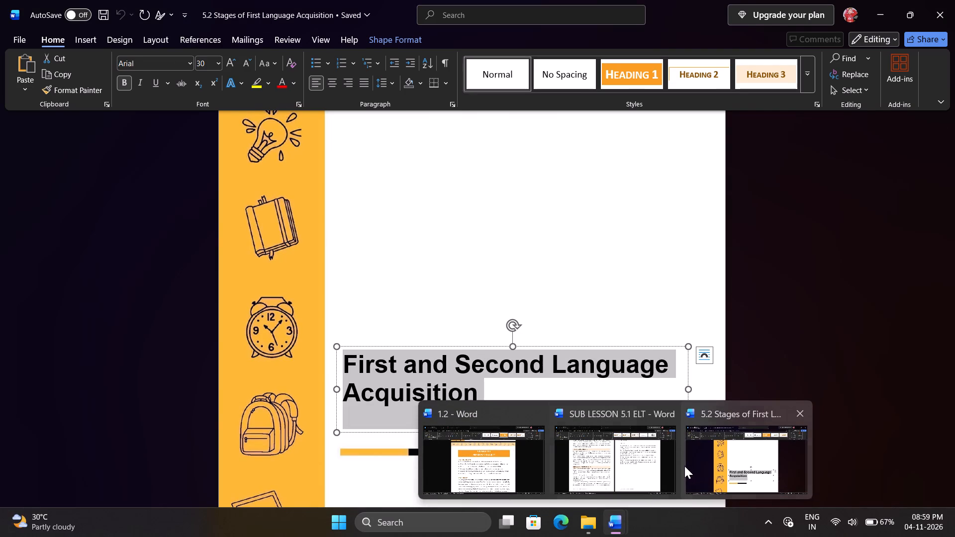
In the other open SUB LESSON 5.1 ELT document, replace the cover title with the copied "FIRST AND SECOND LANGUAGE ACQUISITION", leaving no blank lines below.
click(490, 468)
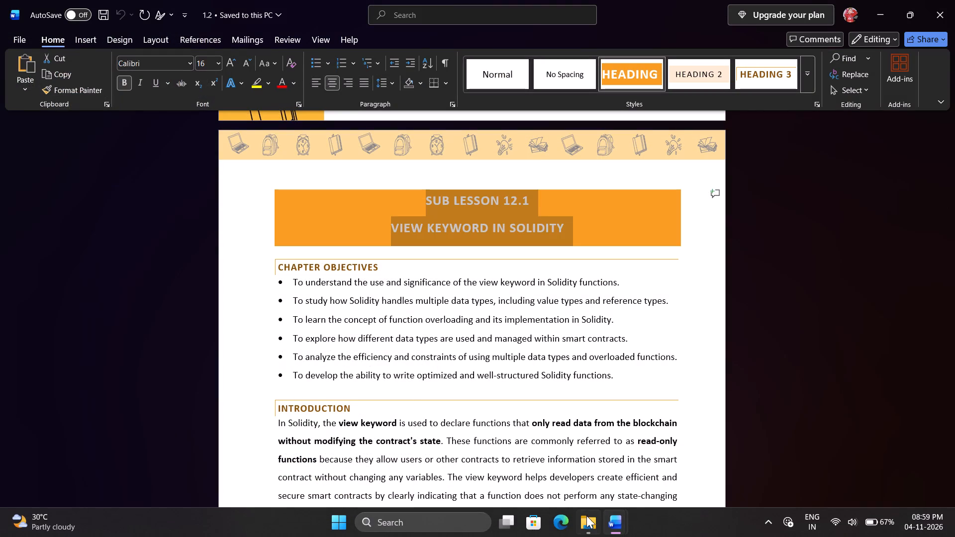
click(631, 471)
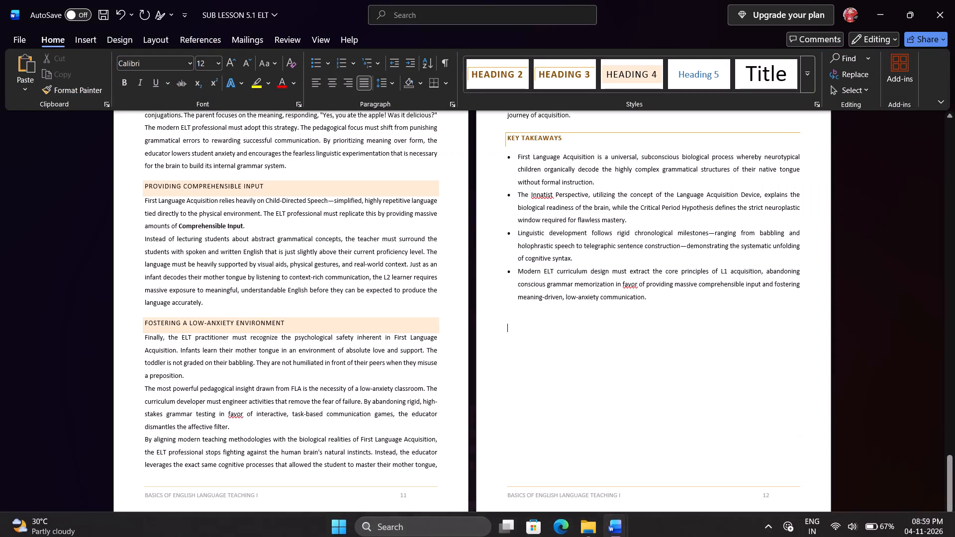
scroll(533, 420, up, 18)
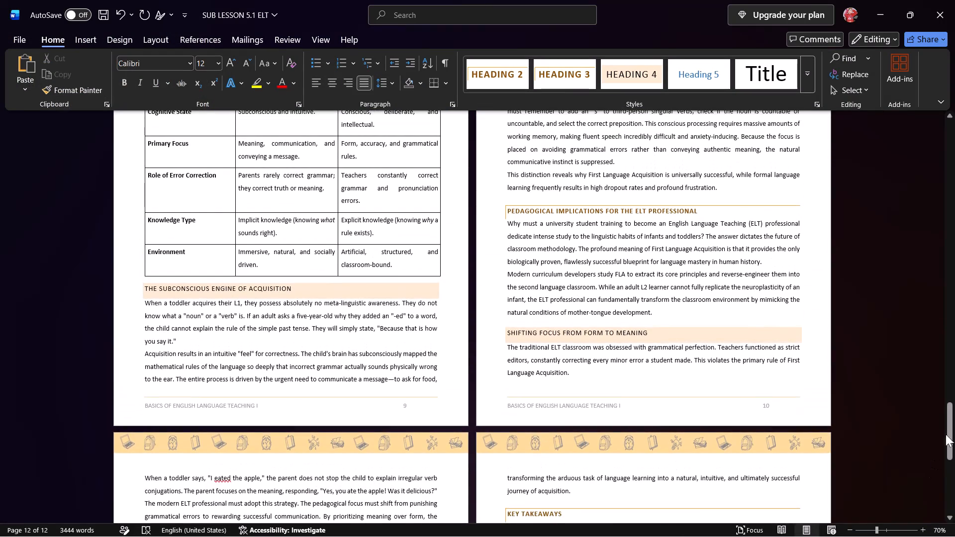
drag(948, 432, 939, 138)
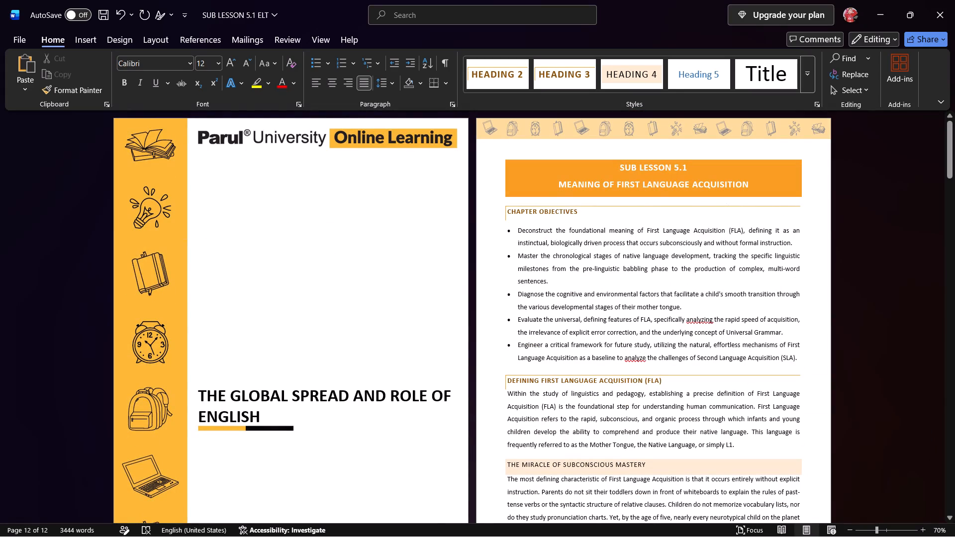
click(255, 413)
drag(263, 416, 192, 395)
key(ctrl+v)
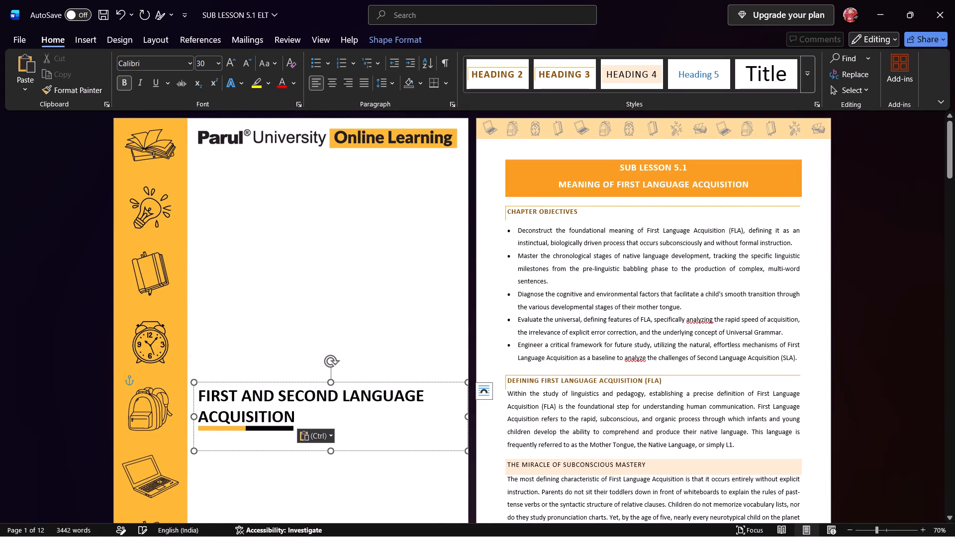
key(Return)
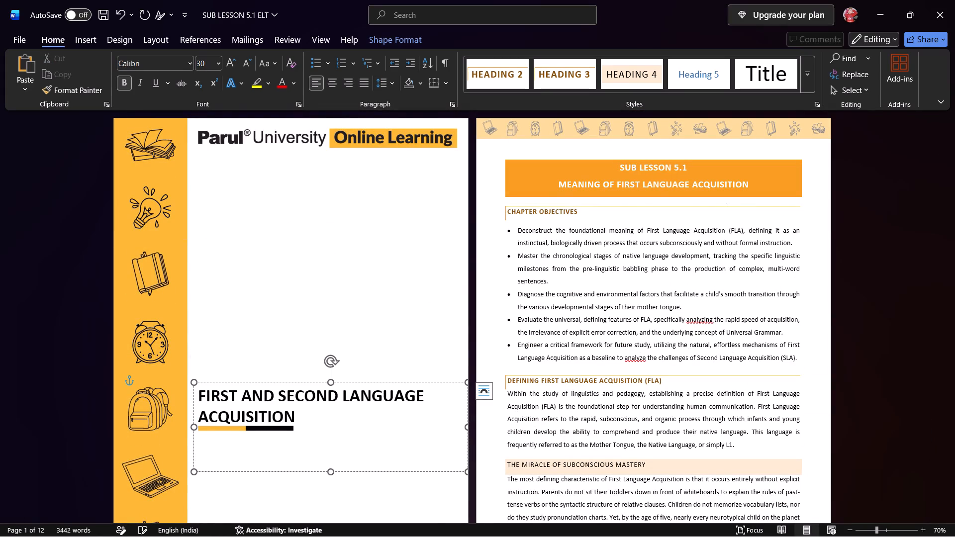
key(Delete)
key(Delete)
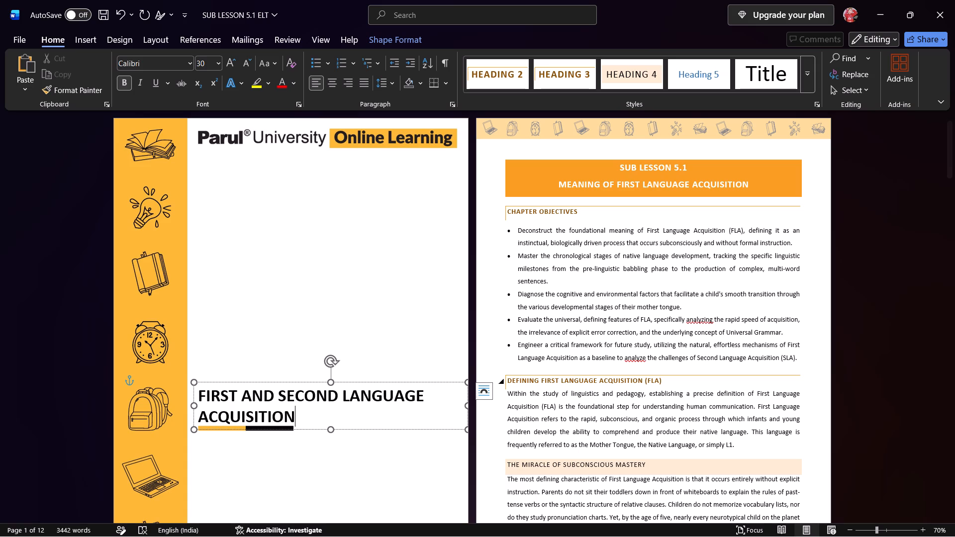
click(295, 253)
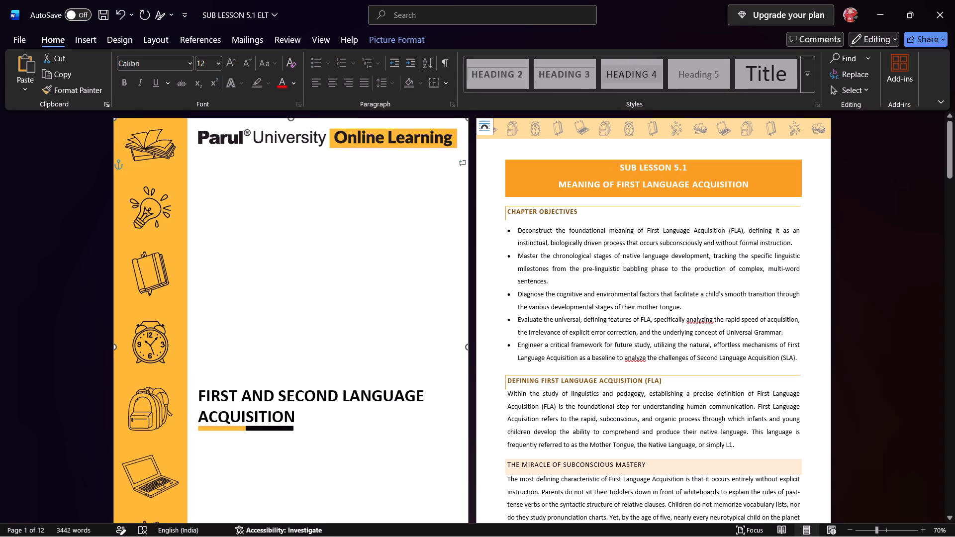
click(898, 335)
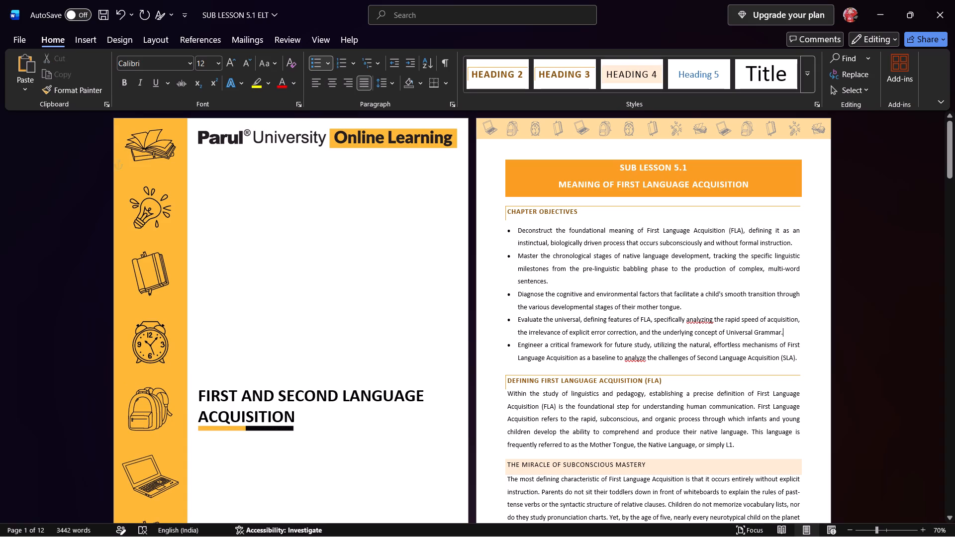
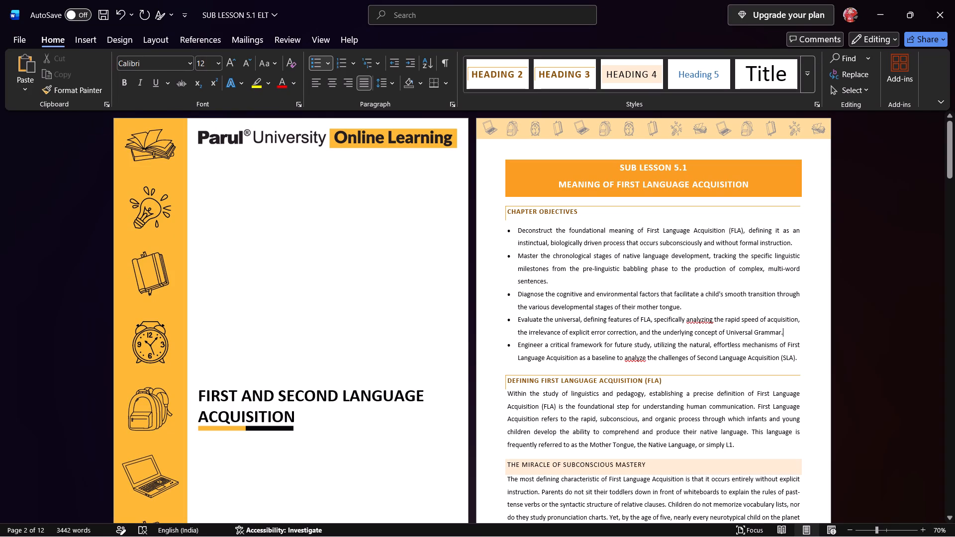
Replace everything from the lesson title to the end in SUB LESSON 5.1 ELT with the lesson text copied from 5.2 Stages of First Language Acquisition.
scroll(536, 239, down, 6)
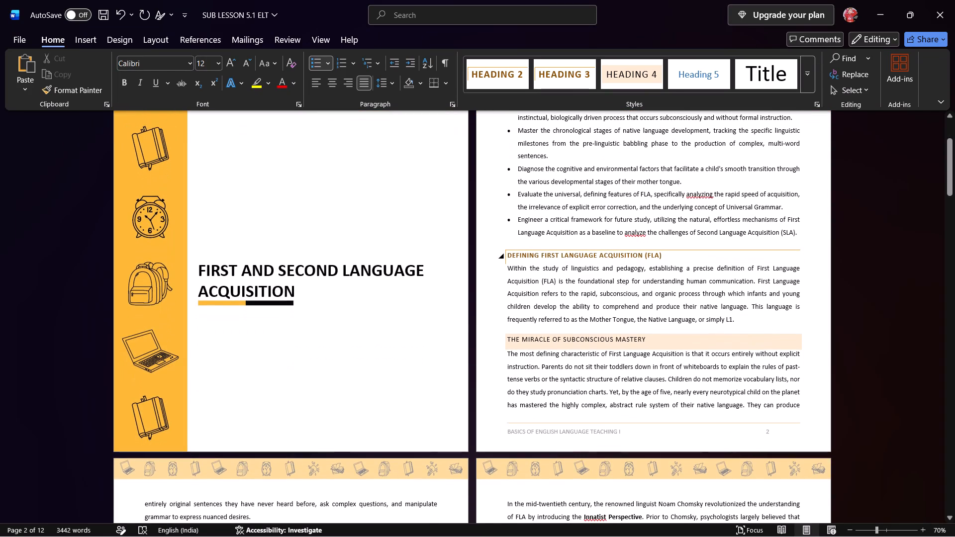
scroll(624, 326, up, 10)
drag(621, 165, 638, 175)
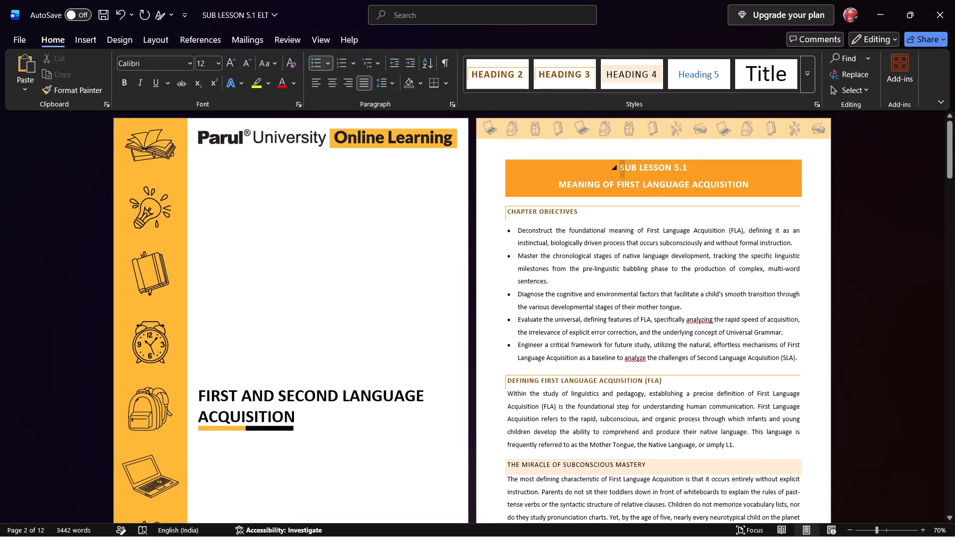
drag(638, 175, 874, 536)
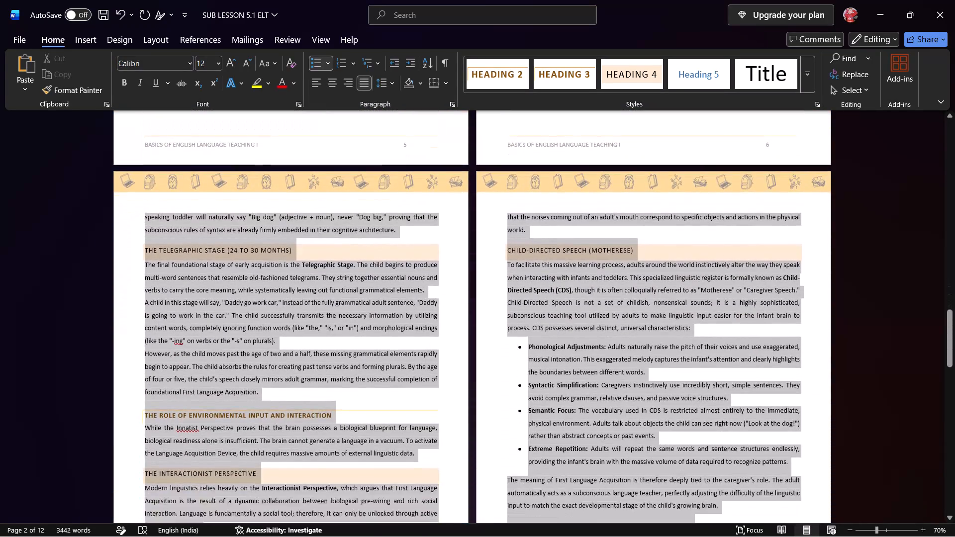
drag(874, 536, 874, 536)
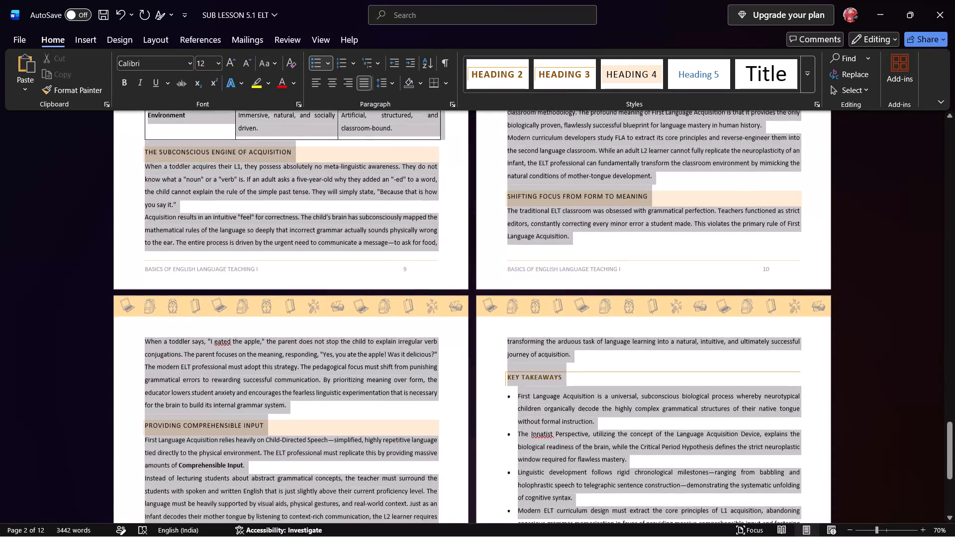
drag(874, 536, 873, 529)
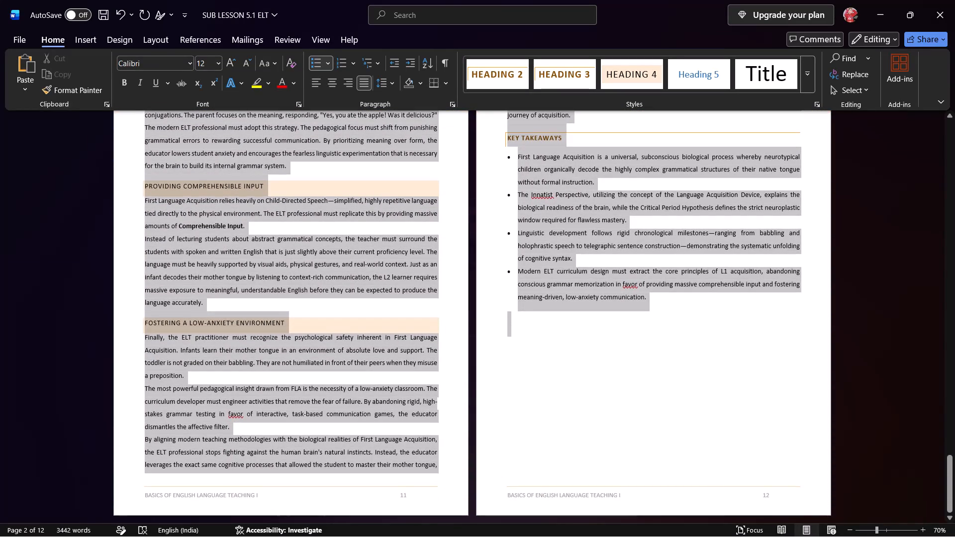
drag(873, 529, 807, 422)
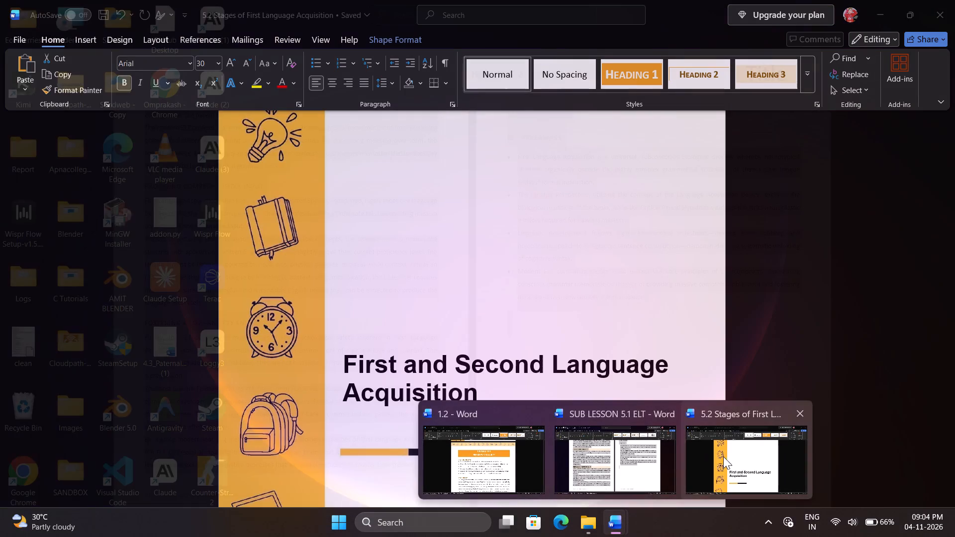
click(731, 458)
scroll(430, 331, down, 17)
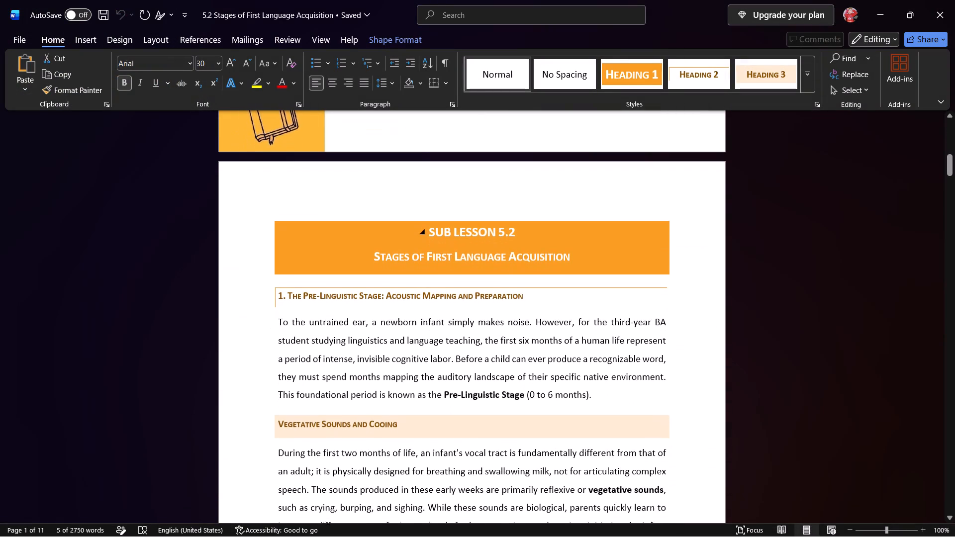
ctrl+scroll(431, 225, down, 3)
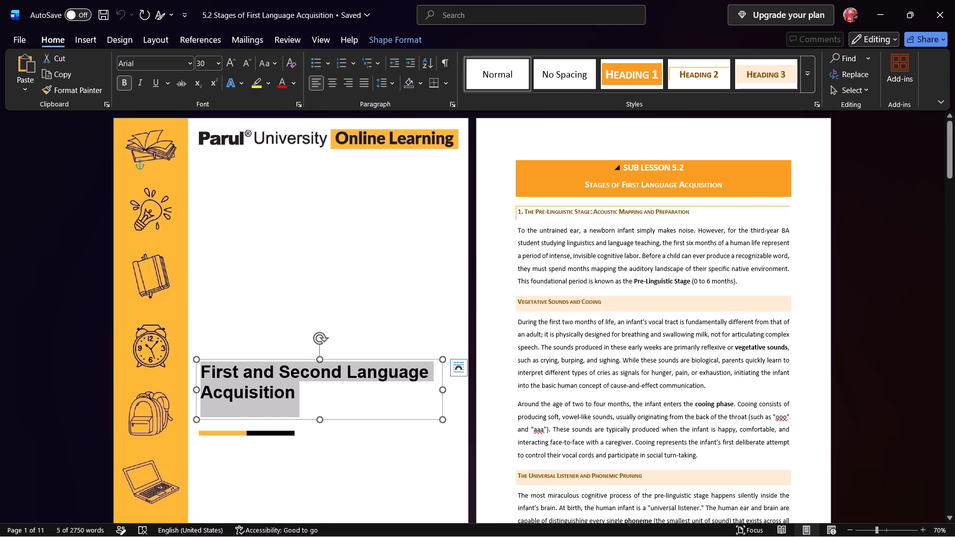
drag(624, 165, 734, 536)
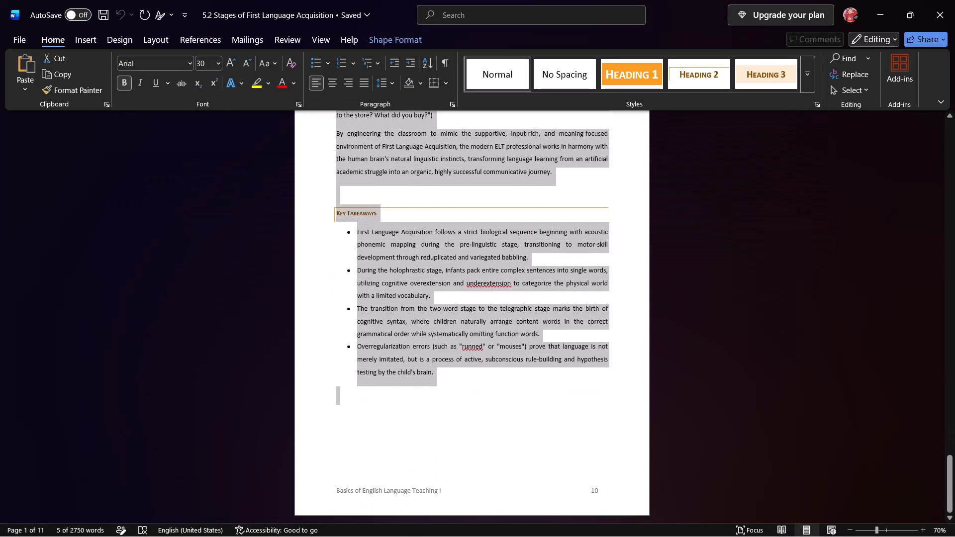
drag(734, 536, 735, 536)
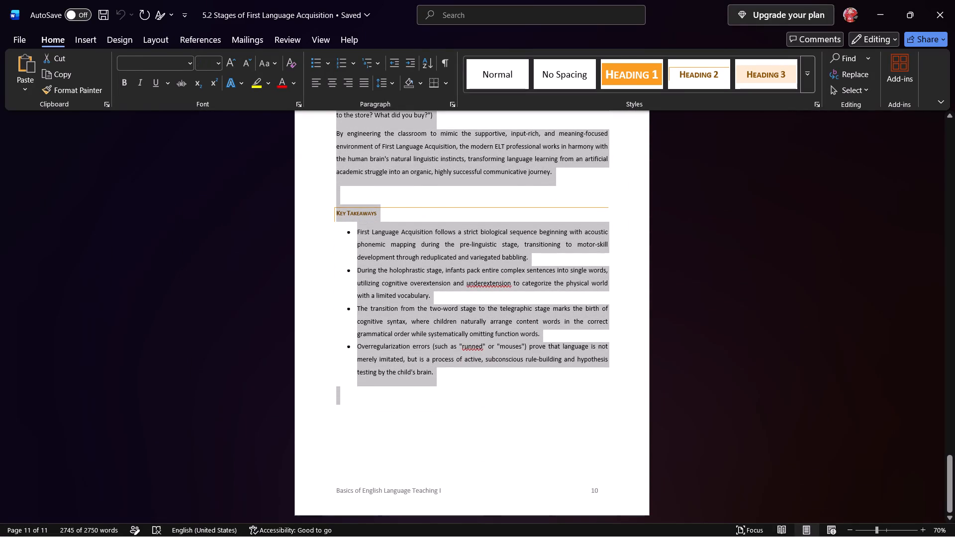
key(ctrl+c)
key(alt+Tab)
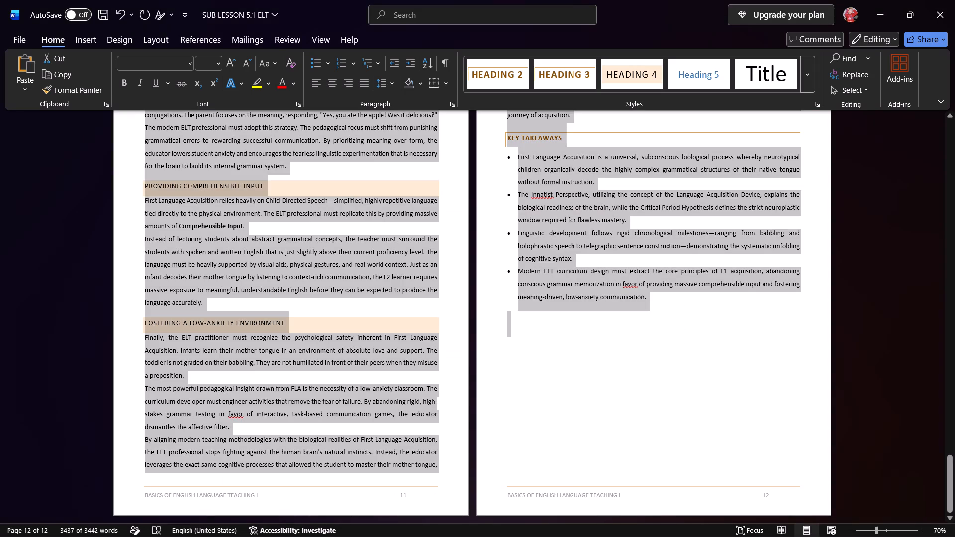
key(ctrl+v)
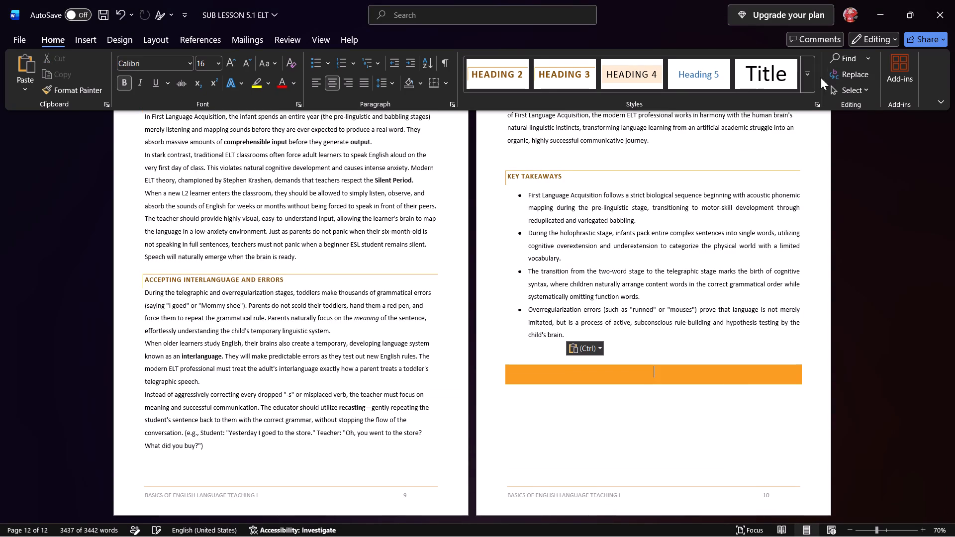
Apply the Normal style to the empty last paragraph after the Key Takeaways bullets.
click(811, 80)
click(575, 82)
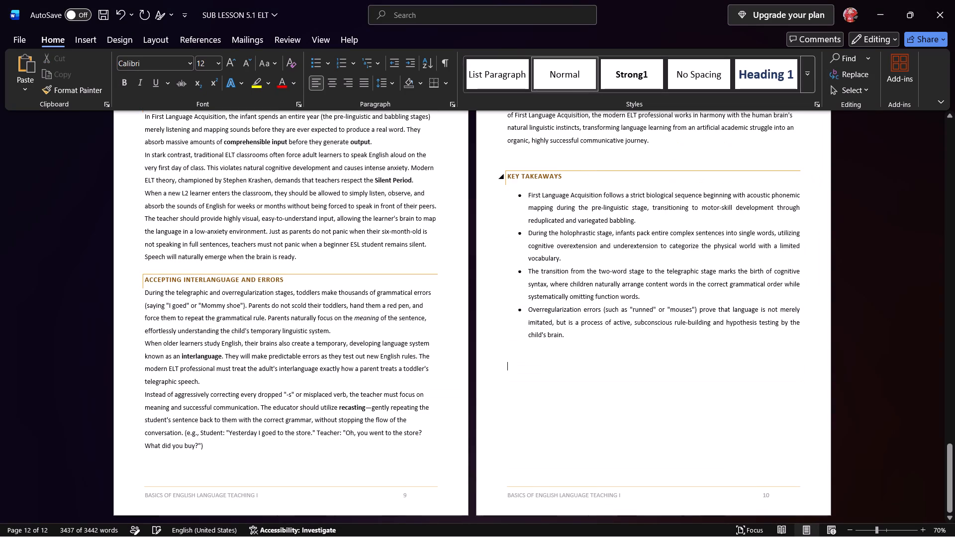
Copy the orange title banner formatting from the 1.2 document onto the SUB LESSON 5.2 and Stages of First Language Acquisition lines.
drag(954, 496, 937, 277)
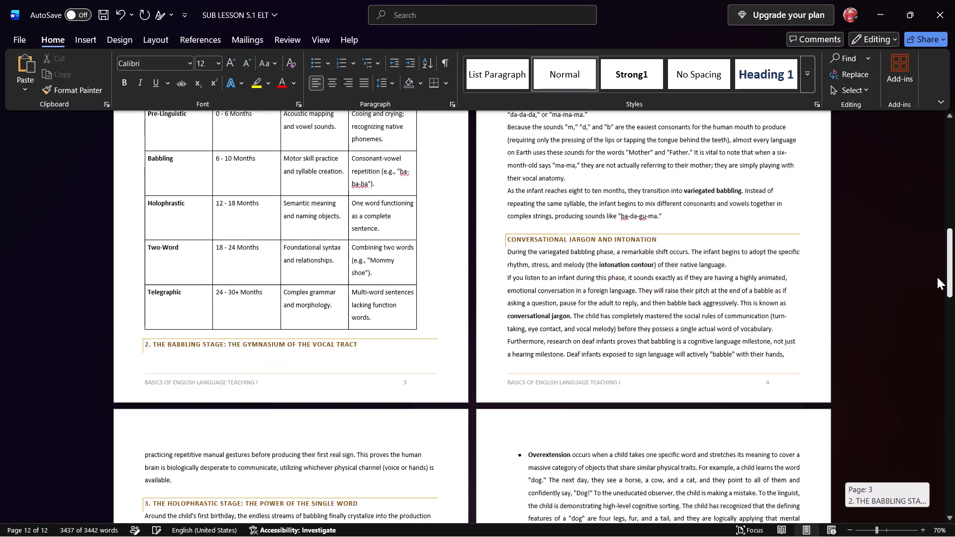
drag(937, 277, 927, 148)
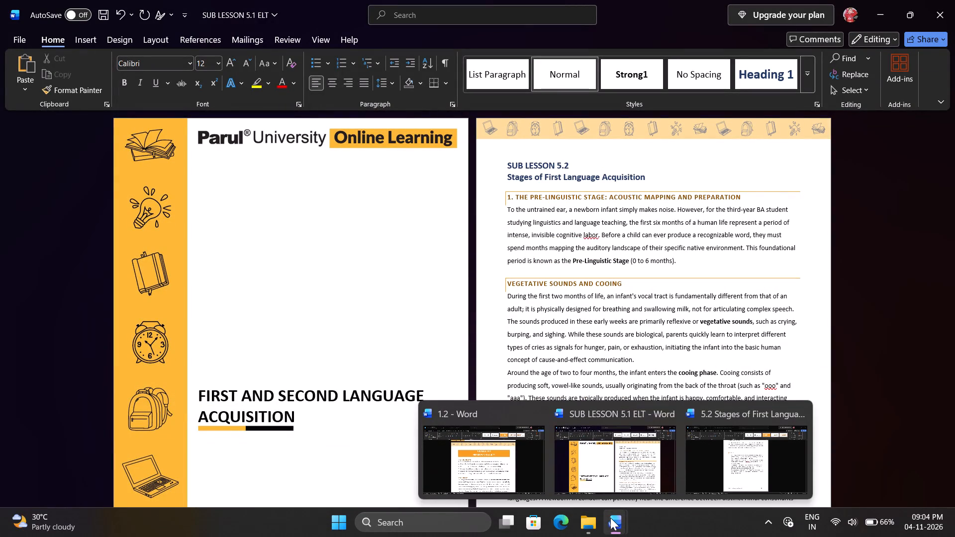
click(516, 470)
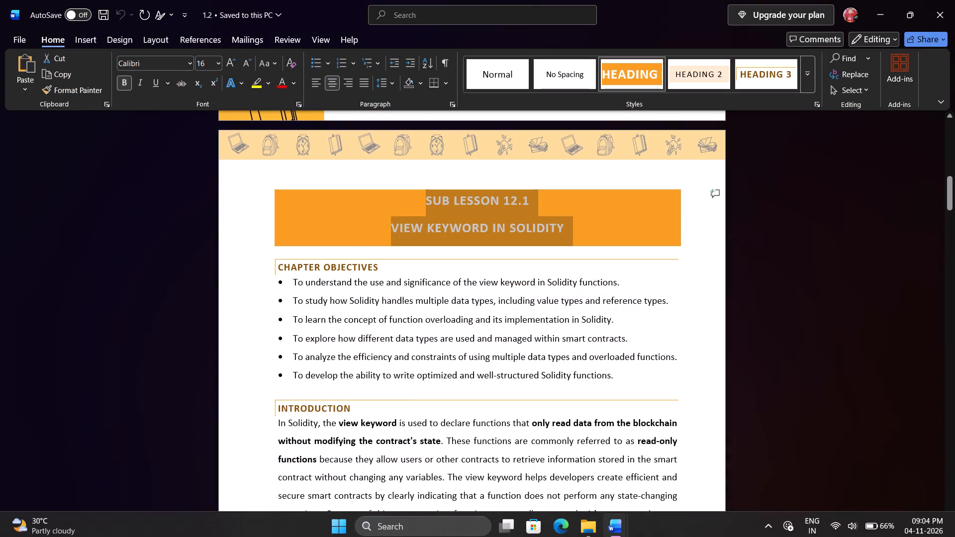
click(76, 84)
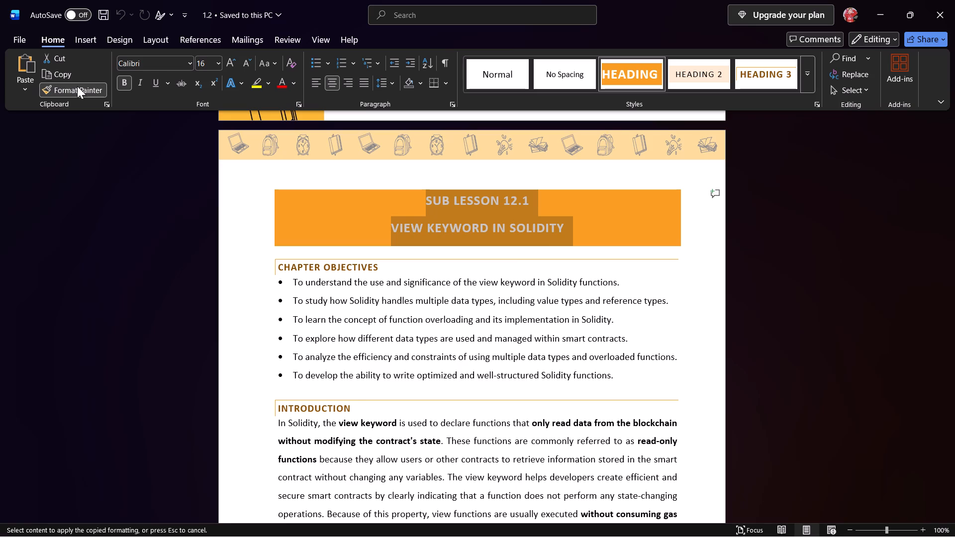
key(alt+Tab)
drag(662, 180, 597, 180)
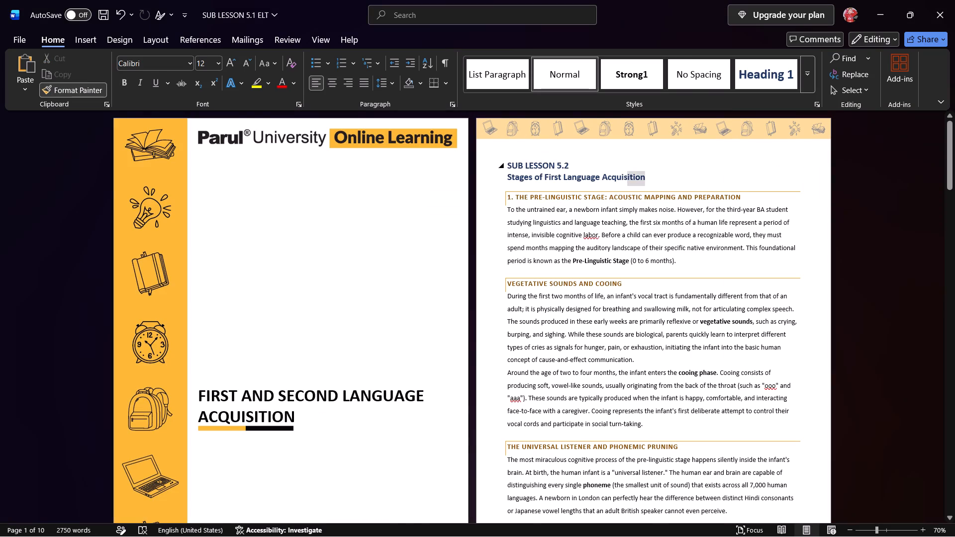
drag(597, 180, 490, 161)
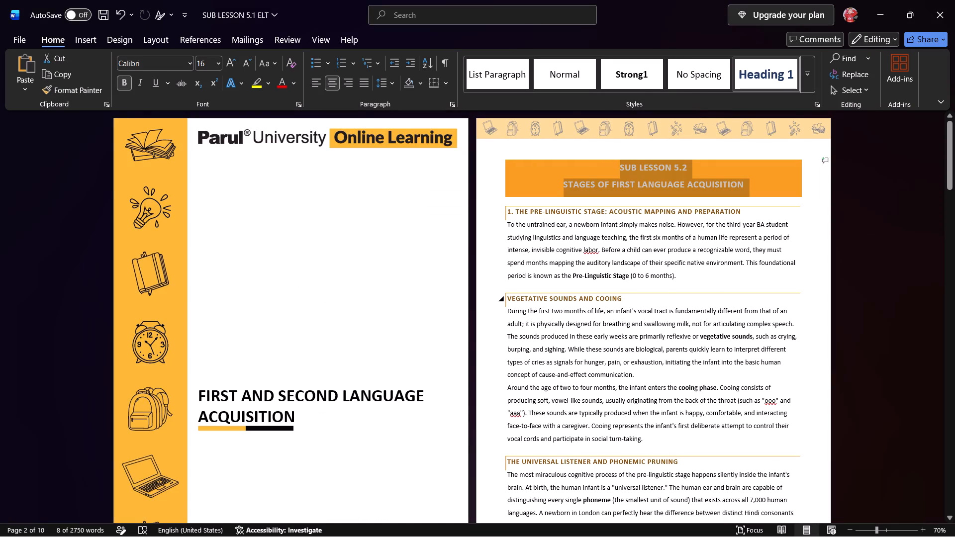
Apply Heading 4 to the subheadings Vegetative Sounds and Cooing and The Universal Listener and Phonemic Pruning.
click(589, 297)
click(810, 80)
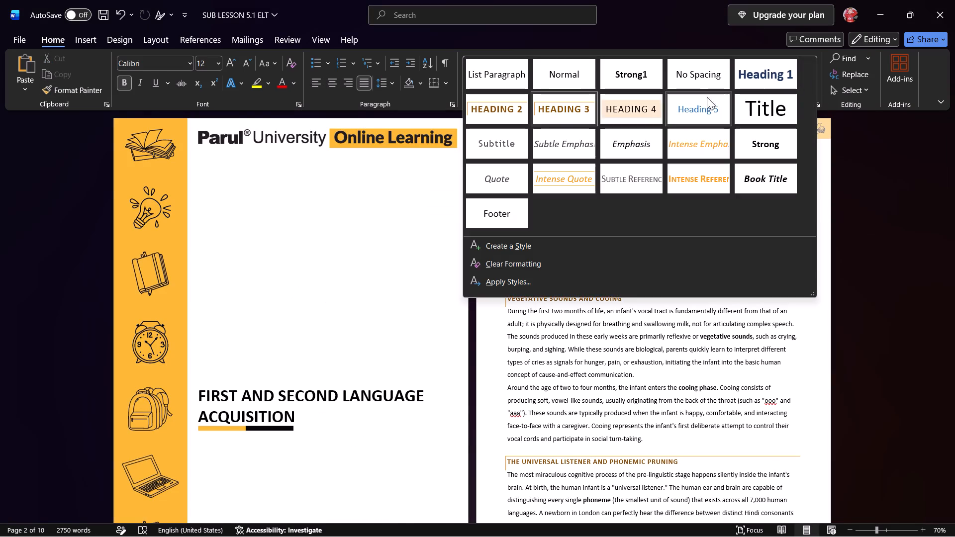
click(626, 110)
scroll(603, 277, down, 5)
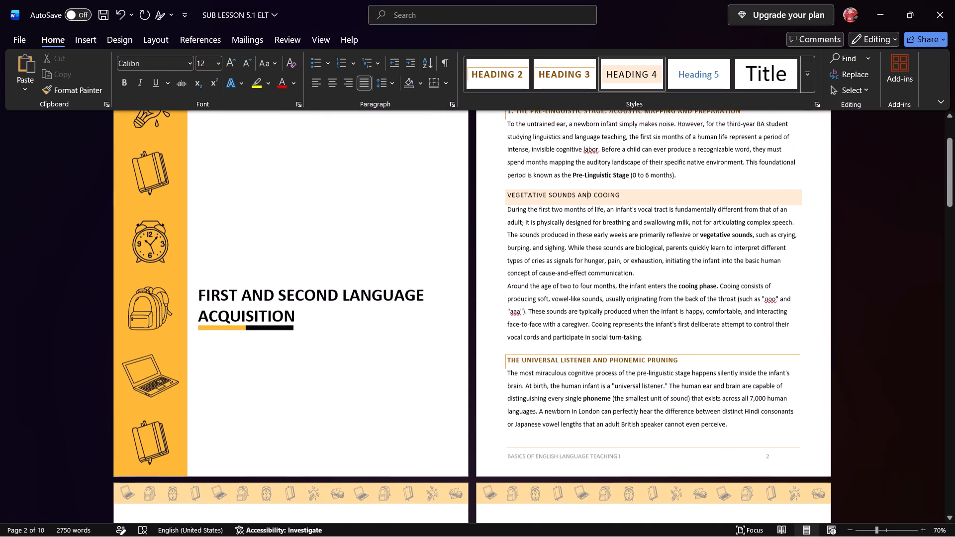
click(580, 358)
click(626, 71)
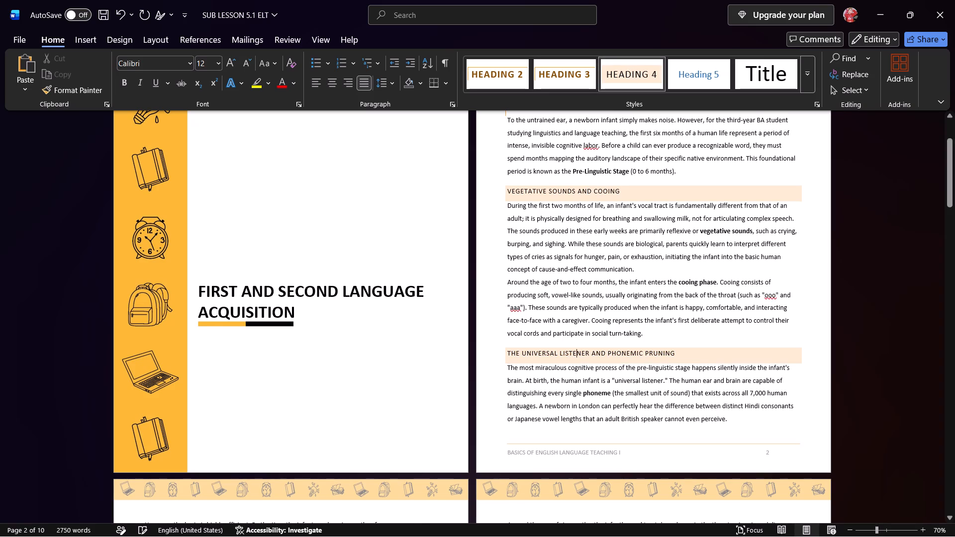
Apply Heading 4 to the subheadings Reduplicated and Variegated Babbling and Conversational Jargon and Intonation.
scroll(604, 244, down, 15)
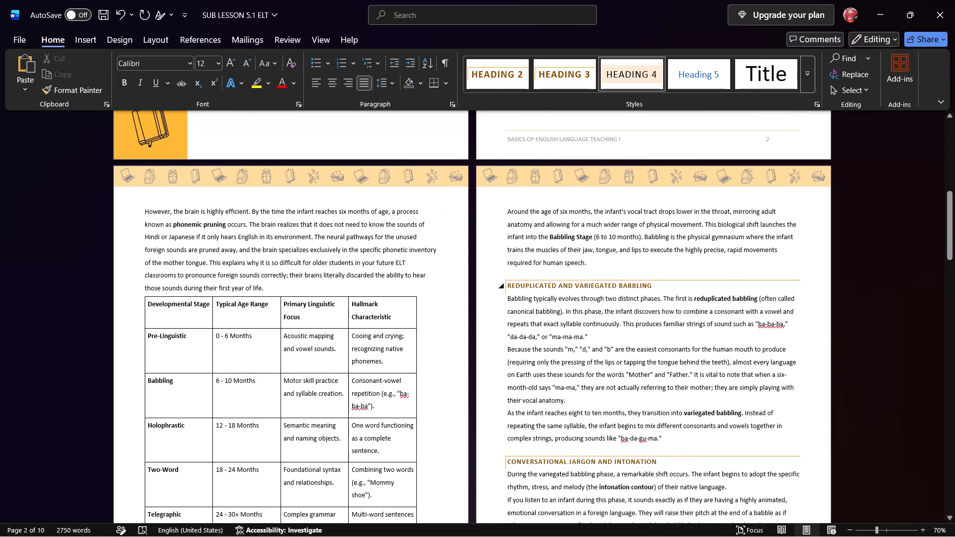
click(535, 285)
click(626, 82)
scroll(590, 260, down, 4)
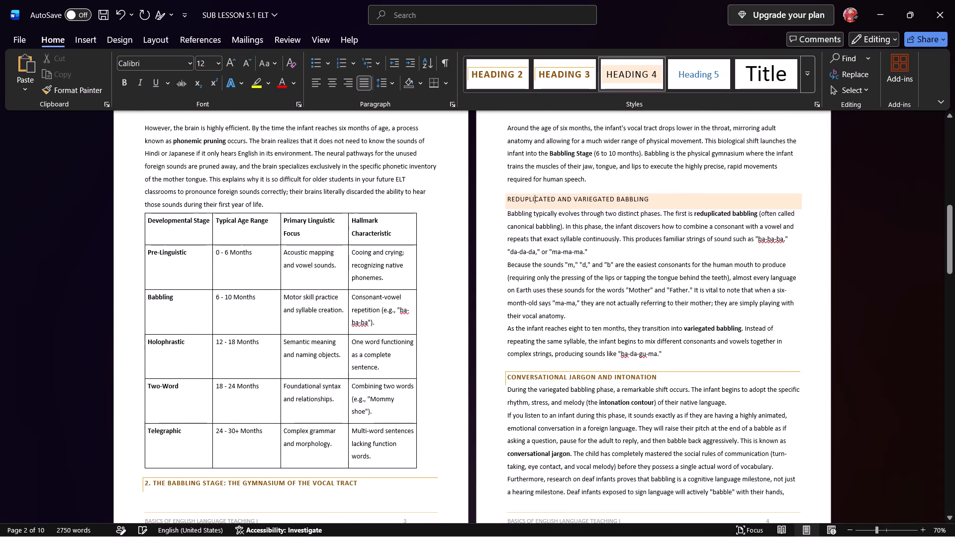
click(593, 375)
click(646, 70)
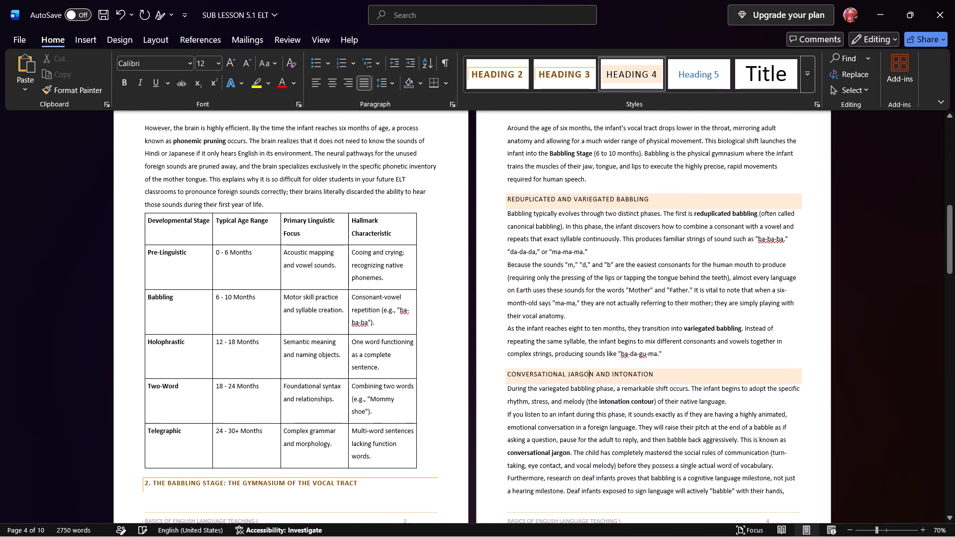
Widen the Hallmark Characteristic column of the developmental stages table so the table spans the full text width.
scroll(524, 275, down, 4)
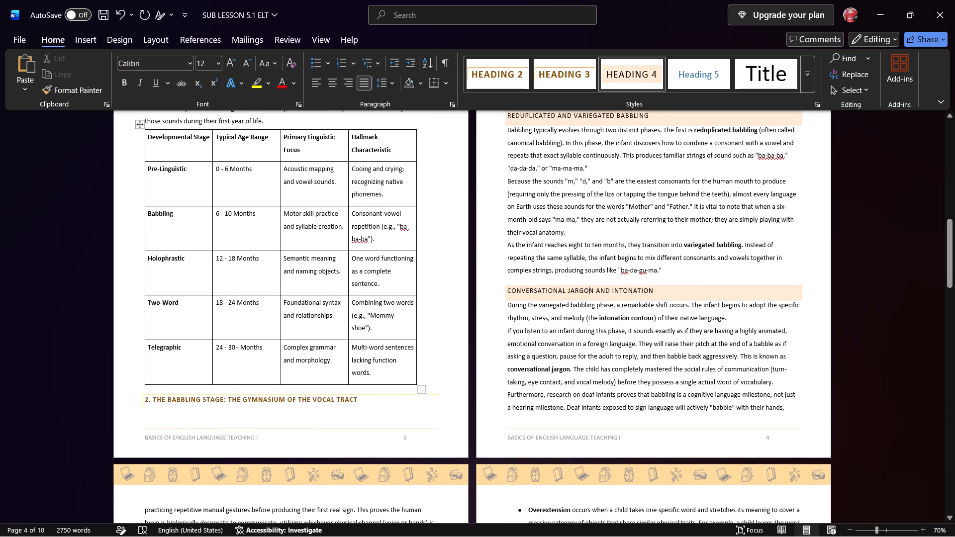
drag(416, 286, 422, 286)
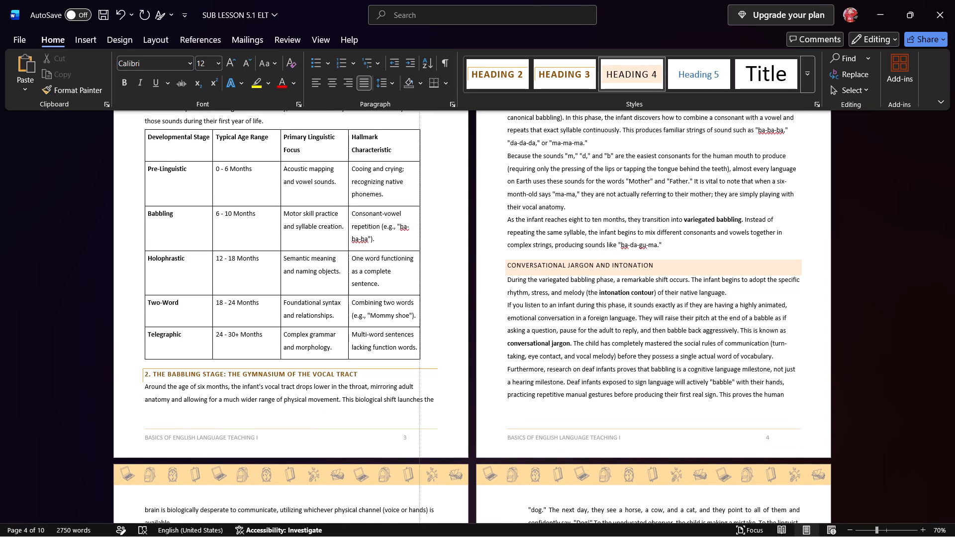
drag(422, 286, 435, 286)
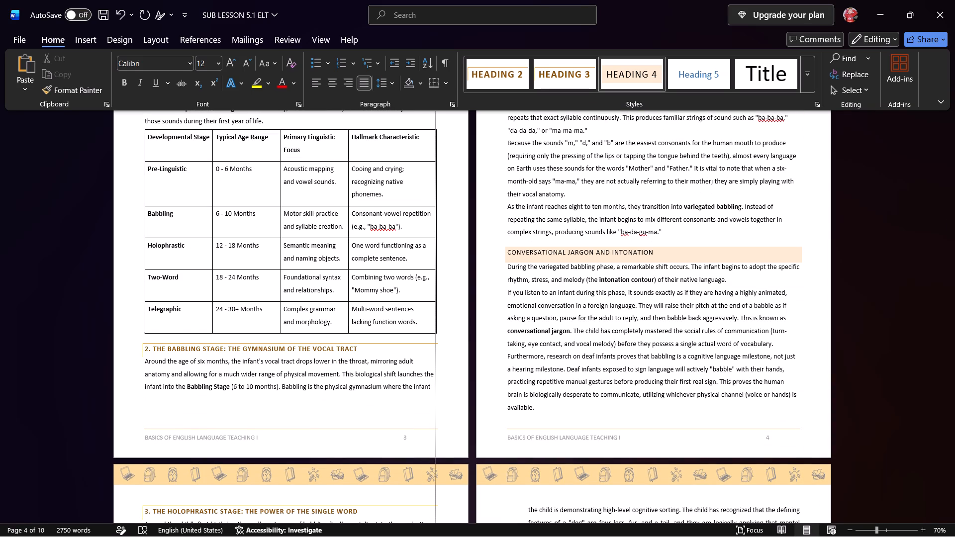
drag(435, 286, 440, 286)
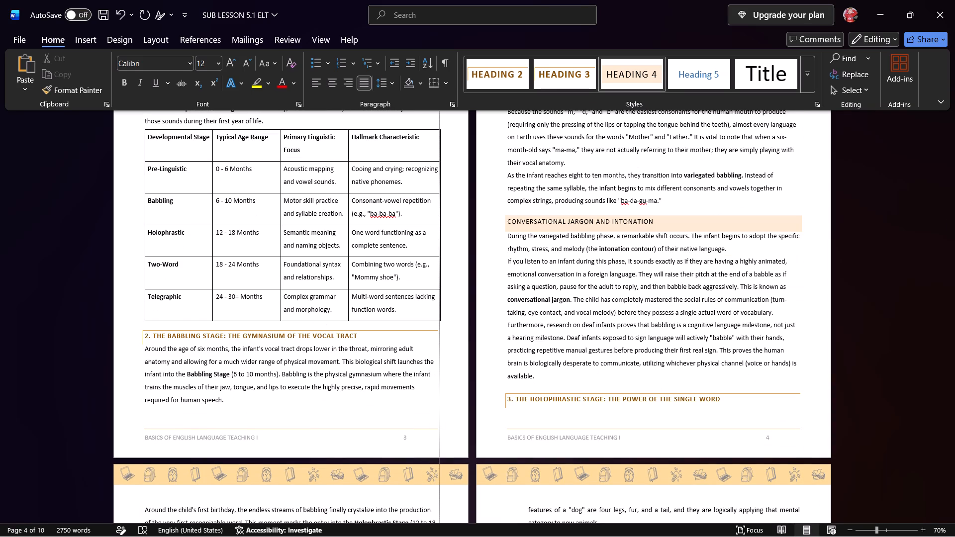
drag(440, 286, 438, 286)
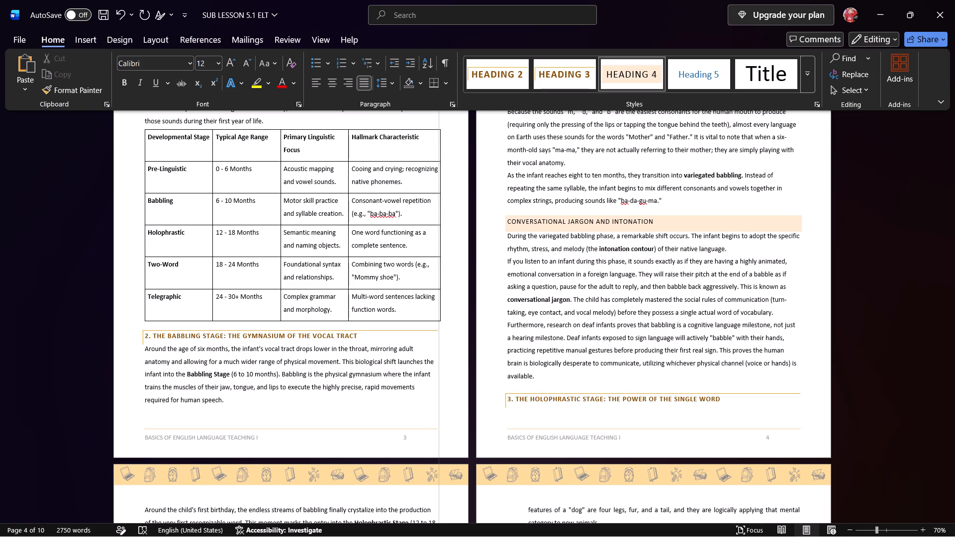
drag(438, 286, 439, 286)
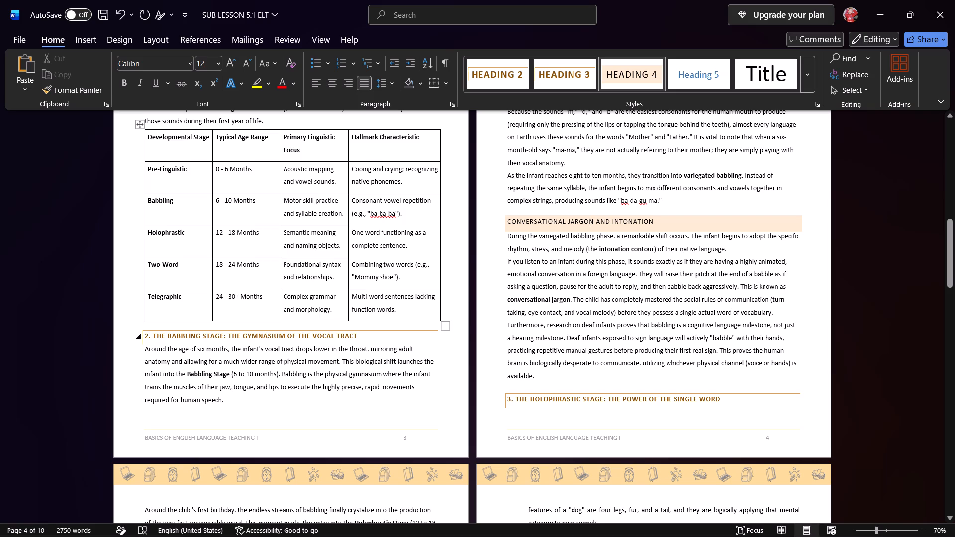
Apply Heading 4 to the subheadings Packing Meaning into a Single Utterance and Overextension and Underextension.
scroll(487, 341, down, 4)
scroll(487, 341, up, 11)
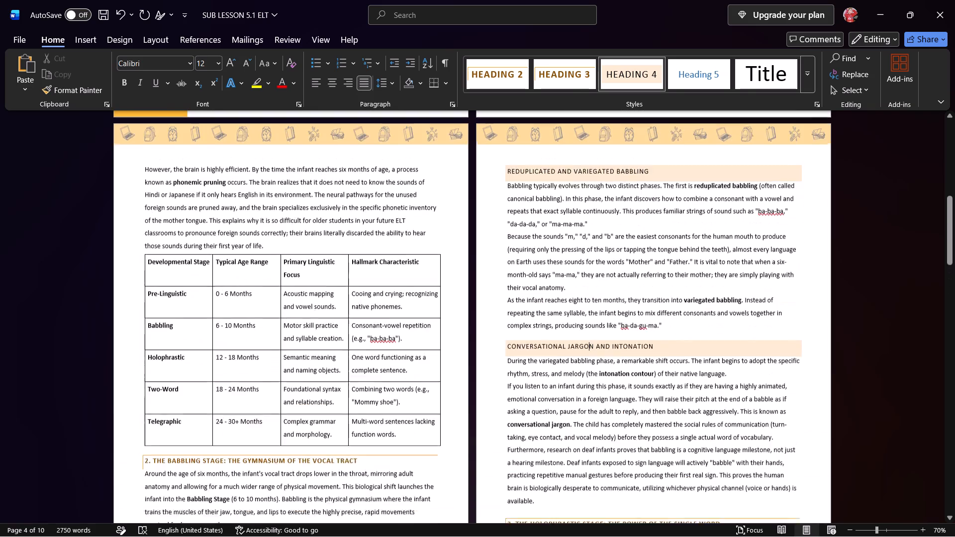
scroll(487, 341, up, 1)
scroll(487, 341, down, 14)
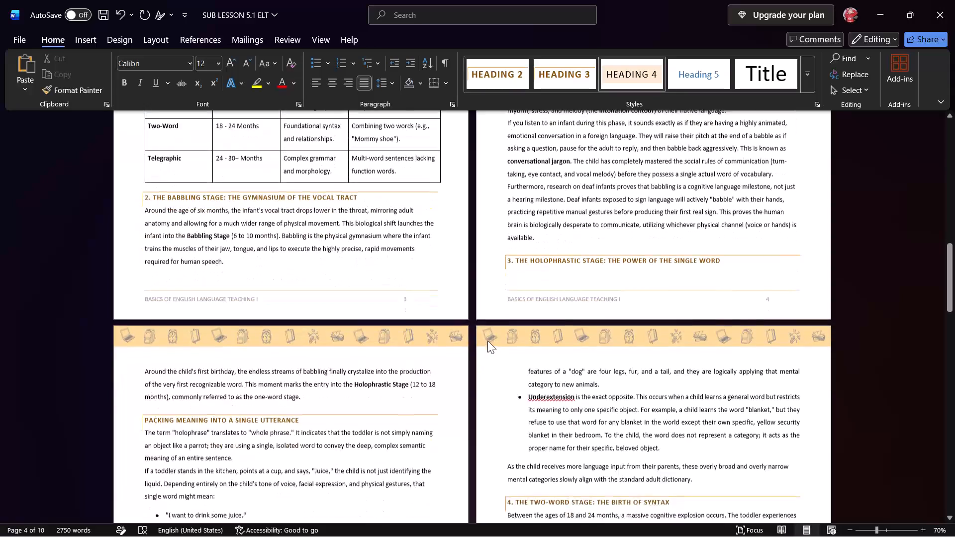
scroll(487, 341, down, 5)
click(206, 327)
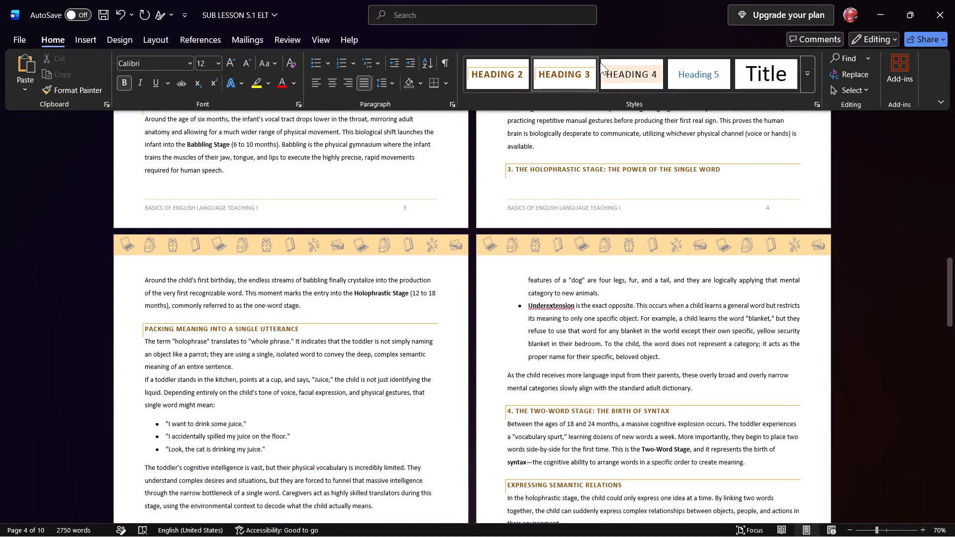
click(627, 74)
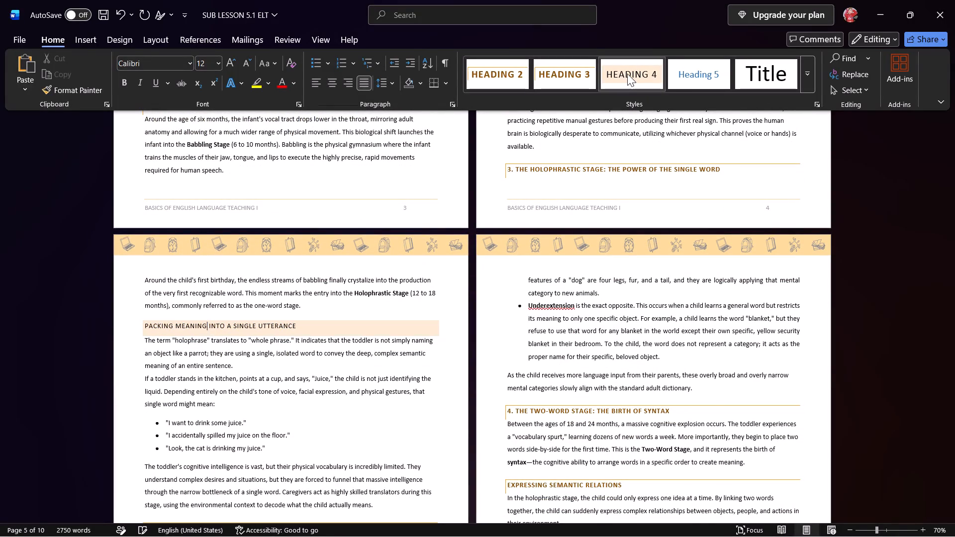
scroll(594, 232, down, 6)
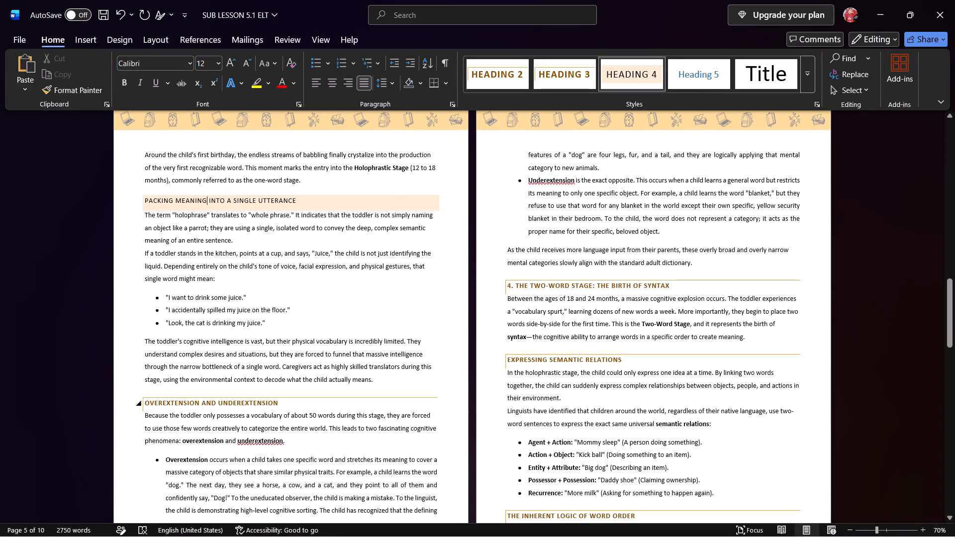
click(165, 404)
click(641, 74)
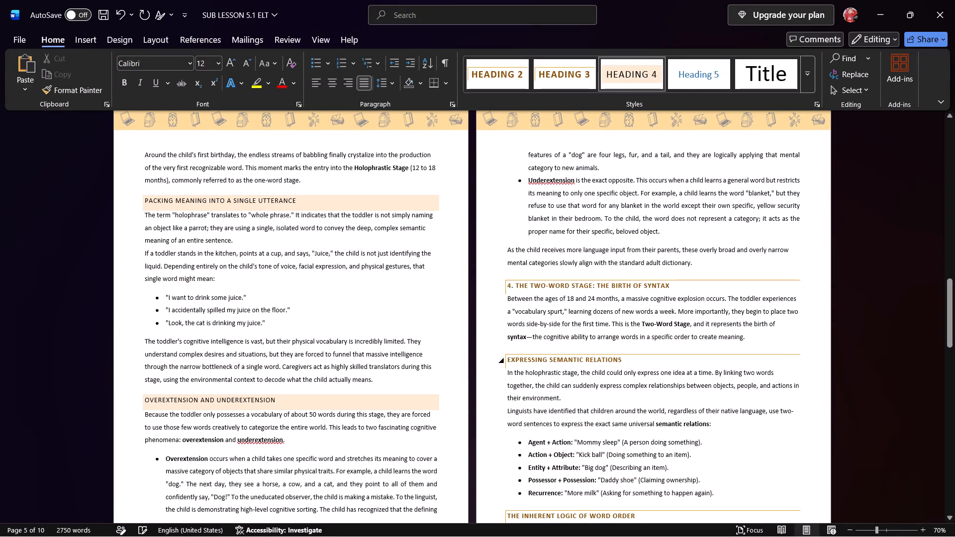
Apply Heading 4 to the subheadings Expressing Semantic Relations and The Inherent Logic of Word Order.
click(584, 357)
click(622, 78)
scroll(612, 259, down, 6)
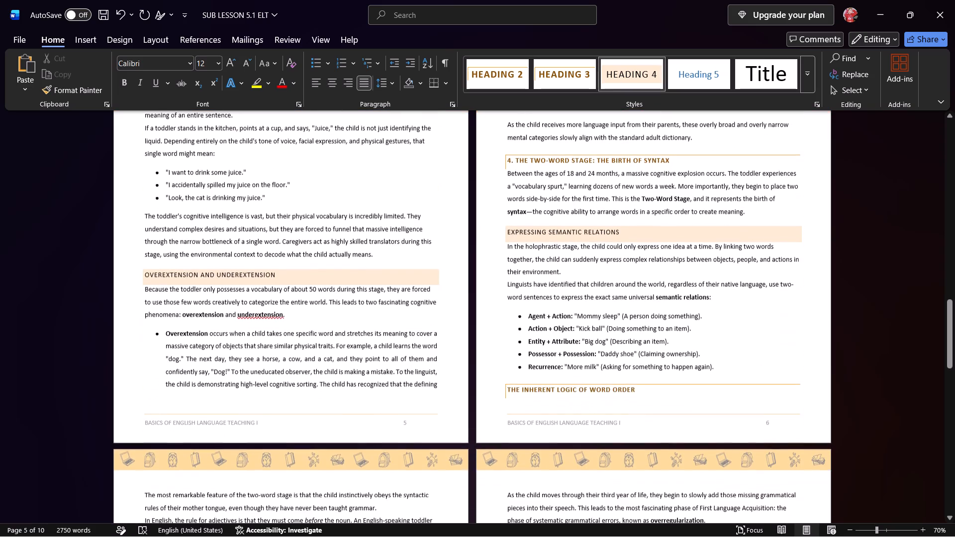
scroll(609, 265, down, 2)
click(585, 344)
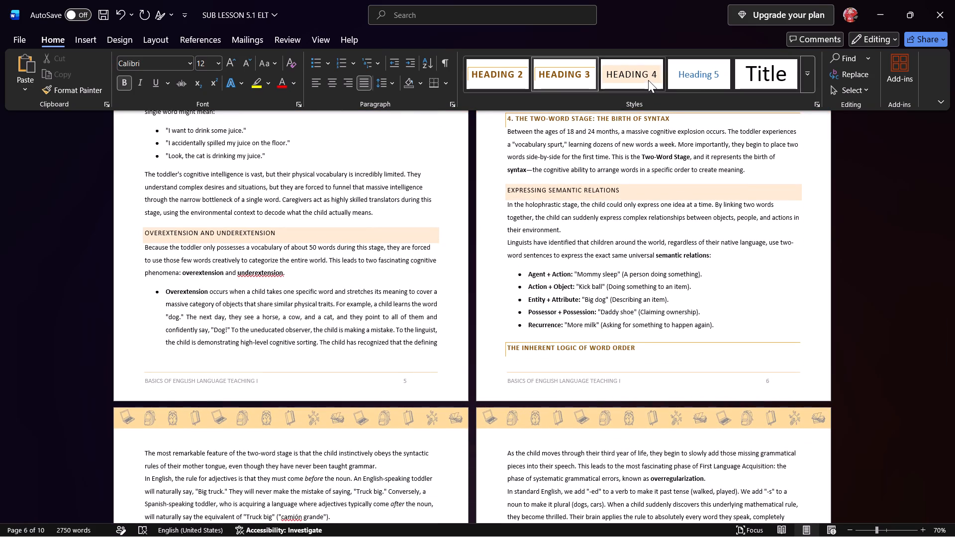
click(648, 80)
Apply Heading 4 to the subheadings The Omission of Function Words and Overregularization: The Proof of Active Learning.
scroll(579, 214, down, 6)
scroll(497, 311, down, 9)
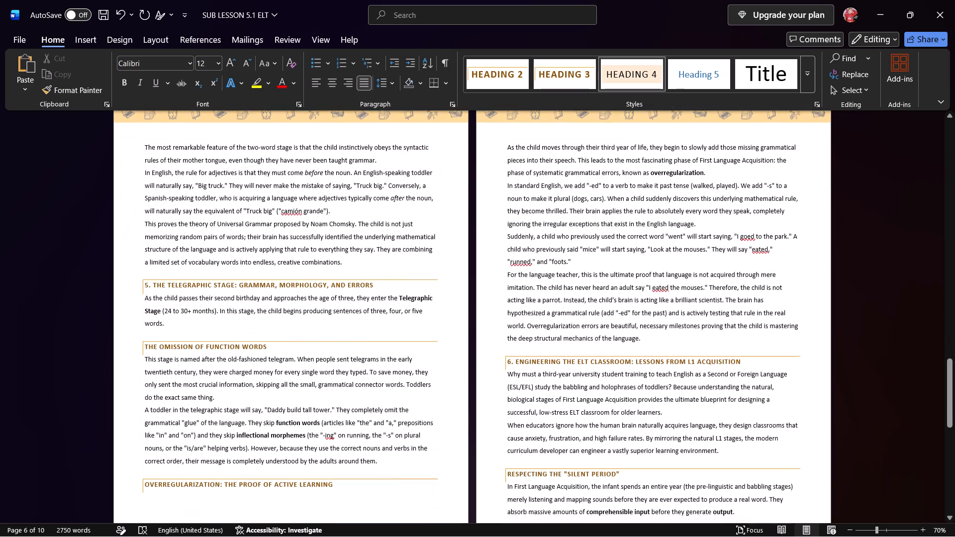
click(257, 338)
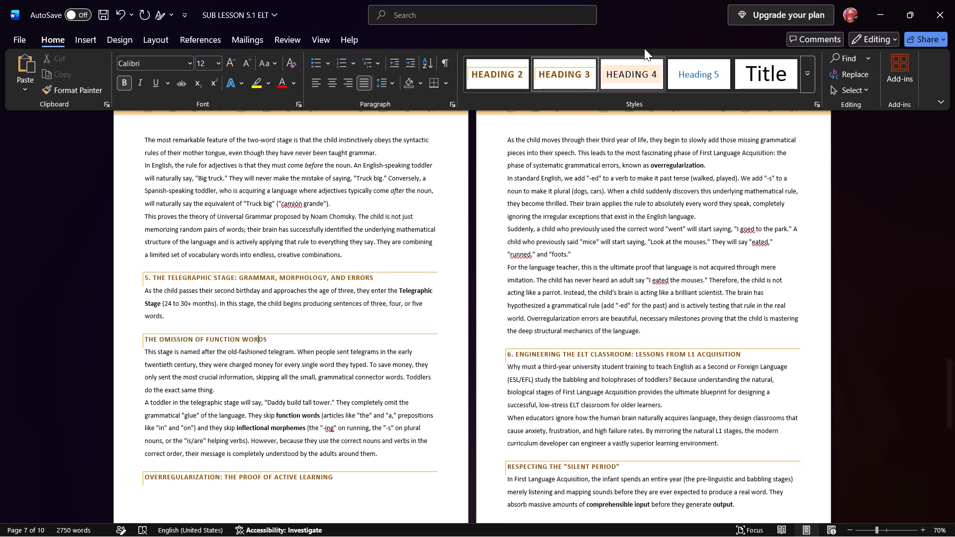
click(641, 76)
scroll(451, 235, down, 5)
click(302, 371)
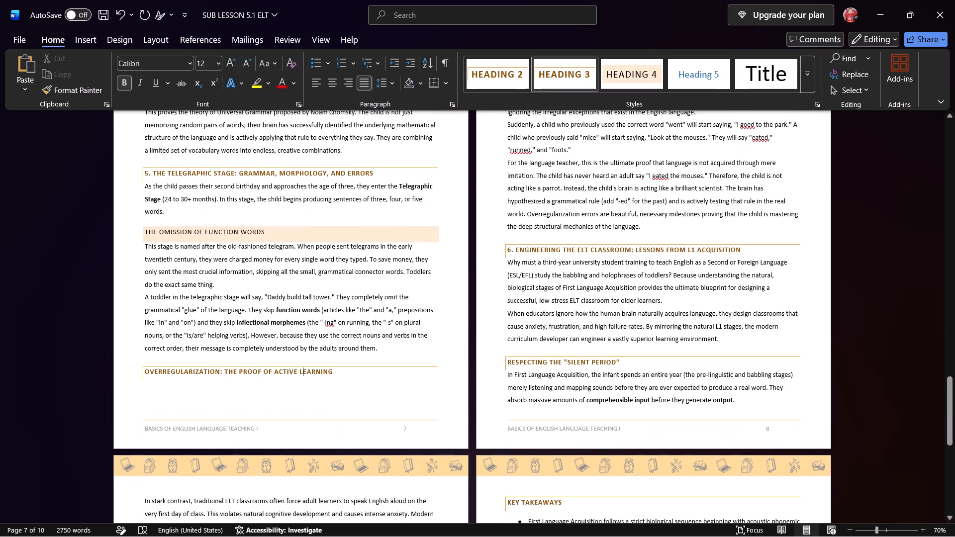
click(652, 78)
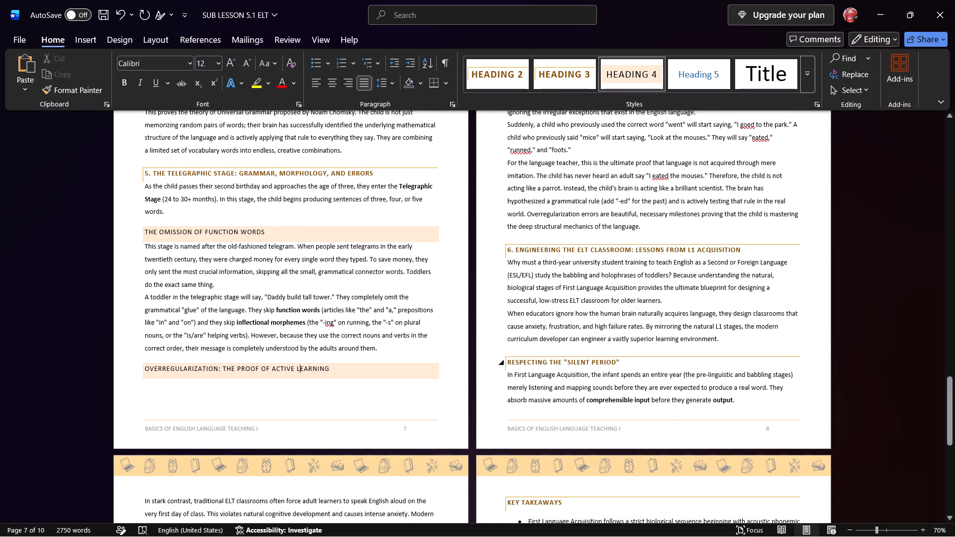
Apply Heading 4 to the subheadings Respecting the "Silent Period" and Accepting Interlanguage and Errors.
click(584, 362)
click(622, 79)
scroll(600, 171, down, 7)
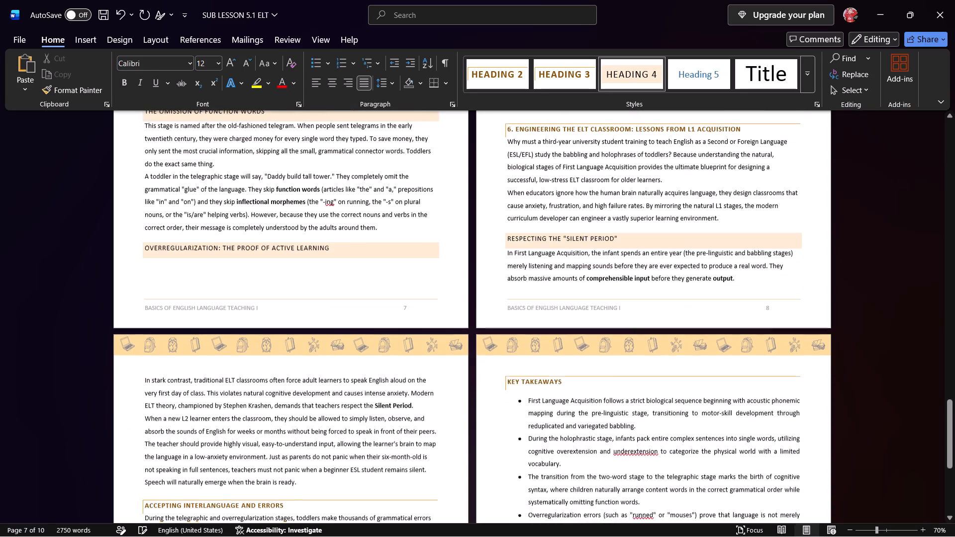
scroll(596, 168, down, 5)
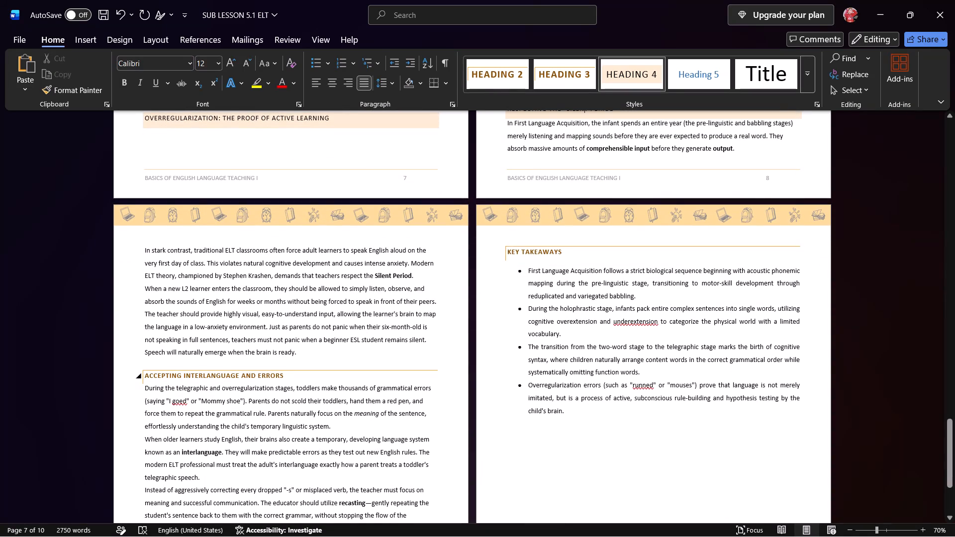
click(273, 377)
click(614, 79)
Delete the leading number "1." from the heading The Pre-Linguistic Stage: Acoustic Mapping and Preparation on page 2.
scroll(561, 258, down, 7)
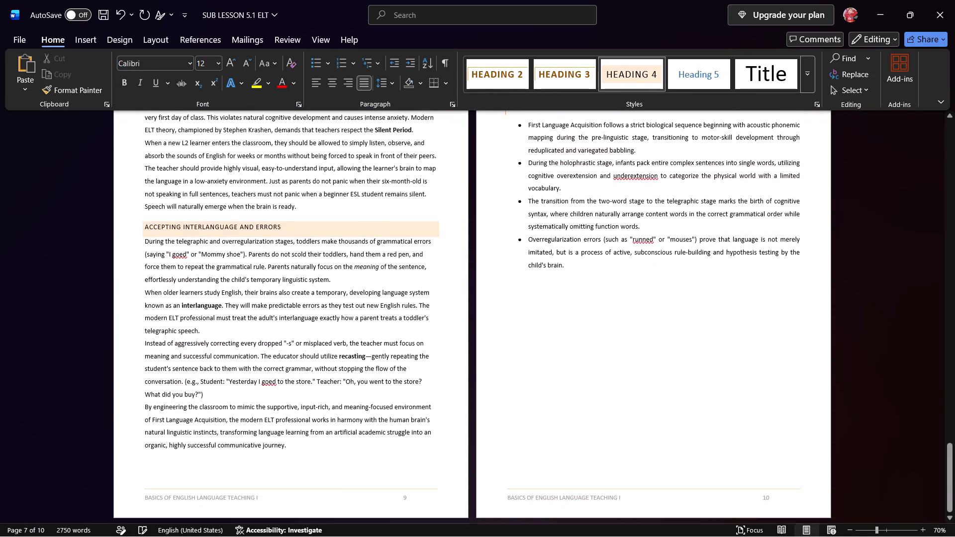
scroll(561, 258, up, 7)
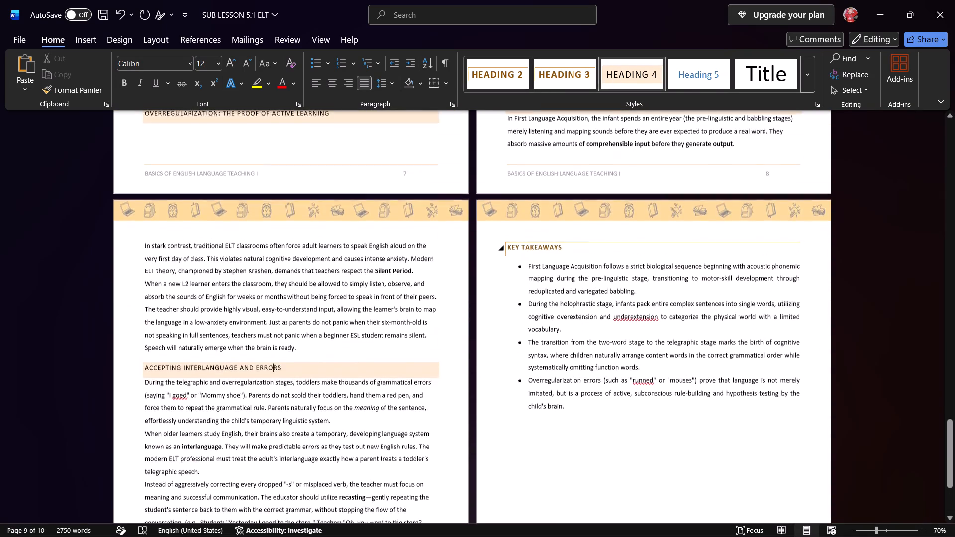
scroll(561, 257, up, 11)
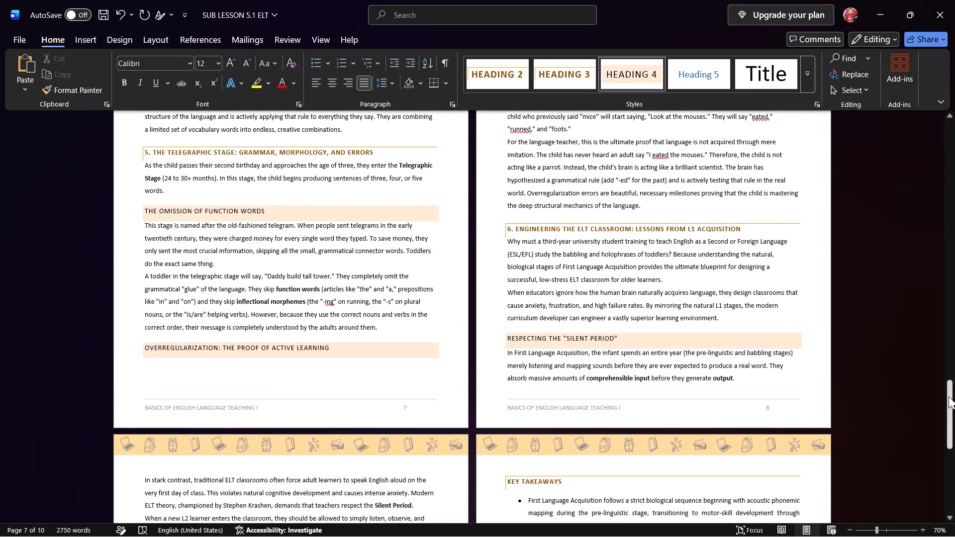
drag(952, 401, 947, 103)
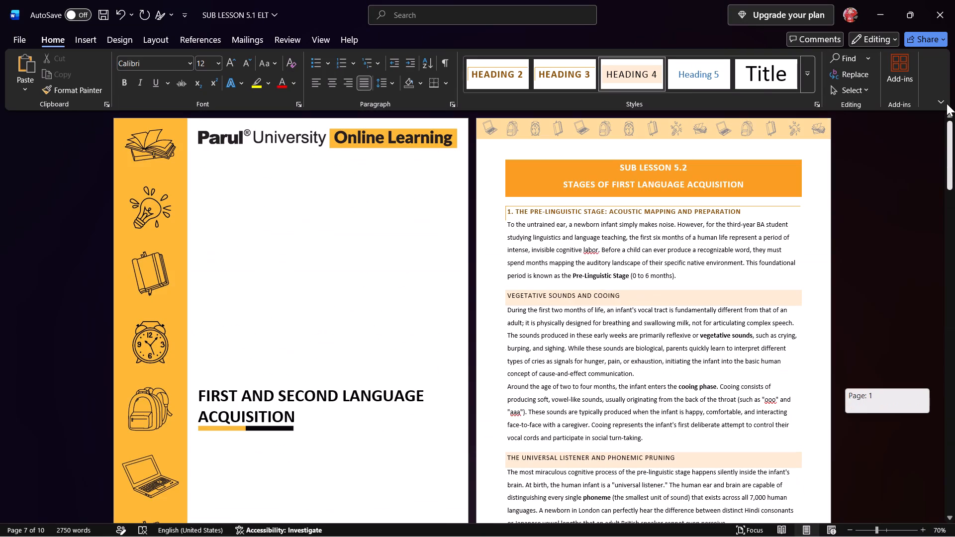
drag(947, 103, 945, 100)
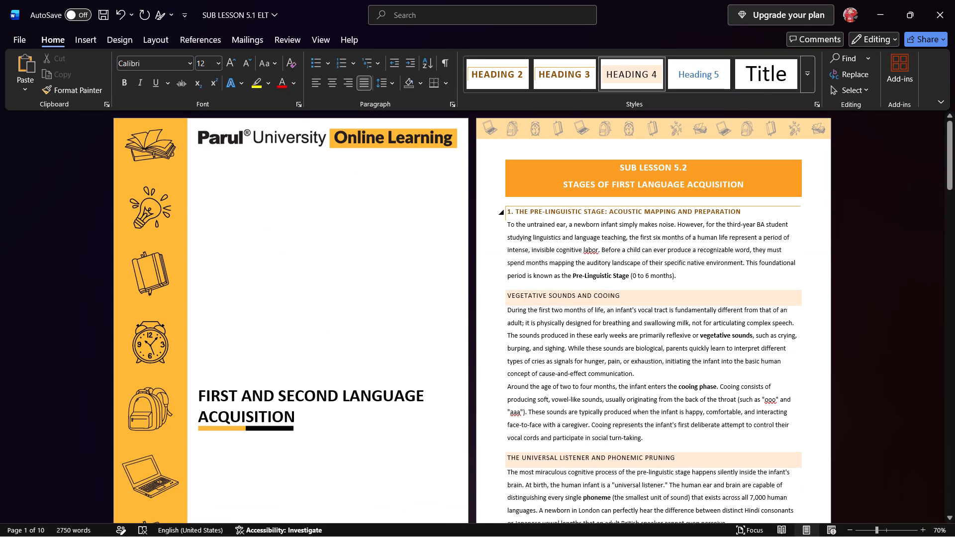
click(515, 209)
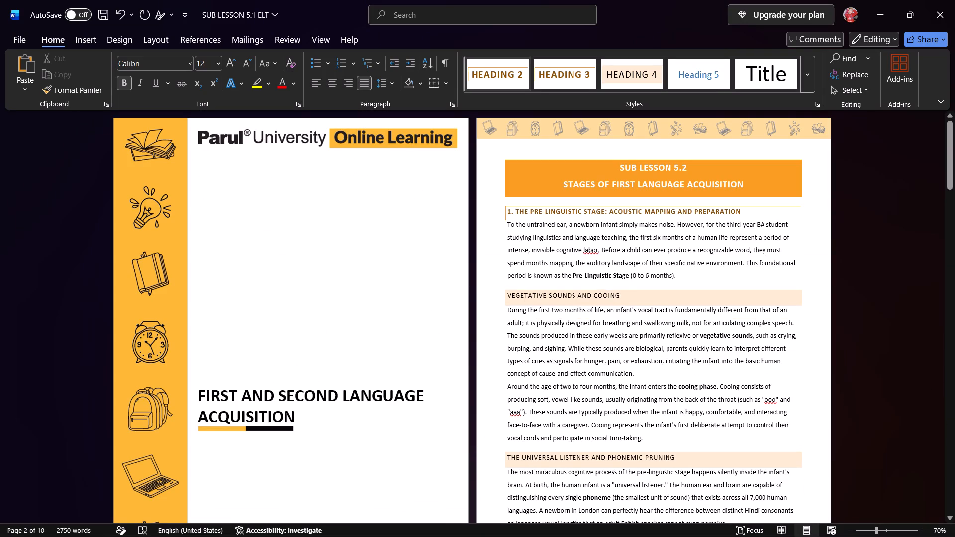
key(BackSpace)
key(BackSpace)
key(BackSpace)
Delete the leading number "2." from the heading The Babbling Stage: The Gymnasium of the Vocal Tract.
scroll(585, 276, down, 12)
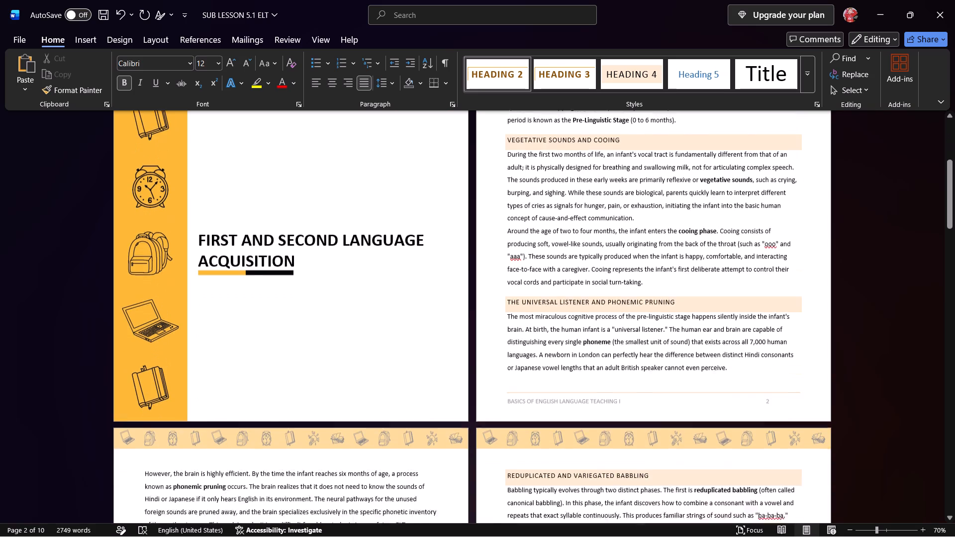
scroll(585, 275, down, 6)
scroll(423, 336, down, 6)
scroll(367, 344, down, 6)
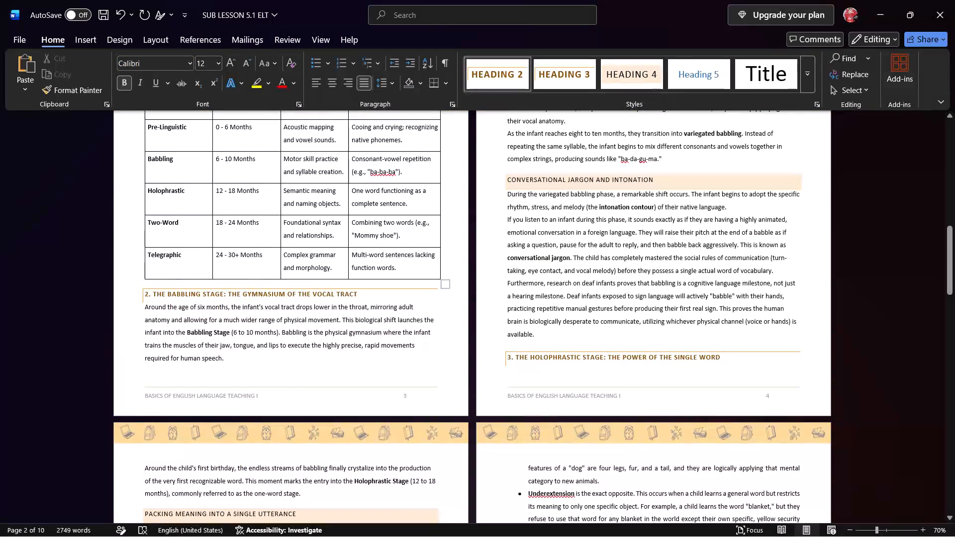
click(153, 294)
key(BackSpace)
key(BackSpace)
key(BackSpace)
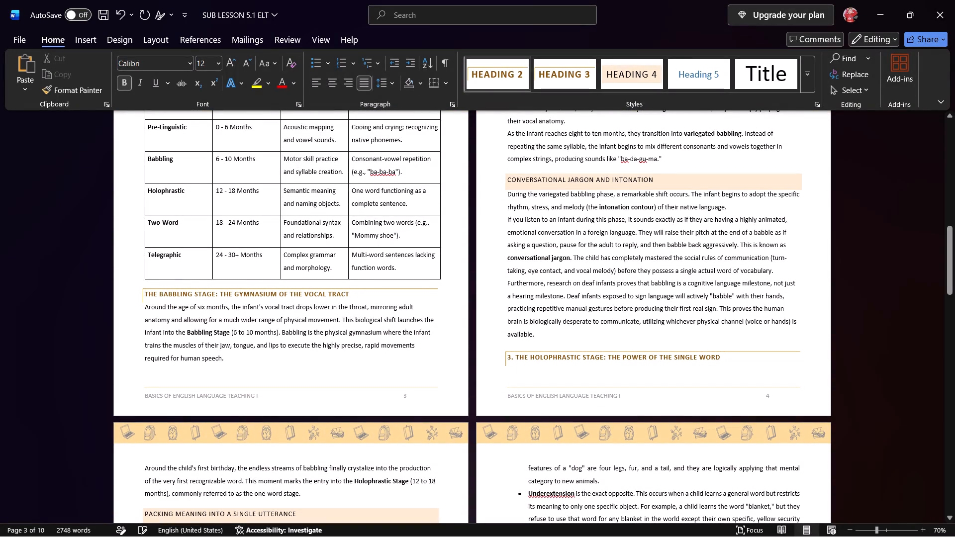
Delete only the leading number "3." from the heading The Holophrastic Stage: The Power of the Single Word.
click(515, 356)
key(BackSpace)
key(BackSpace)
key(BackSpace)
key(BackSpace)
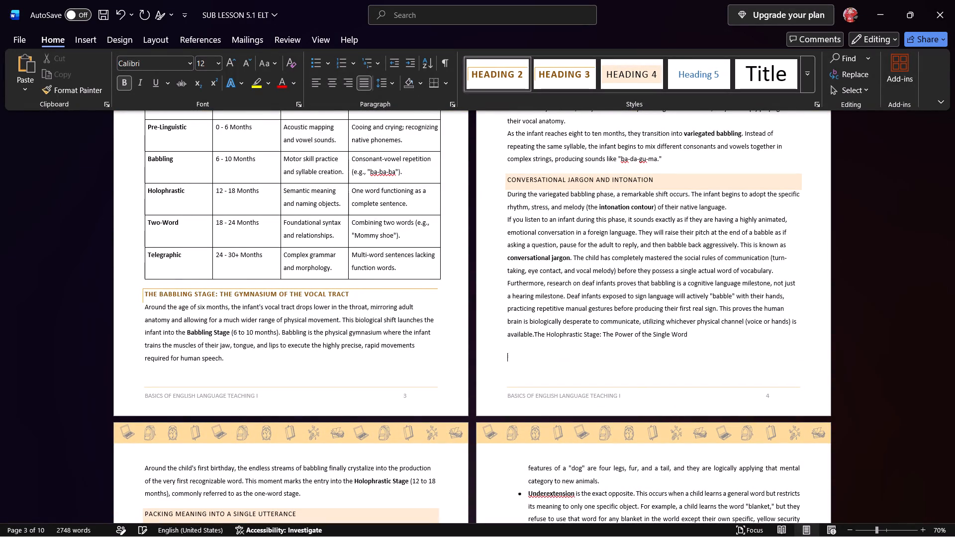
key(ctrl+z)
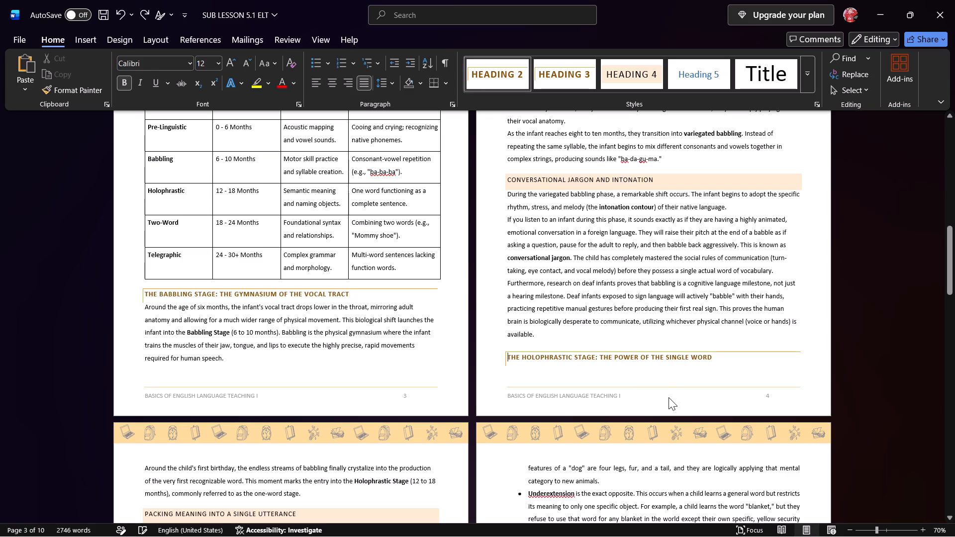
Delete the leading number "4." from the heading The Two-Word Stage: The Birth of Syntax.
scroll(488, 343, down, 3)
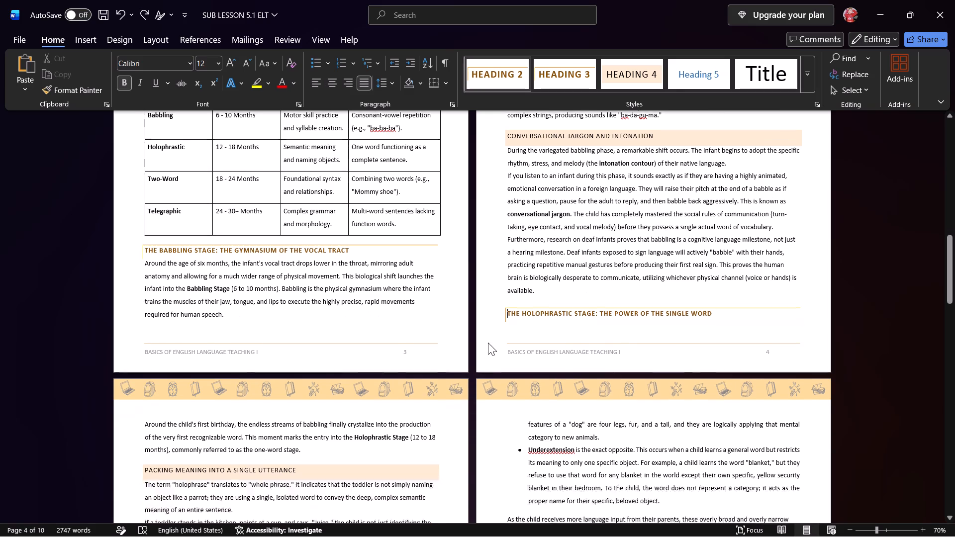
scroll(488, 343, down, 15)
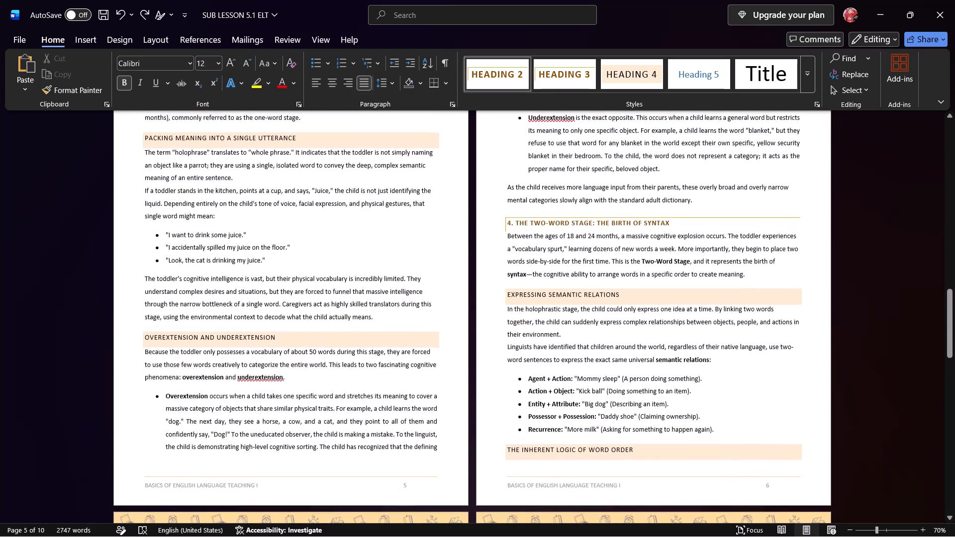
click(514, 222)
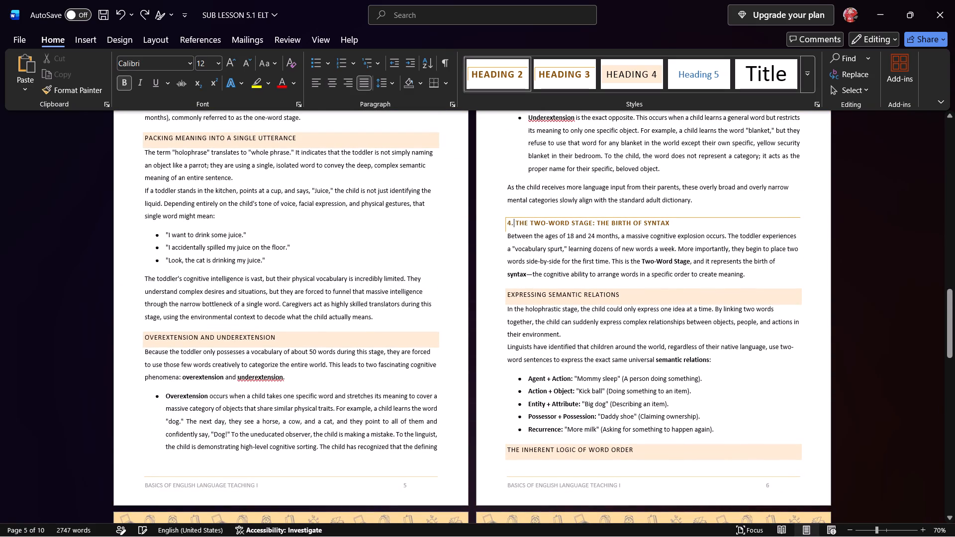
key(BackSpace)
key(Delete)
key(BackSpace)
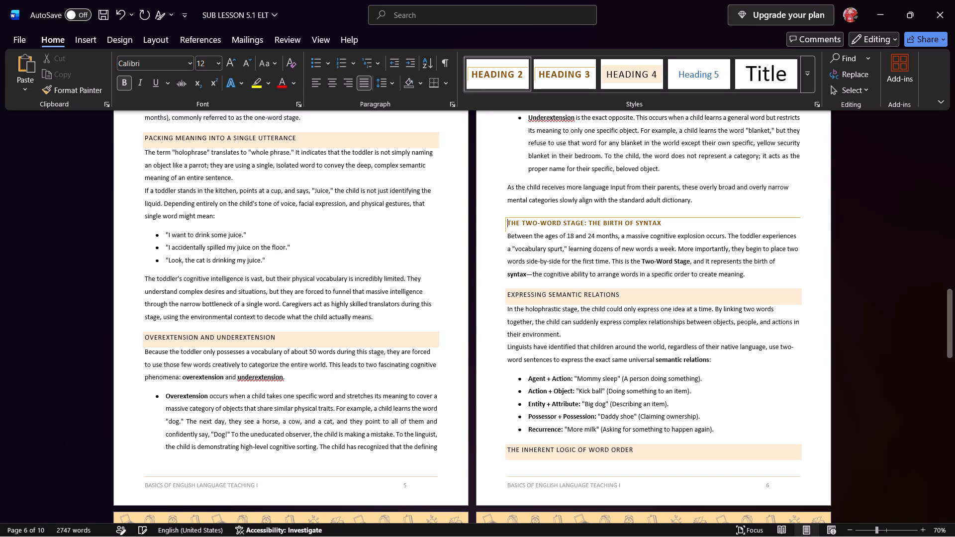
Delete the leading numbers "5." and "6." from the Telegraphic Stage and Engineering the ELT Classroom headings.
scroll(545, 244, down, 18)
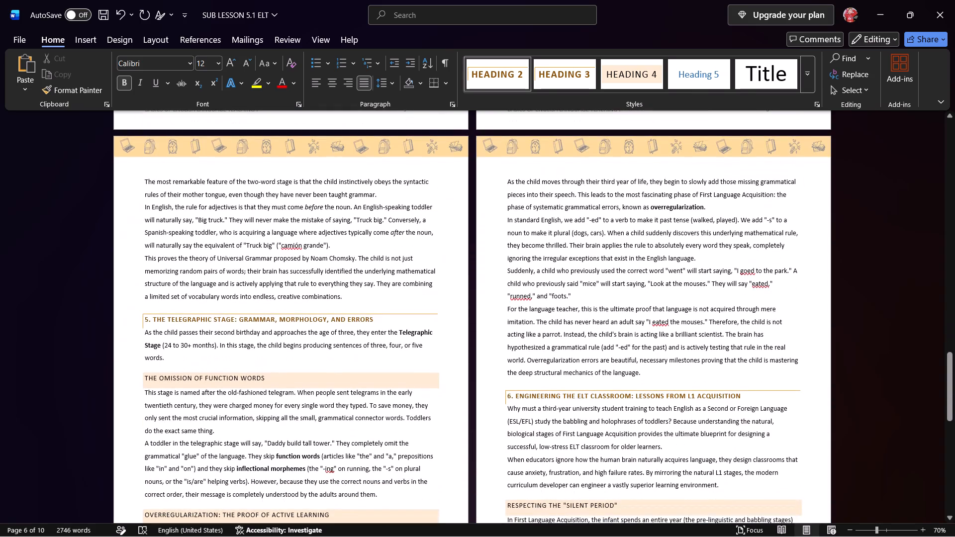
click(152, 319)
key(BackSpace)
key(BackSpace)
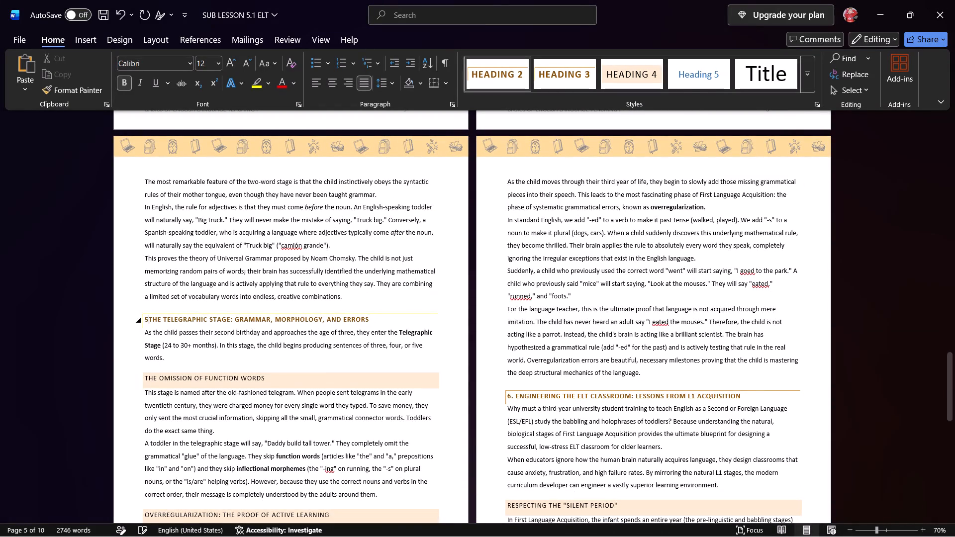
key(BackSpace)
scroll(407, 320, down, 5)
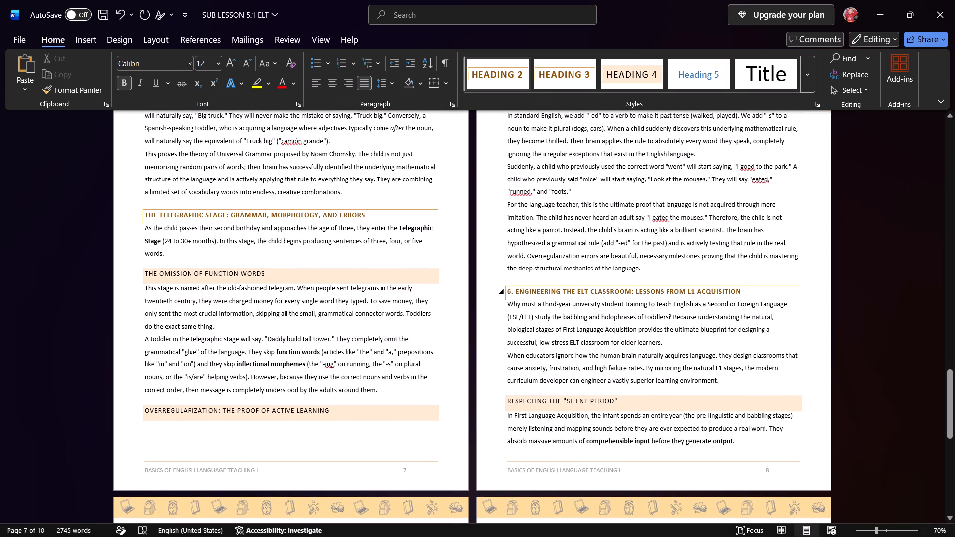
click(516, 292)
key(BackSpace)
key(BackSpace)
key(BackSpace)
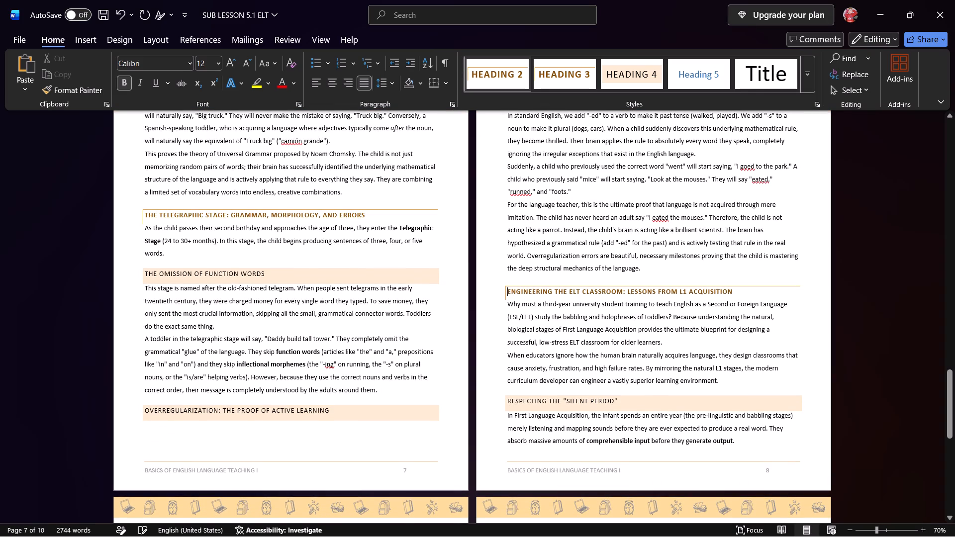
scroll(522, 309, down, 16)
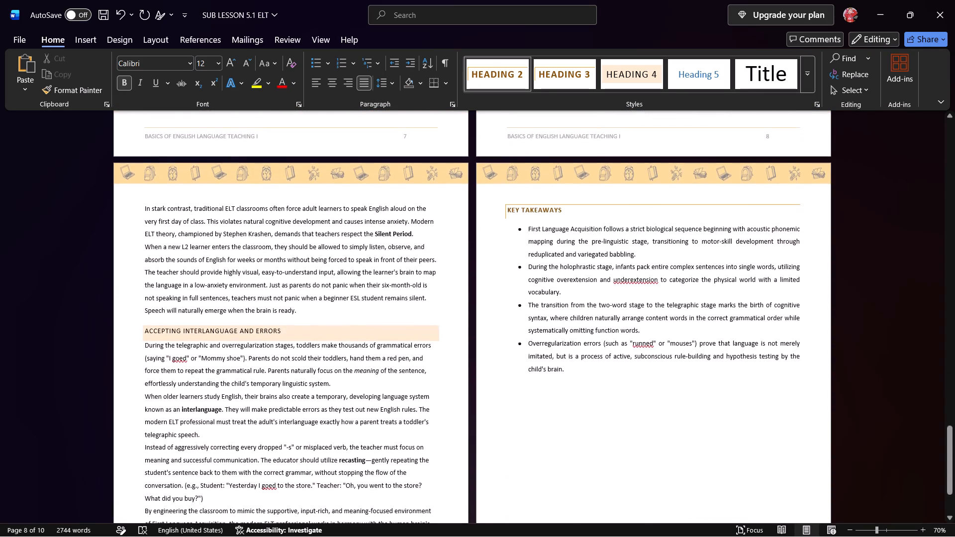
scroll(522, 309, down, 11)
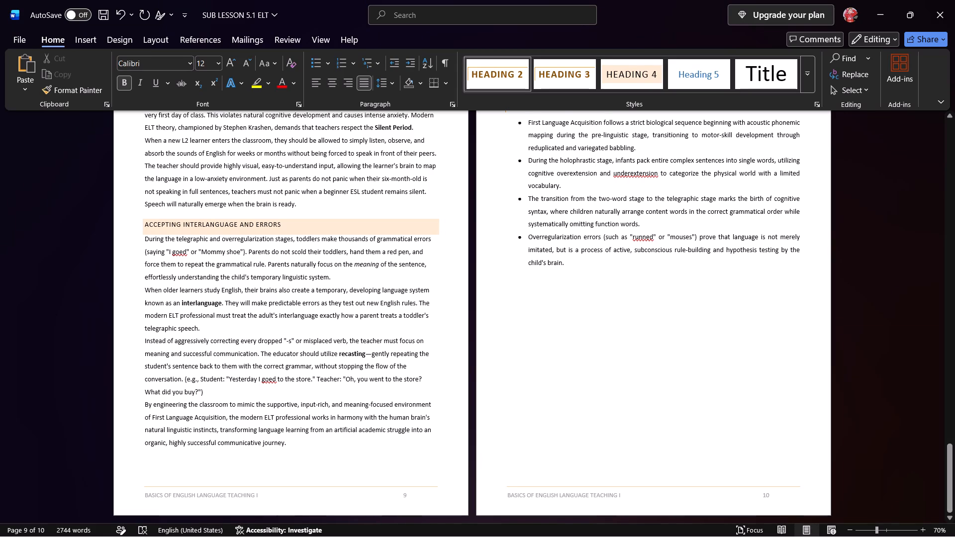
Justify the text of the entire document and apply one uniform line spacing to it.
key(ctrl+a)
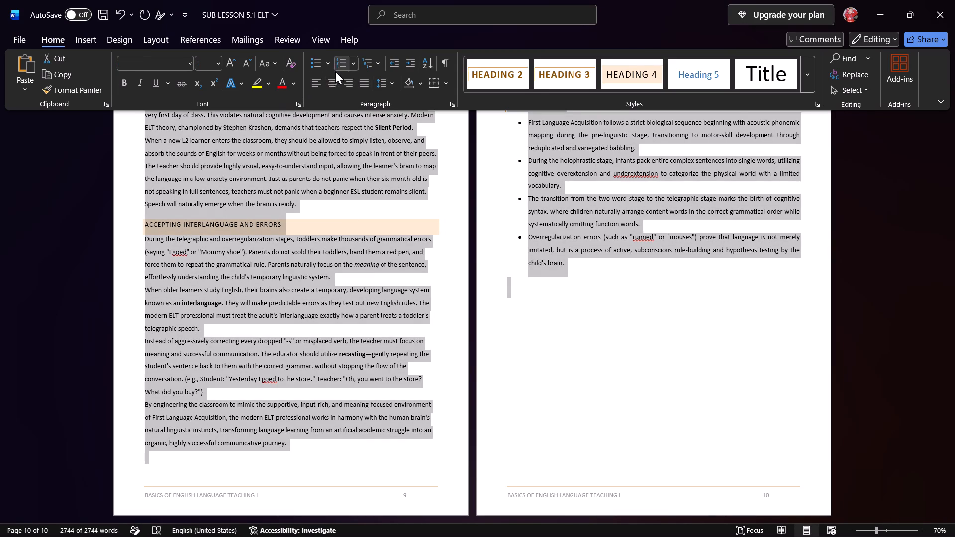
click(362, 84)
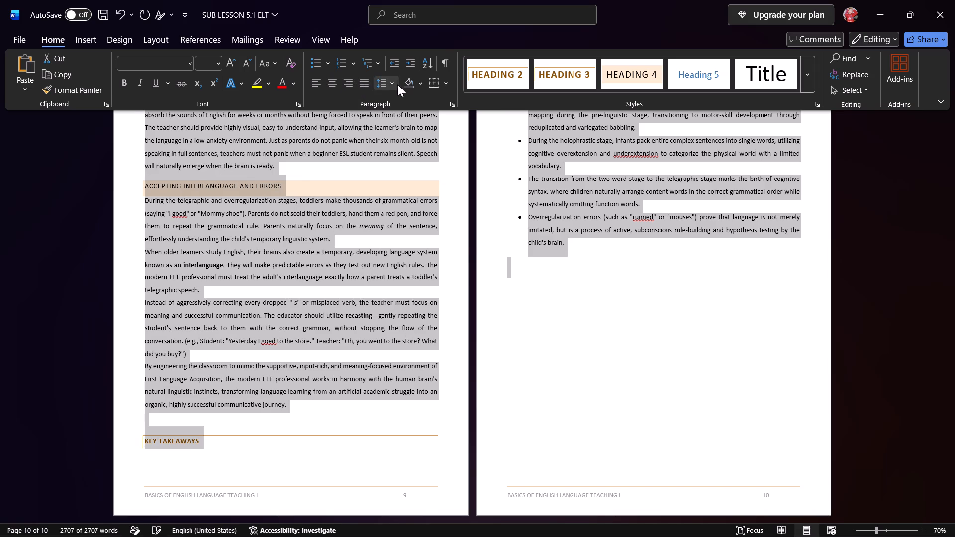
click(392, 83)
click(399, 134)
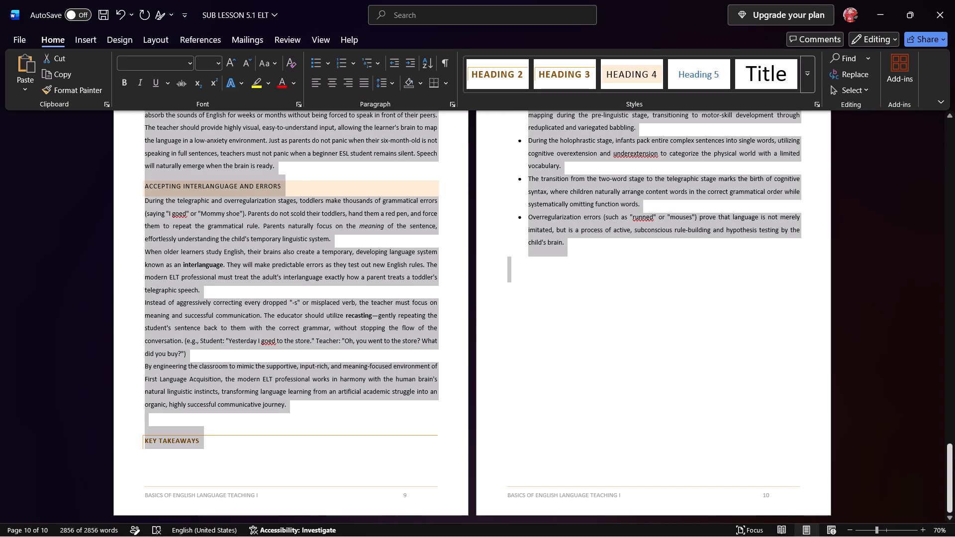
drag(950, 462, 940, 424)
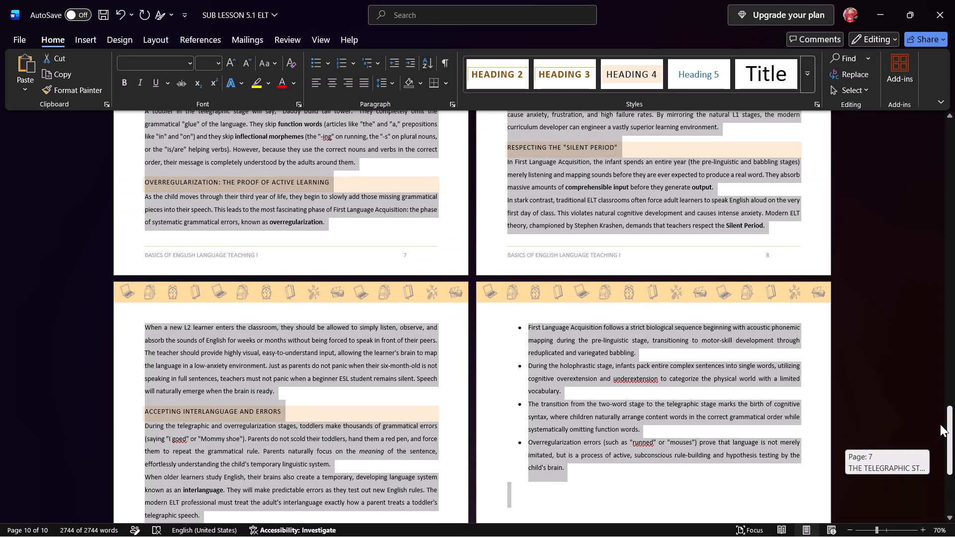
drag(940, 424, 950, 453)
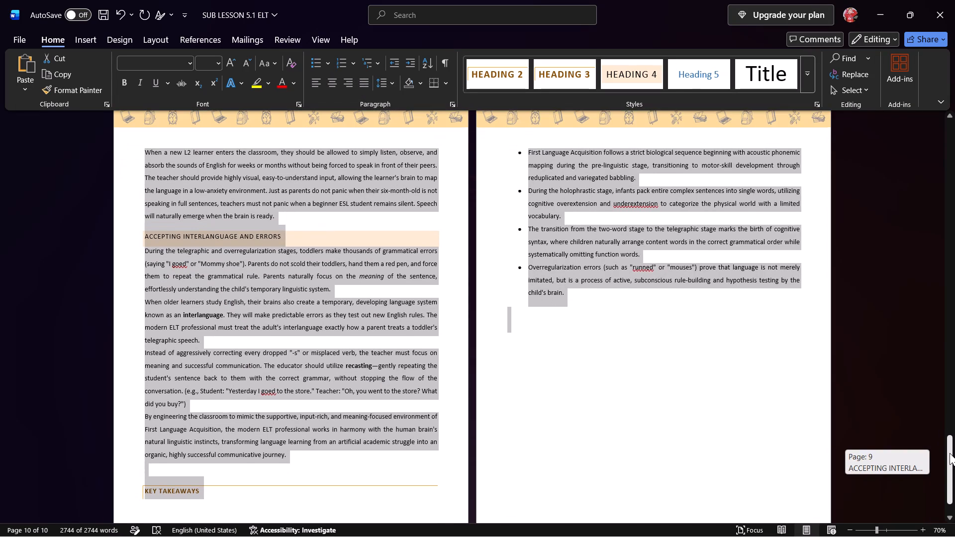
drag(950, 453, 954, 467)
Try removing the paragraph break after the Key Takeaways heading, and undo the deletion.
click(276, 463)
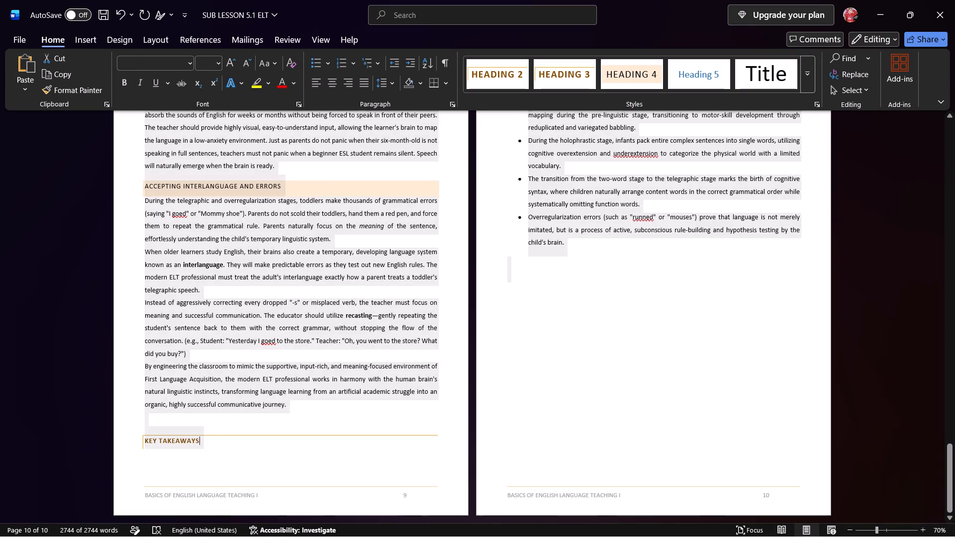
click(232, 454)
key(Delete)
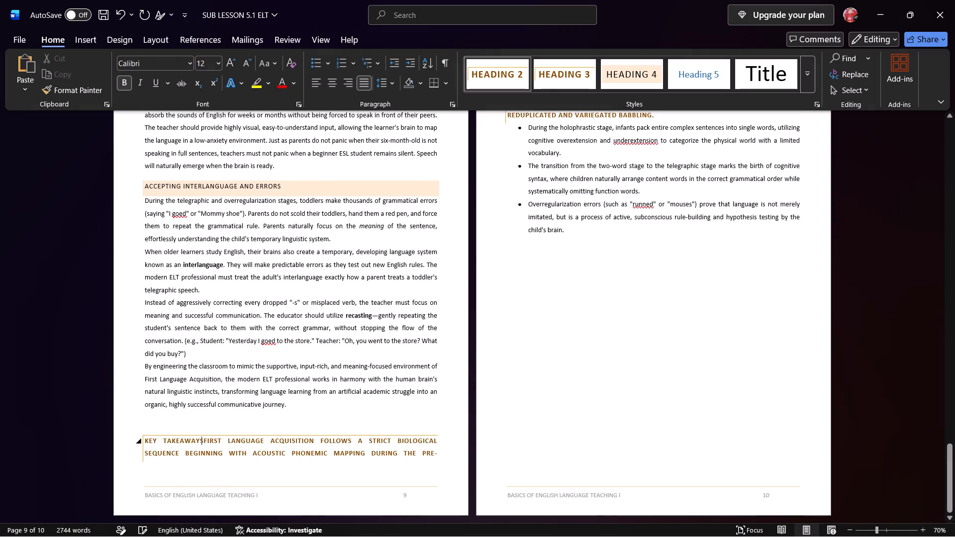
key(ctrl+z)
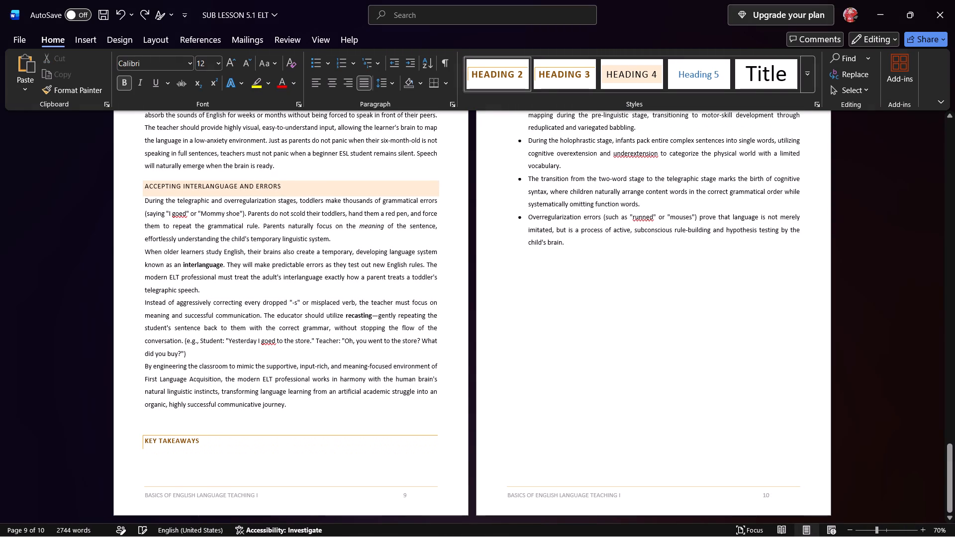
Delete the empty line between the final body paragraph and the Key Takeaways heading.
click(169, 459)
triple_click(168, 461)
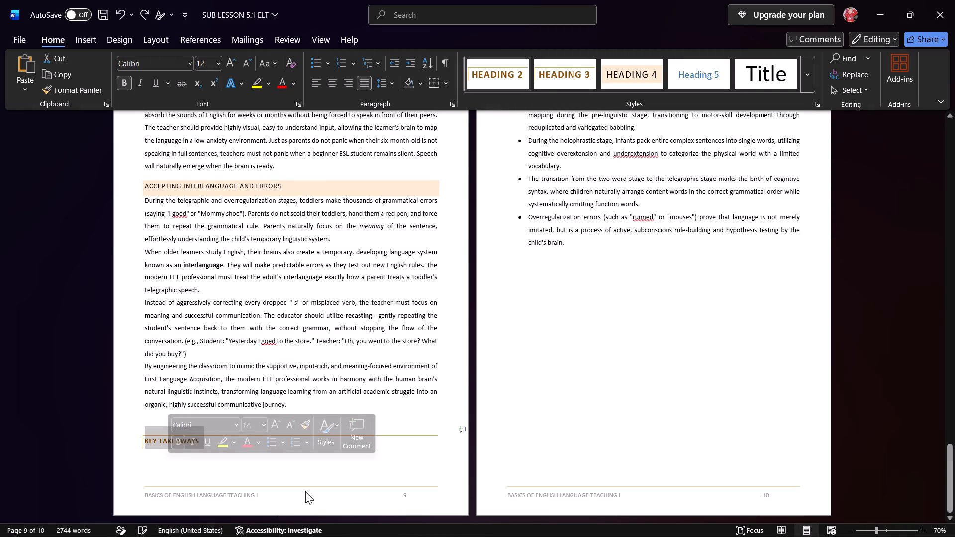
click(386, 412)
click(257, 421)
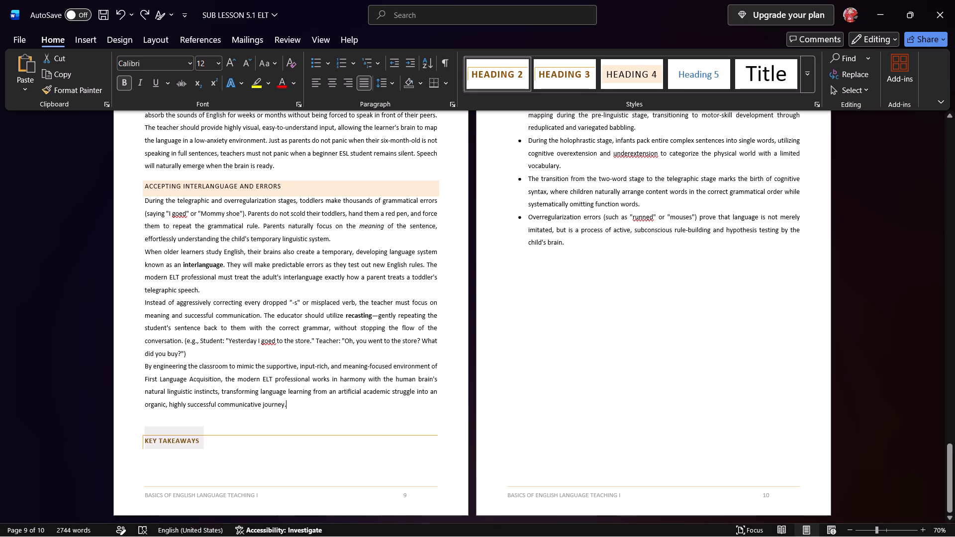
key(Delete)
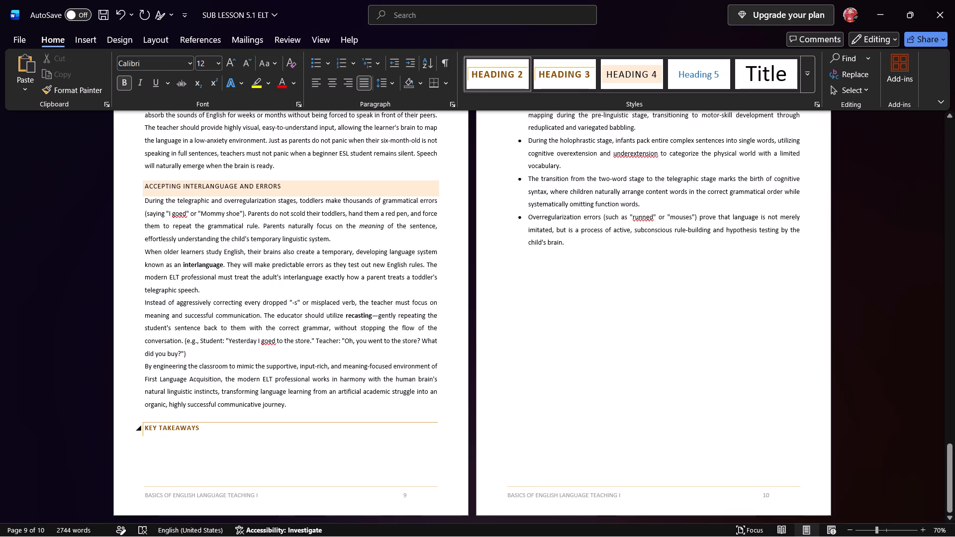
Review the layout of the lesson's pages, table and headings from the end back to the cover and title banner.
scroll(323, 419, down, 5)
scroll(323, 419, up, 4)
scroll(324, 419, down, 1)
scroll(324, 419, up, 15)
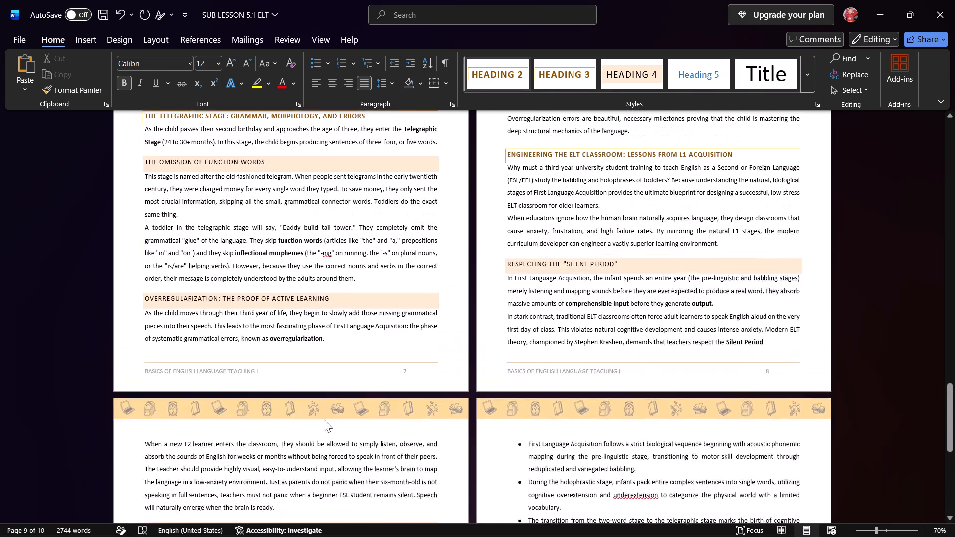
scroll(324, 419, up, 2)
scroll(324, 419, up, 19)
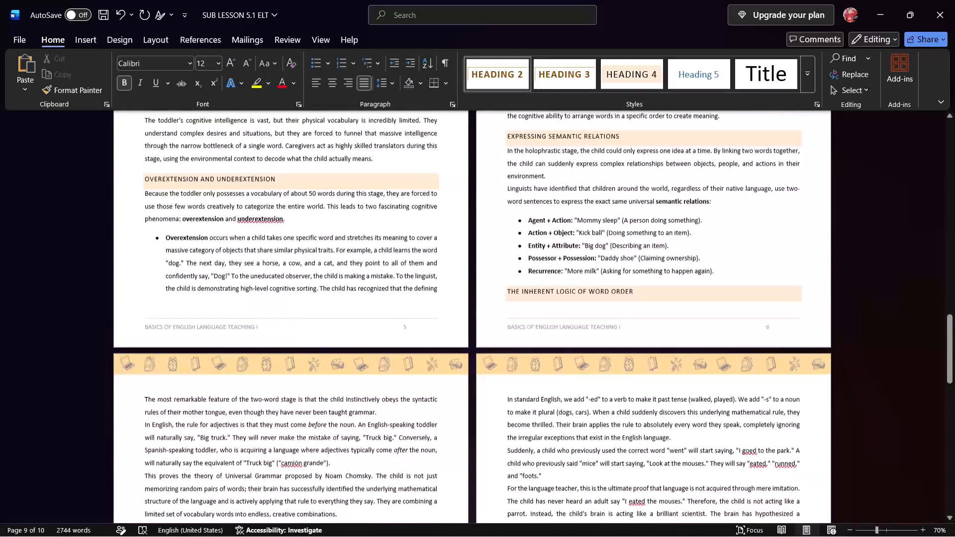
scroll(324, 419, up, 20)
scroll(324, 419, up, 6)
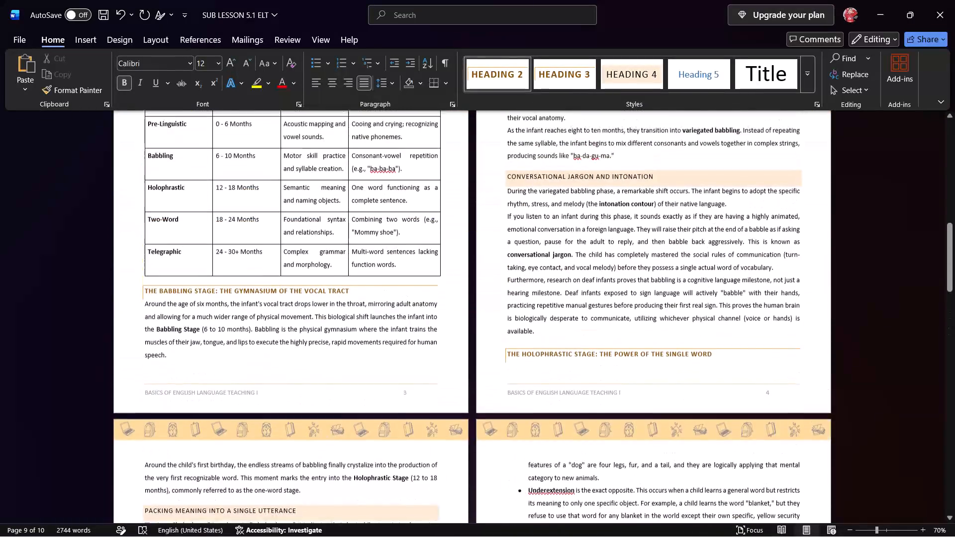
scroll(324, 419, up, 6)
scroll(324, 419, down, 7)
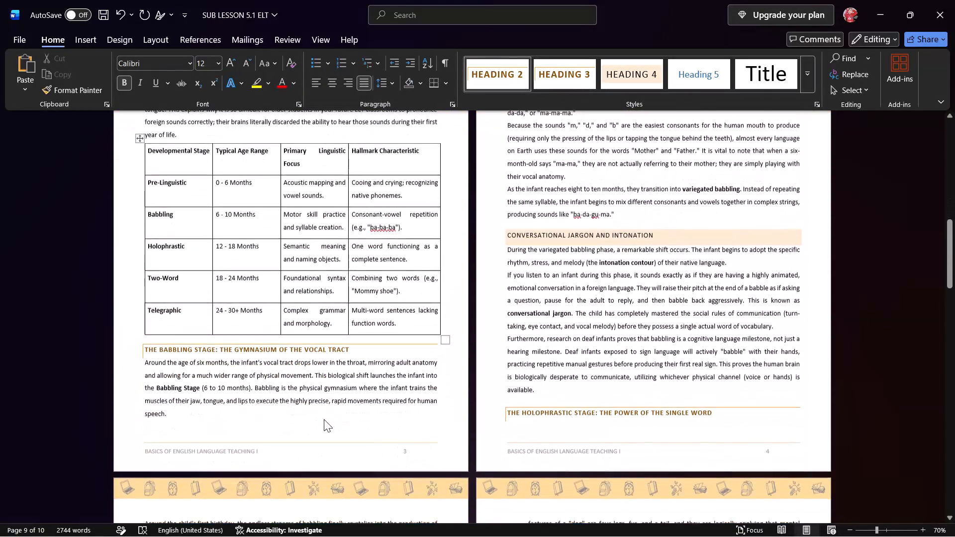
scroll(324, 419, down, 1)
scroll(324, 419, up, 7)
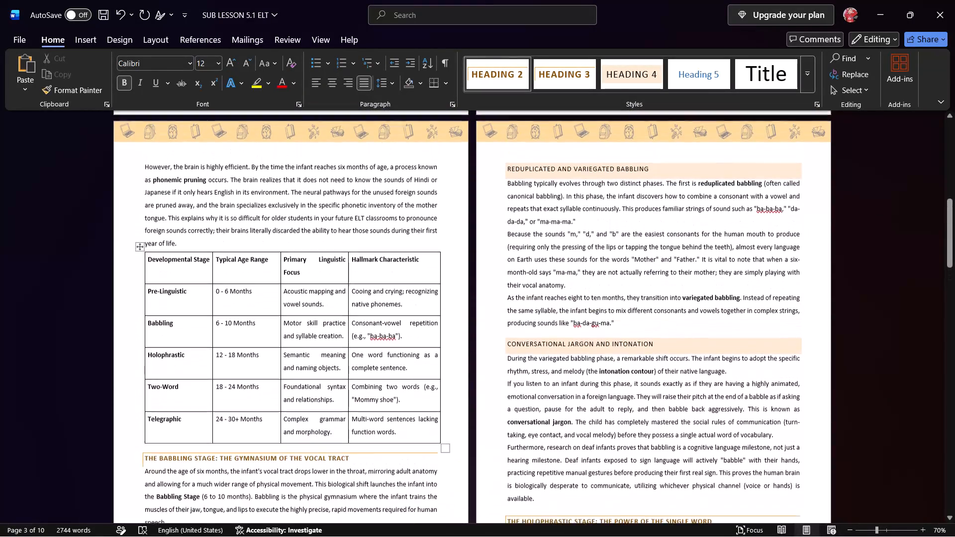
scroll(324, 419, up, 11)
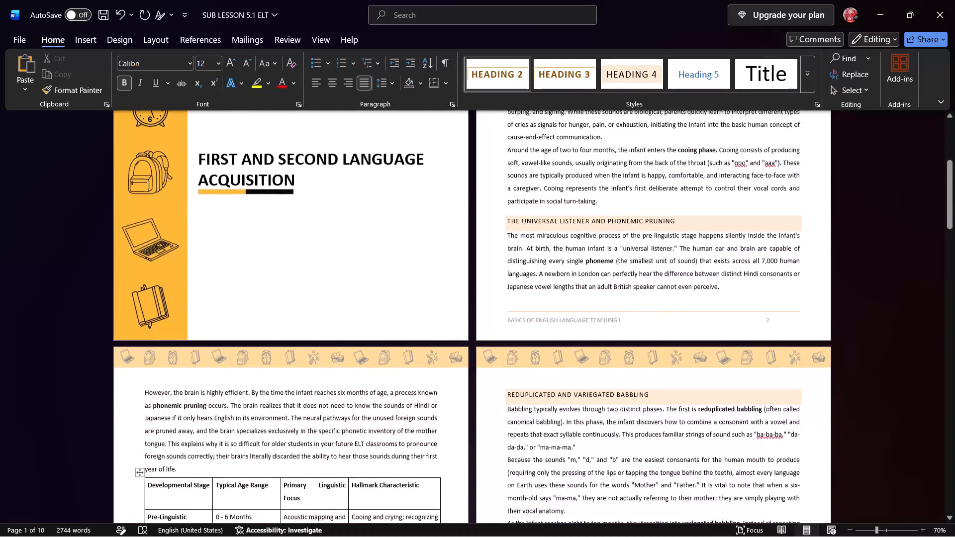
scroll(321, 420, up, 14)
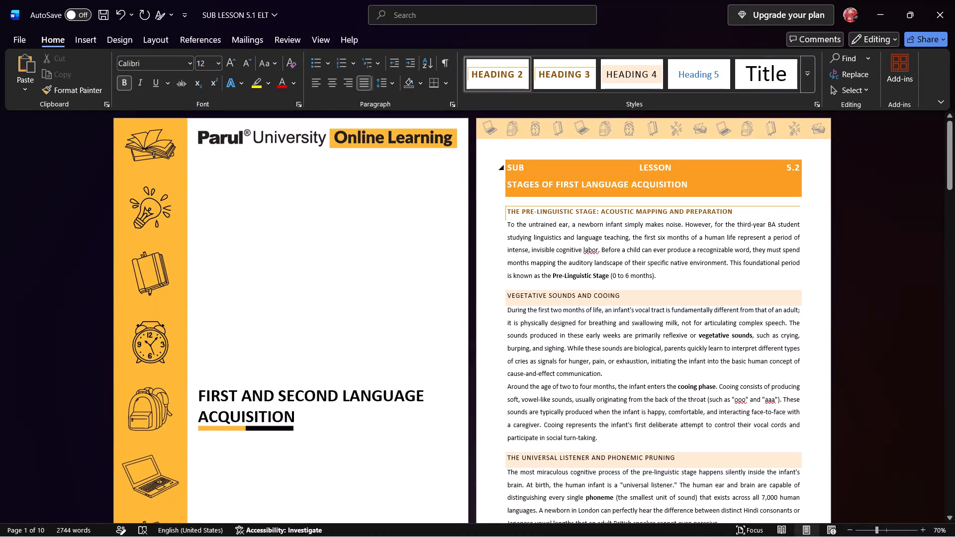
Center both lines of the title banner, SUB LESSON 5.2 and Stages of First Language Acquisition.
drag(698, 184, 538, 161)
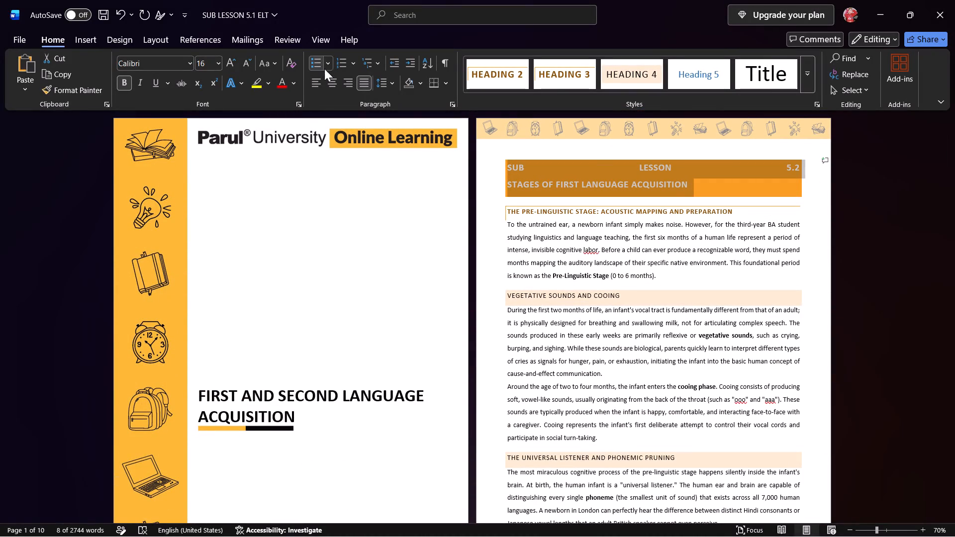
click(330, 84)
Insert two line breaks before the heading The Holophrastic Stage: The Power of the Single Word to move it to the following page.
scroll(571, 329, down, 16)
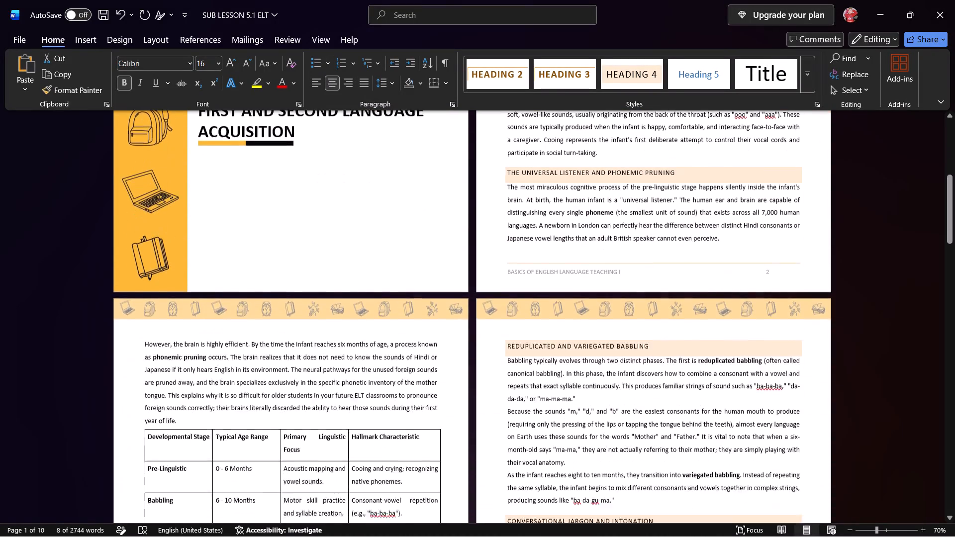
scroll(573, 325, down, 17)
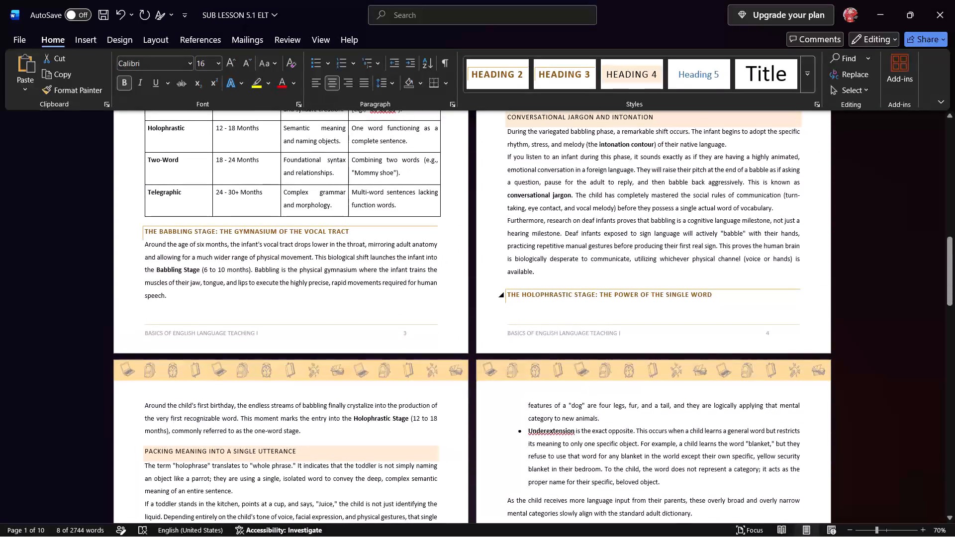
click(590, 279)
key(Return)
key(Return)
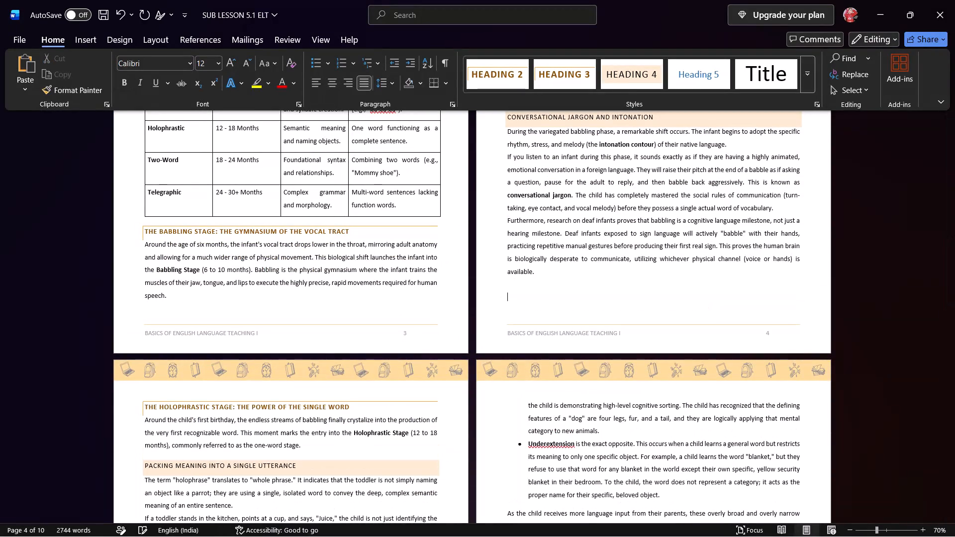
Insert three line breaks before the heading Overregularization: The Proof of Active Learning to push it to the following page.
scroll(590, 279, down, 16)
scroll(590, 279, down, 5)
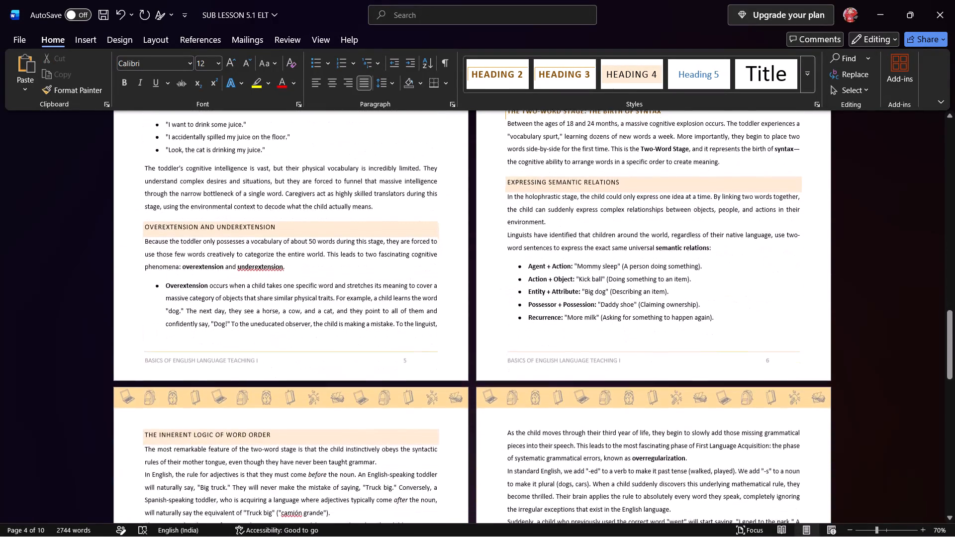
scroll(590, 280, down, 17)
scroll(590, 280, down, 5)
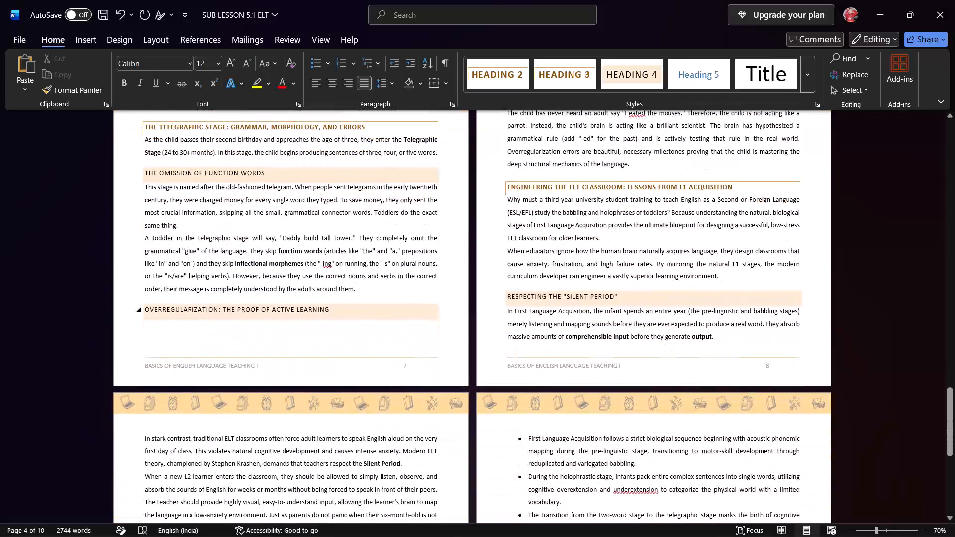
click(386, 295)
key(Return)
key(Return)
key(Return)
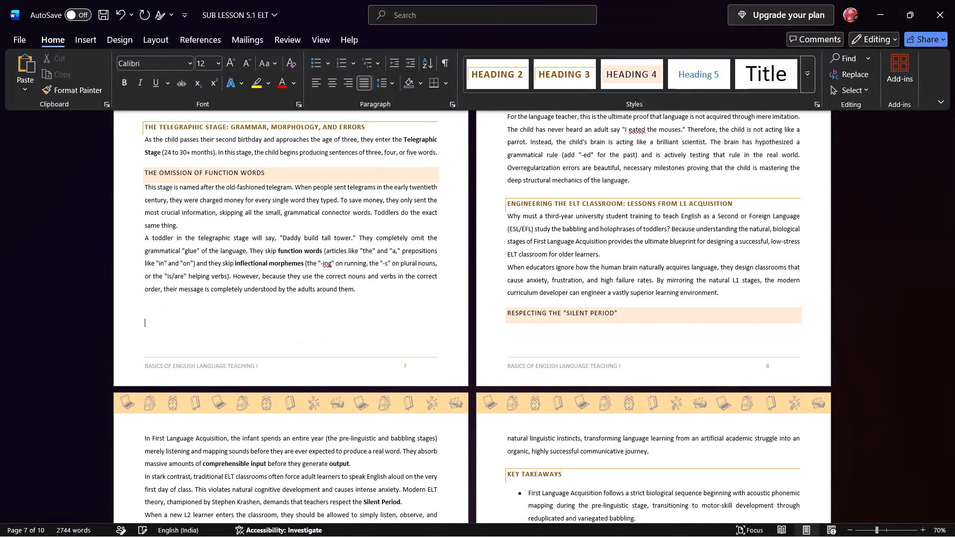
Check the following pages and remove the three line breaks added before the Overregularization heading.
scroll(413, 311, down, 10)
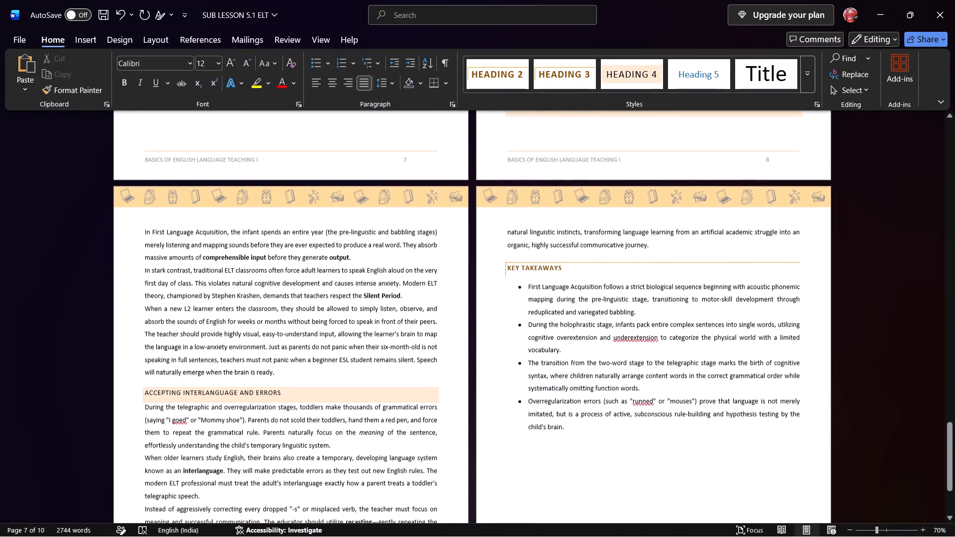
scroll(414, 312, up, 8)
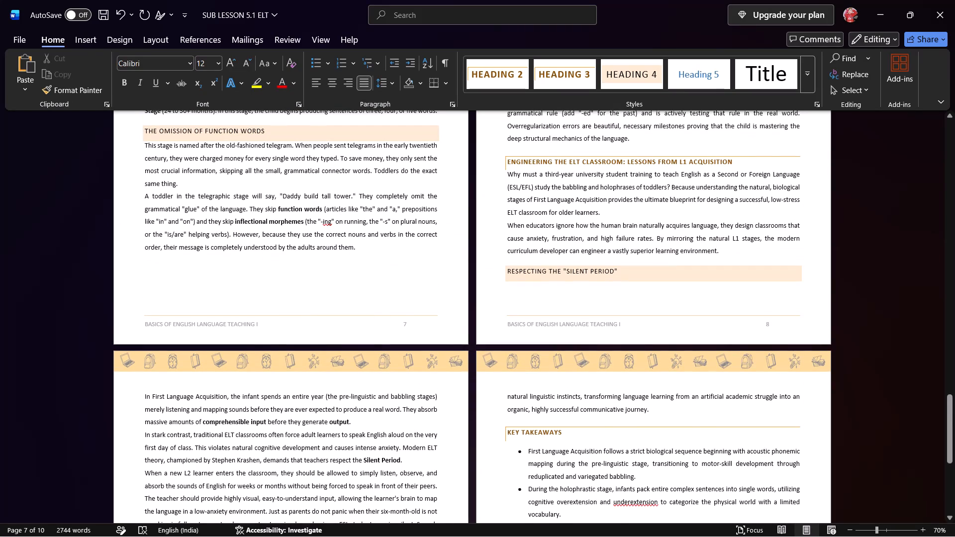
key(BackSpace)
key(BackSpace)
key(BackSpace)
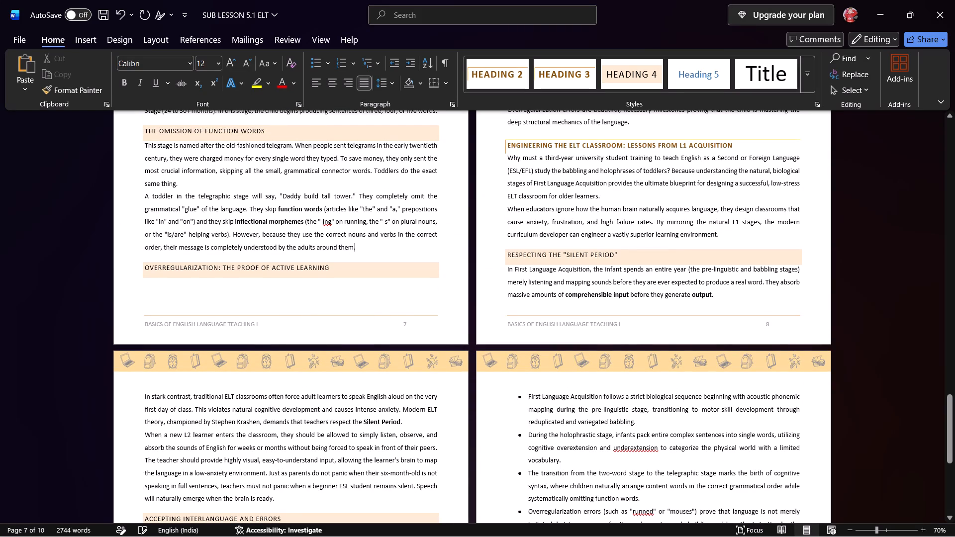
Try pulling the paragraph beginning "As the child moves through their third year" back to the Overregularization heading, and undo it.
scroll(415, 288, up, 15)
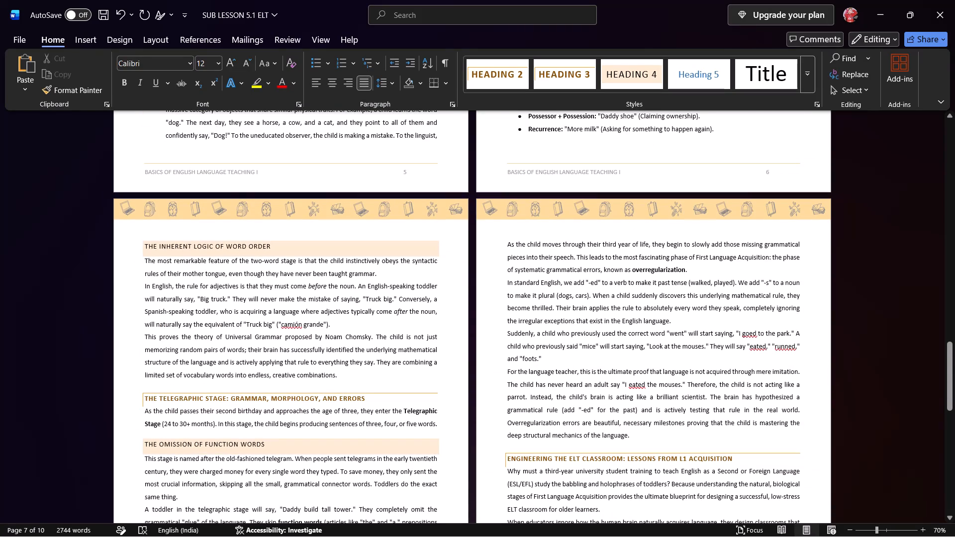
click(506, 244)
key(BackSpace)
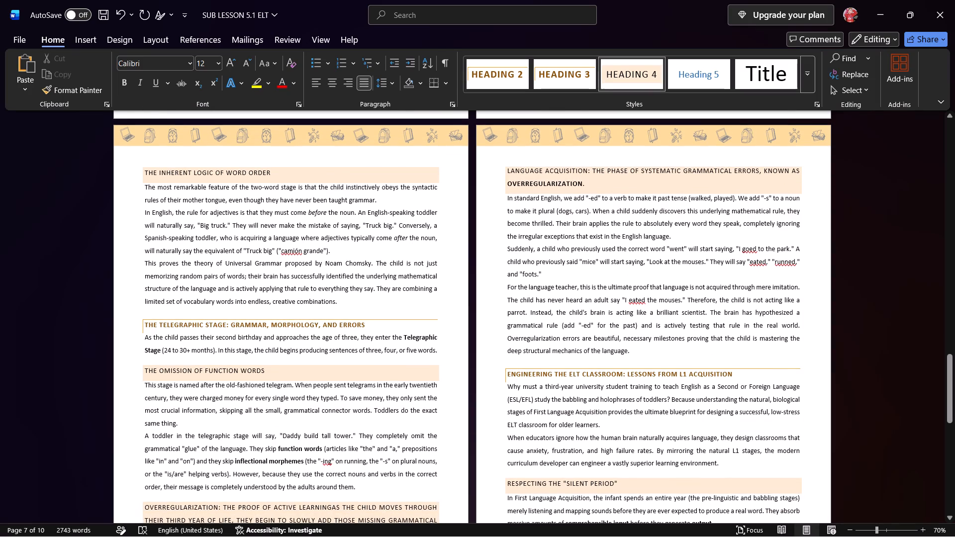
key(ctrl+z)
Insert a line break after the final body paragraph to move the Key Takeaways heading onto the page with its bullets.
scroll(472, 273, down, 11)
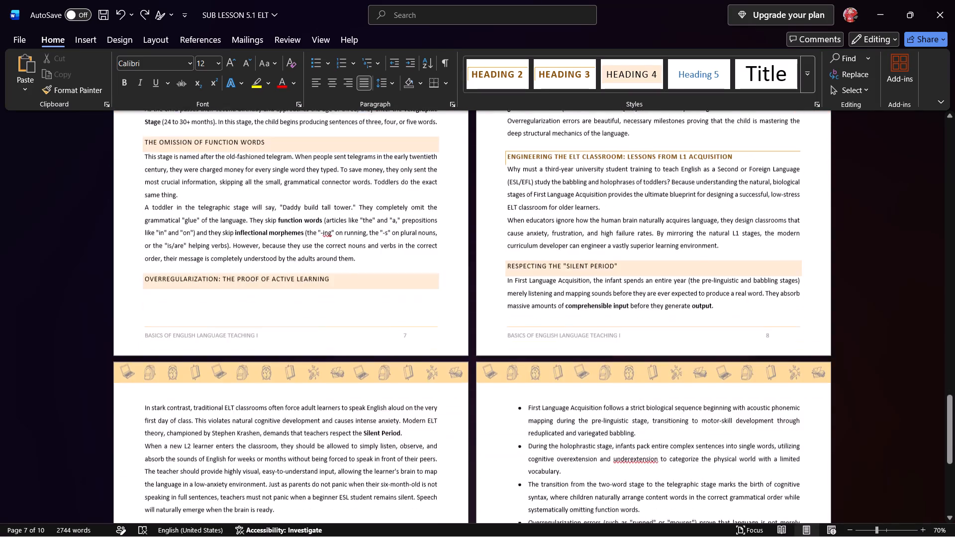
scroll(473, 272, down, 18)
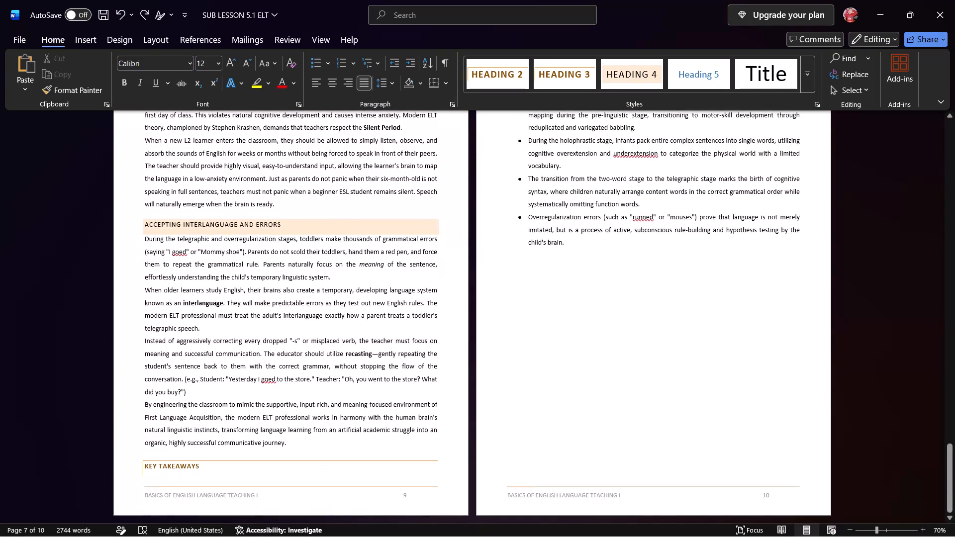
click(299, 442)
key(Return)
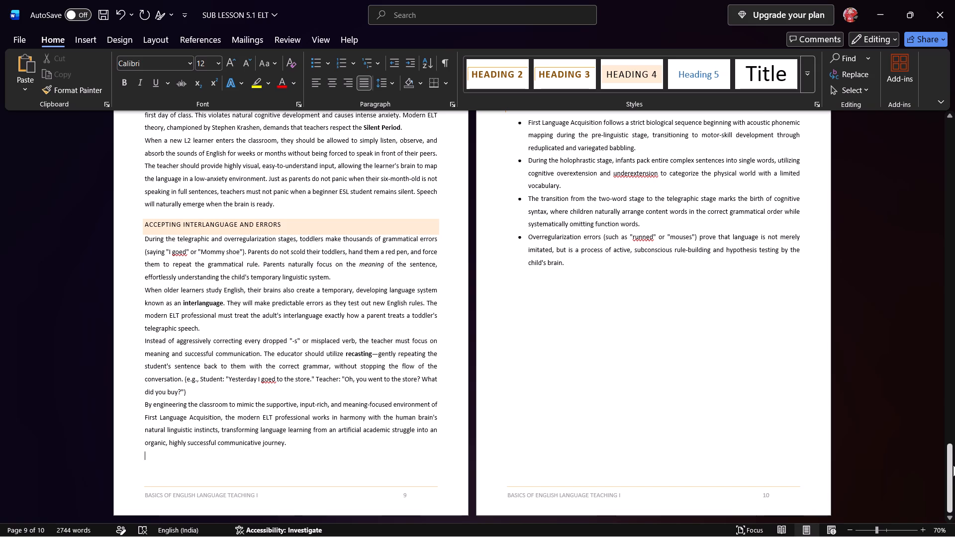
Save the lesson document in Downloads under the new name SUB LESSON 5.2 ELT, reusing the text of its title line.
drag(946, 461, 941, 98)
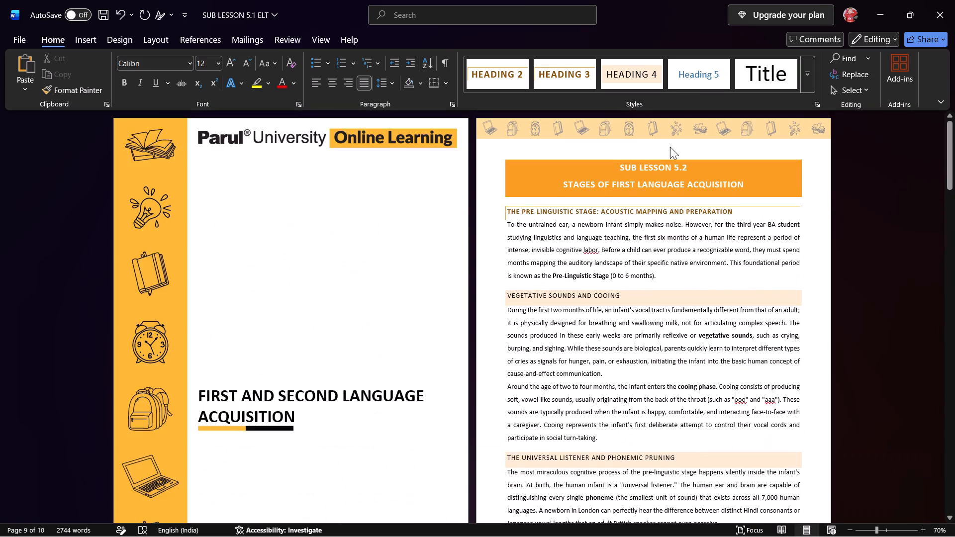
drag(687, 167, 630, 167)
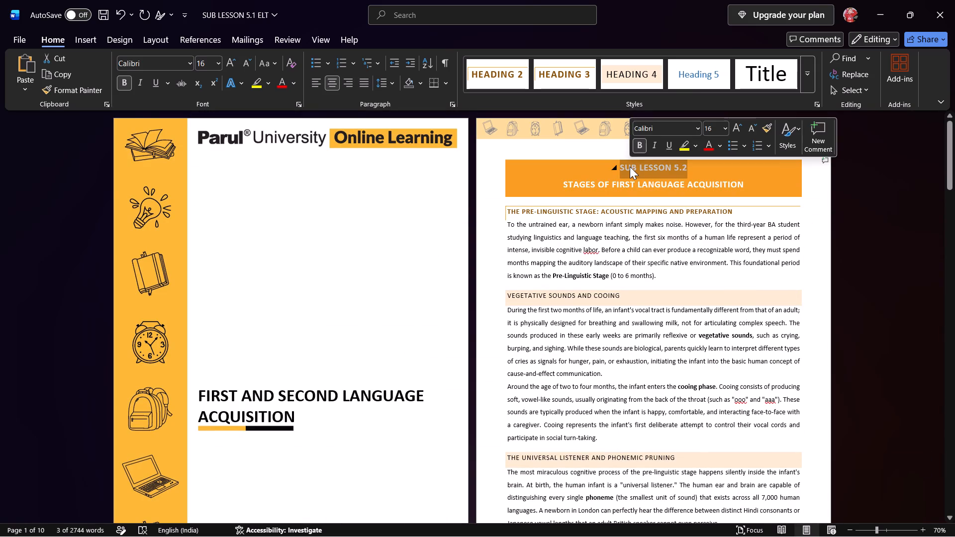
key(ctrl+c)
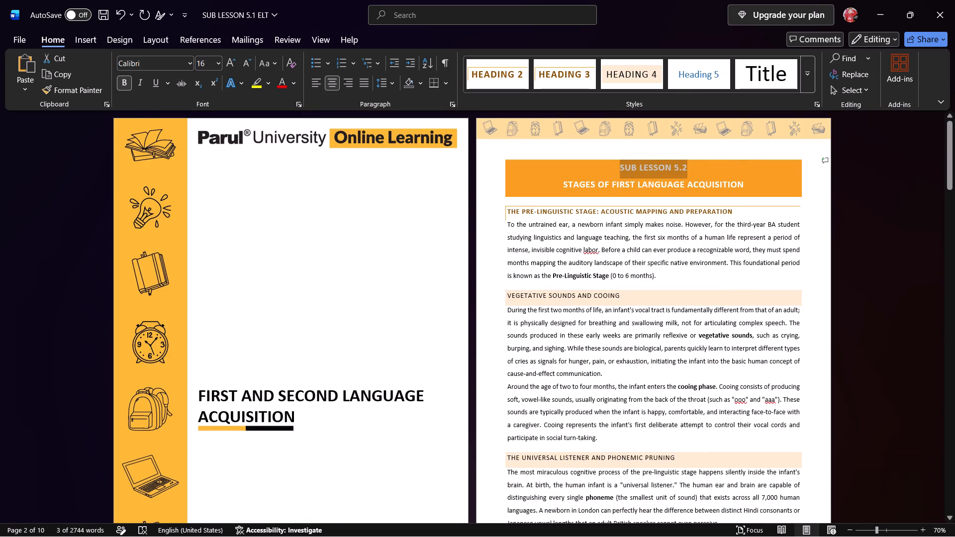
click(14, 38)
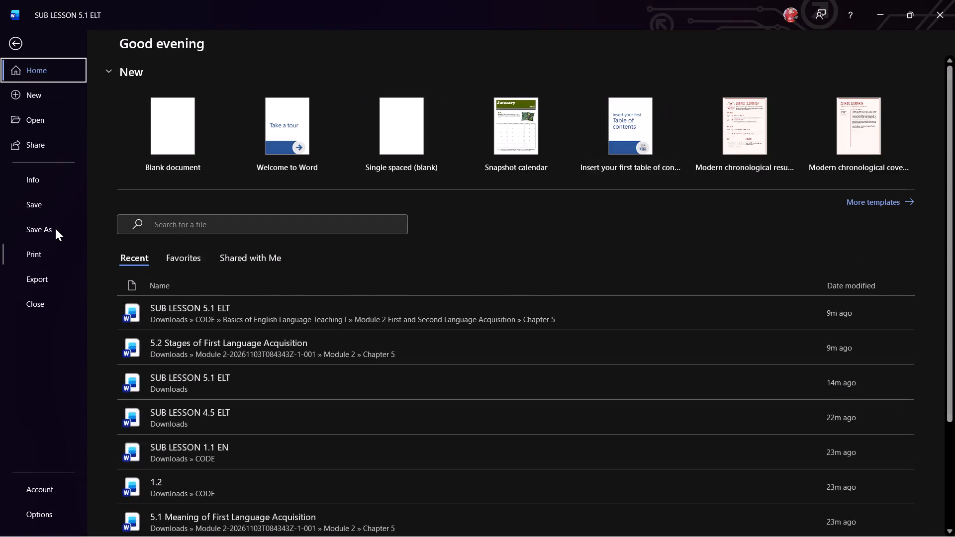
click(55, 228)
click(466, 209)
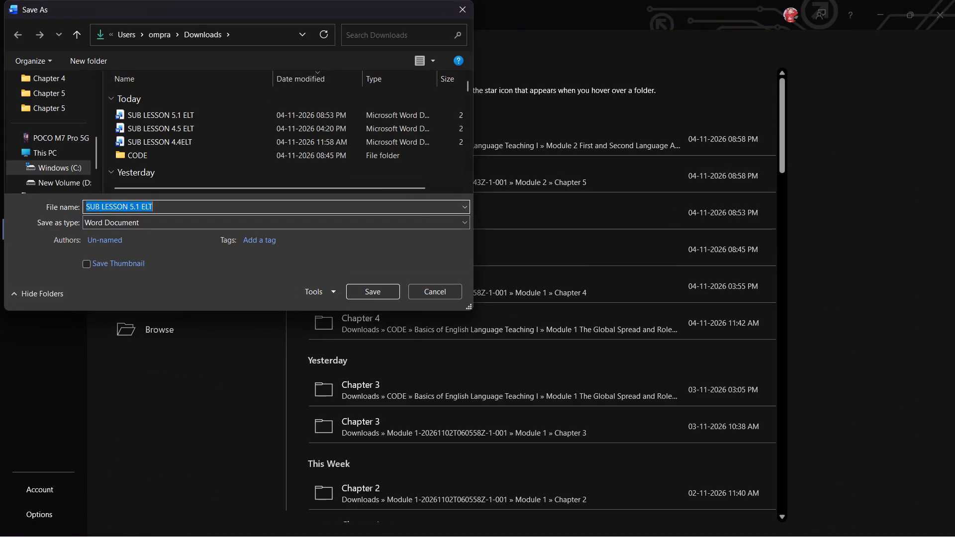
click(137, 204)
drag(137, 204, 111, 205)
click(136, 205)
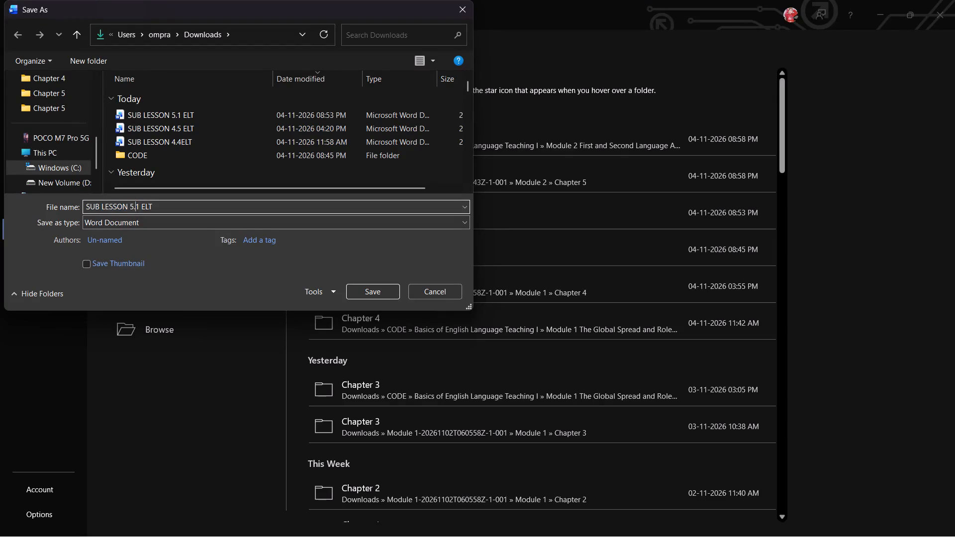
drag(137, 205, 84, 207)
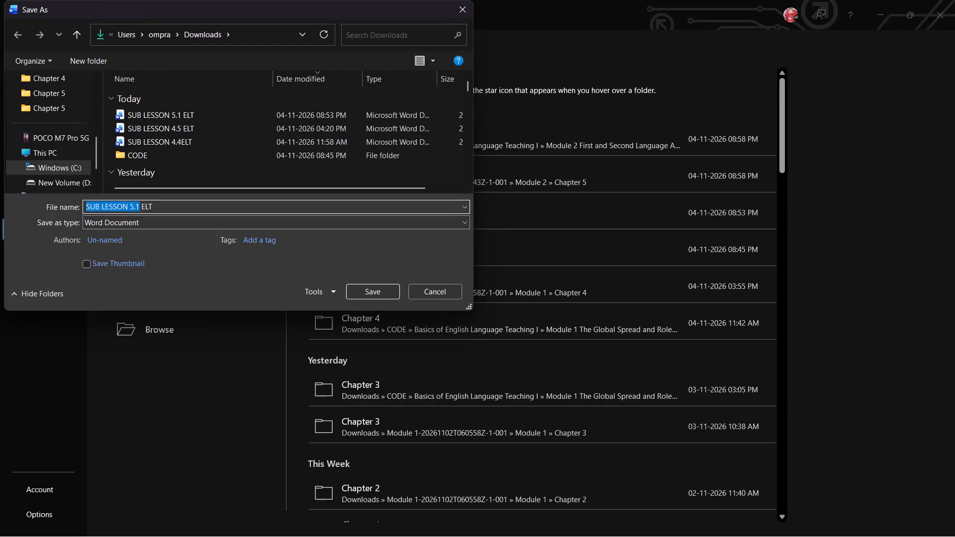
key(ctrl+v)
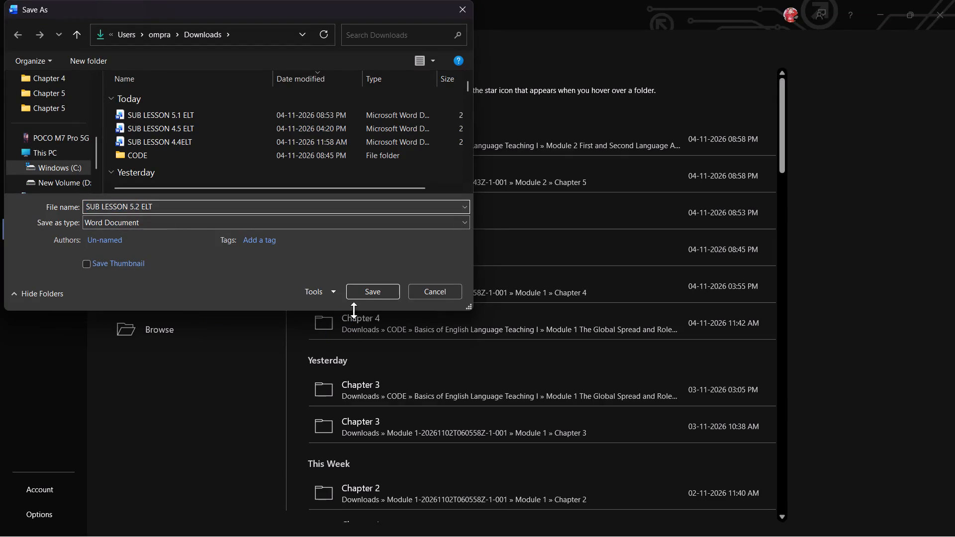
click(380, 293)
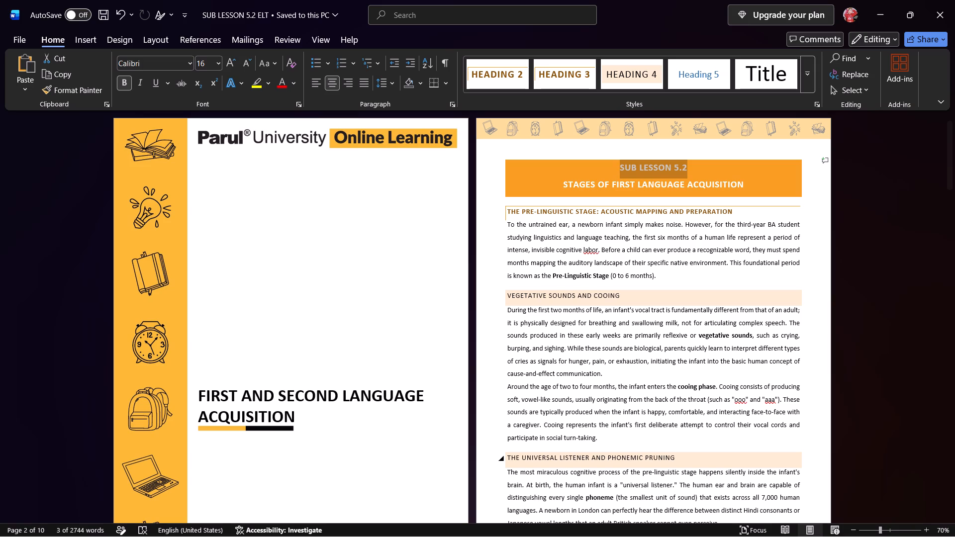
Look through the saved lesson's pages from the title to the Key Takeaways page.
click(949, 166)
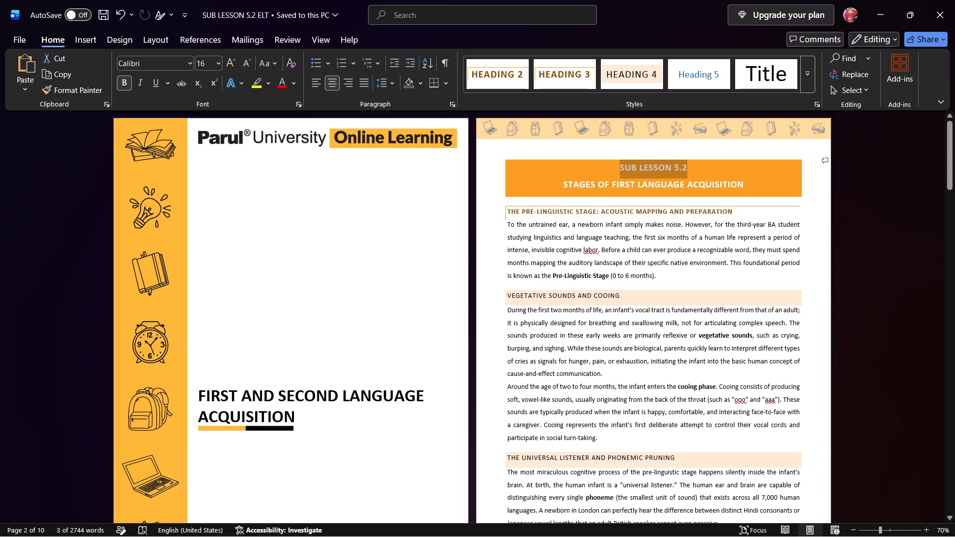
drag(941, 163, 942, 206)
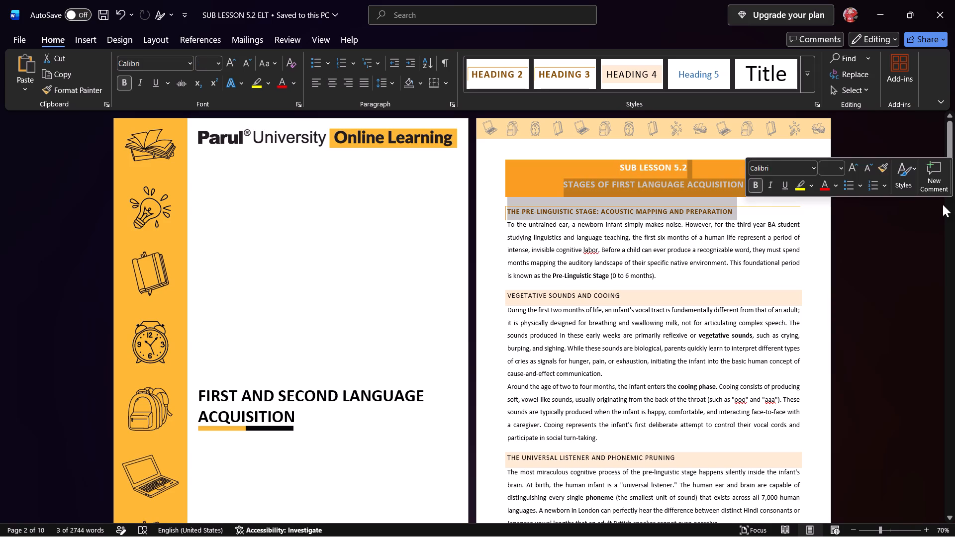
click(765, 279)
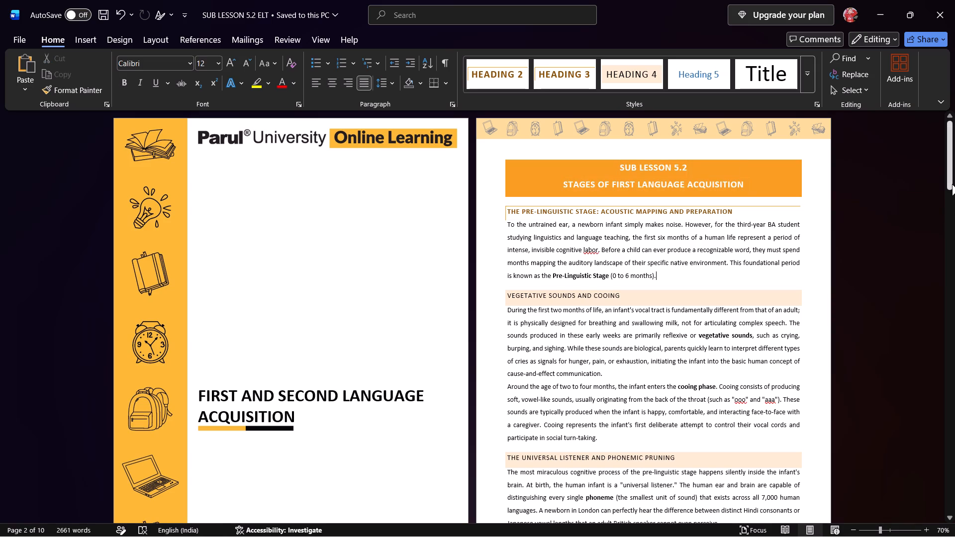
drag(952, 184, 953, 403)
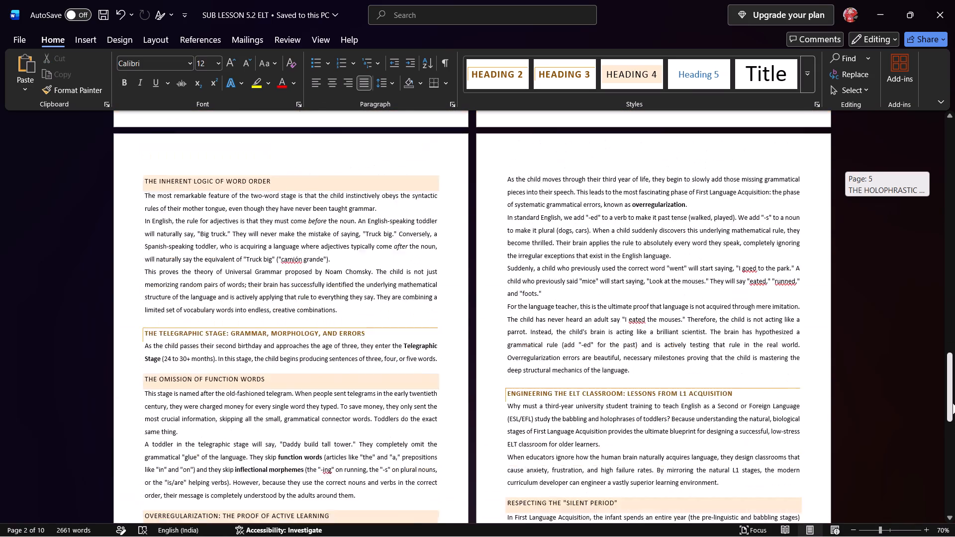
drag(953, 403, 950, 473)
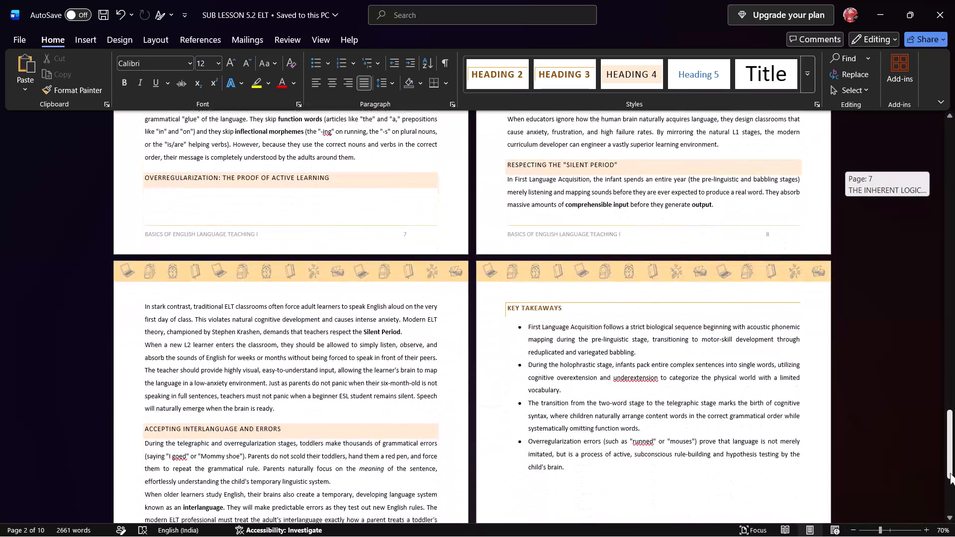
drag(950, 473, 946, 103)
drag(692, 168, 629, 165)
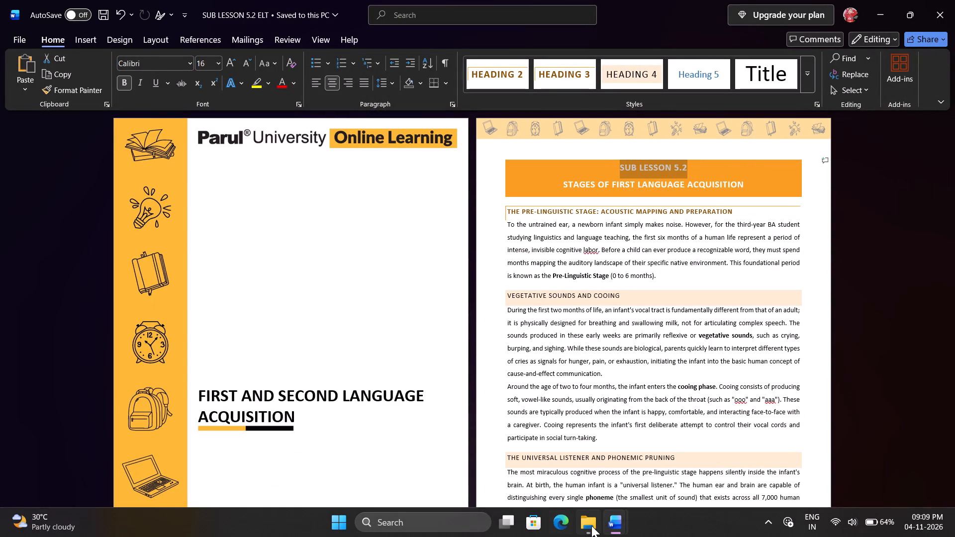
In File Explorer, copy SUB LESSON 5.2 ELT from Downloads into the Chapter 5 folder of Module 2 First and Second Language Acquisition.
click(591, 526)
click(359, 9)
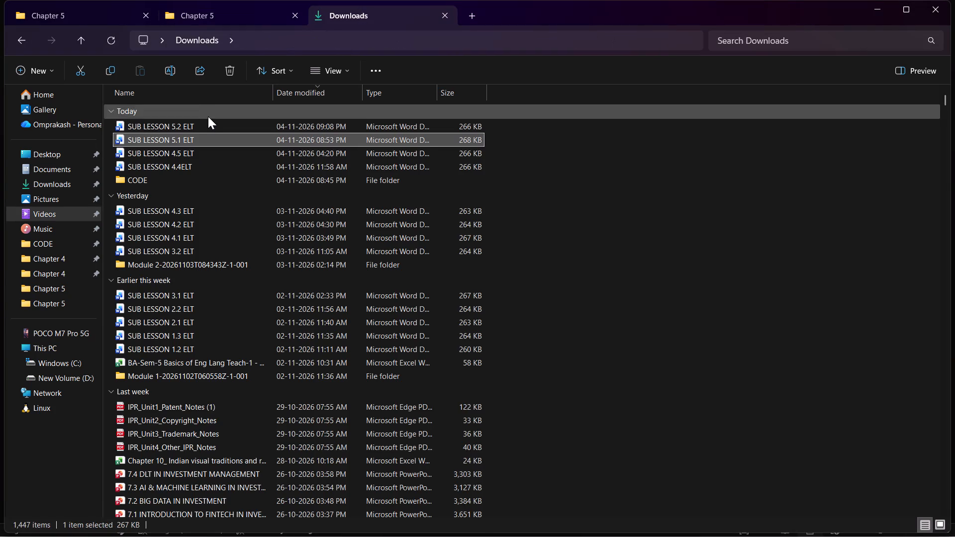
click(194, 129)
click(106, 70)
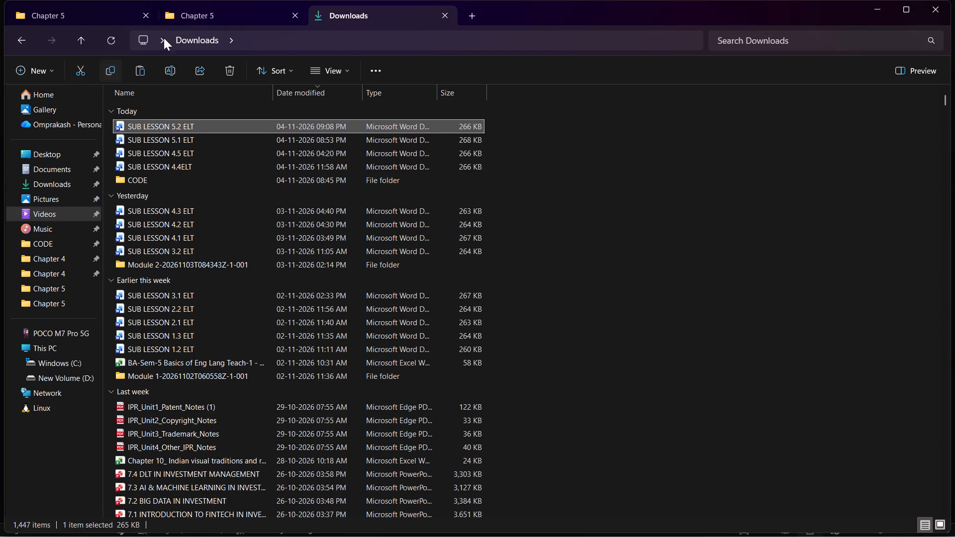
click(193, 16)
click(138, 65)
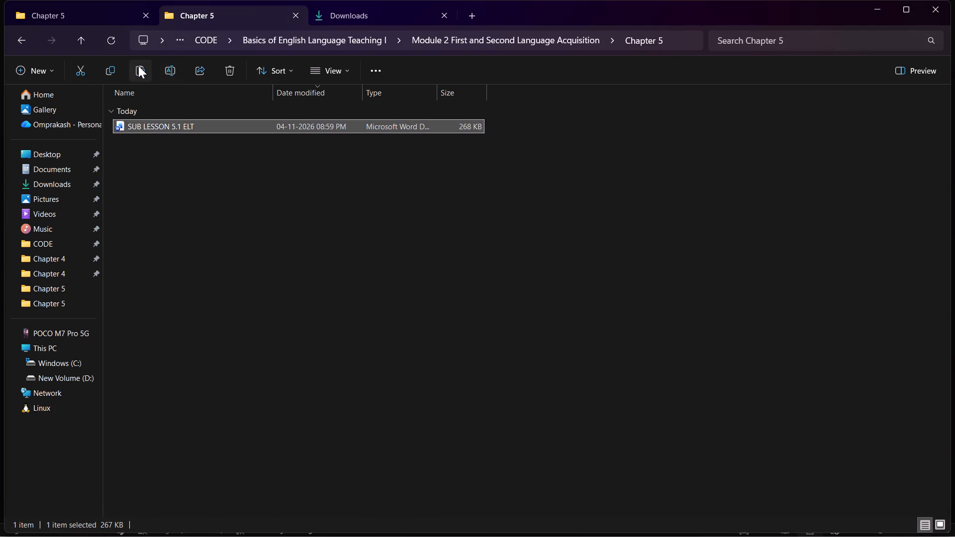
Go to the source Chapter 5 folder and close the 5.2 Stages of First Language Acquisition document.
click(116, 16)
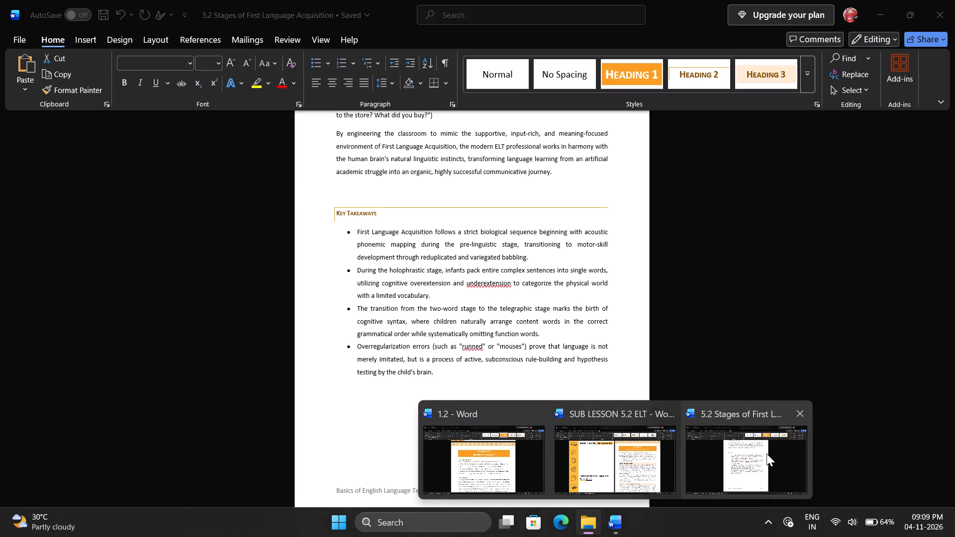
click(766, 453)
click(945, 12)
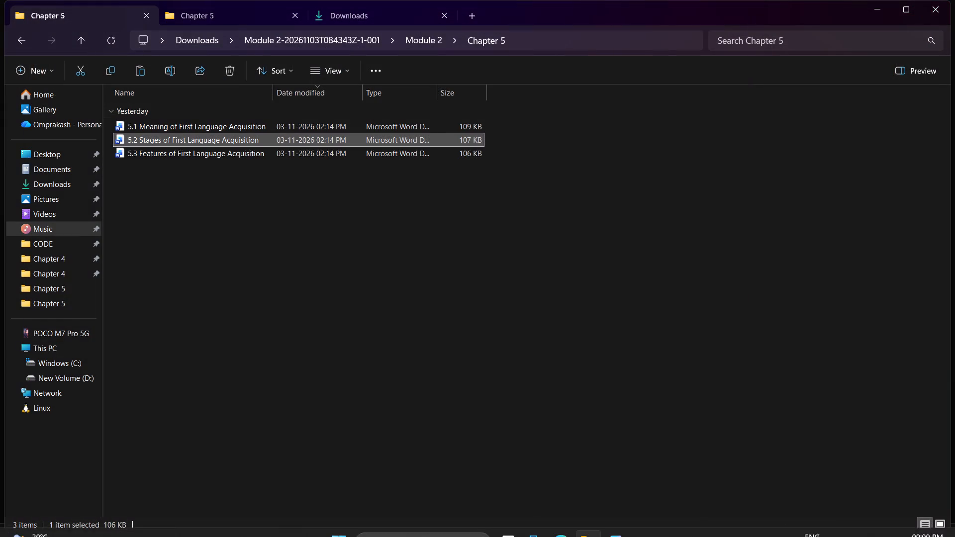
Open 5.3 Features of First Language Acquisition from the source Chapter 5 folder and enable editing.
double_click(125, 147)
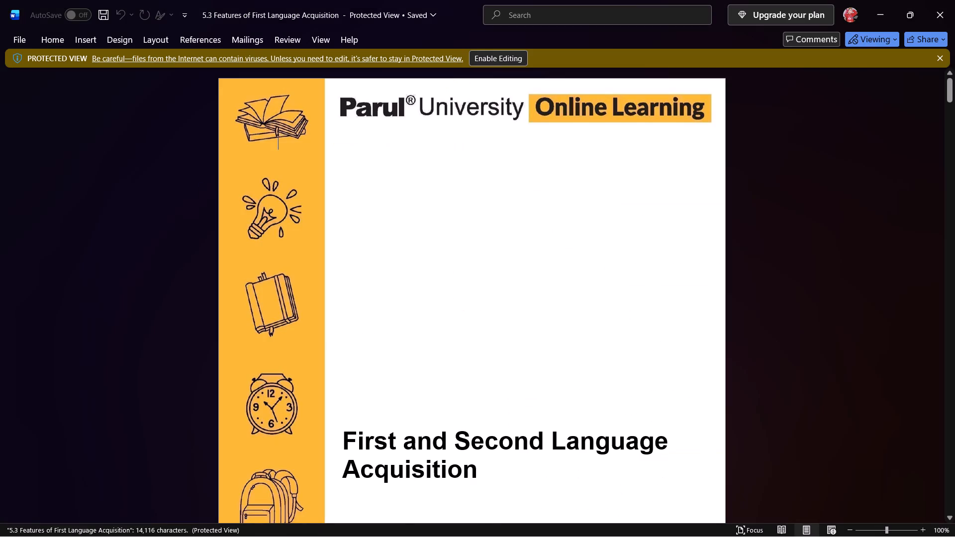
click(516, 52)
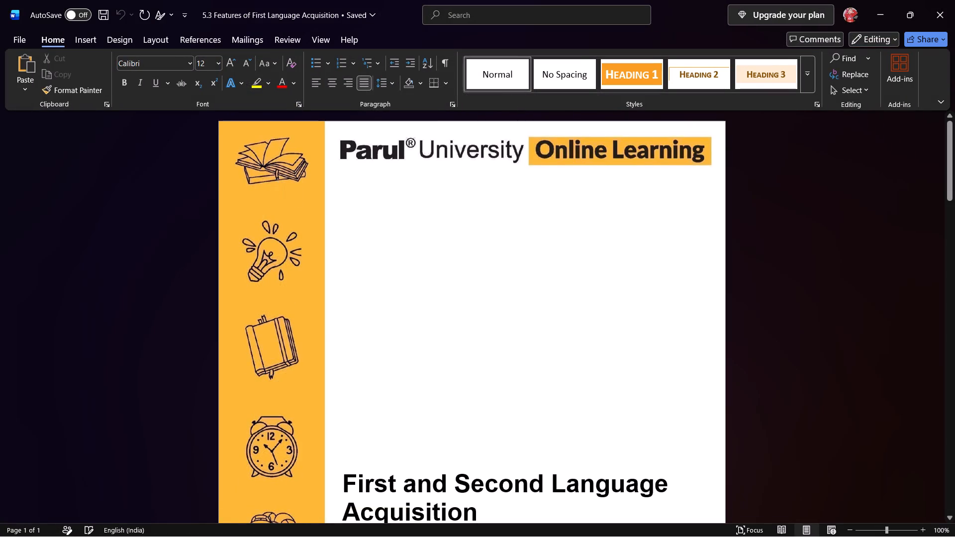
Copy the 5.3 lesson content from the SUB LESSON 5.3 title through the end of the Course Outcomes.
scroll(639, 268, down, 1)
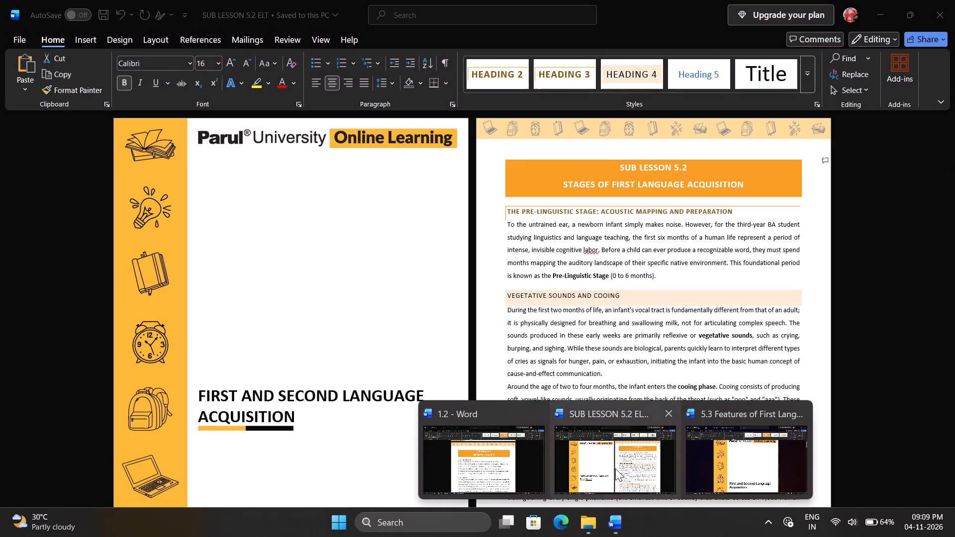
click(718, 472)
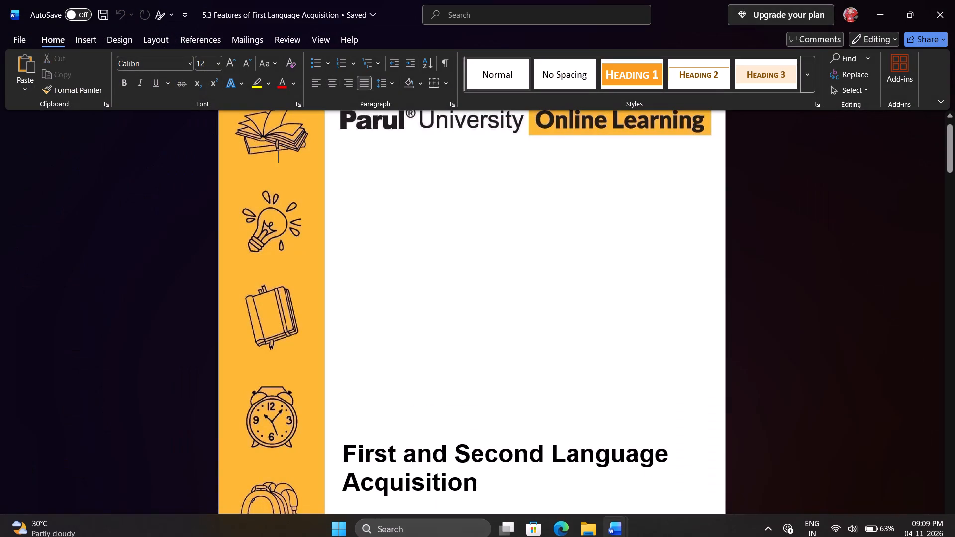
scroll(590, 448, down, 5)
scroll(573, 357, down, 11)
scroll(533, 302, down, 5)
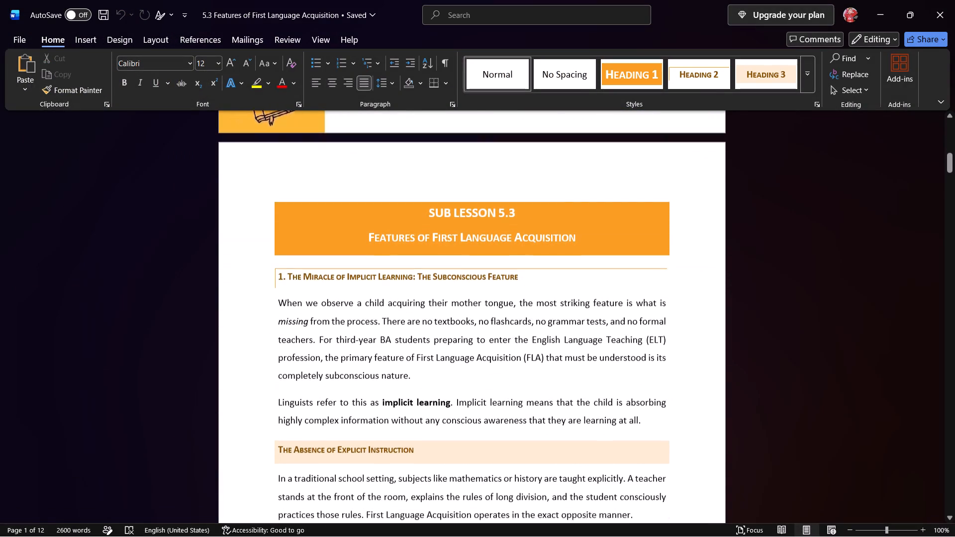
scroll(418, 278, down, 1)
ctrl+scroll(421, 279, down, 6)
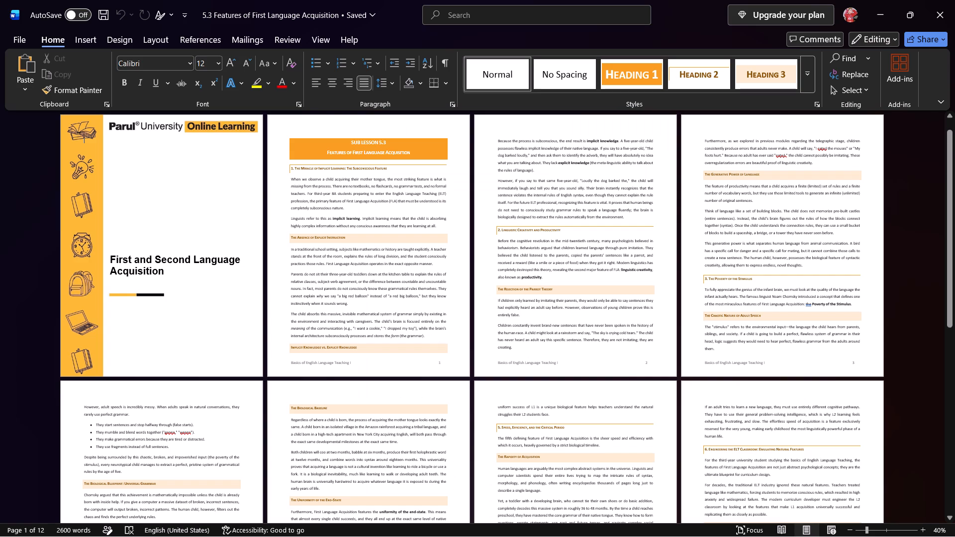
drag(312, 141, 626, 458)
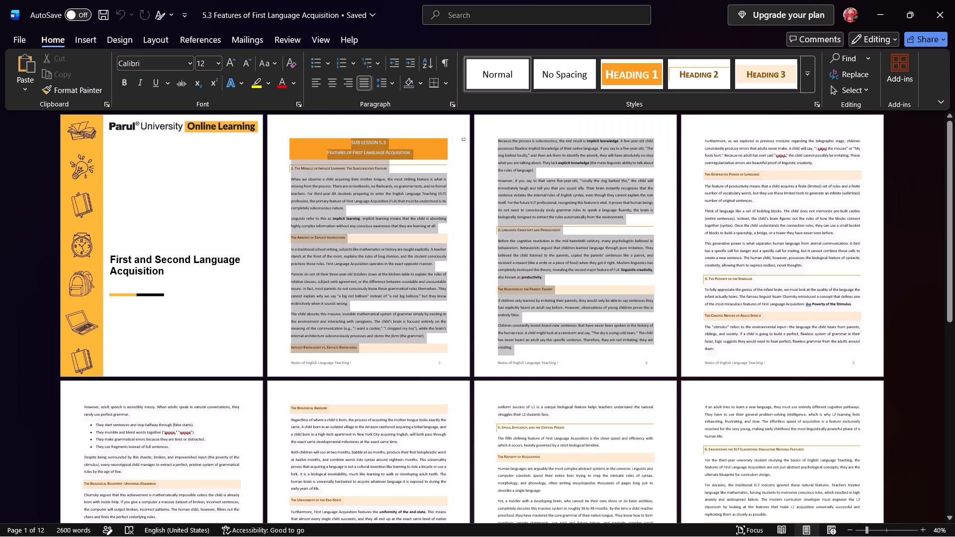
drag(626, 458, 719, 536)
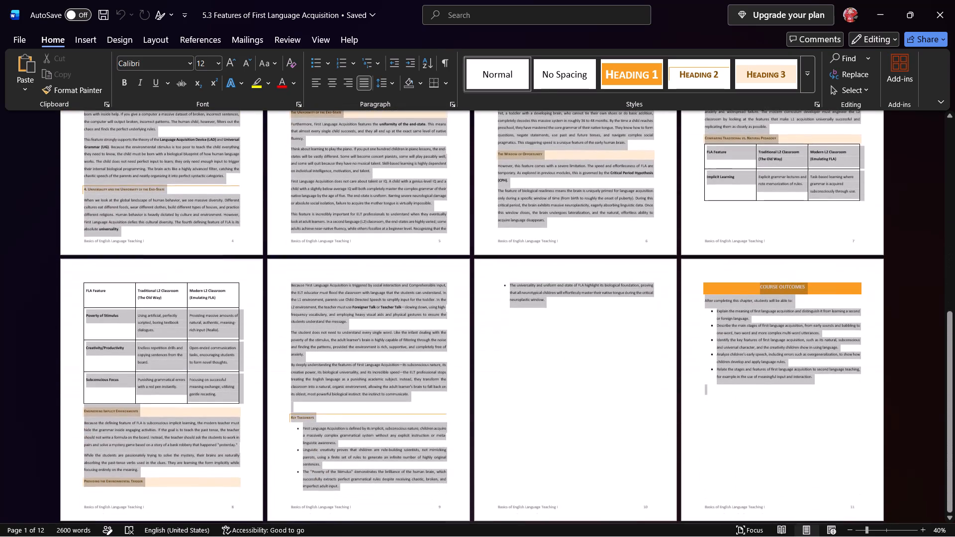
drag(719, 536, 837, 468)
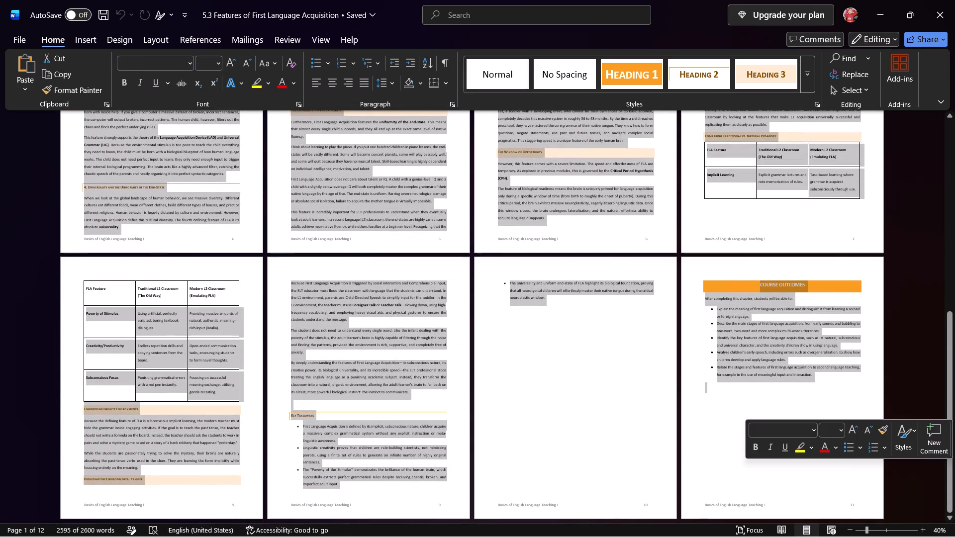
key(ctrl+c)
Replace all lesson content in SUB LESSON 5.2 ELT, from the title to the end of the document, with the copied 5.3 content.
key(alt+Tab)
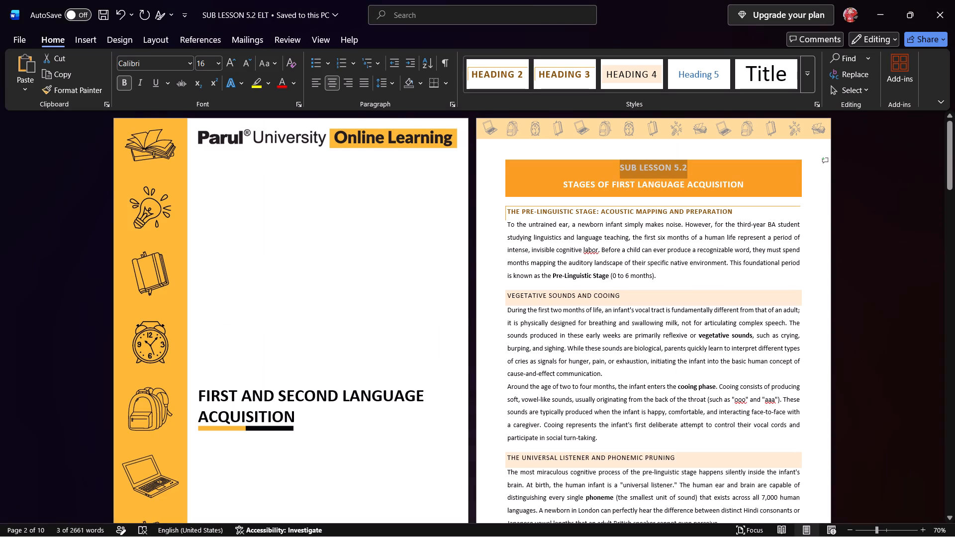
click(625, 165)
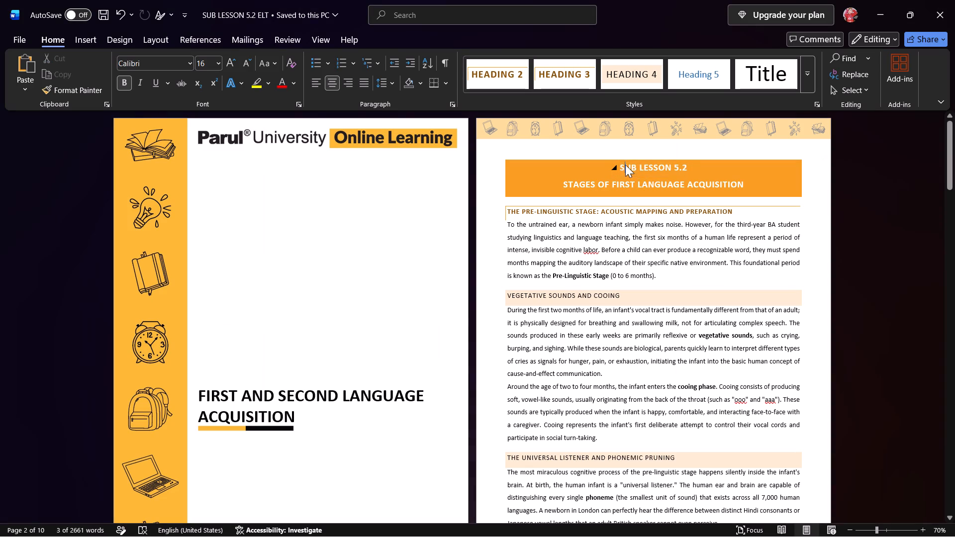
drag(619, 165, 873, 536)
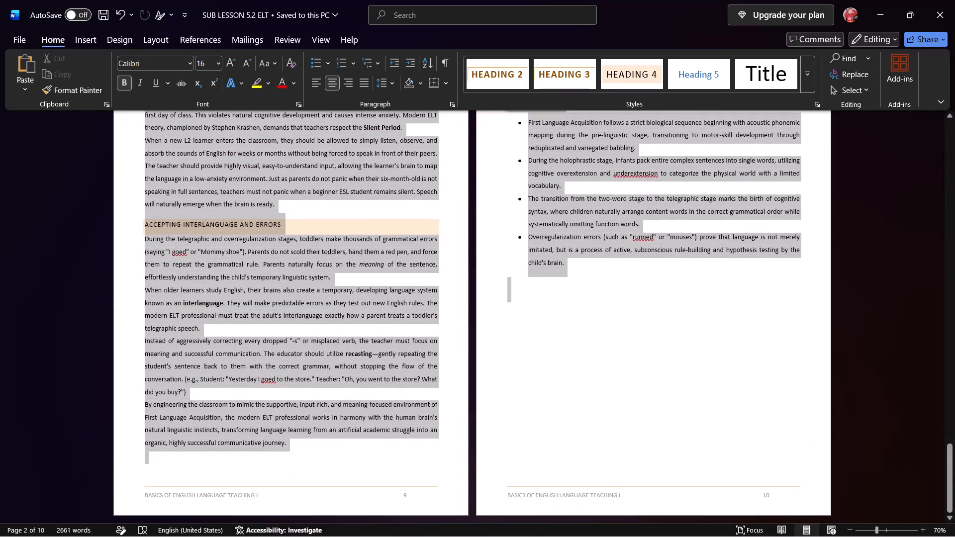
drag(873, 536, 869, 473)
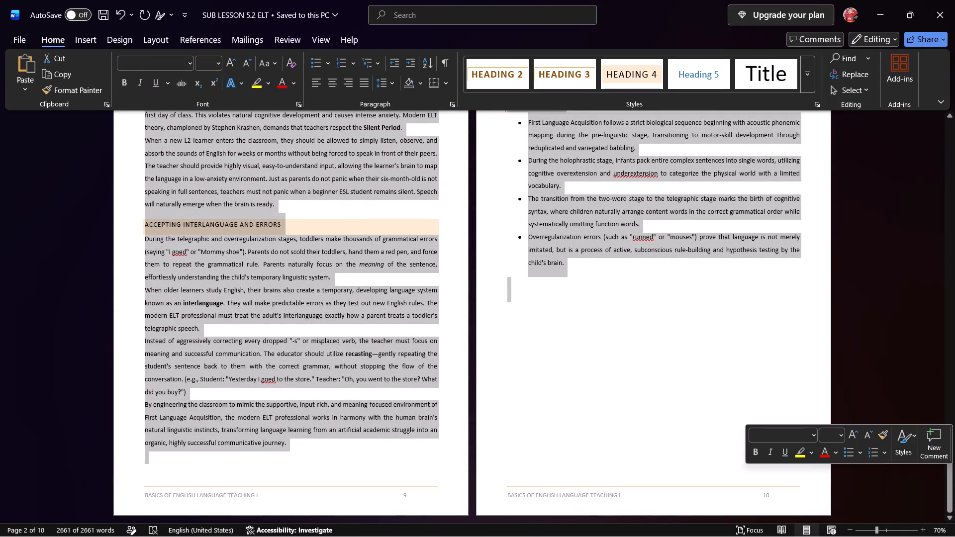
key(ctrl+v)
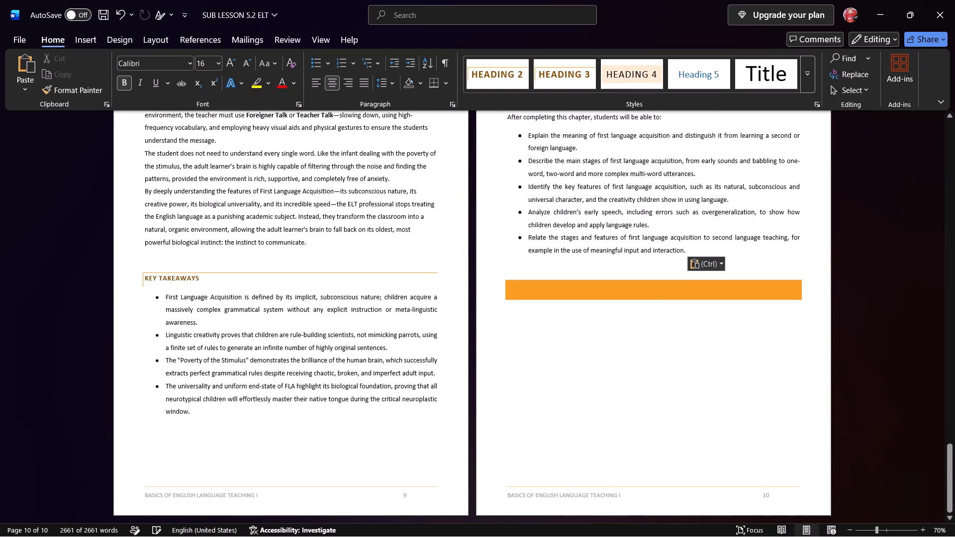
Reset the empty orange paragraph after the Course Outcomes list to the Normal style.
click(812, 65)
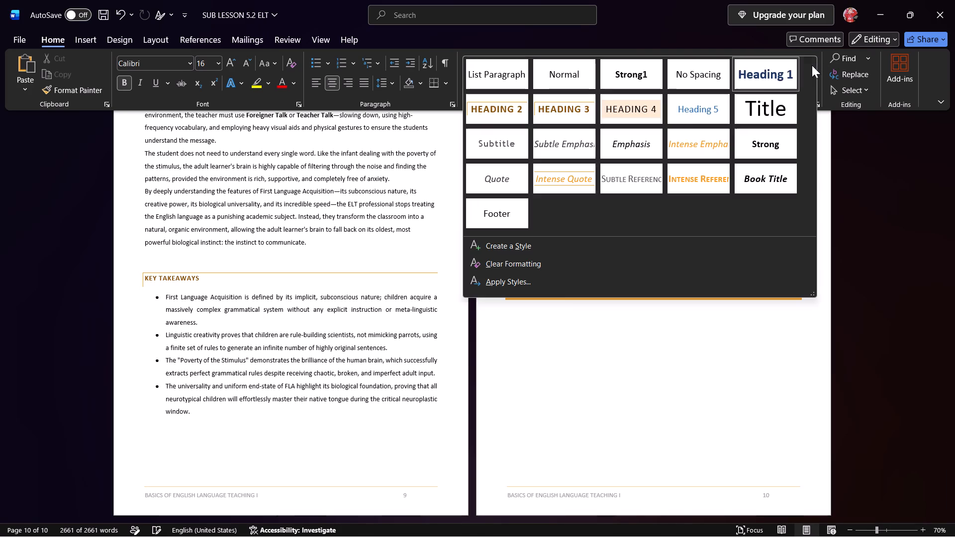
click(568, 76)
Delete the "After completing this chapter" line under Course Outcomes and set the Course Outcomes heading to Heading 3.
scroll(700, 378, up, 5)
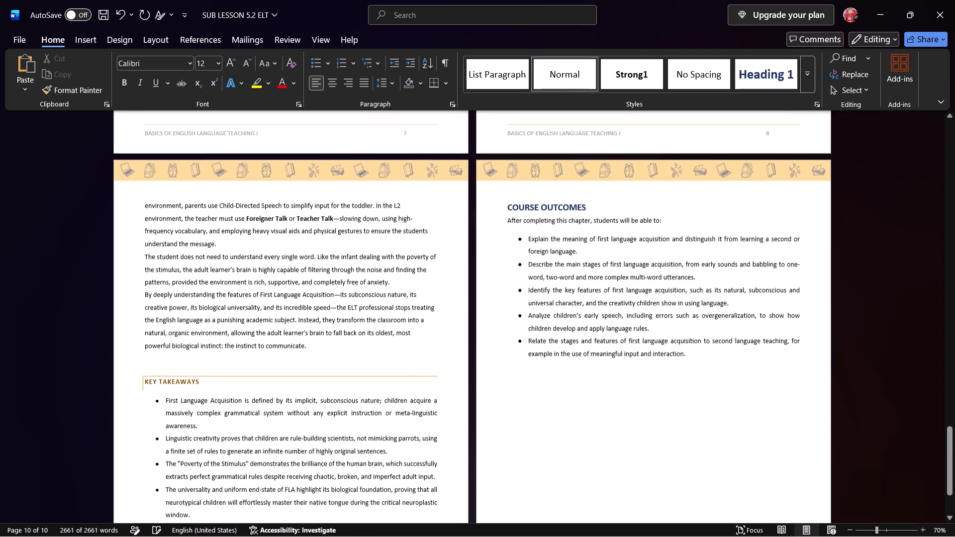
triple_click(549, 219)
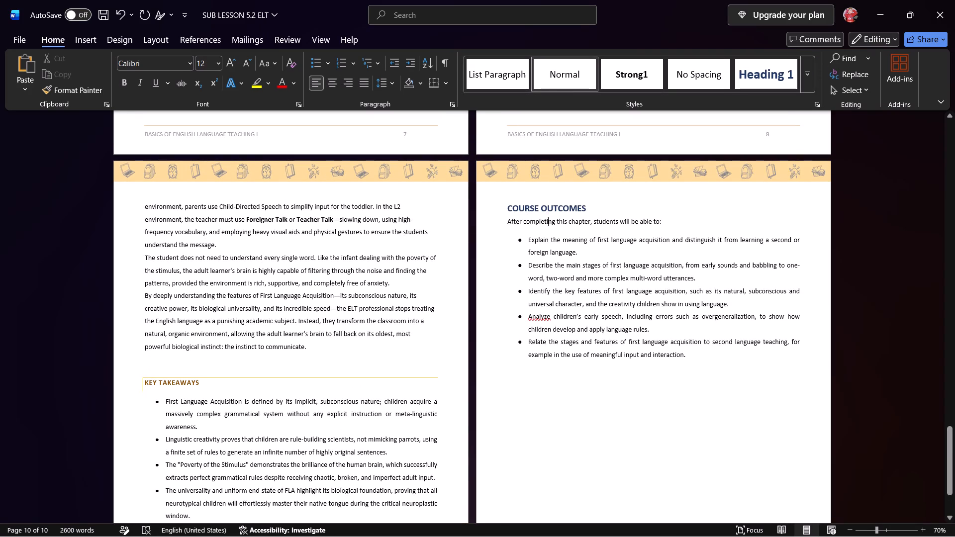
key(BackSpace)
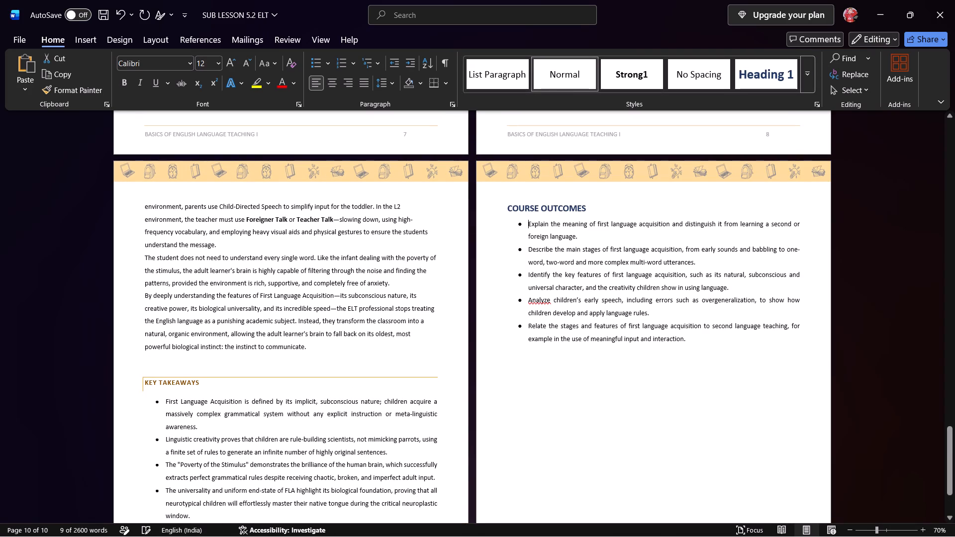
click(572, 208)
click(810, 80)
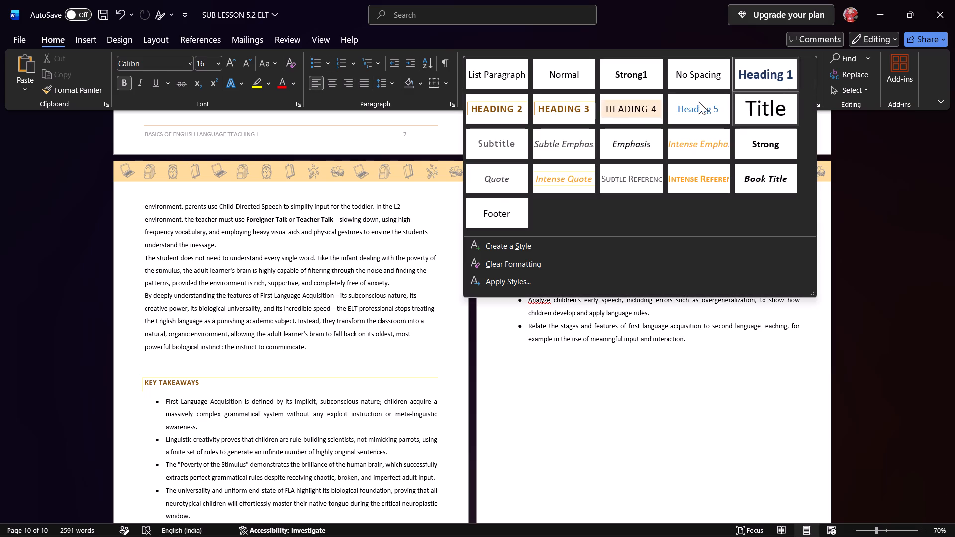
click(556, 104)
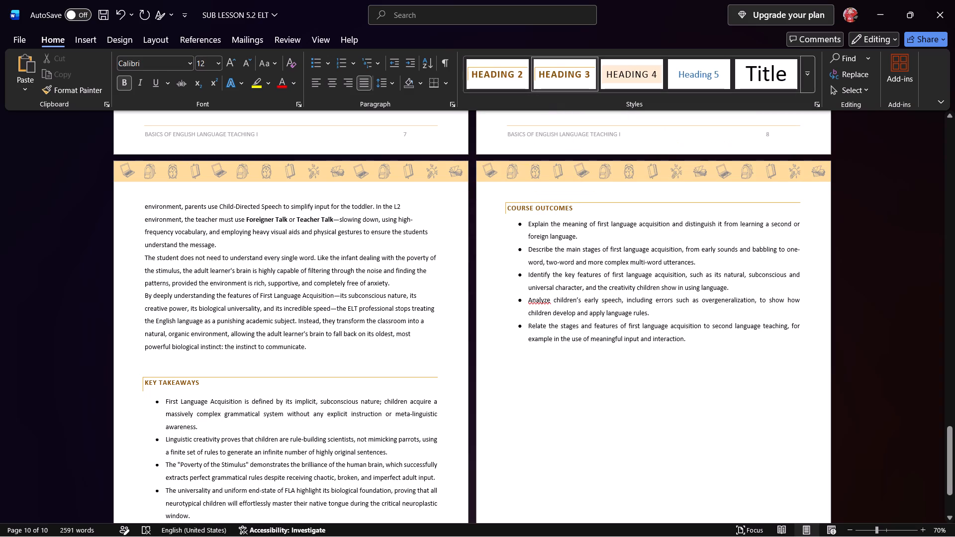
Remove the blank line above the Key Takeaways heading.
click(243, 366)
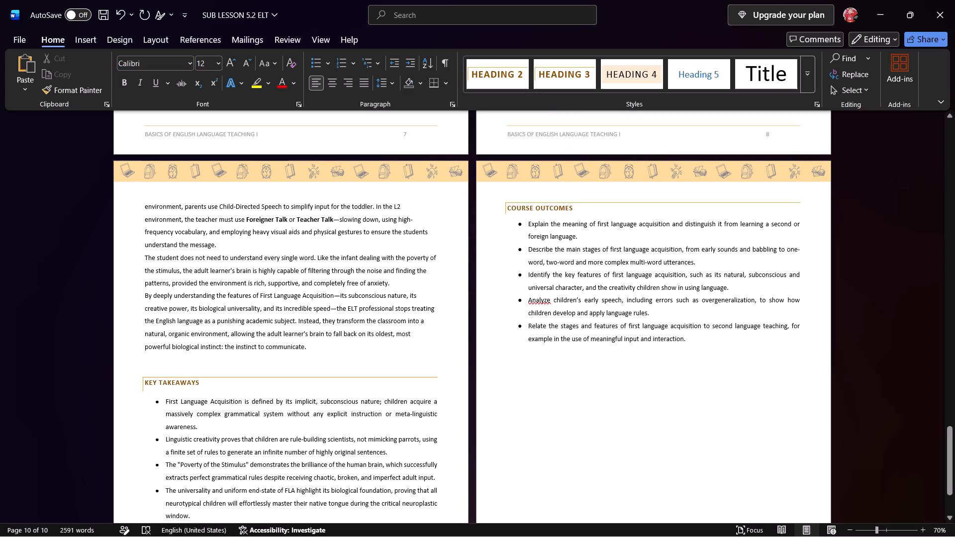
key(Delete)
Copy the orange title formatting of SUB LESSON 12.1 in document 1.2 onto the two-line SUB LESSON 5.3 title.
scroll(702, 452, up, 2)
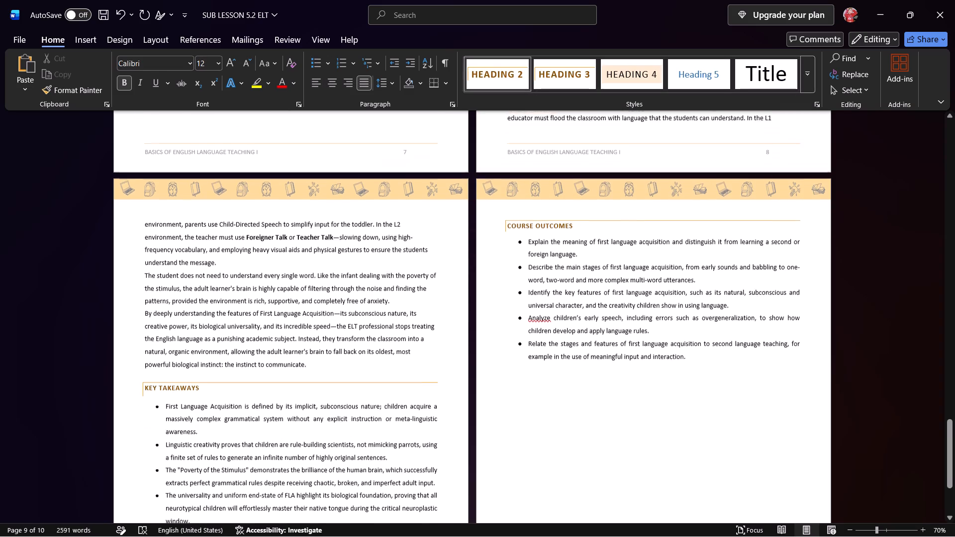
scroll(702, 452, up, 6)
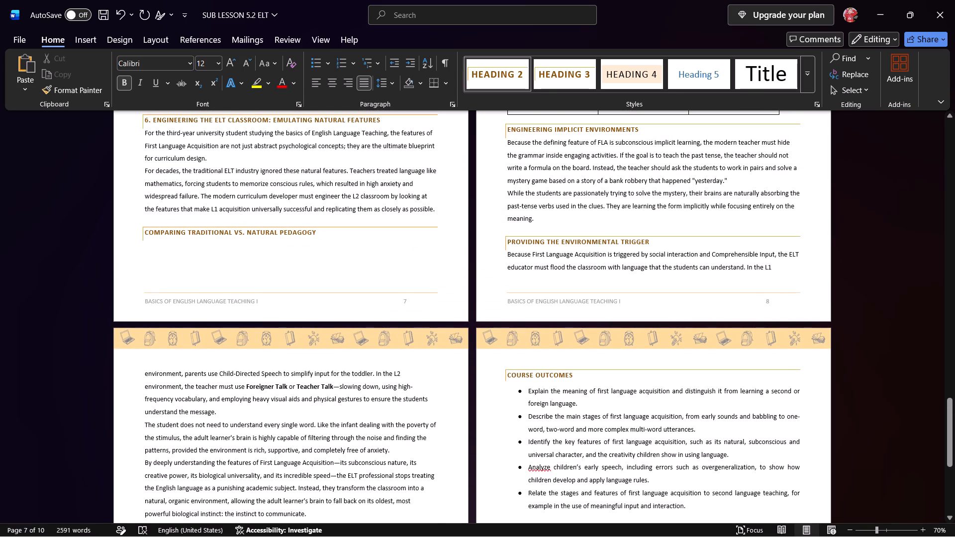
drag(953, 442, 942, 138)
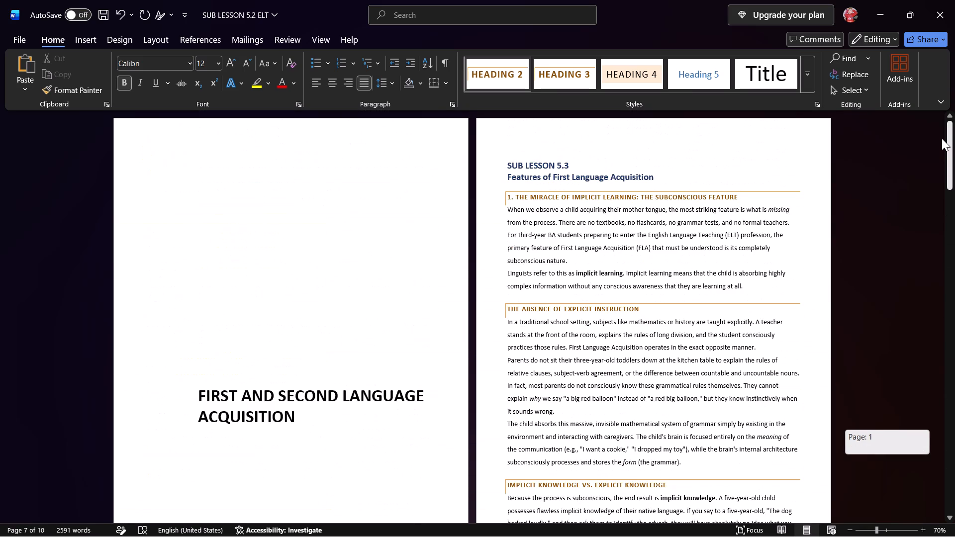
drag(942, 138, 942, 138)
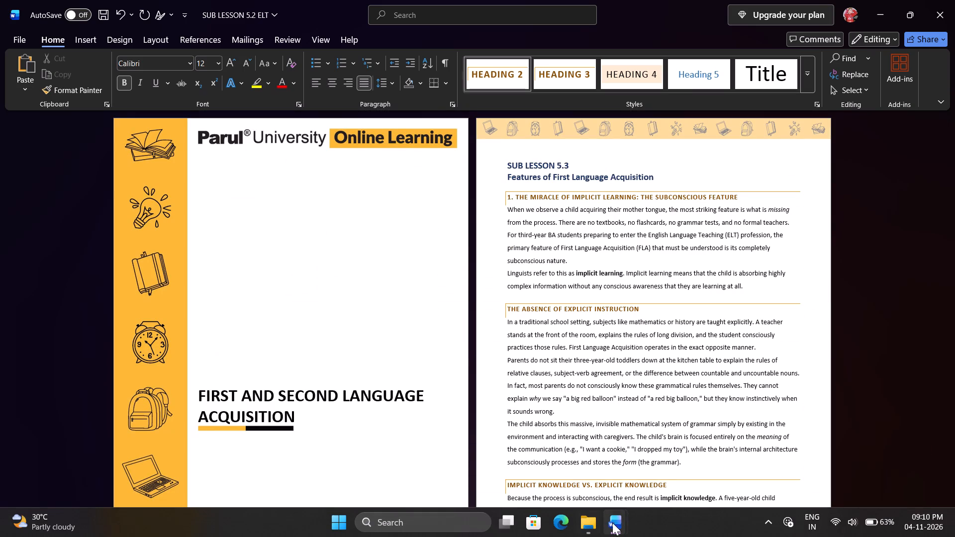
click(511, 479)
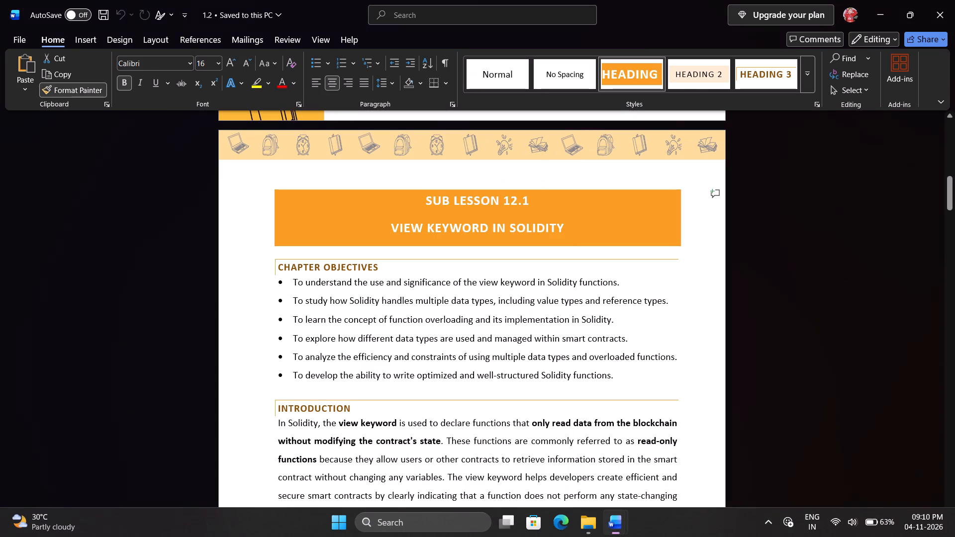
click(66, 91)
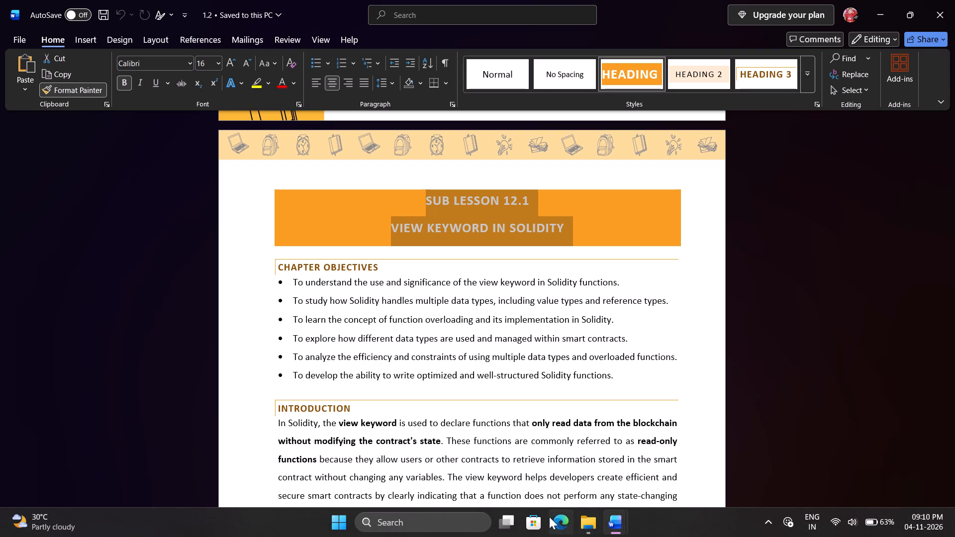
click(629, 471)
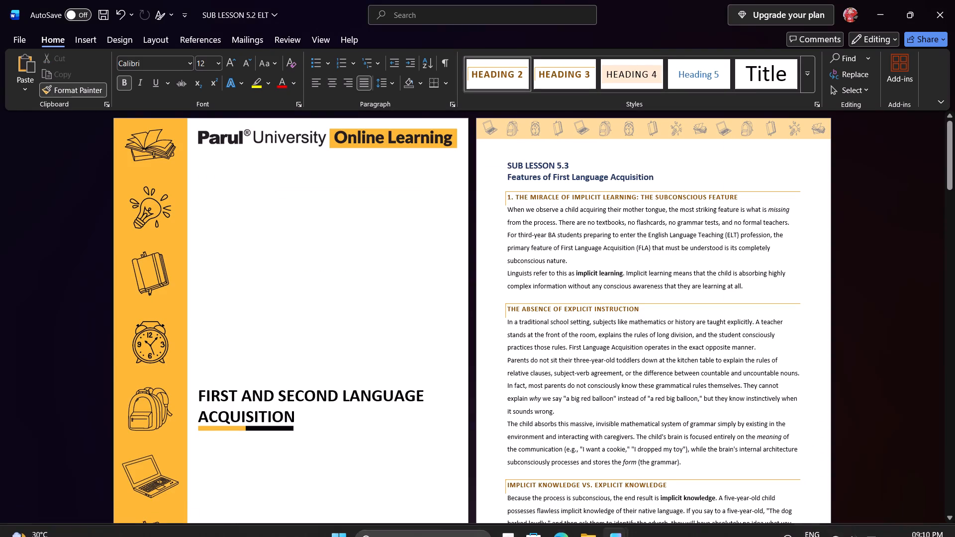
drag(672, 176, 506, 168)
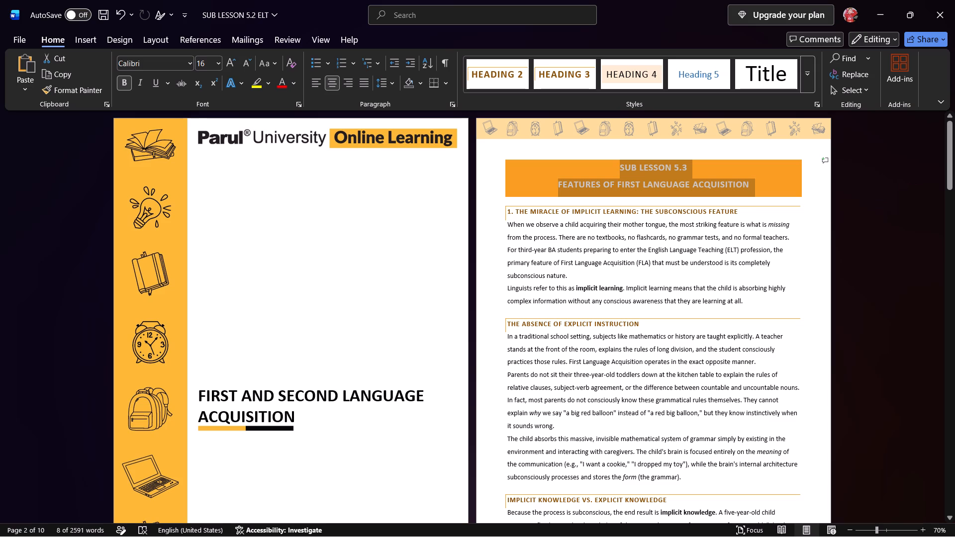
Justify the whole document's text and set its line spacing to 1.5.
key(ctrl+a)
click(364, 87)
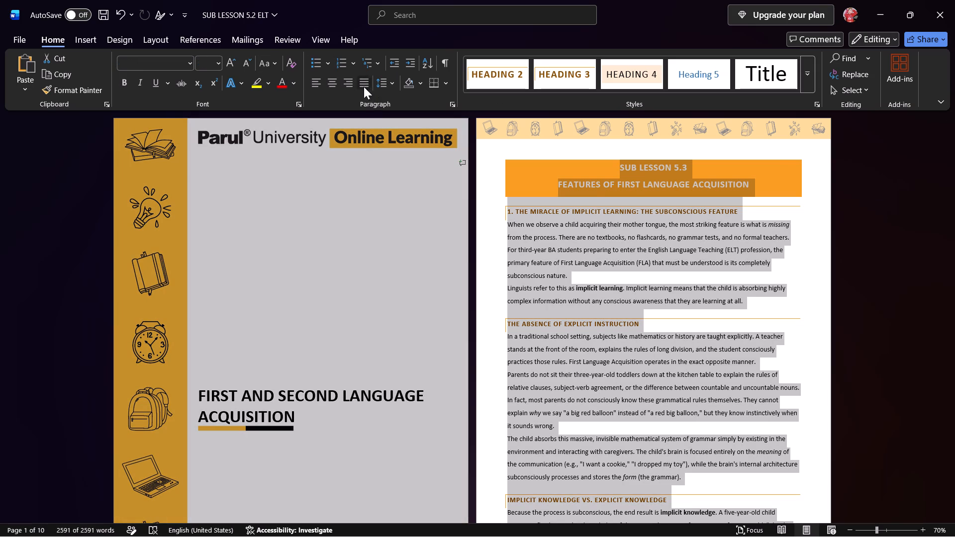
click(388, 86)
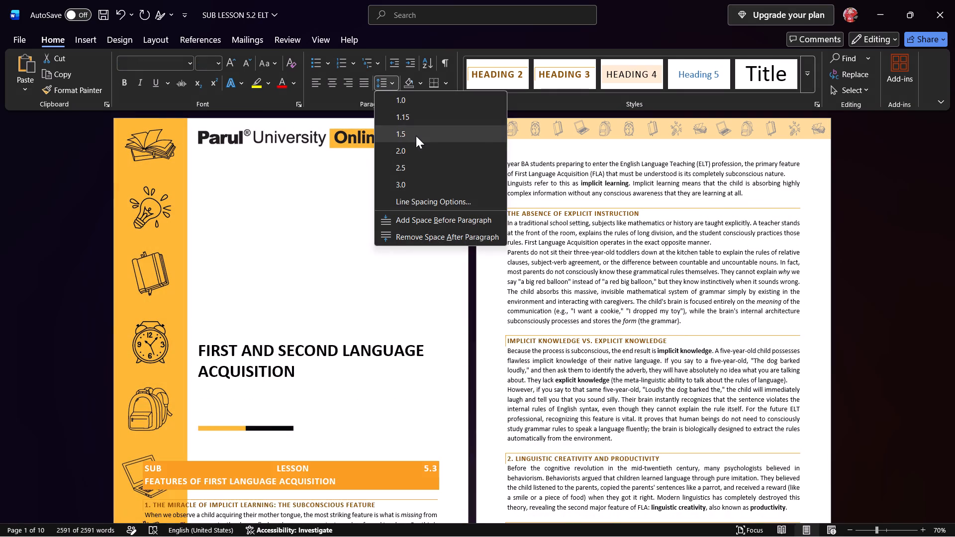
click(416, 136)
click(864, 257)
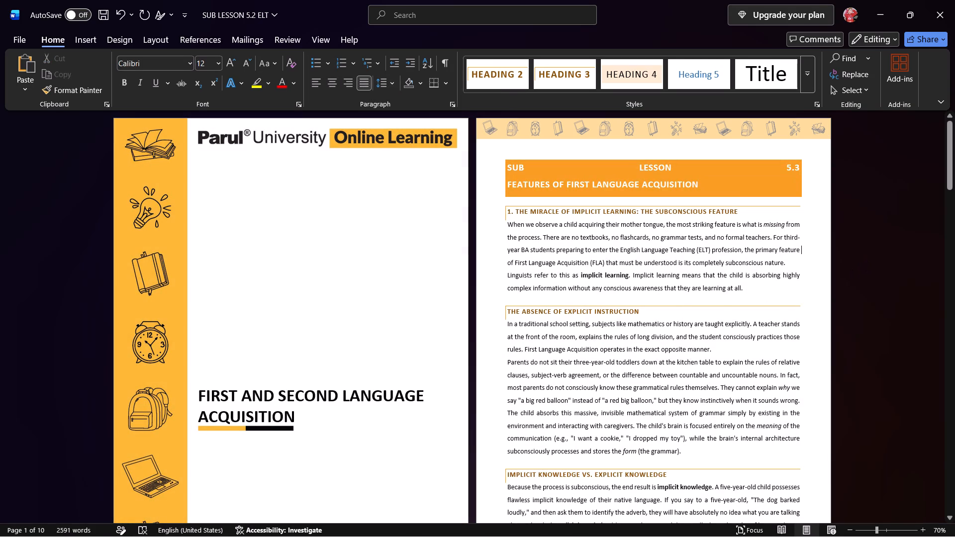
Center the SUB LESSON 5.3 Features of First Language Acquisition title.
drag(700, 186, 488, 157)
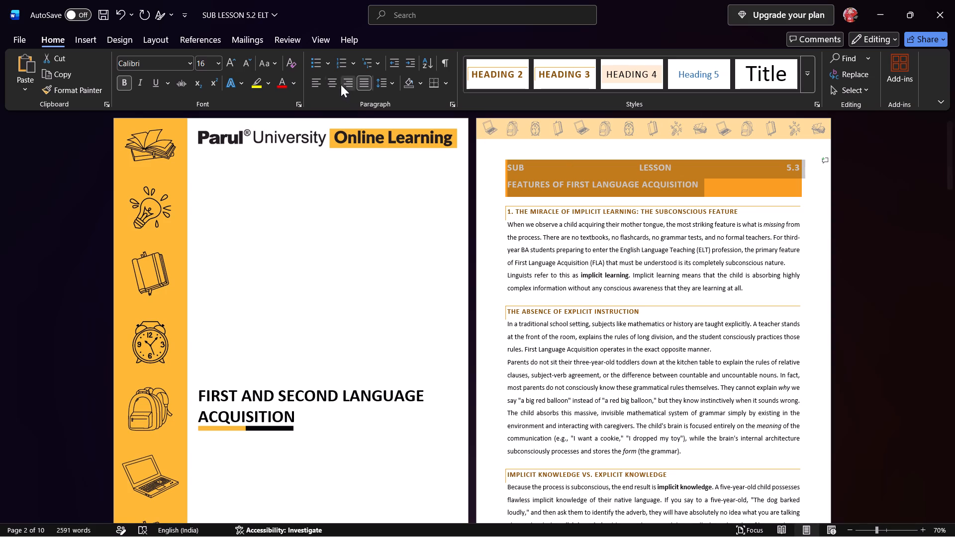
click(333, 81)
Apply Heading 4 to the sub-headings The Absence of Explicit Instruction and Implicit Knowledge vs. Explicit Knowledge.
click(590, 312)
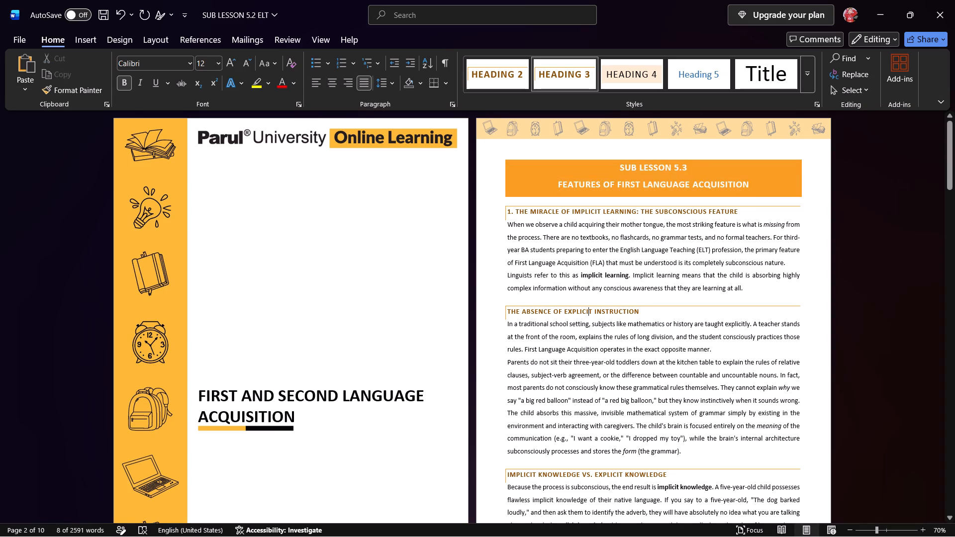
click(622, 67)
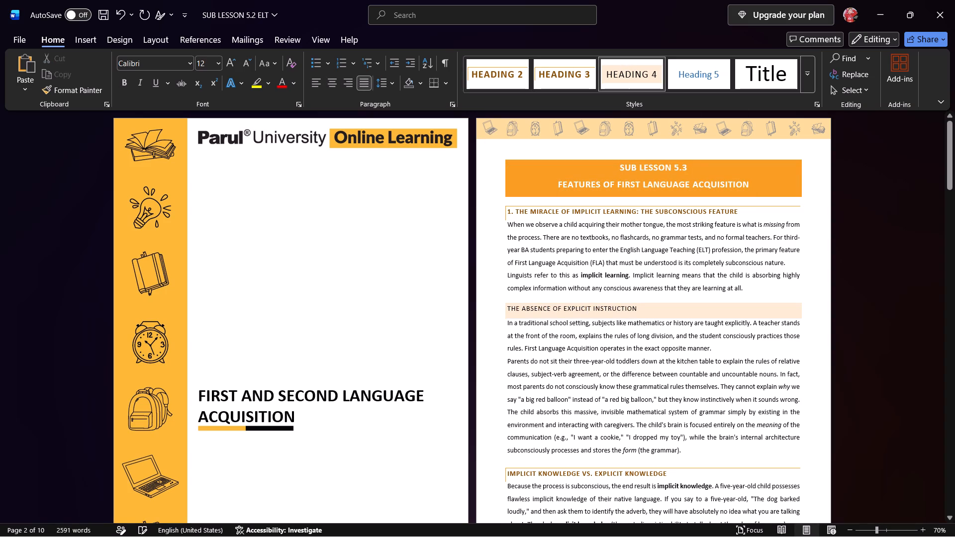
click(615, 470)
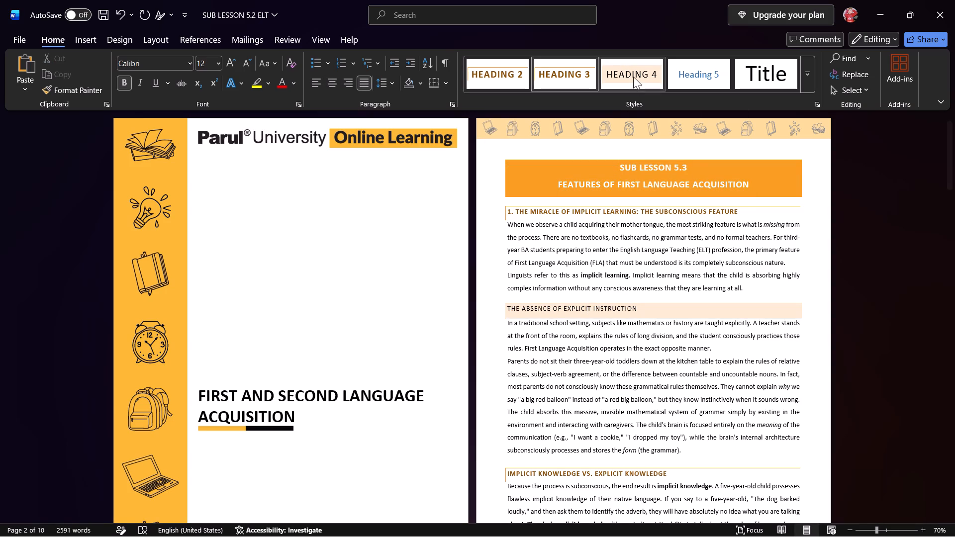
click(633, 77)
Apply Heading 4 to the Rejection of the Parrot Theory, Chaotic Nature of Adult Speech, Generative Power of Language and Biological Blueprint sub-headings.
scroll(633, 343, down, 20)
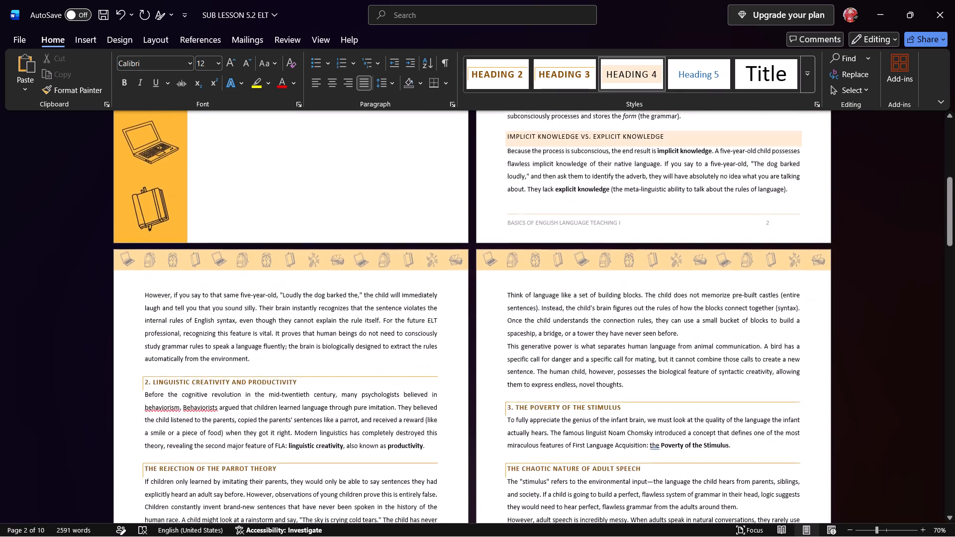
scroll(633, 343, down, 2)
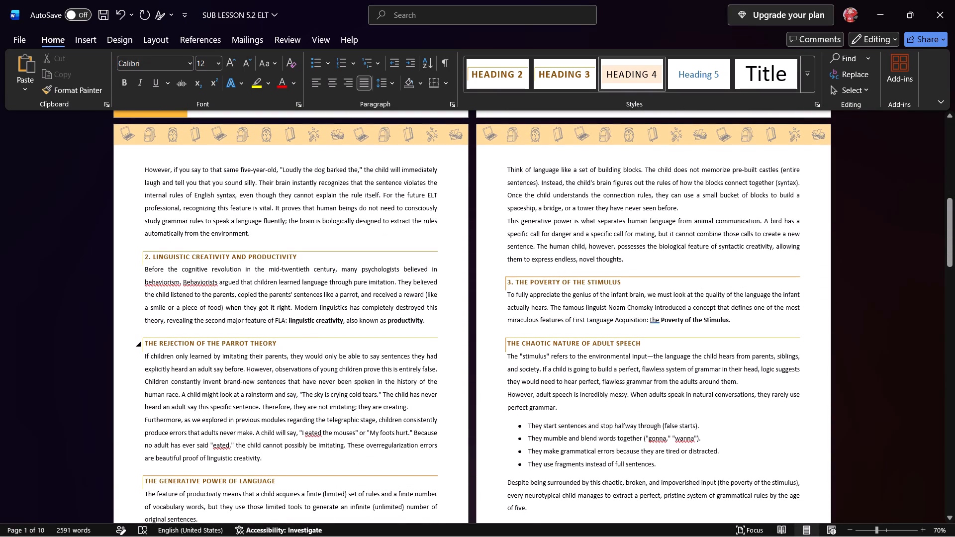
click(182, 343)
click(626, 75)
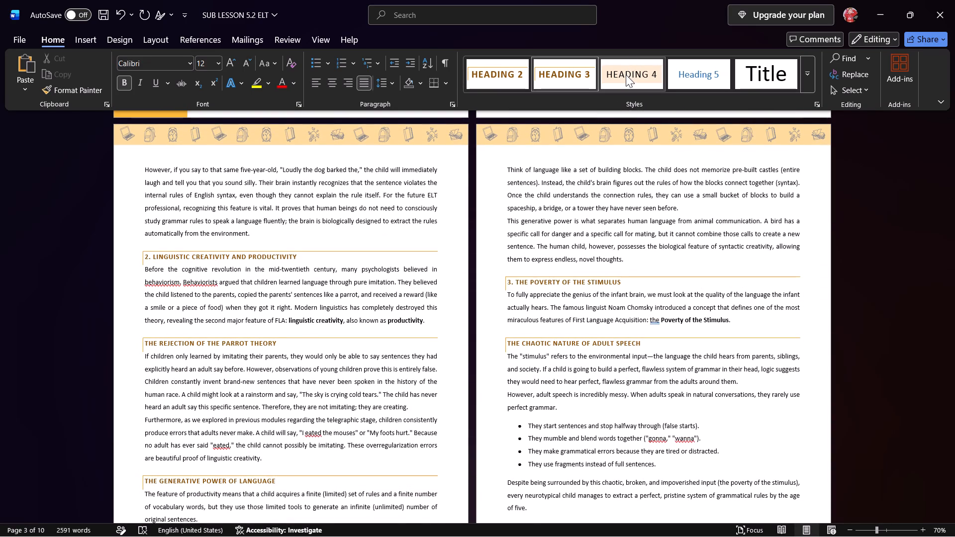
click(528, 345)
click(615, 72)
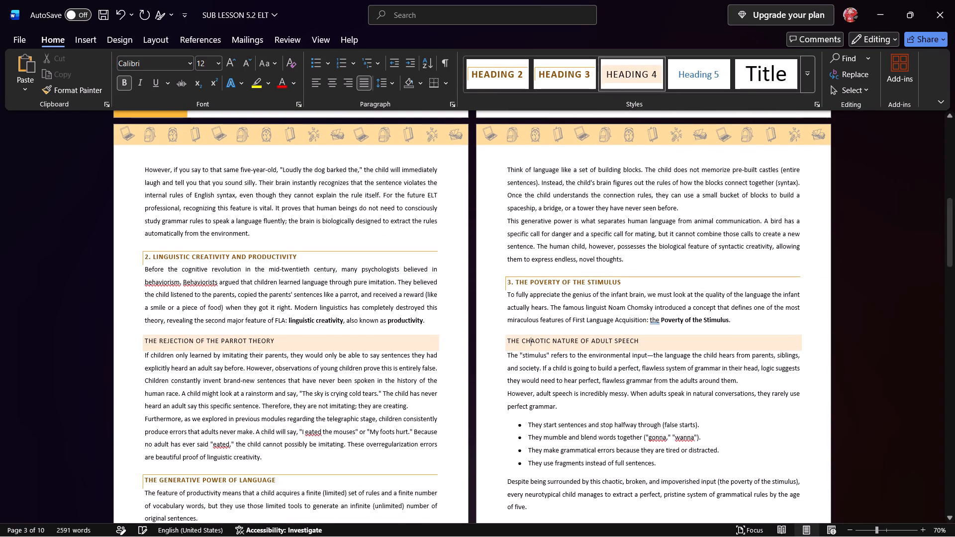
click(219, 479)
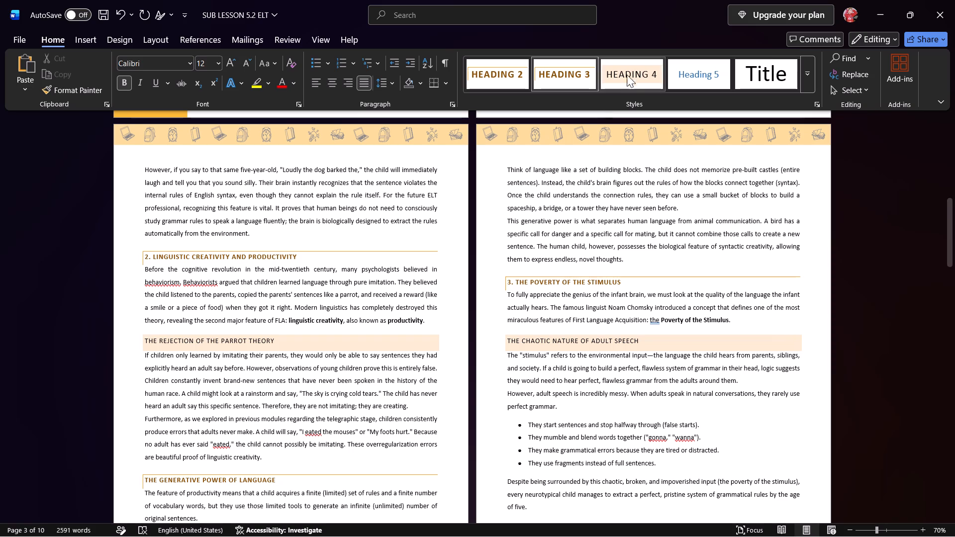
click(630, 72)
scroll(544, 276, down, 5)
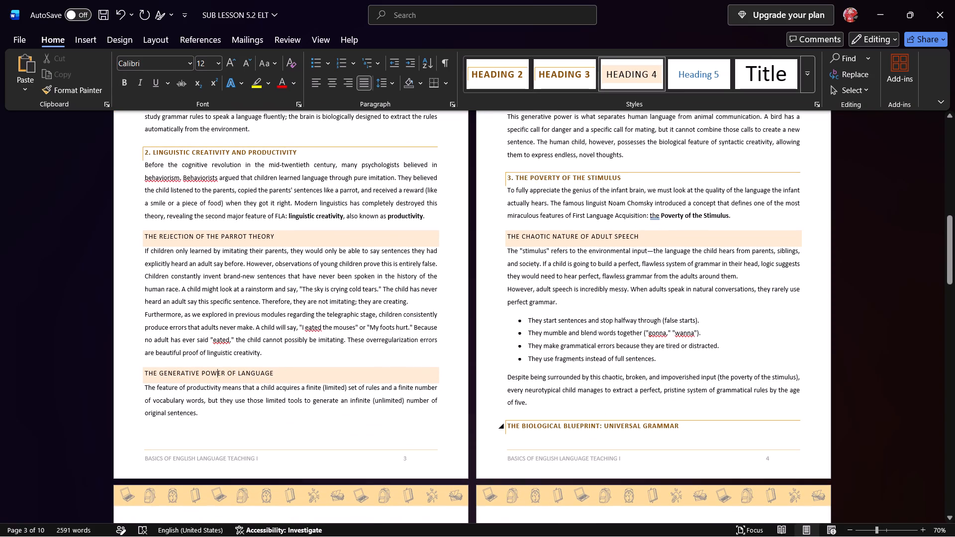
click(545, 427)
click(629, 64)
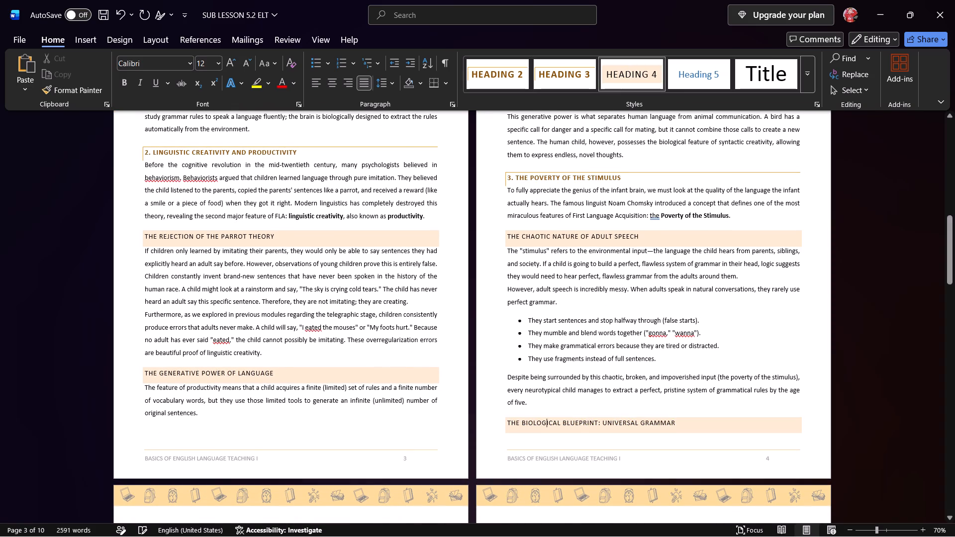
Apply Heading 4 to the Biological Baseline, Rapidity of Acquisition, Uniformity of the End-State and Window of Opportunity sub-headings.
scroll(571, 325, down, 15)
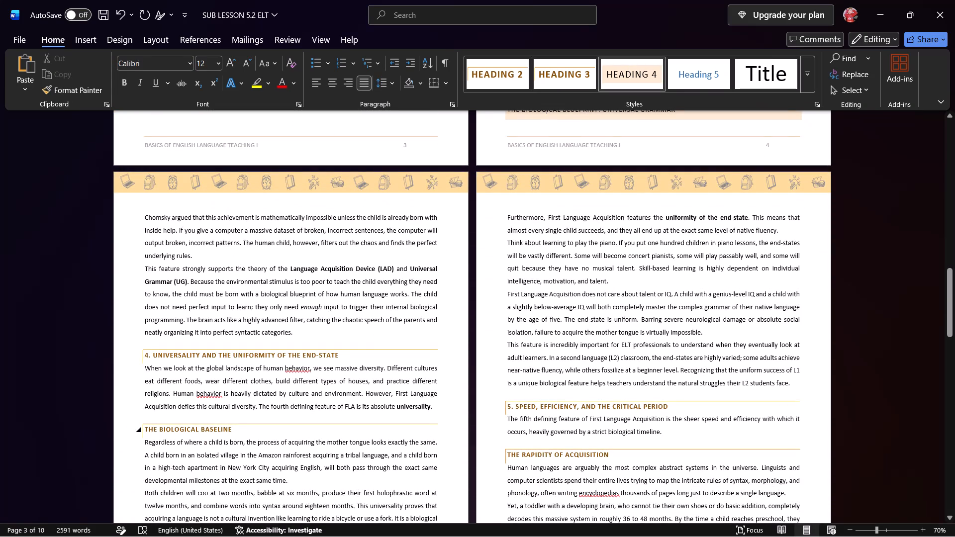
click(185, 430)
click(646, 65)
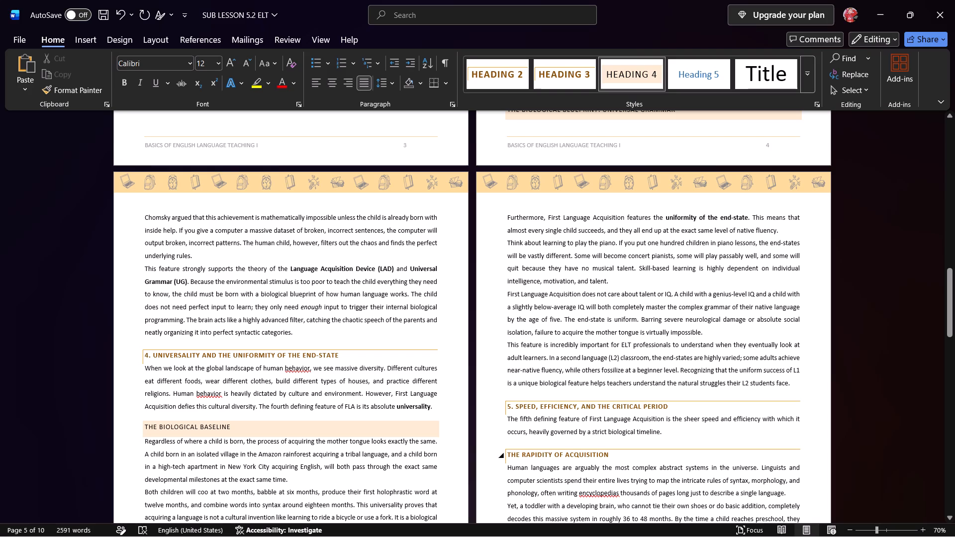
click(559, 455)
click(630, 69)
scroll(594, 250, down, 5)
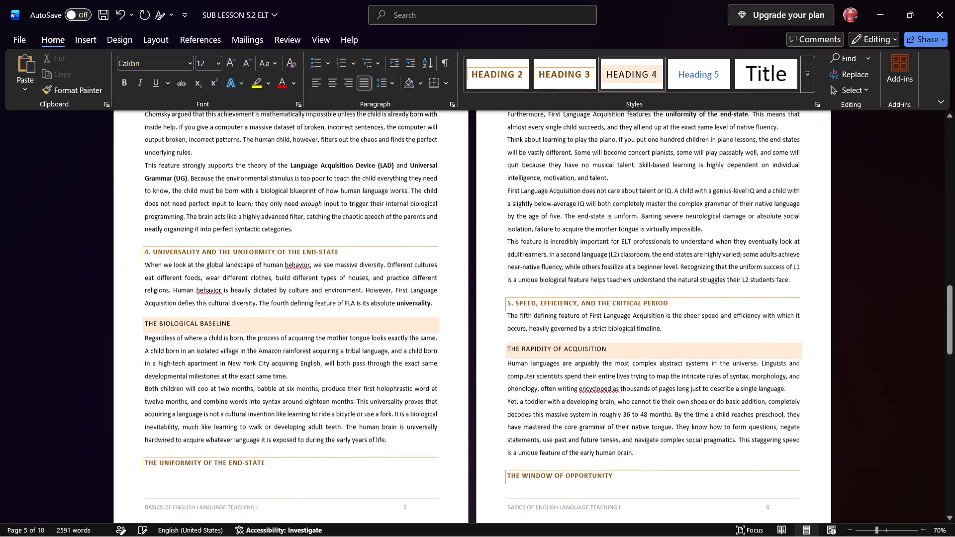
scroll(594, 250, down, 3)
click(213, 399)
click(630, 69)
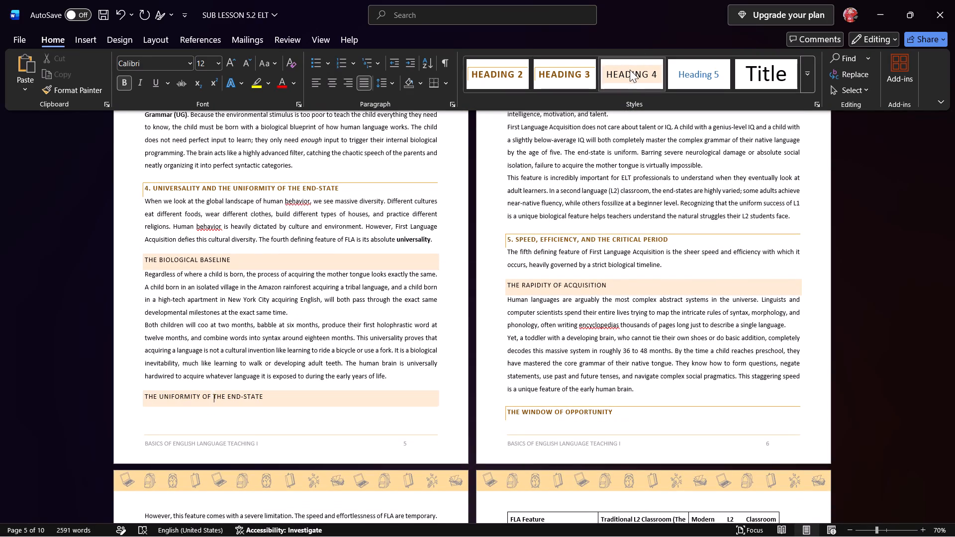
click(559, 412)
click(640, 77)
Apply Heading 4 to the Comparing Traditional vs. Natural Pedagogy, Engineering Implicit Environments and Providing the Environmental Trigger sub-headings.
scroll(524, 355, down, 14)
scroll(244, 447, down, 4)
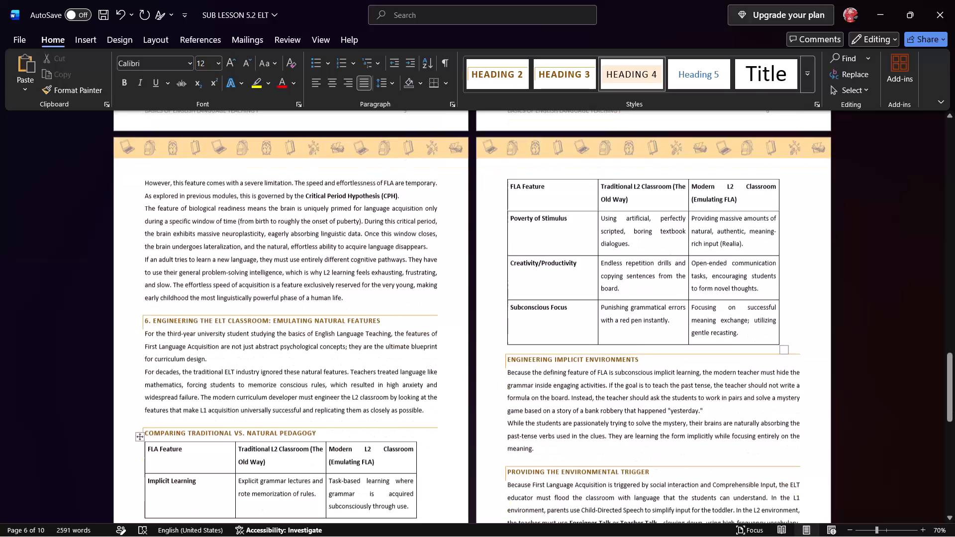
click(246, 388)
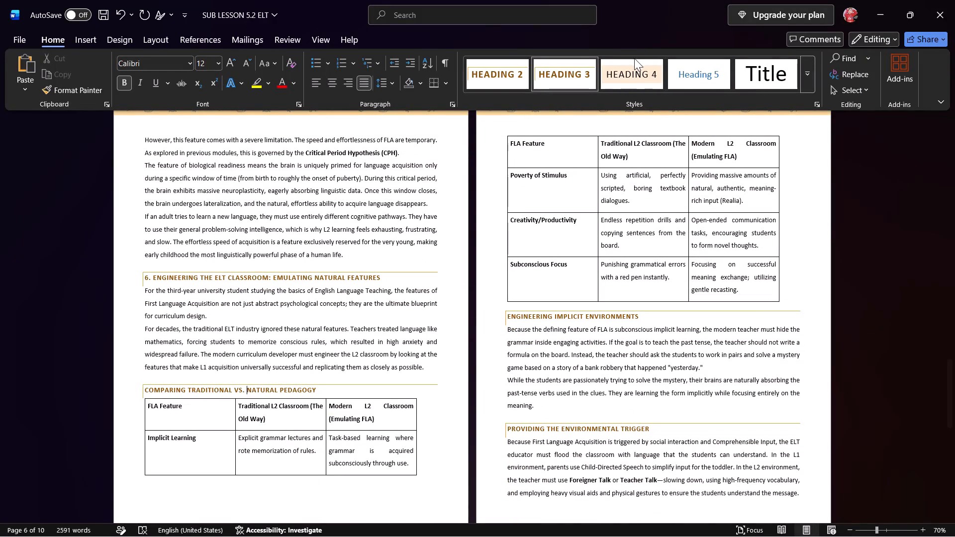
click(633, 64)
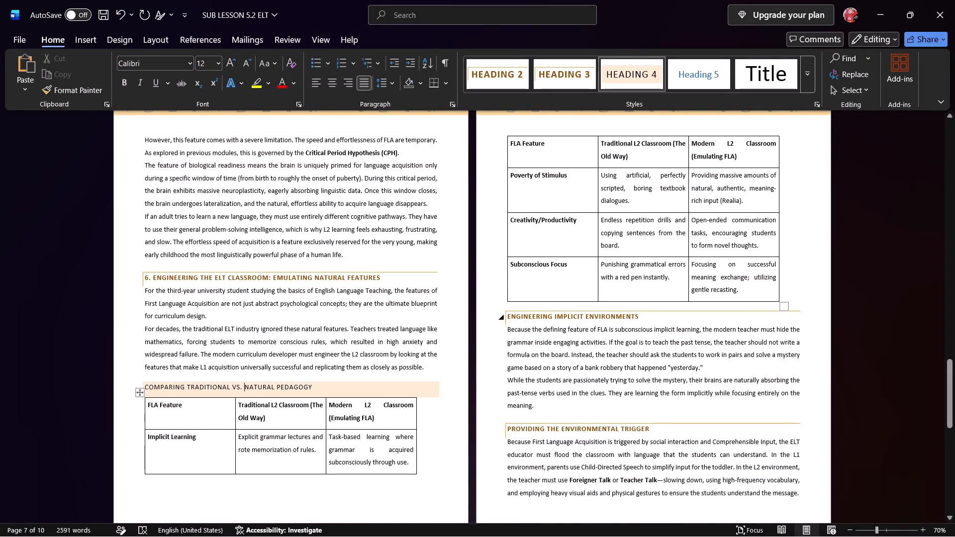
click(575, 319)
click(630, 77)
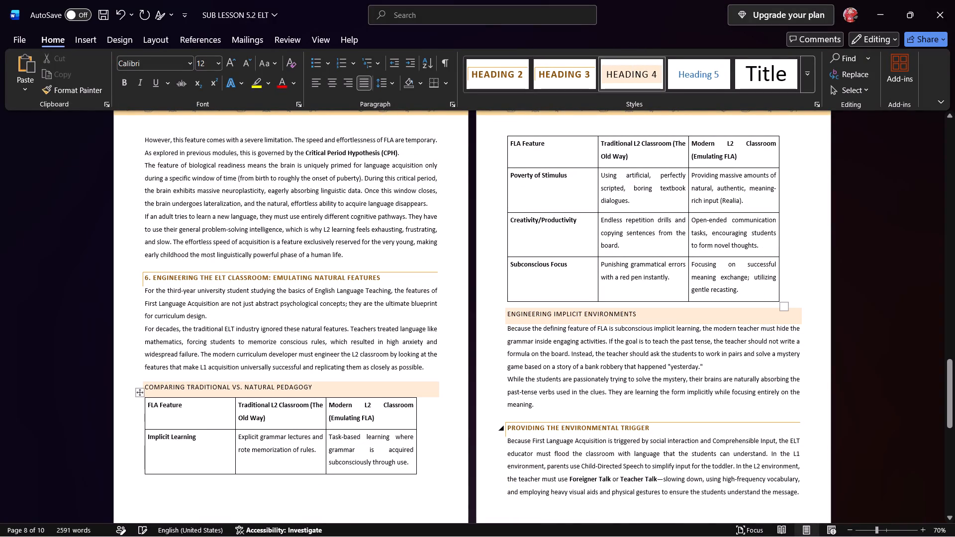
click(588, 429)
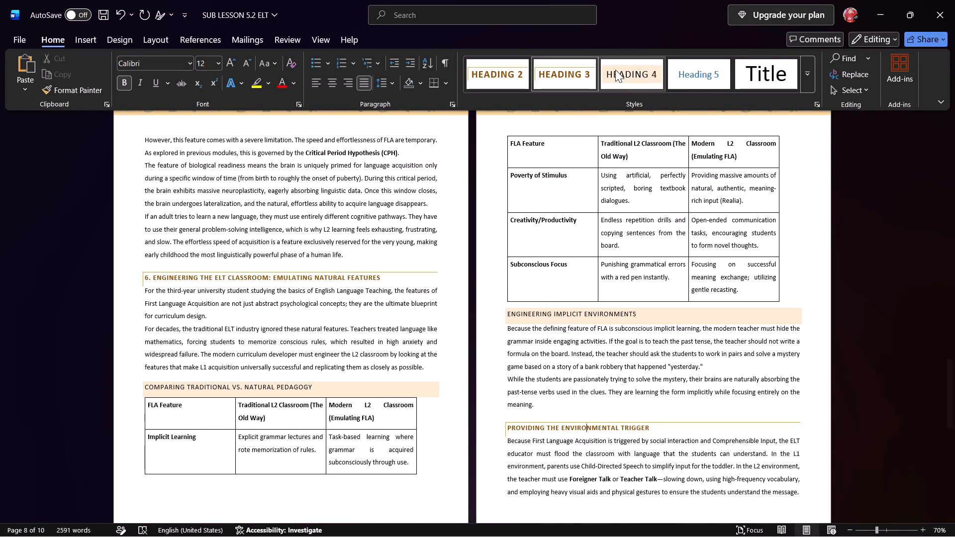
click(615, 70)
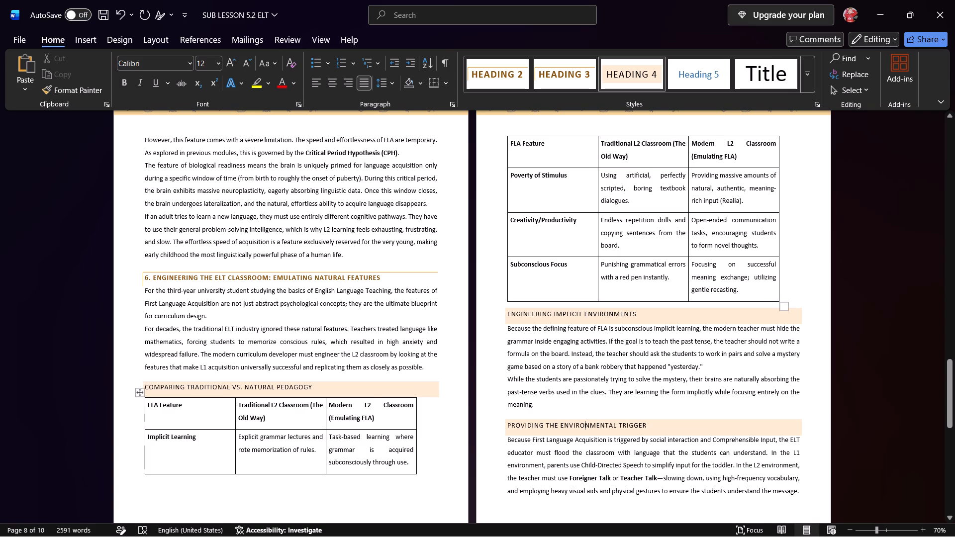
Widen the last column of the FLA Feature comparison table so the table reaches the text margin.
drag(778, 250, 798, 249)
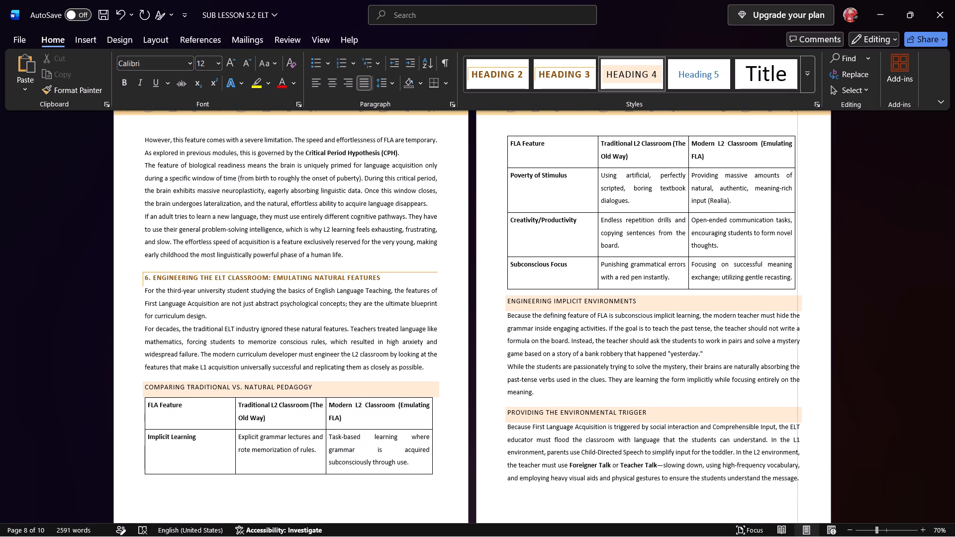
drag(798, 249, 802, 249)
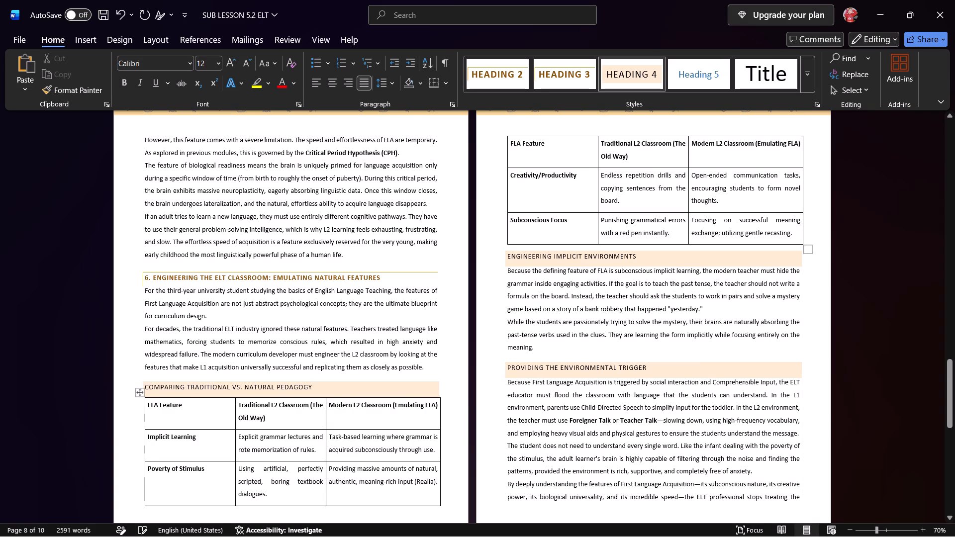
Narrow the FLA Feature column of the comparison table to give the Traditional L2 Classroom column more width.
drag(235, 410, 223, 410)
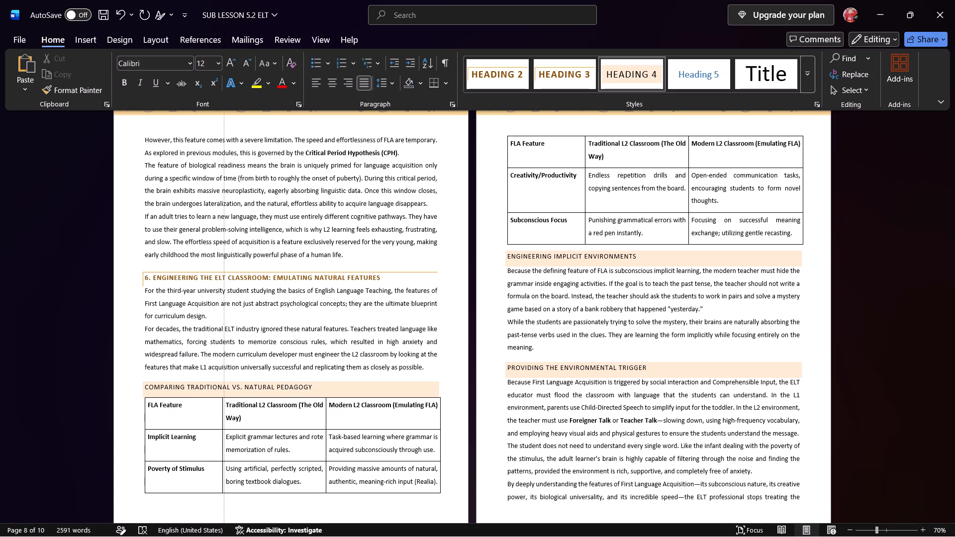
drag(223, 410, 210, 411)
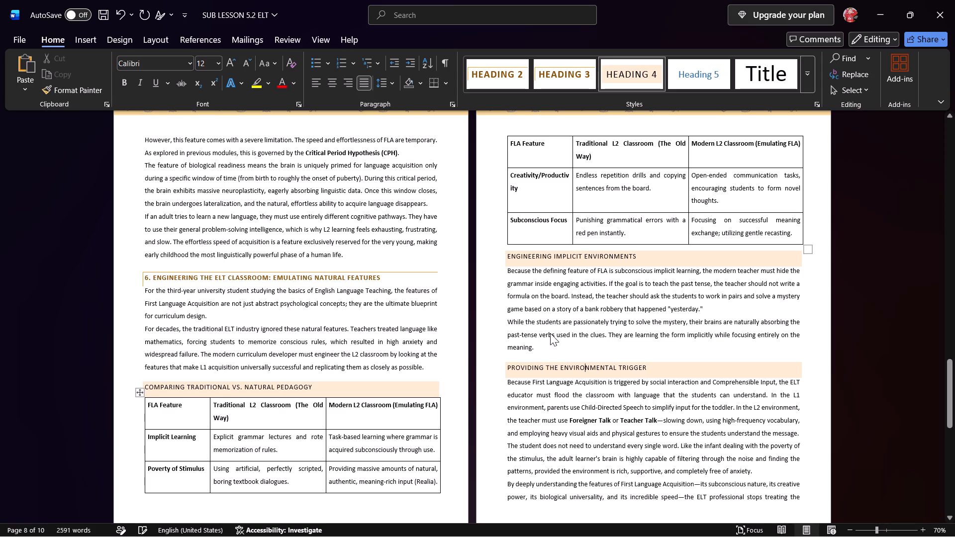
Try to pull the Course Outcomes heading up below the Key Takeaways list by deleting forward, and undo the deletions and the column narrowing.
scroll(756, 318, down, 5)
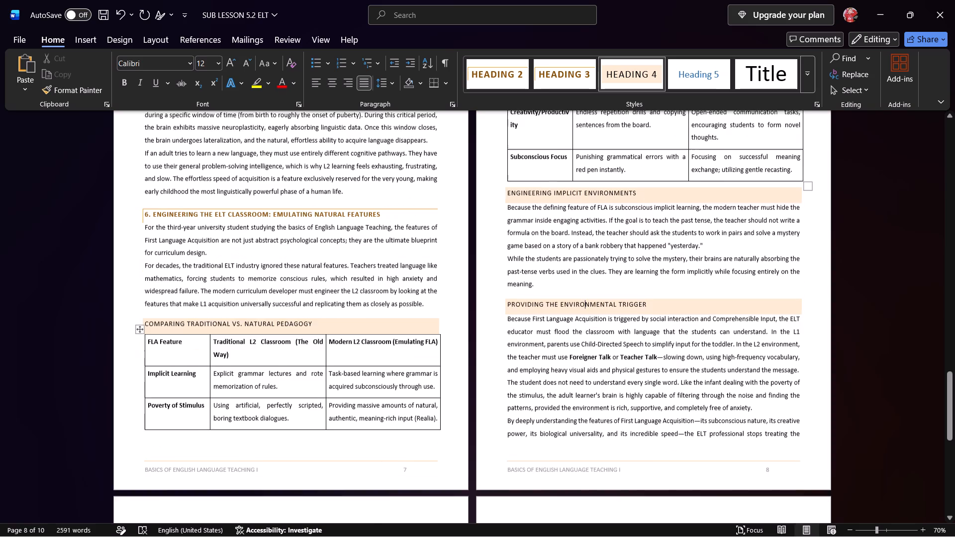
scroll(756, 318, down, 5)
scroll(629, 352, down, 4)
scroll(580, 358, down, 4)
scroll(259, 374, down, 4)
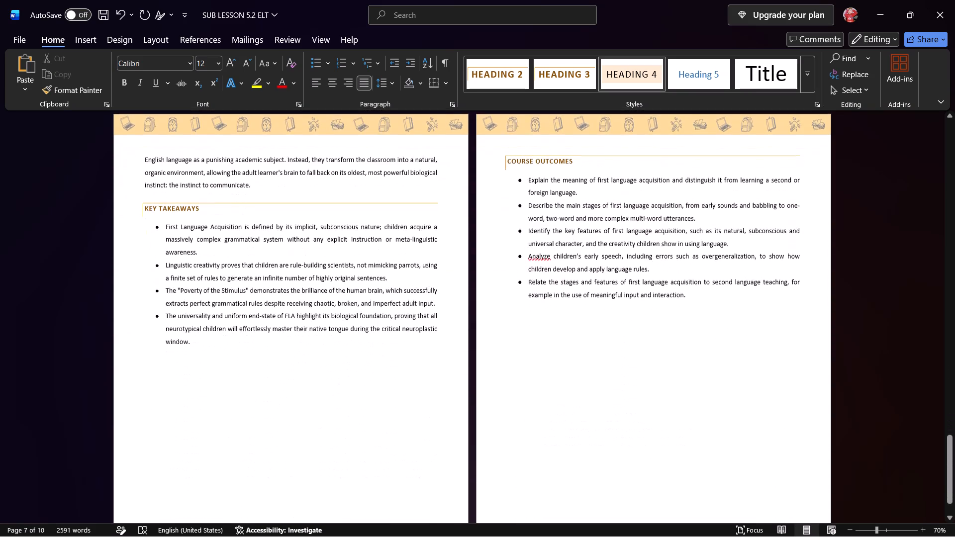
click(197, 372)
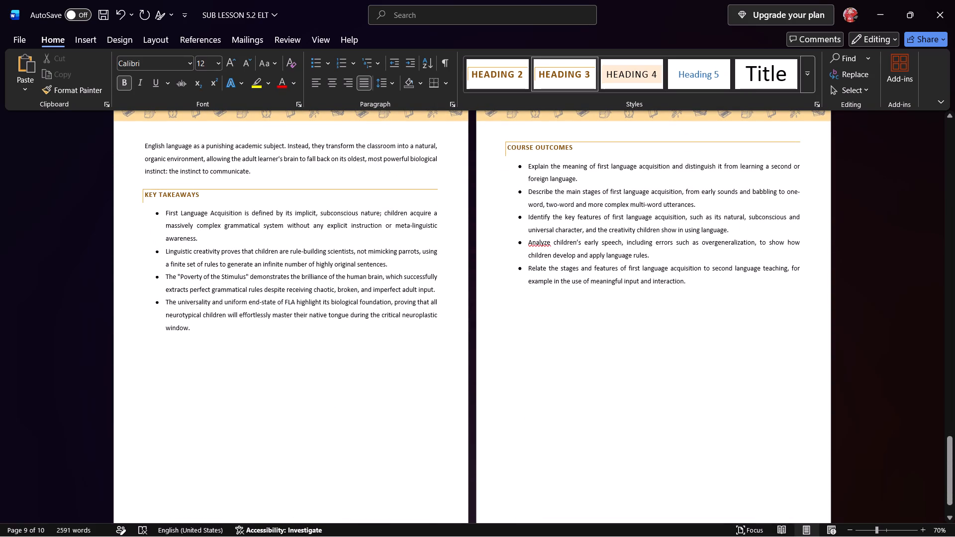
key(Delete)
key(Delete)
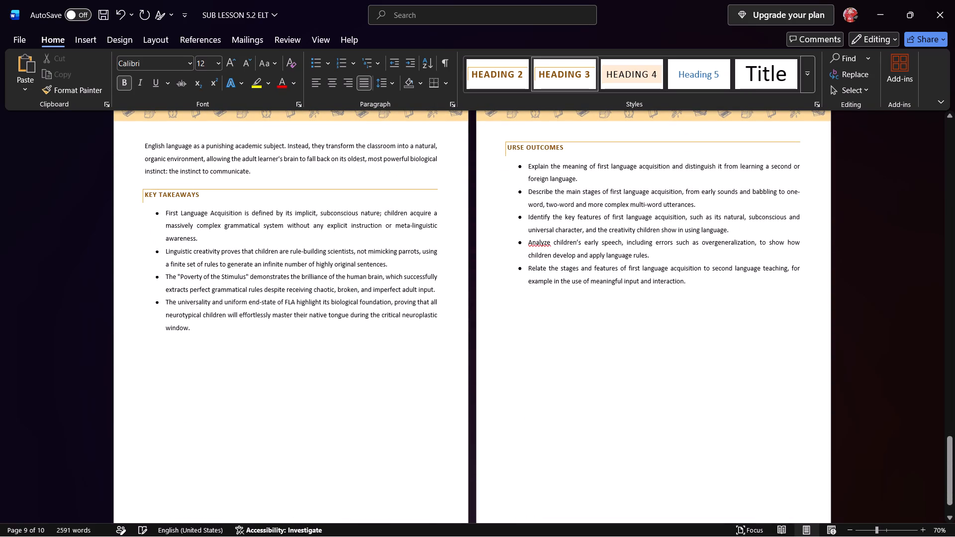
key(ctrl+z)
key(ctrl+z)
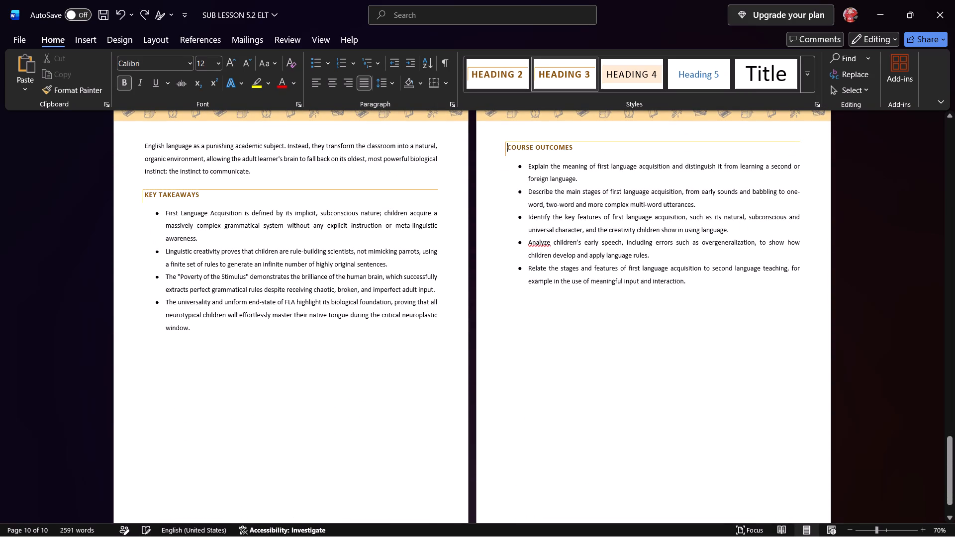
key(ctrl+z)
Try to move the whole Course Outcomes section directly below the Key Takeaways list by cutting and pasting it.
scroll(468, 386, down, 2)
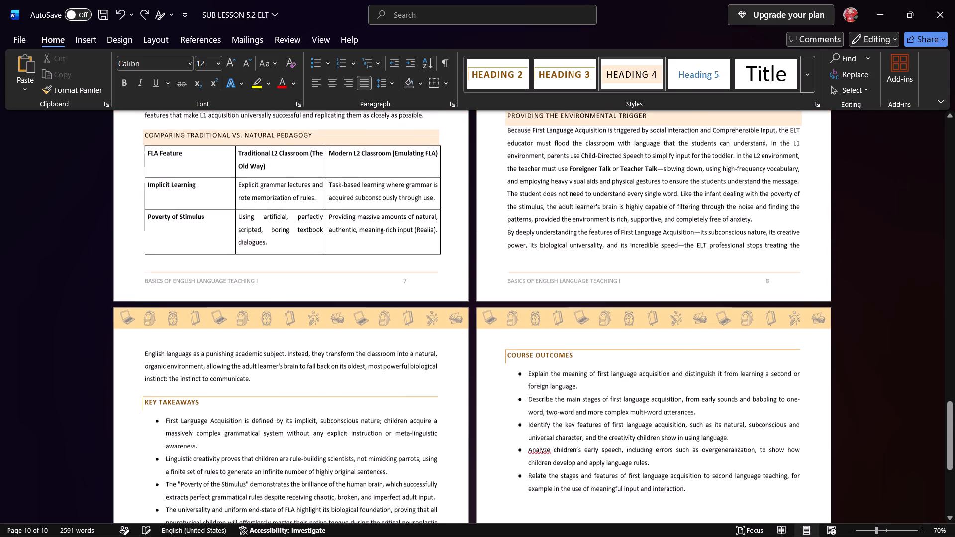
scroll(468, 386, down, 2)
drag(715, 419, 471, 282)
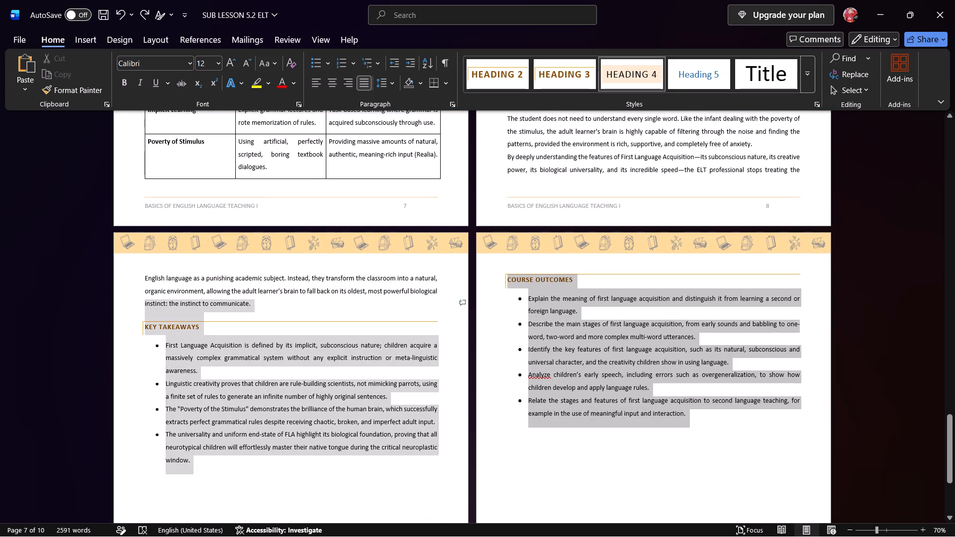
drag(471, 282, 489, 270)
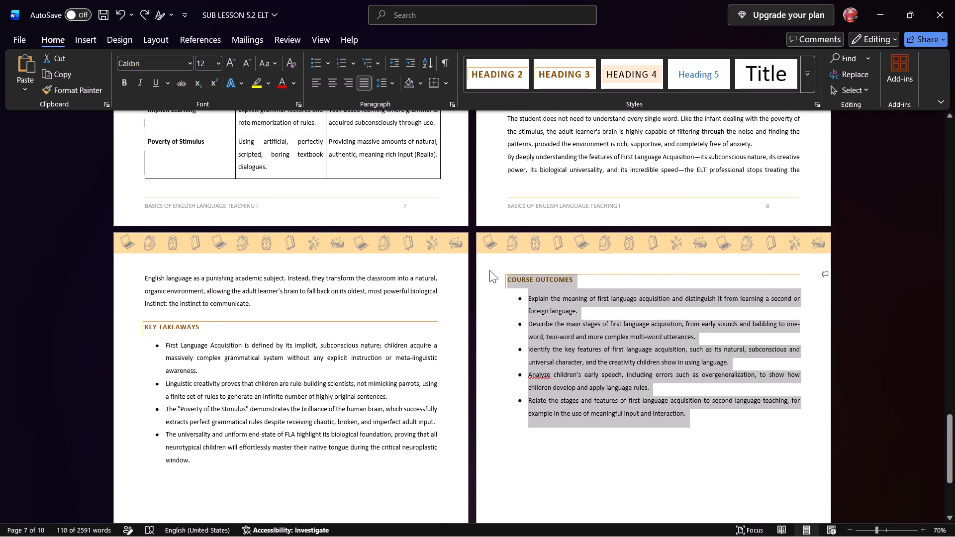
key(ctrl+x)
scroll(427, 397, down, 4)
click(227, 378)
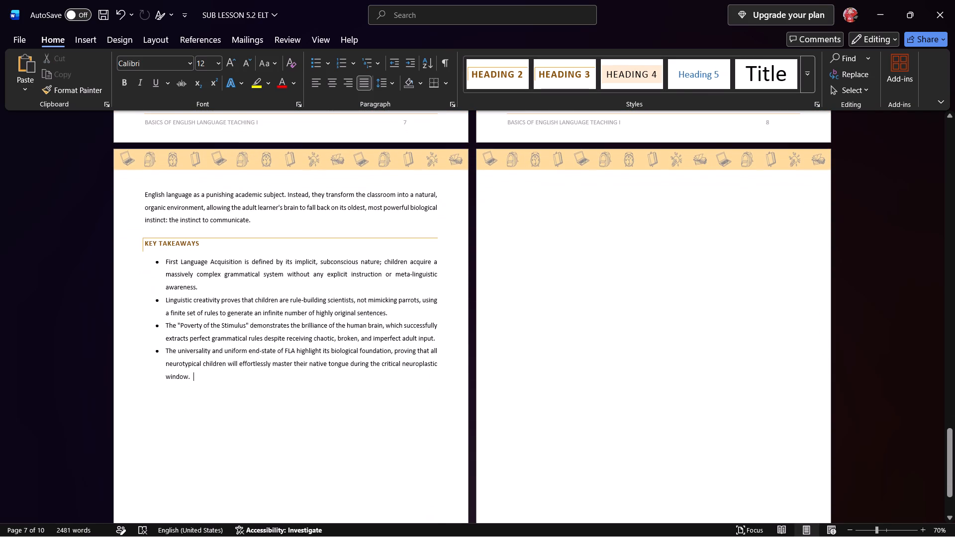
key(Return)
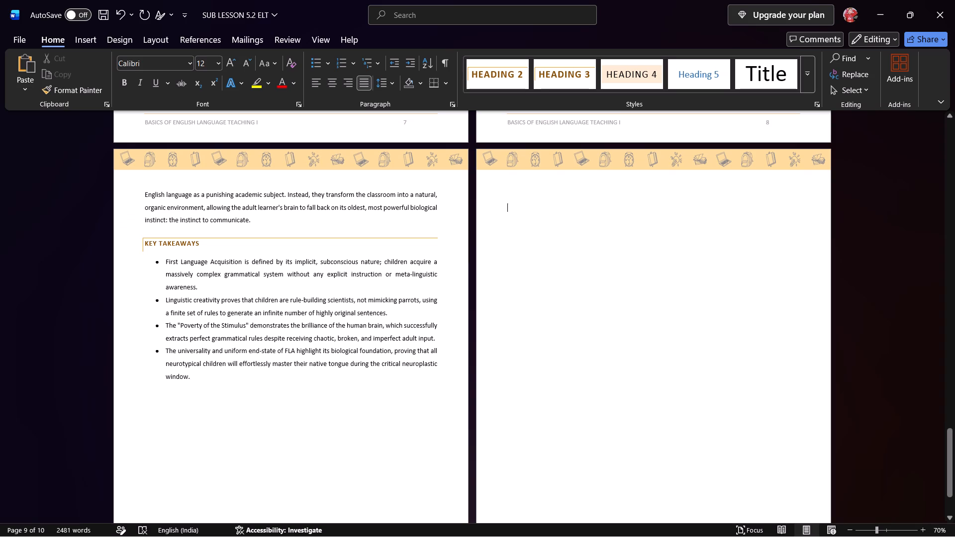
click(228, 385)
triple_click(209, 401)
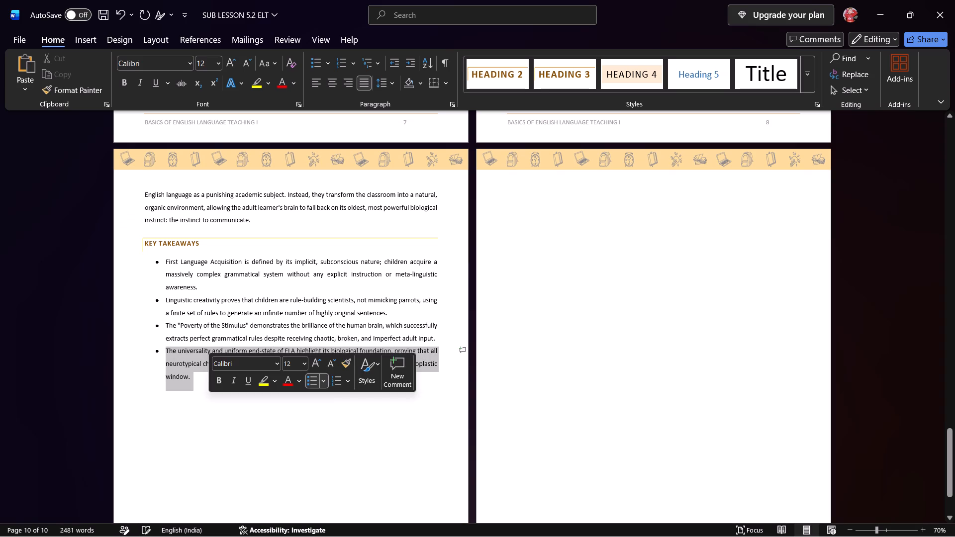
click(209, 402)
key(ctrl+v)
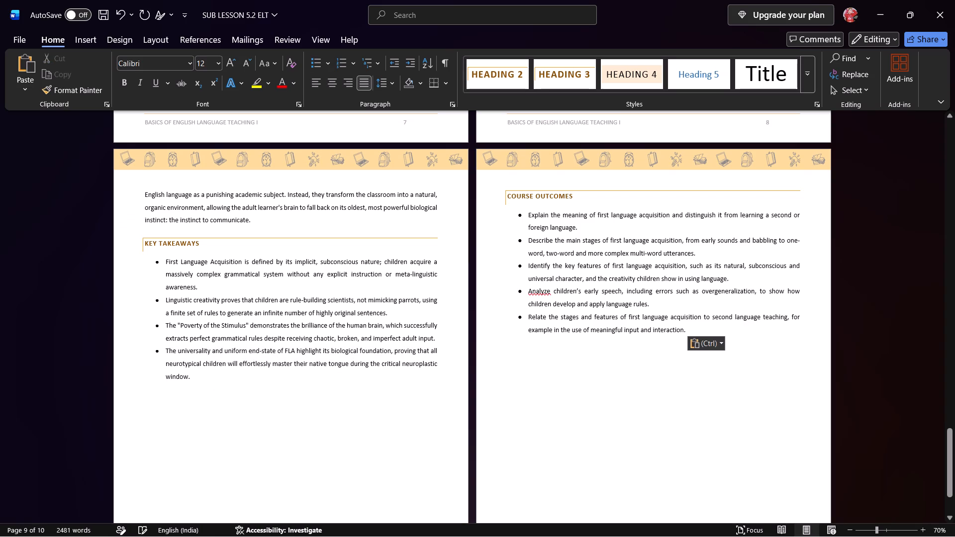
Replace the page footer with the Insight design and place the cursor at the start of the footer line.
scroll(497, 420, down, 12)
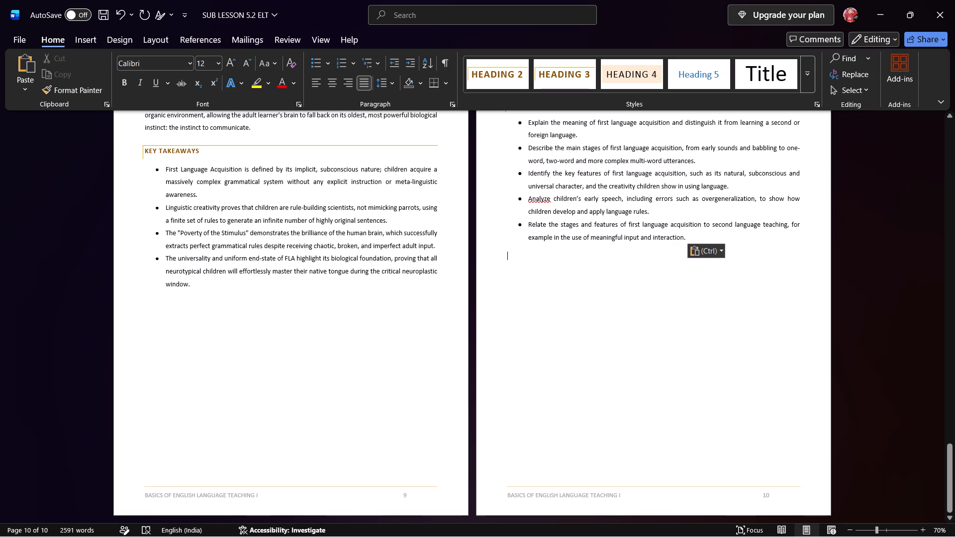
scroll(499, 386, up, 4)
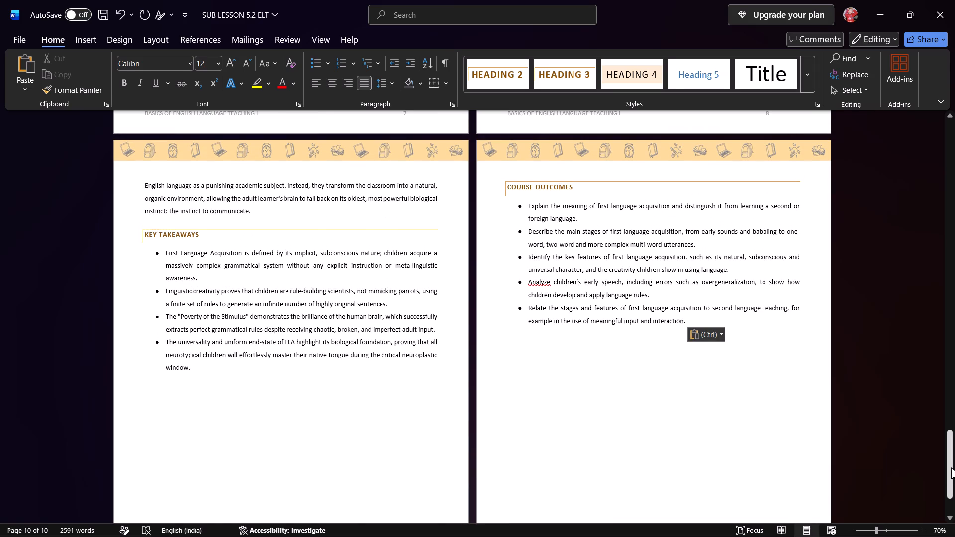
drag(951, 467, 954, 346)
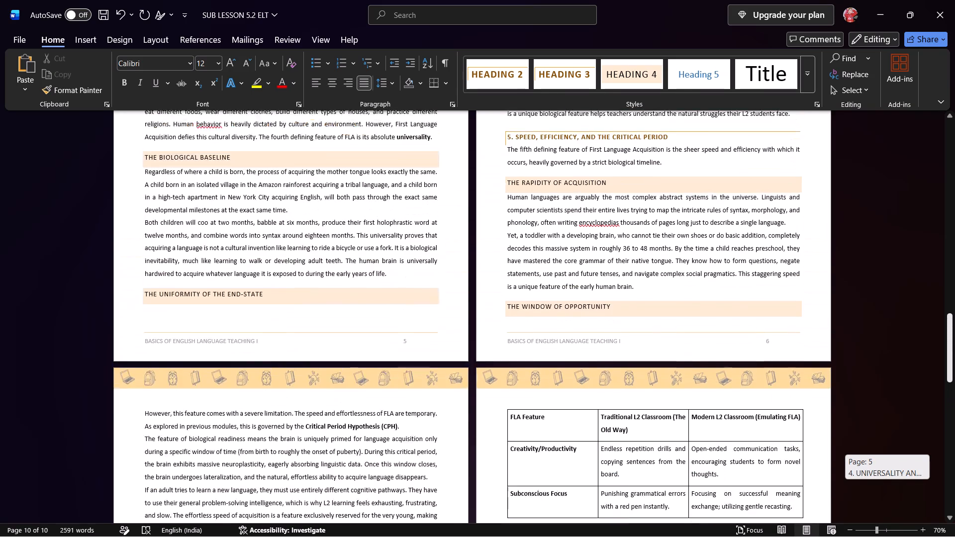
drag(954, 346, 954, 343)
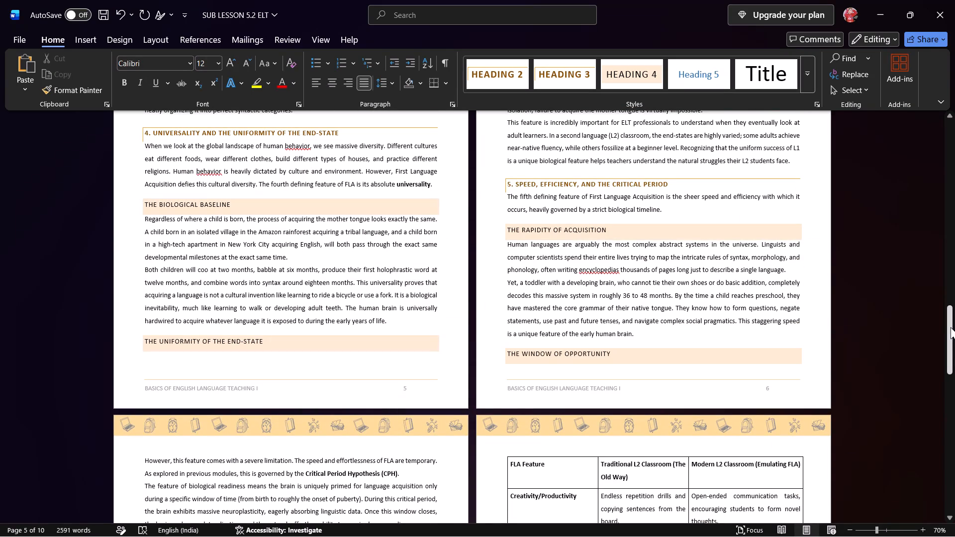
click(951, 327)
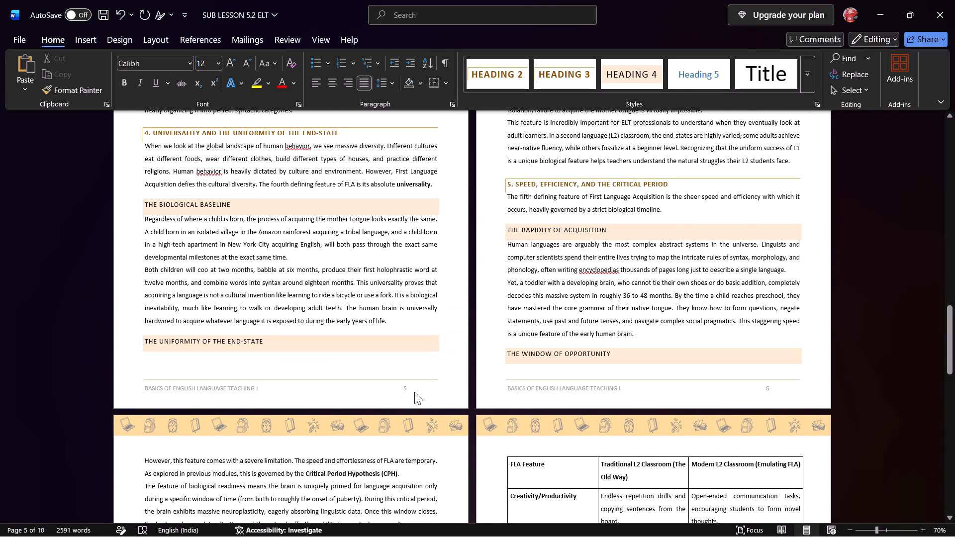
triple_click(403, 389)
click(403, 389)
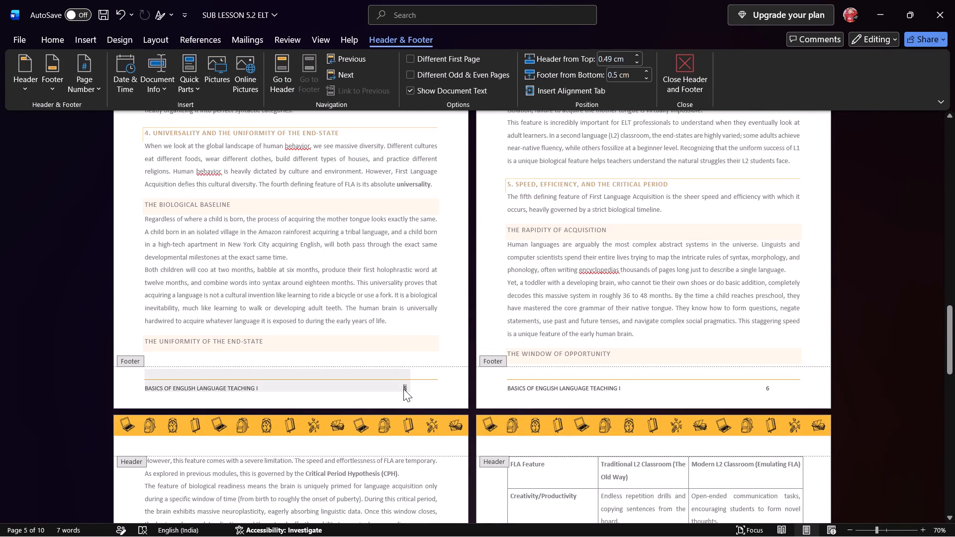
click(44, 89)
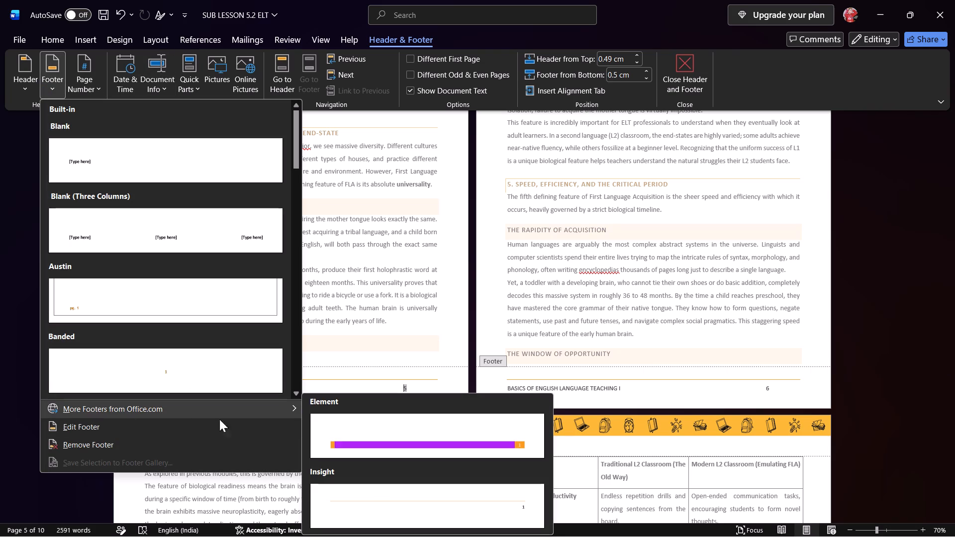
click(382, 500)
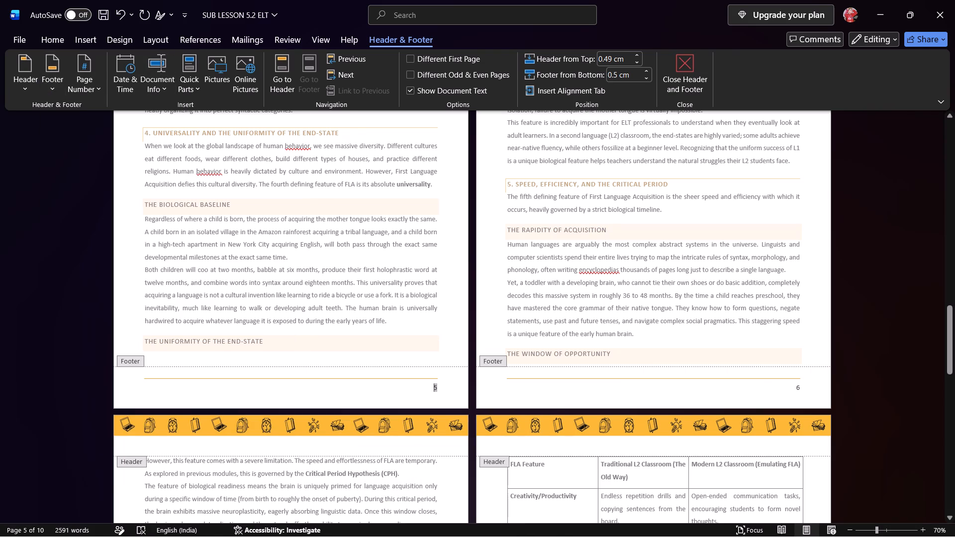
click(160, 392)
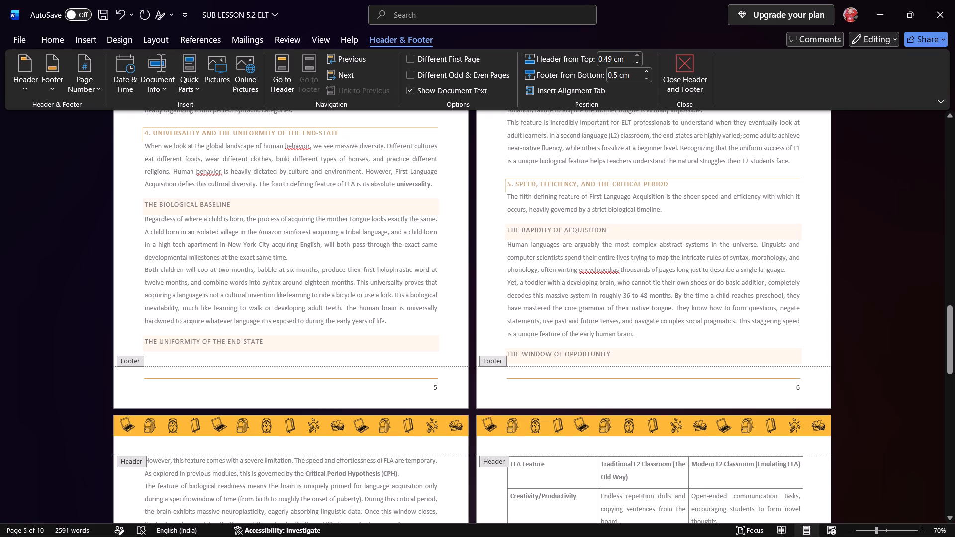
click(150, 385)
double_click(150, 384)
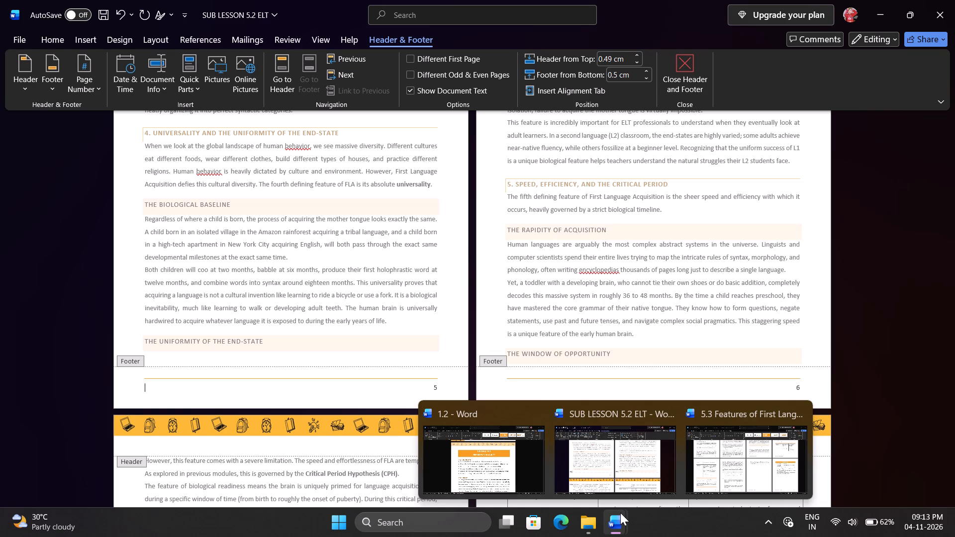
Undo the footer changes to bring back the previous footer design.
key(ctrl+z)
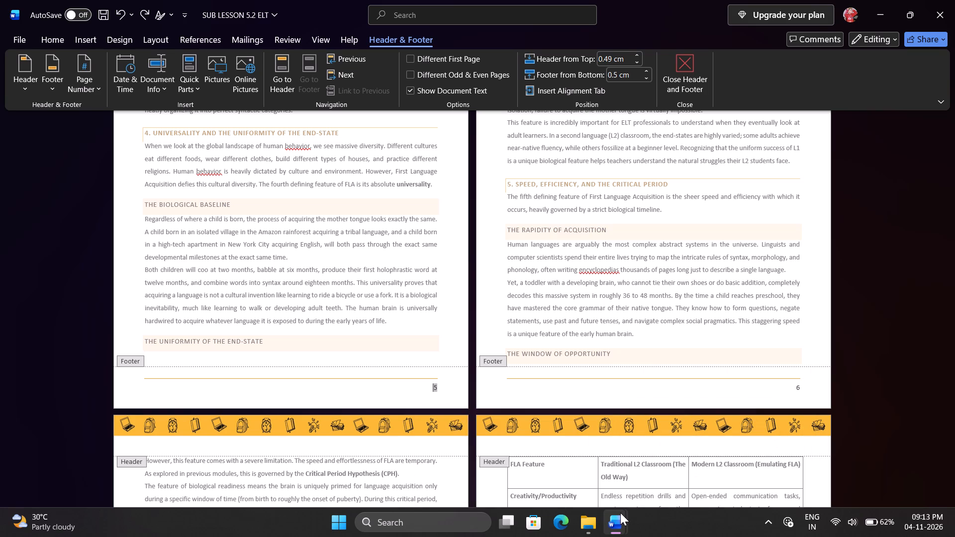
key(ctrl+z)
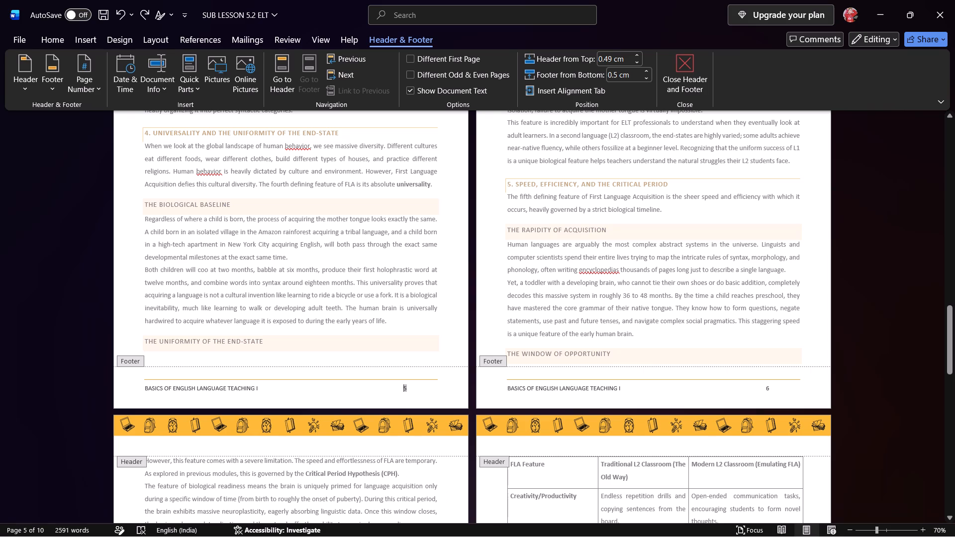
Copy the footer text BASICS OF ENGLISH LANGUAGE TEACHING I, apply a gallery footer design with a right-aligned page number, and paste the text at its left.
drag(259, 389, 138, 388)
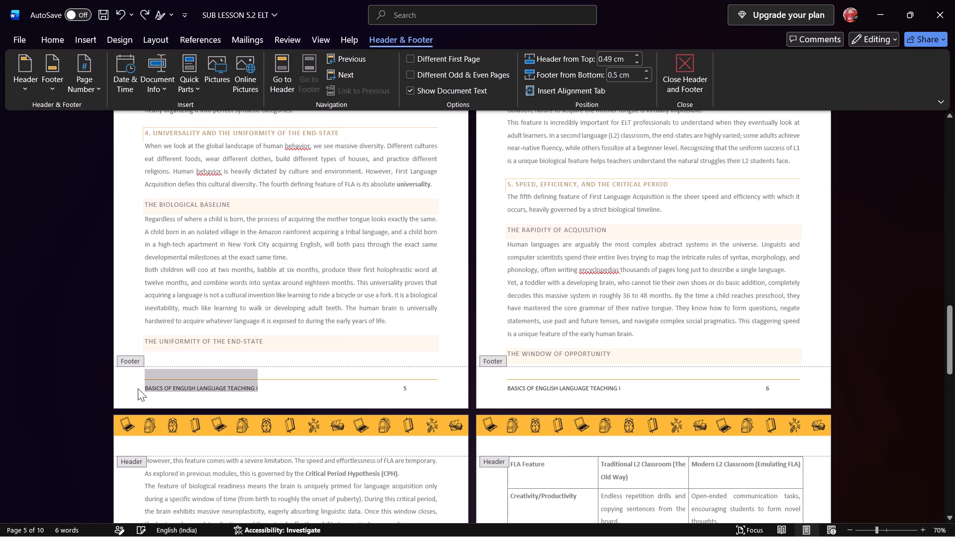
key(ctrl+c)
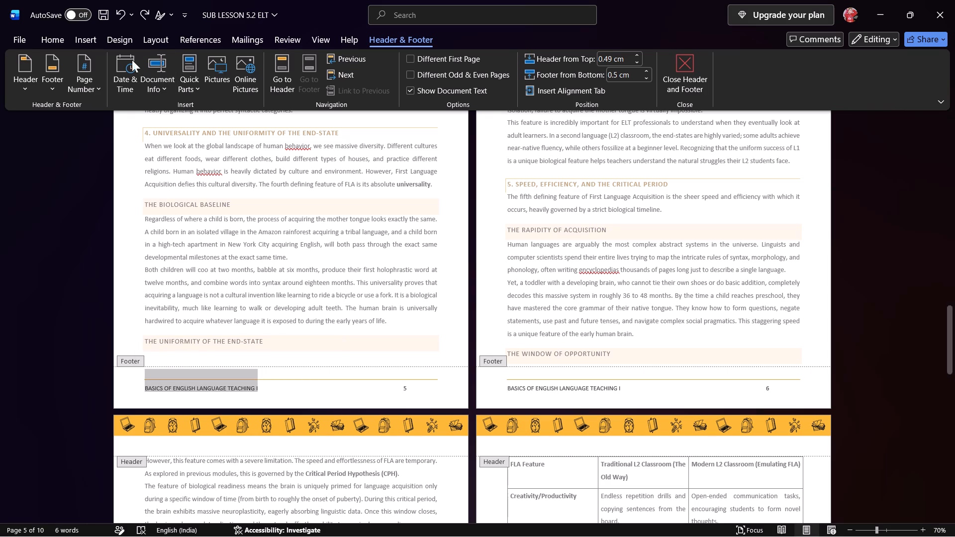
click(55, 92)
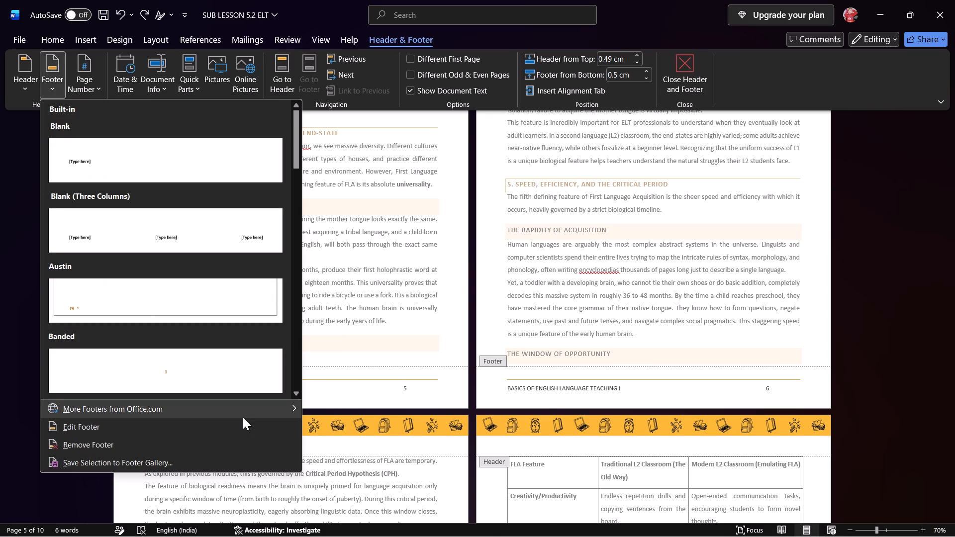
click(411, 496)
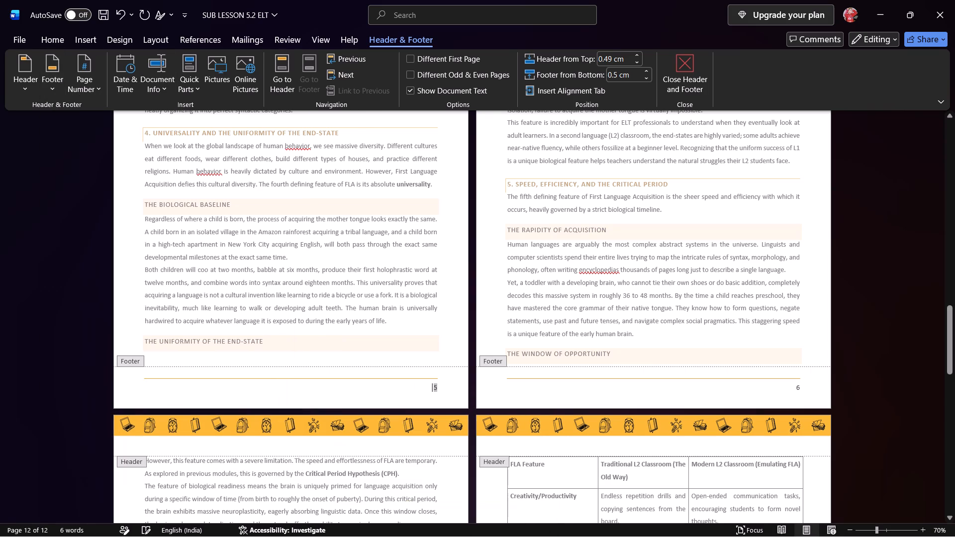
click(143, 385)
double_click(145, 382)
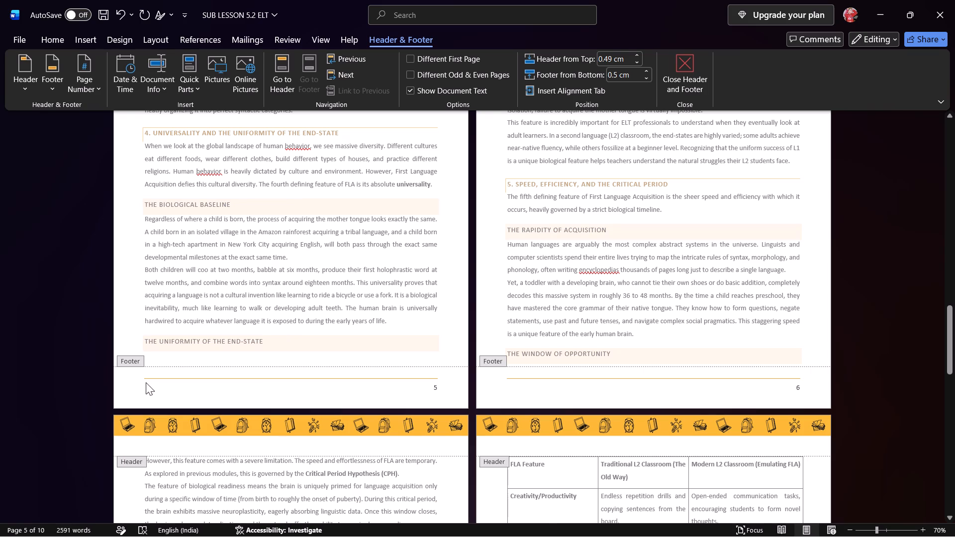
key(ctrl+v)
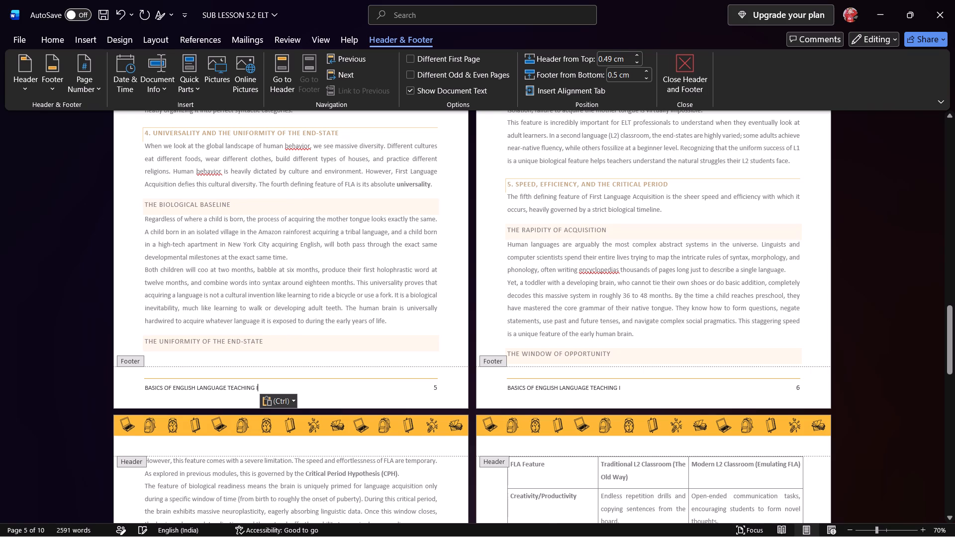
key(Return)
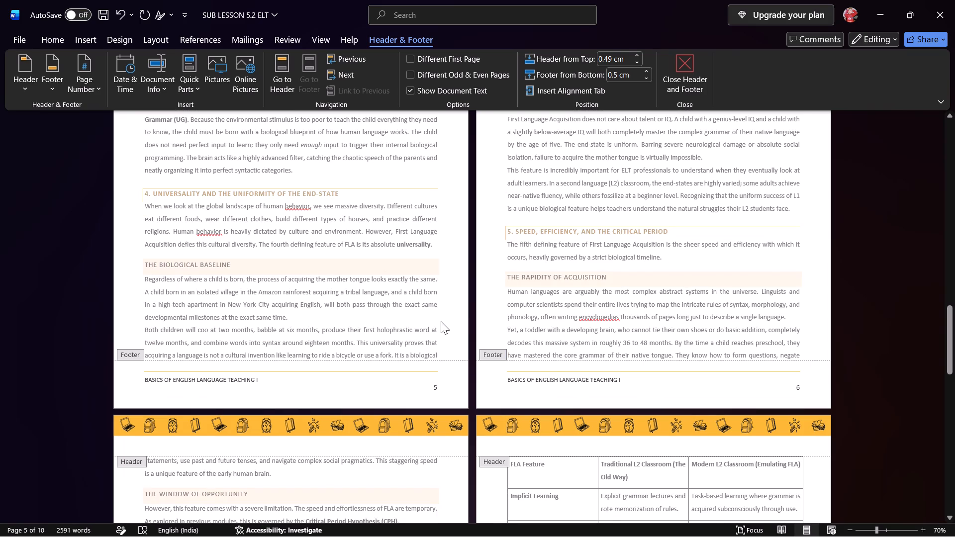
key(ctrl+z)
double_click(403, 319)
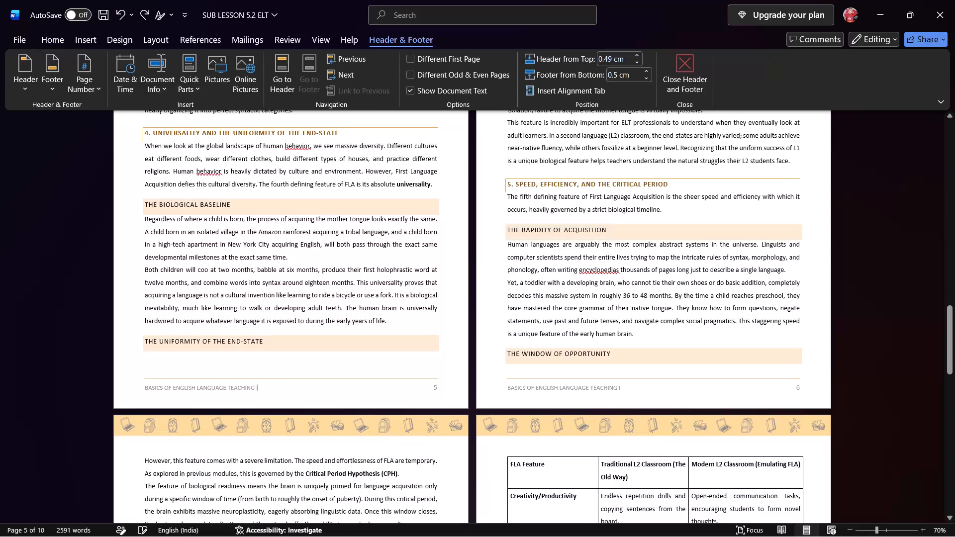
Remove the number prefix 1. from the heading The Miracle of Implicit Learning: The Subconscious Feature on page 2.
drag(949, 350, 954, 244)
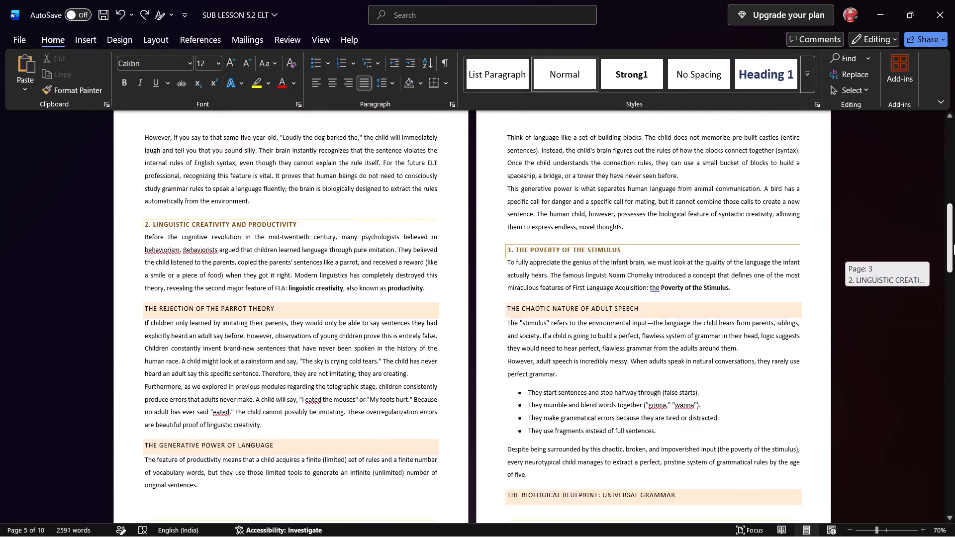
drag(954, 244, 954, 181)
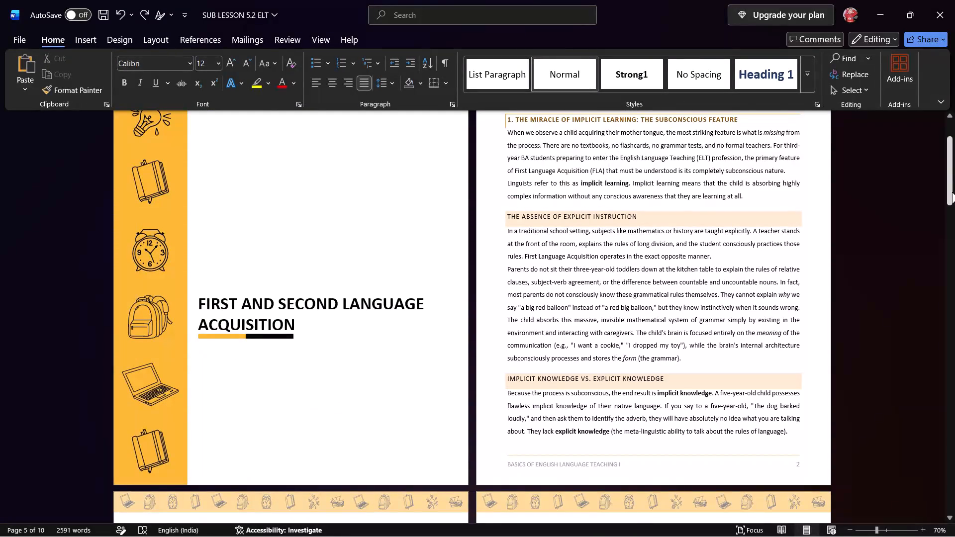
drag(951, 189, 943, 156)
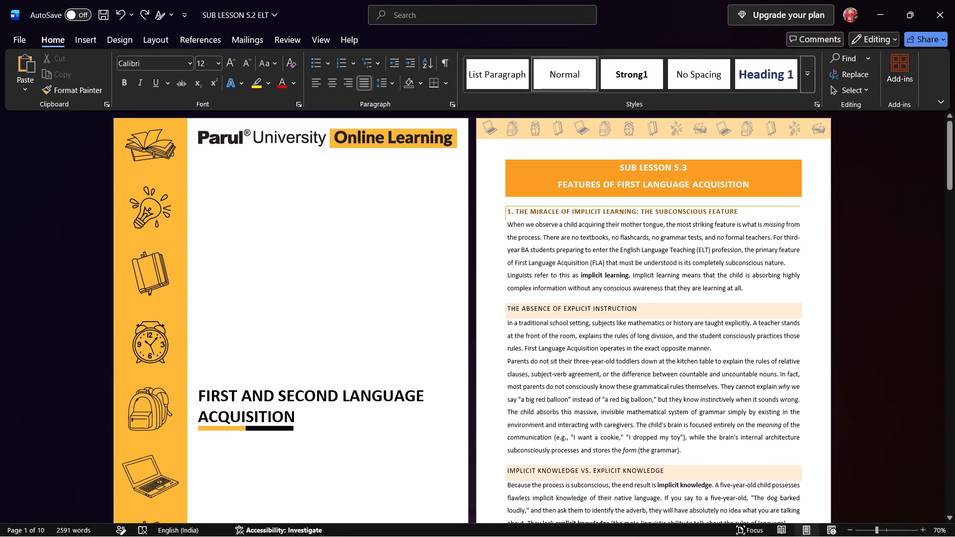
click(514, 210)
key(Delete)
key(BackSpace)
key(BackSpace)
Remove the number prefixes 2. and 3. from the headings Linguistic Creativity and Productivity and The Poverty of the Stimulus.
scroll(512, 306, down, 3)
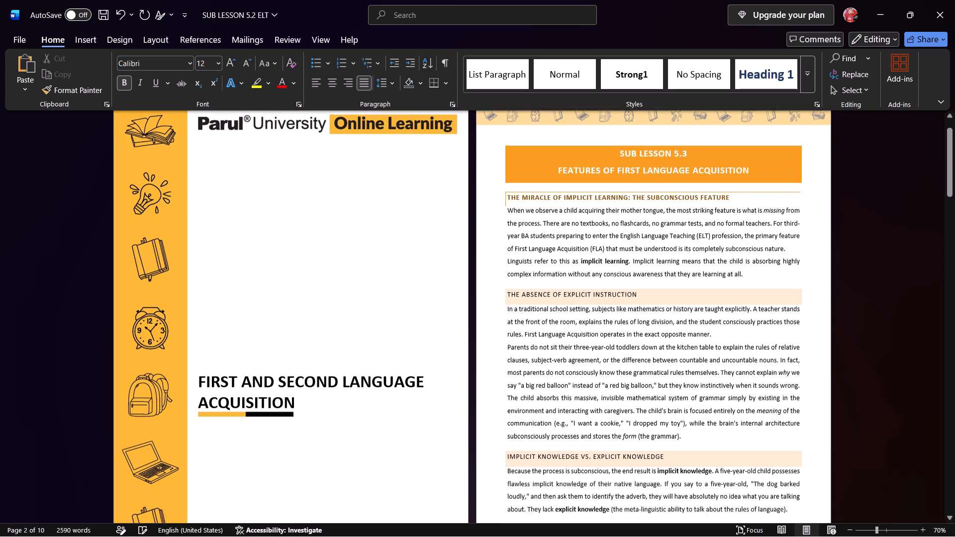
scroll(512, 306, down, 13)
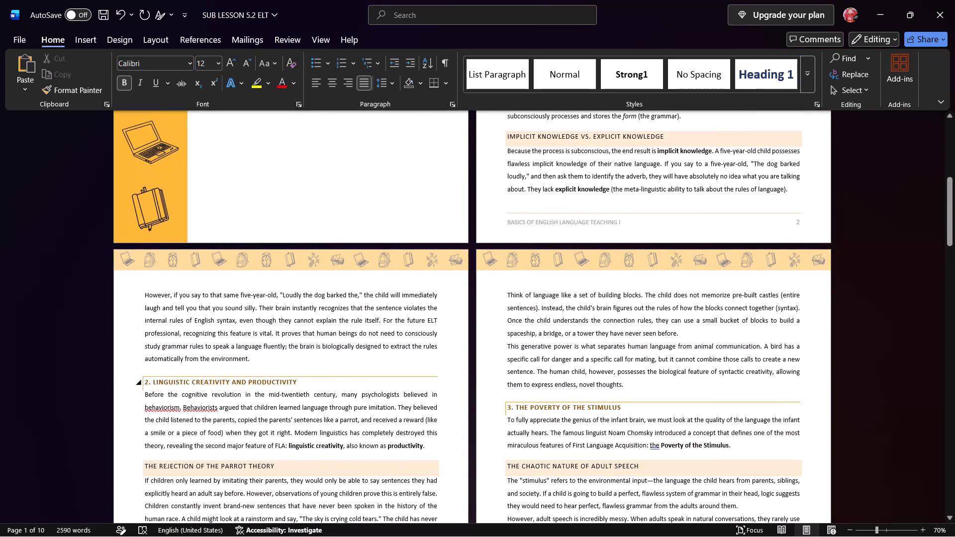
click(153, 381)
key(BackSpace)
key(BackSpace)
key(BackSpace)
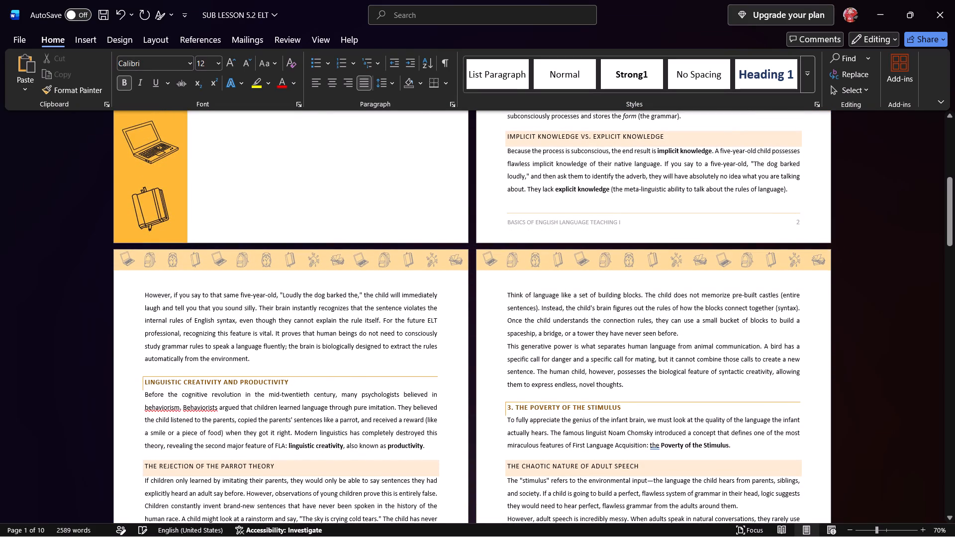
click(516, 406)
key(BackSpace)
key(BackSpace)
key(BackSpace)
Remove the number prefixes 4. and 5. from the Universality and the Uniformity of the End-State and Speed, Efficiency, and the Critical Period headings.
scroll(544, 411, down, 9)
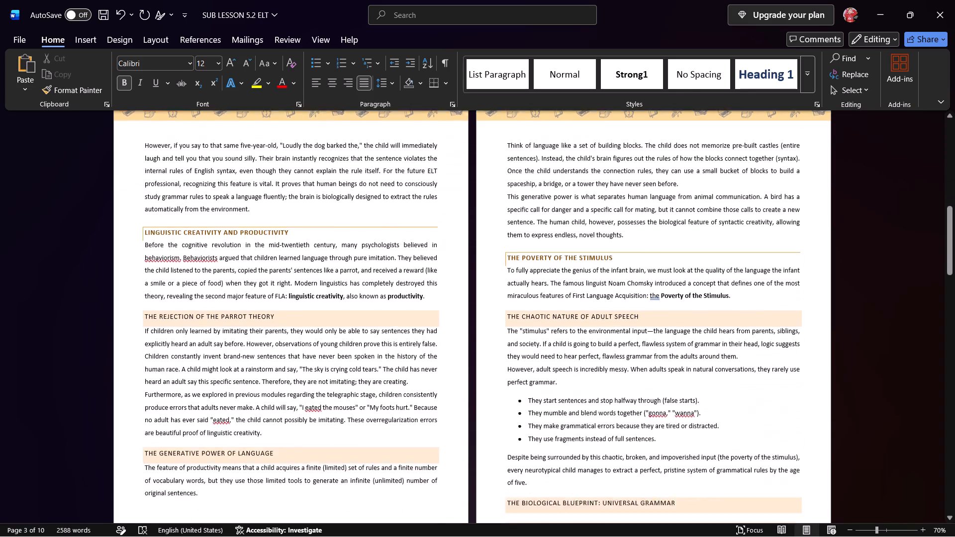
scroll(544, 411, down, 3)
scroll(460, 408, down, 10)
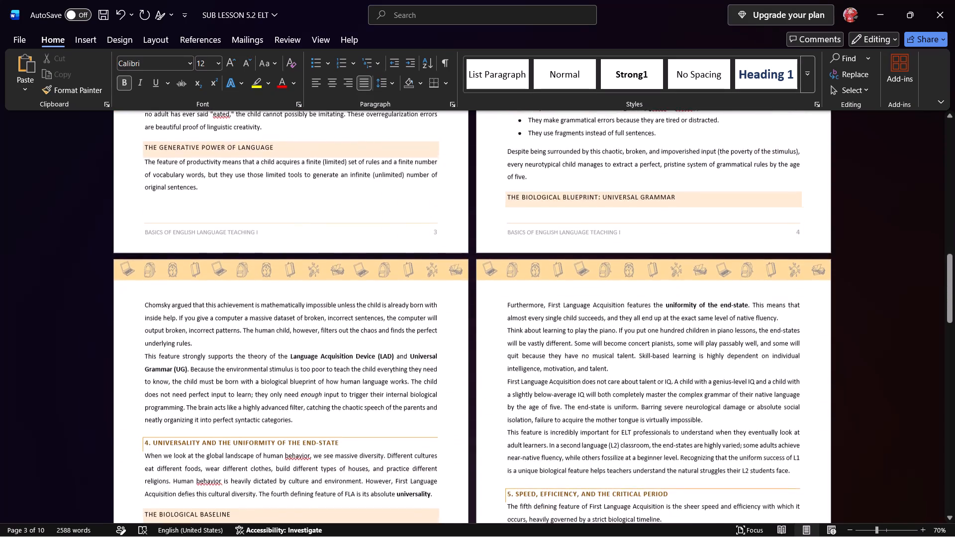
scroll(435, 406, down, 5)
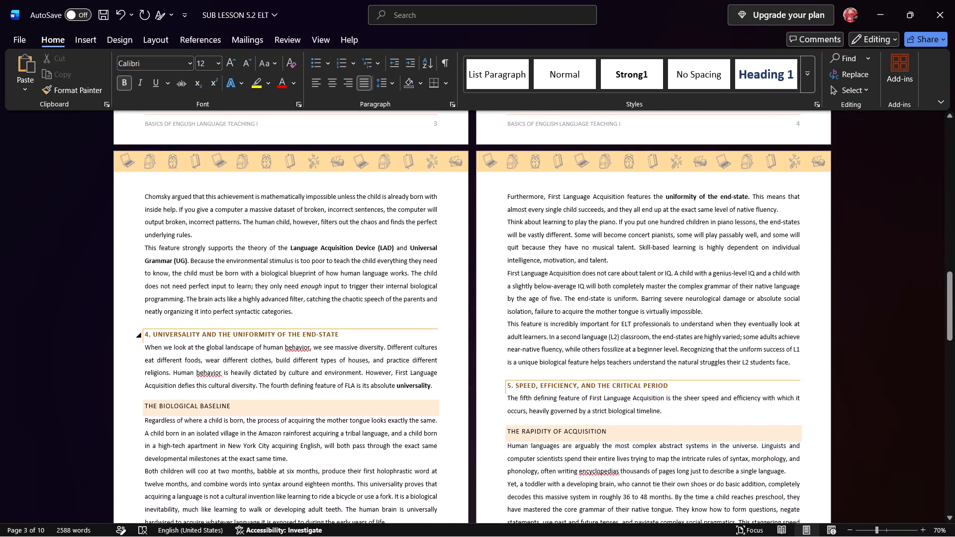
click(153, 332)
key(BackSpace)
key(BackSpace)
key(BackSpace)
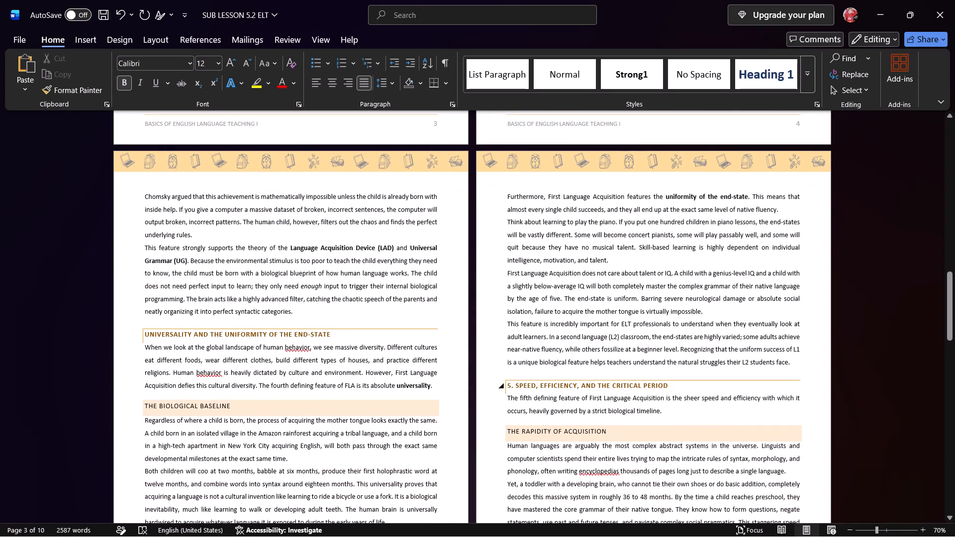
click(516, 386)
key(BackSpace)
key(BackSpace)
key(BackSpace)
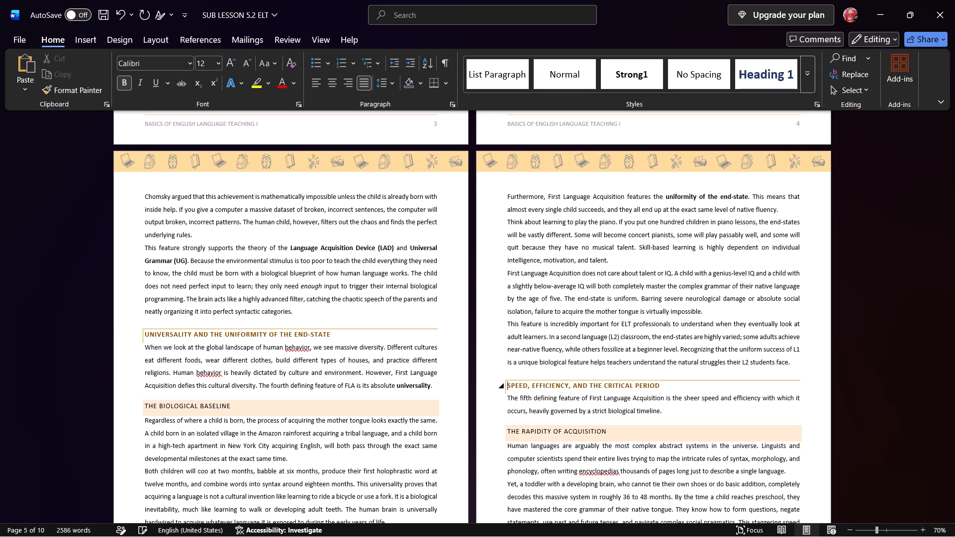
Remove the number prefix 6. from the heading Engineering the ELT Classroom: Emulating Natural Features on page 7.
scroll(533, 387, down, 9)
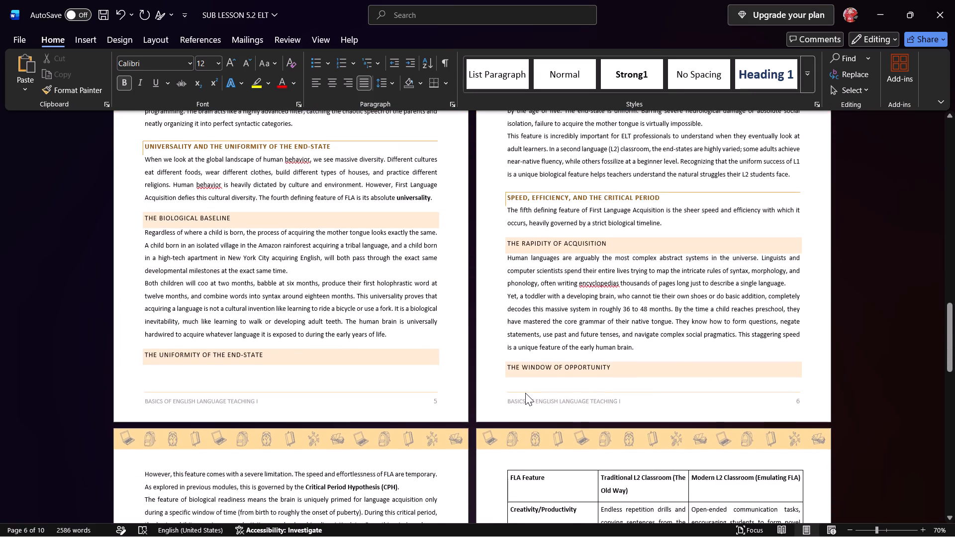
scroll(525, 393, down, 9)
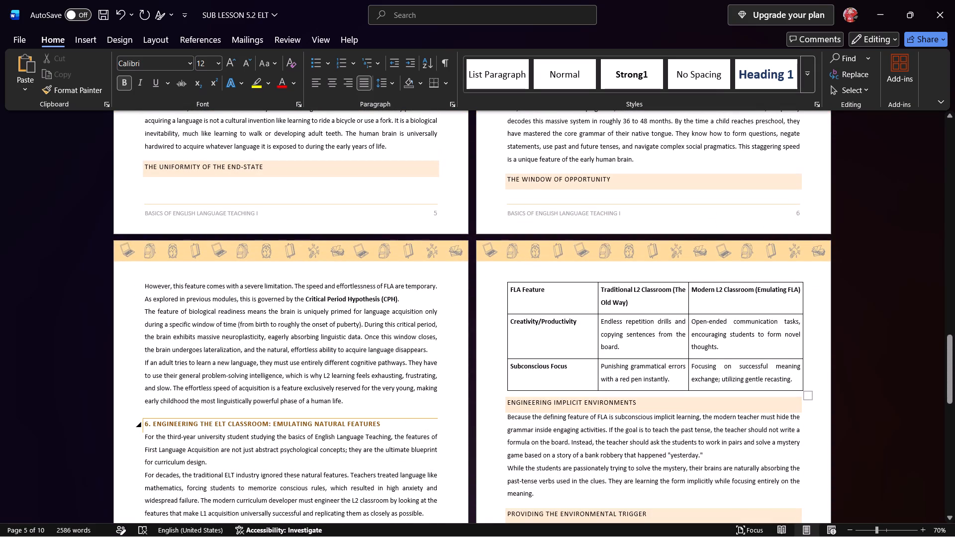
click(153, 424)
key(BackSpace)
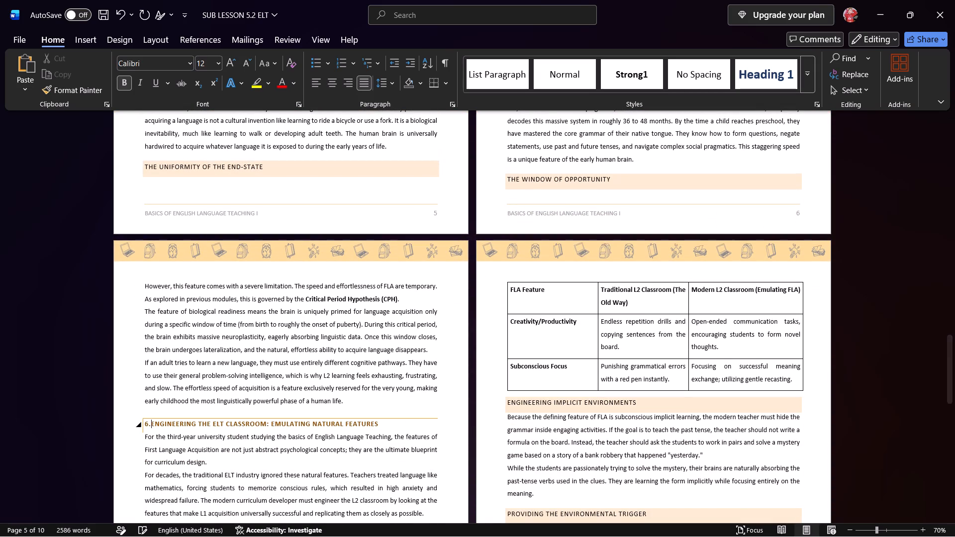
key(BackSpace)
key(BackSpace)
Review the layout of the remaining pages, from the comparison table through Key Takeaways to Course Outcomes.
scroll(271, 422, down, 8)
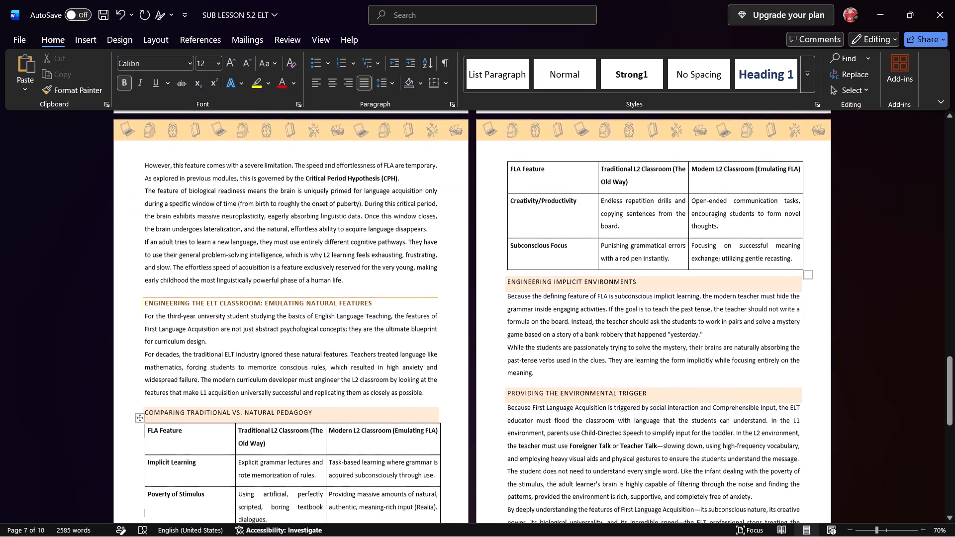
scroll(272, 423, down, 13)
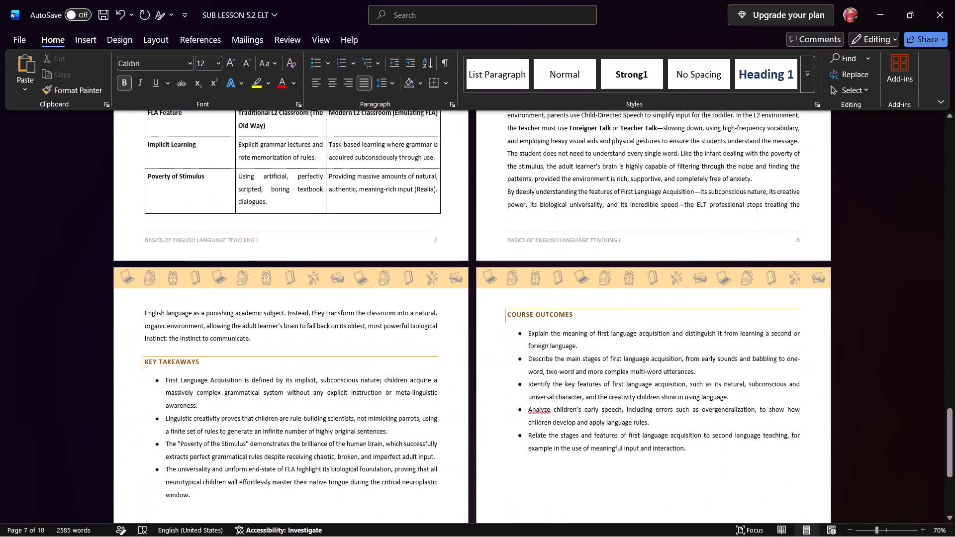
scroll(271, 426, down, 4)
scroll(271, 426, up, 10)
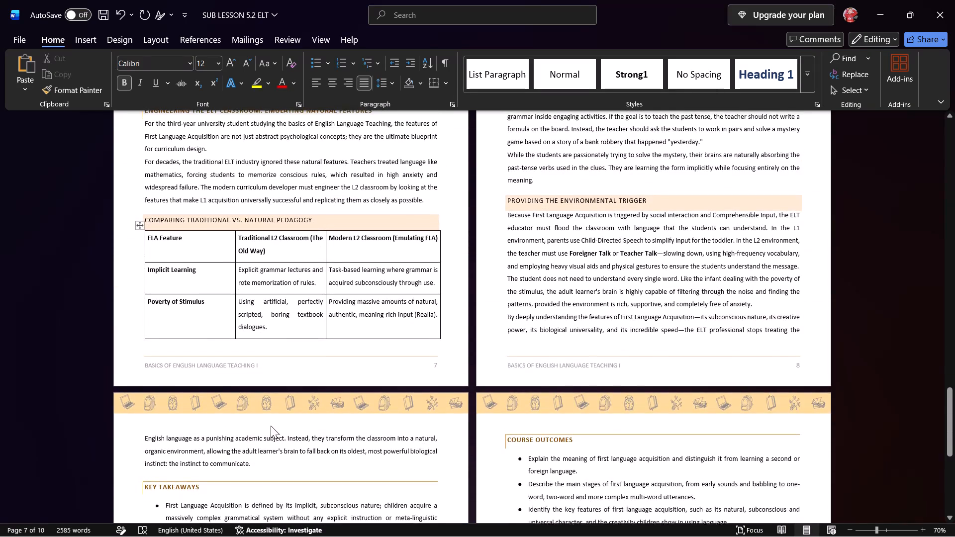
scroll(271, 426, up, 1)
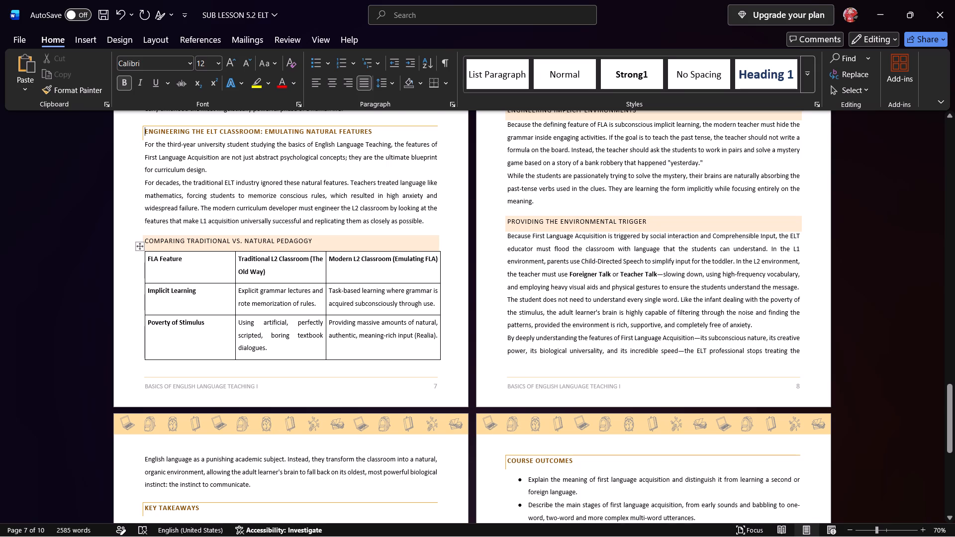
Move the subheading The Uniformity of the End-State onto page 6 by inserting two blank lines before it at the bottom of page 5.
scroll(308, 231, up, 15)
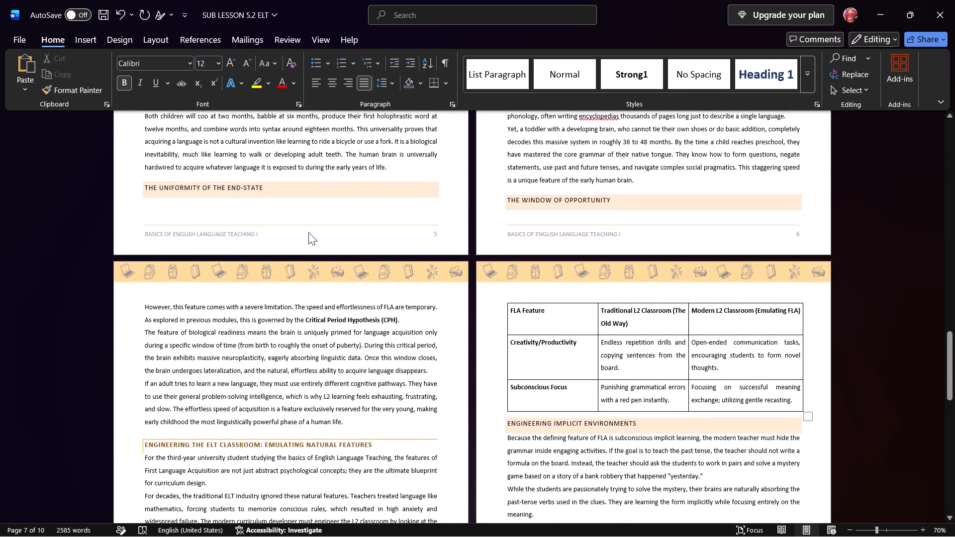
scroll(308, 232, up, 3)
click(407, 235)
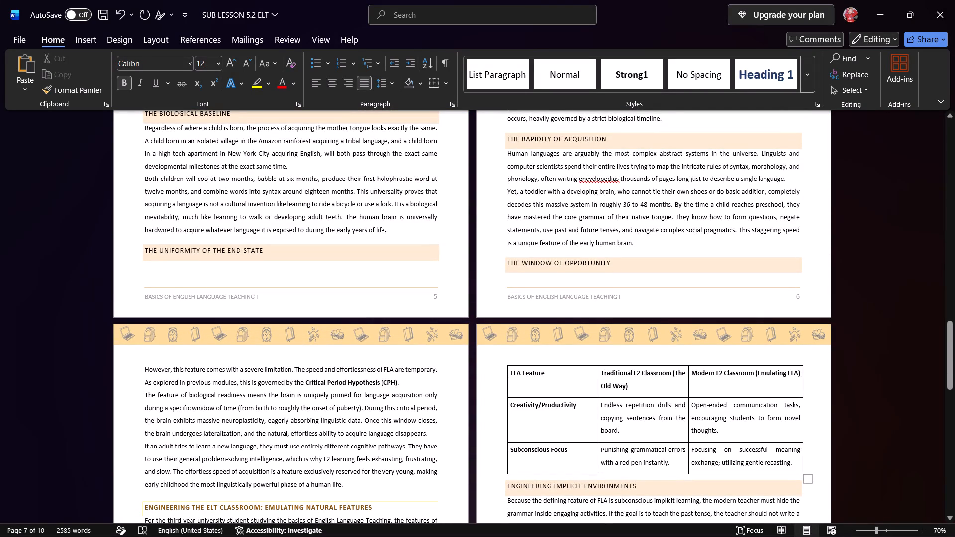
key(Return)
key(Return)
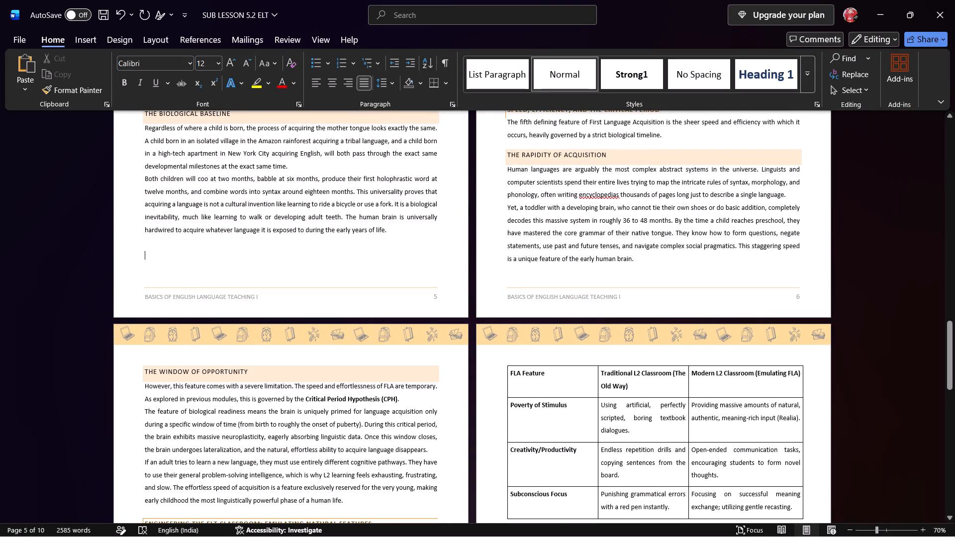
Save the document in Downloads under the new name SUB LESSON 5.3 ELT, reusing the sub-lesson number from the title banner.
scroll(350, 353, up, 17)
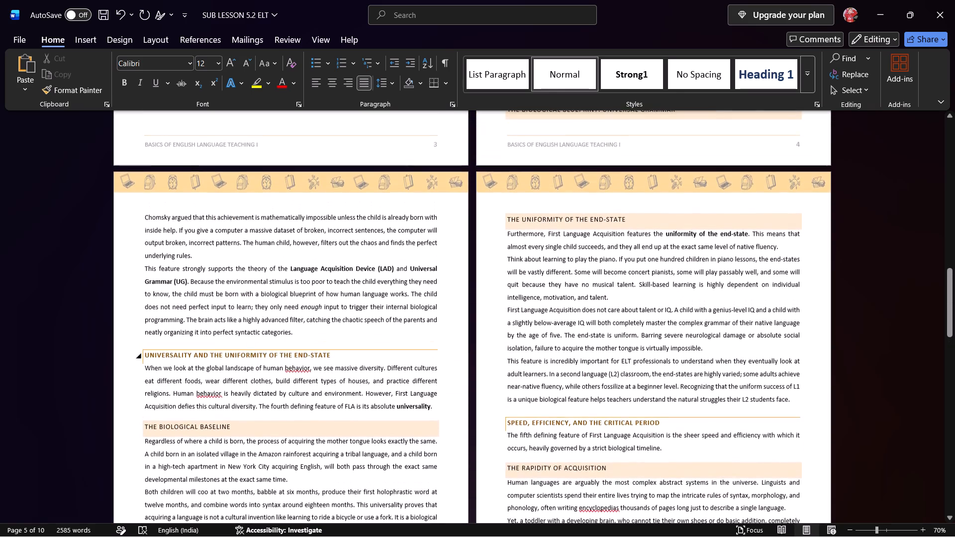
scroll(350, 353, up, 5)
drag(950, 257, 950, 252)
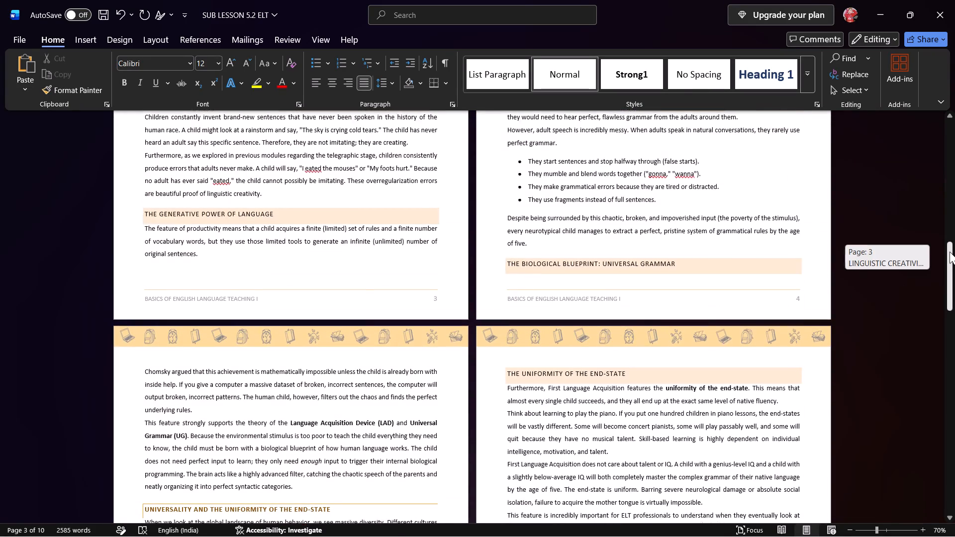
drag(950, 252, 953, 132)
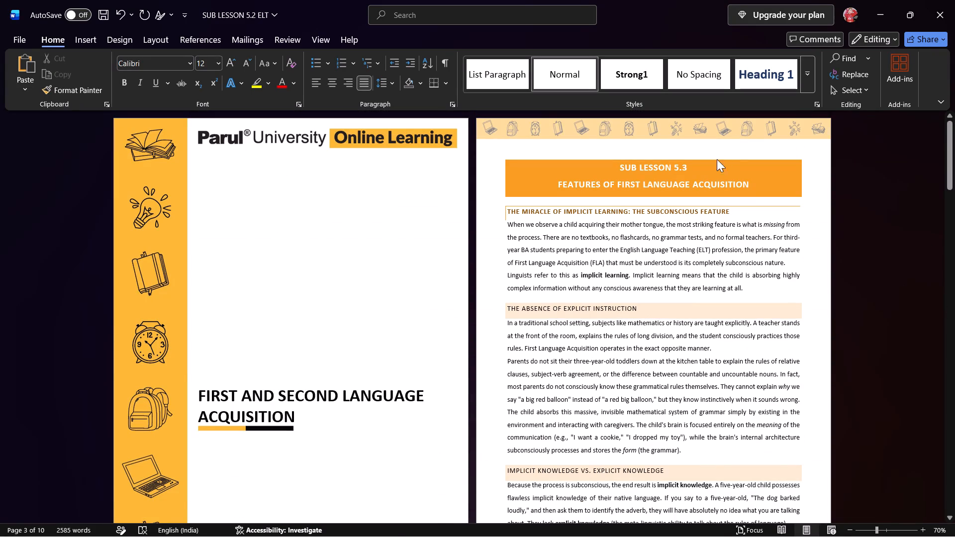
drag(700, 166, 619, 172)
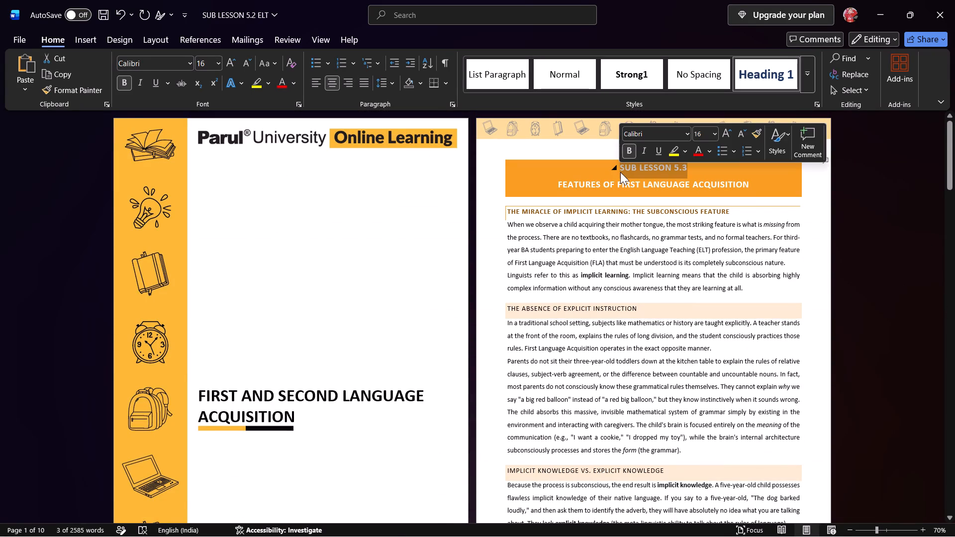
key(ctrl+c)
click(21, 33)
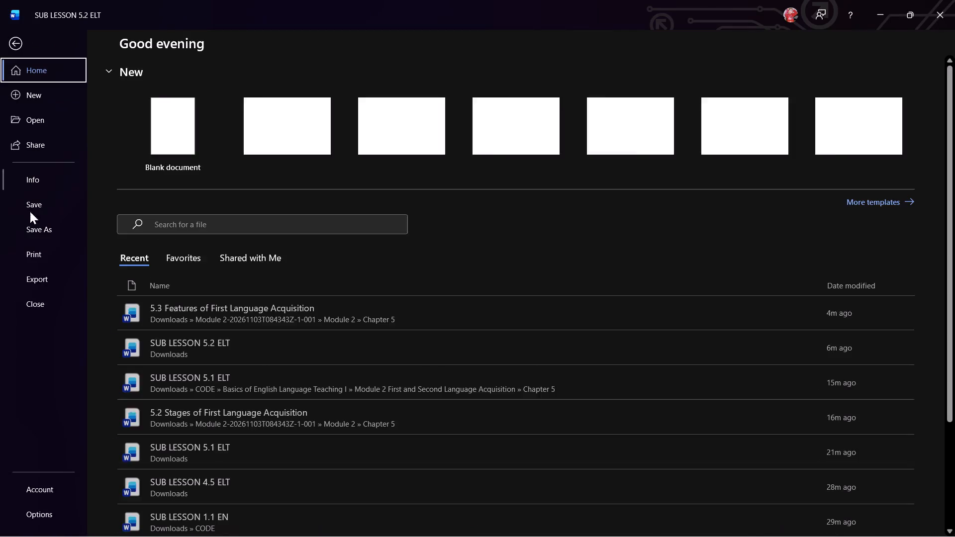
click(31, 231)
click(393, 185)
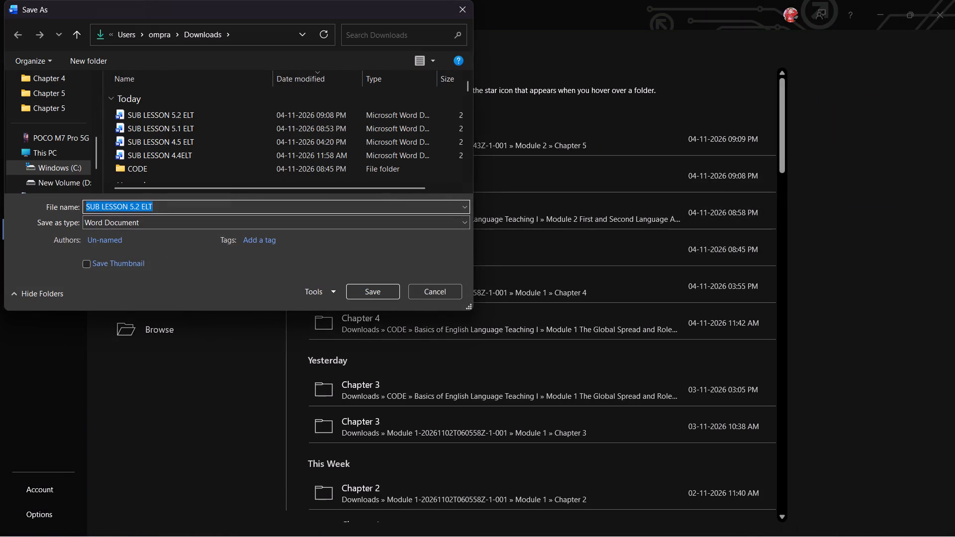
click(137, 205)
drag(137, 205, 93, 205)
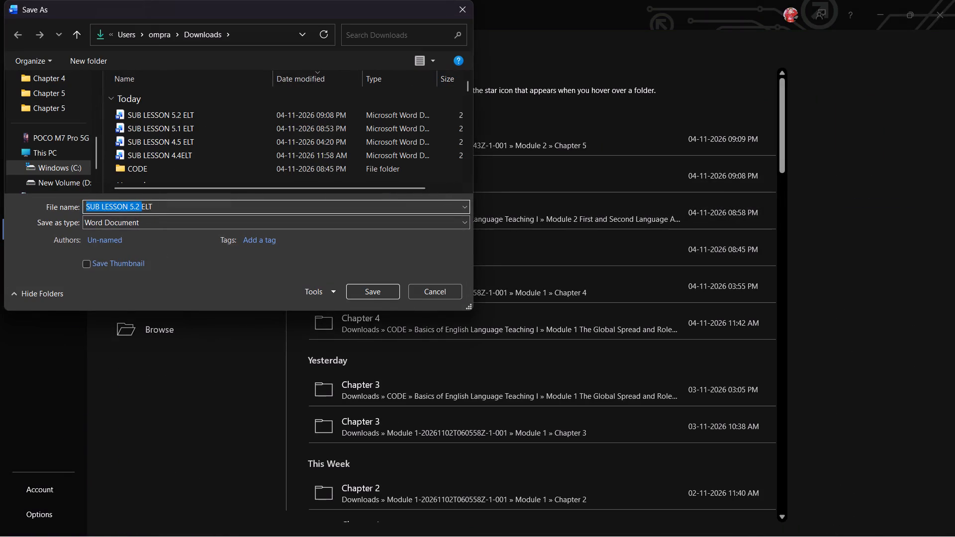
click(137, 207)
drag(137, 207, 102, 206)
click(140, 204)
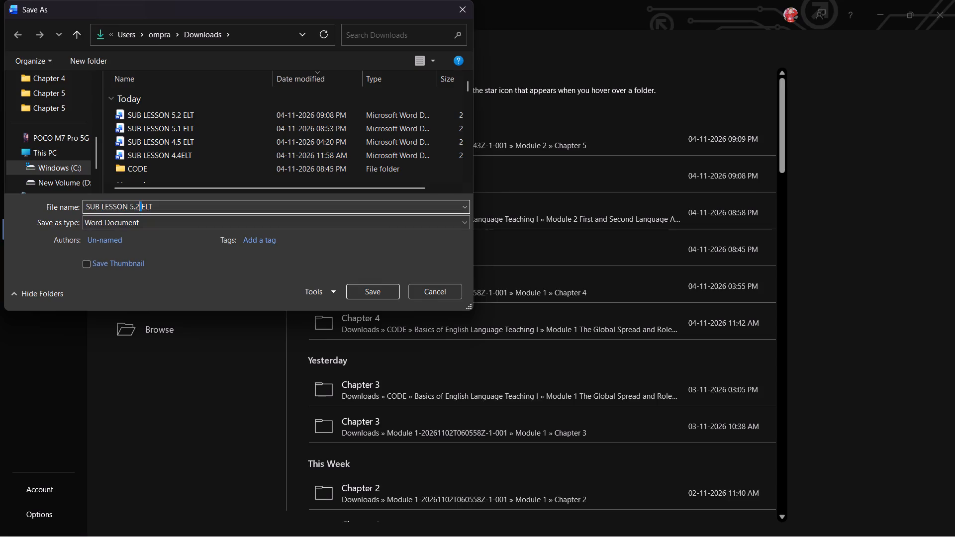
click(134, 206)
drag(134, 206, 127, 206)
drag(137, 206, 86, 205)
key(ctrl+v)
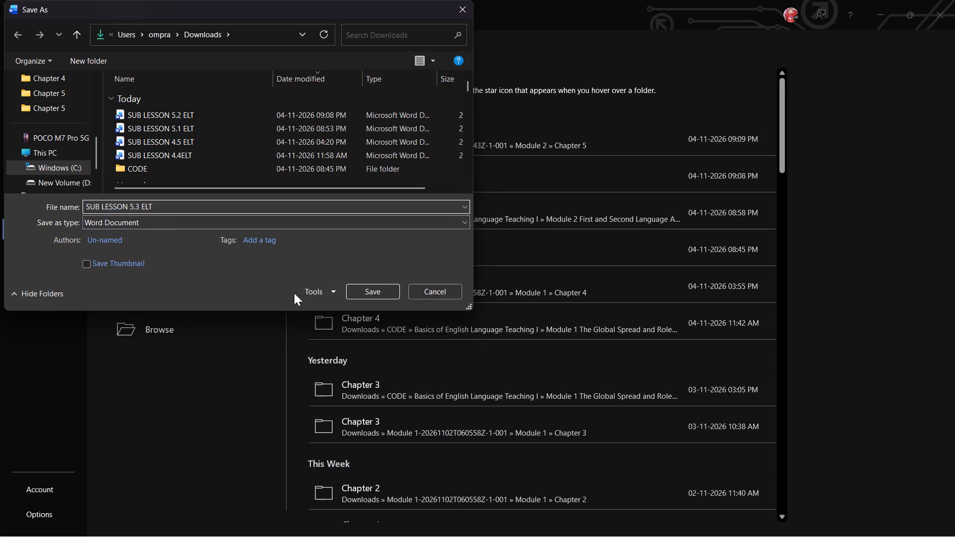
click(379, 289)
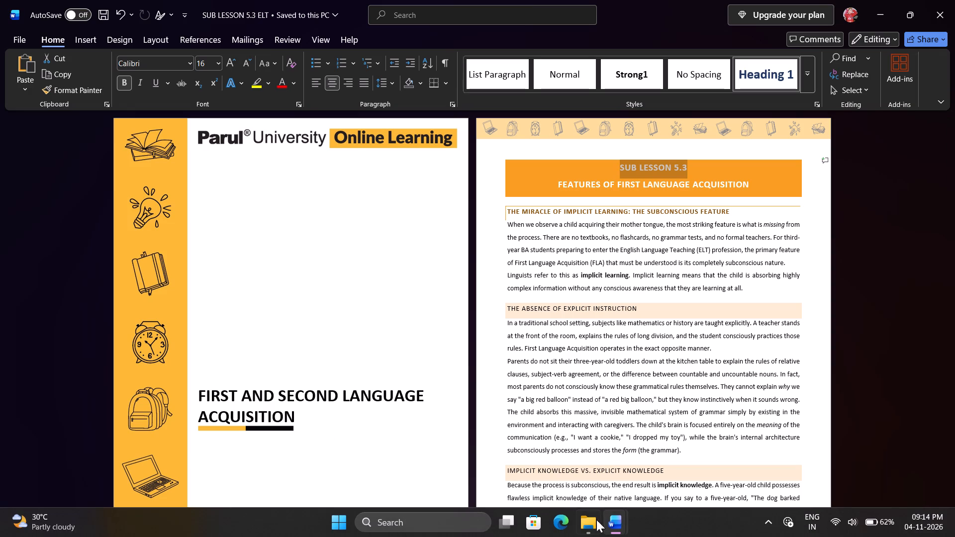
In File Explorer, copy SUB LESSON 5.3 ELT from Downloads into the Chapter 5 folder of Module 2 First and Second Language Acquisition.
click(580, 519)
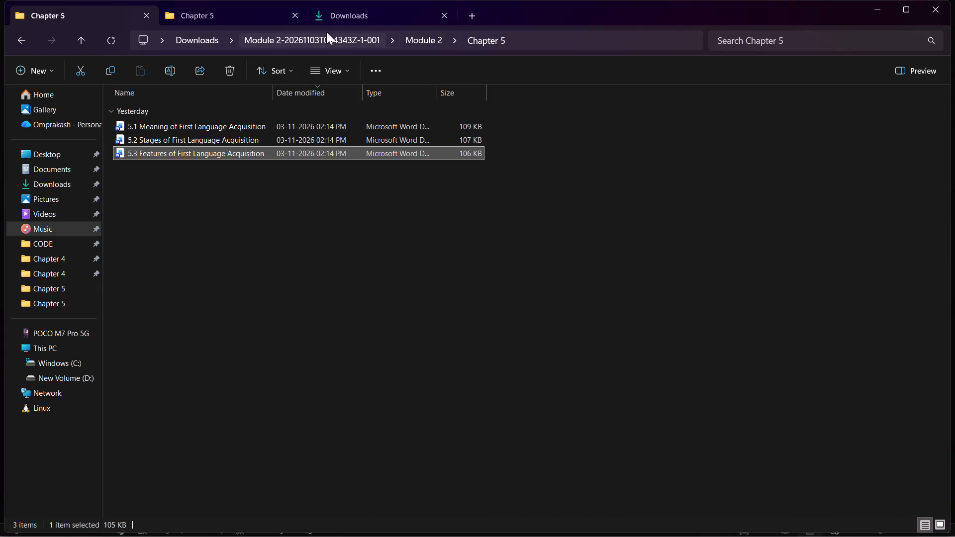
click(338, 16)
click(197, 126)
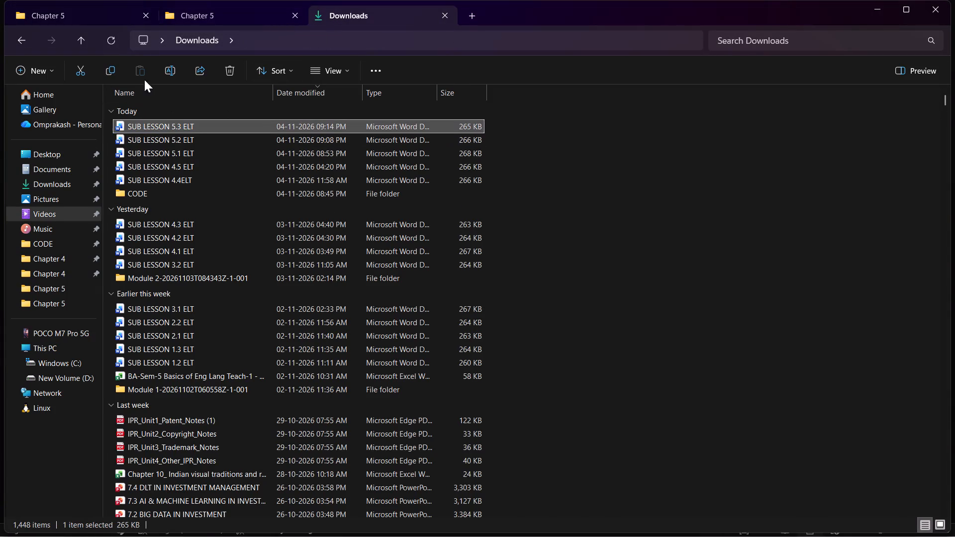
click(109, 71)
click(201, 15)
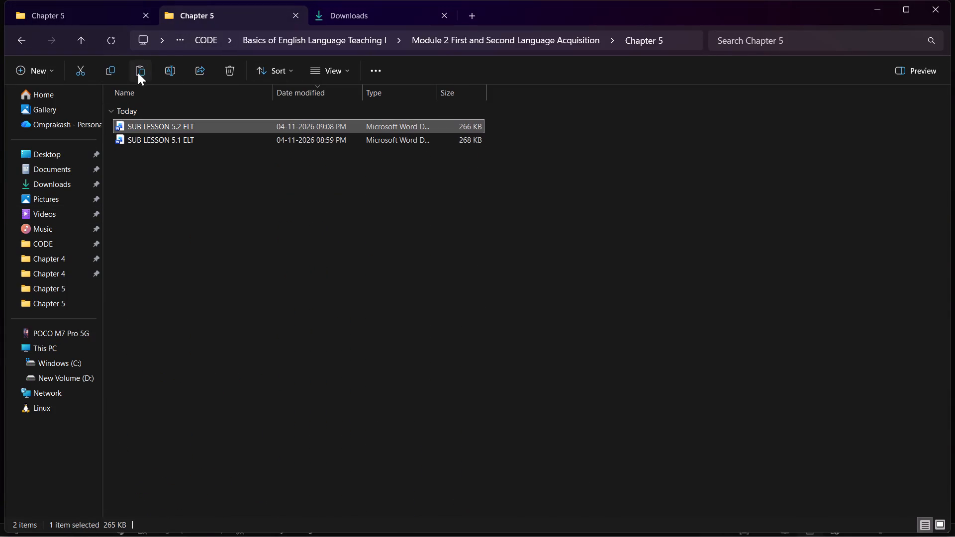
click(138, 73)
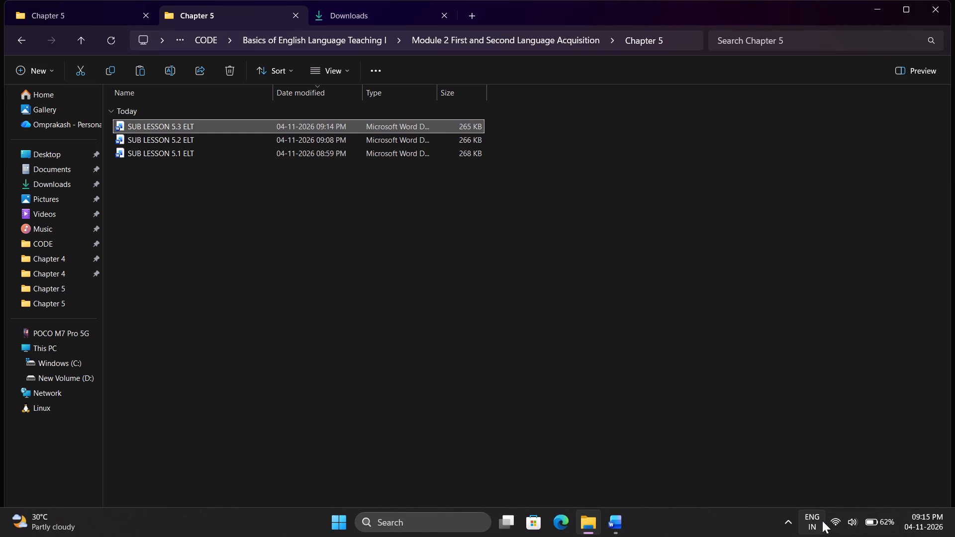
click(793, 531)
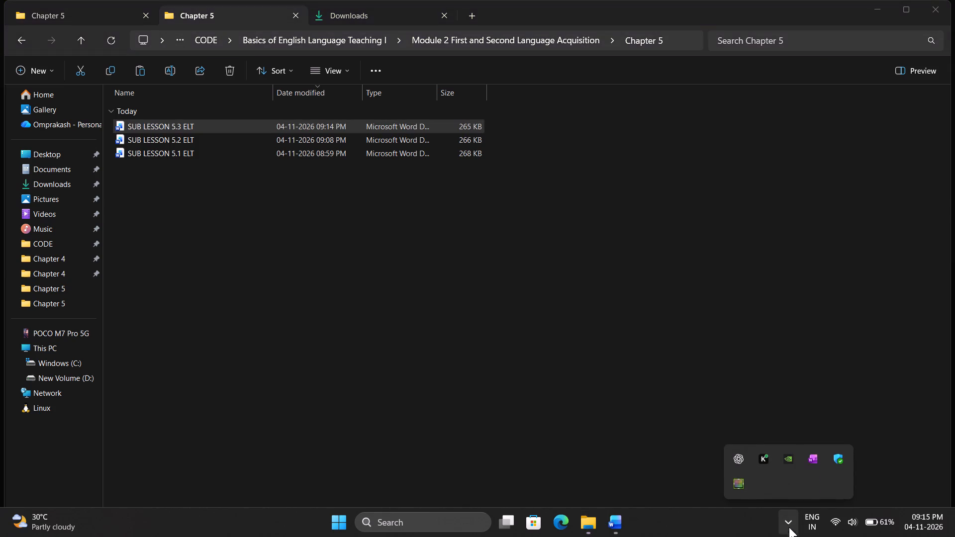
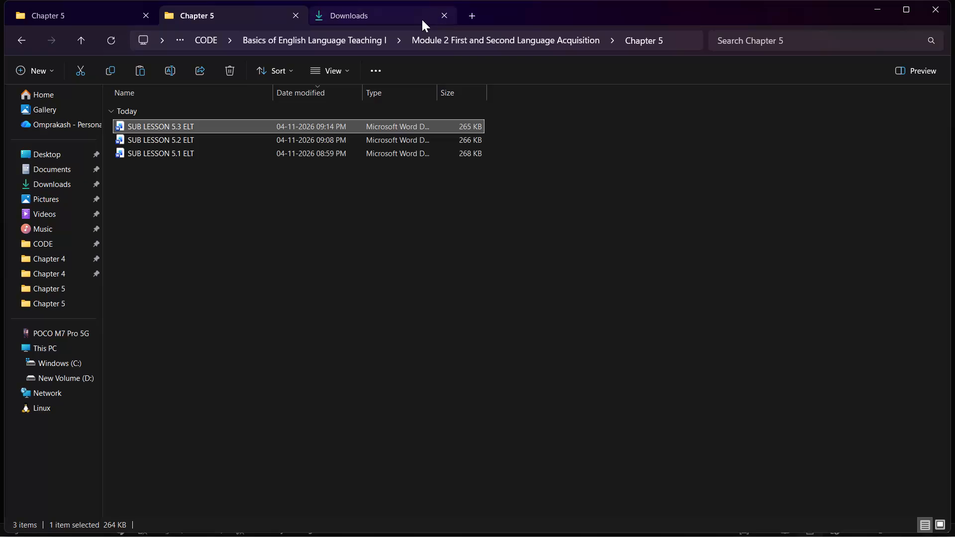
Put File Explorer away and return to the open SUB LESSON 5.3 ELT document in Word.
click(873, 16)
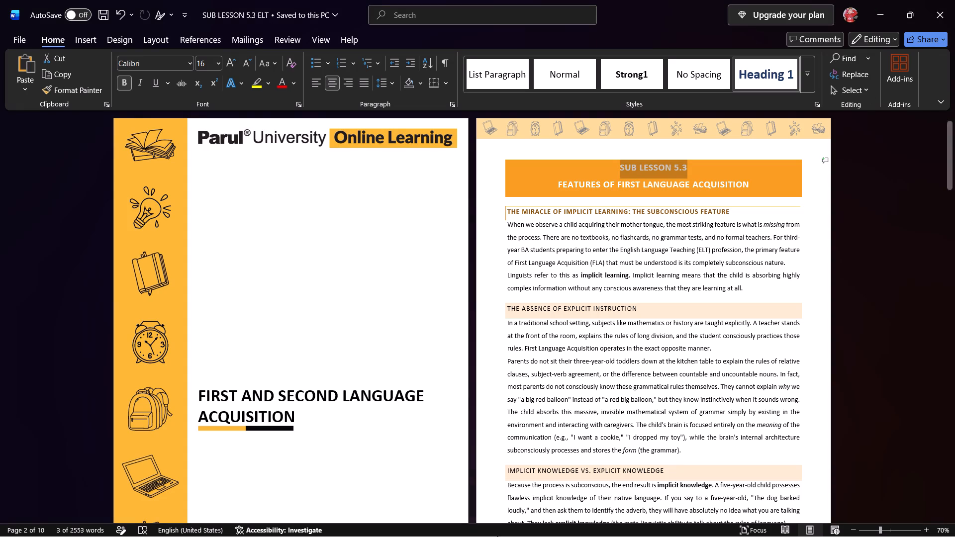
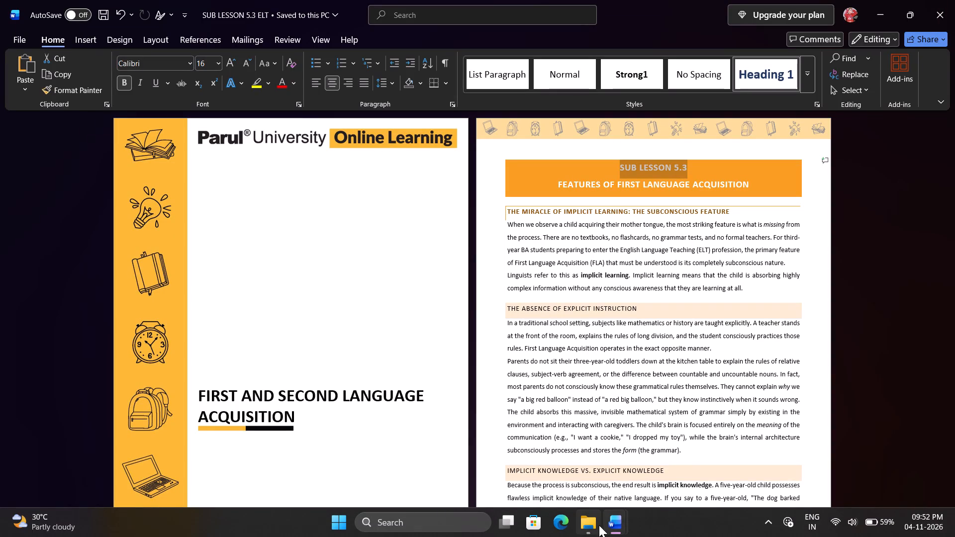
Switch to the source document 5.3 Features of First Language Acquisition and close it.
click(739, 440)
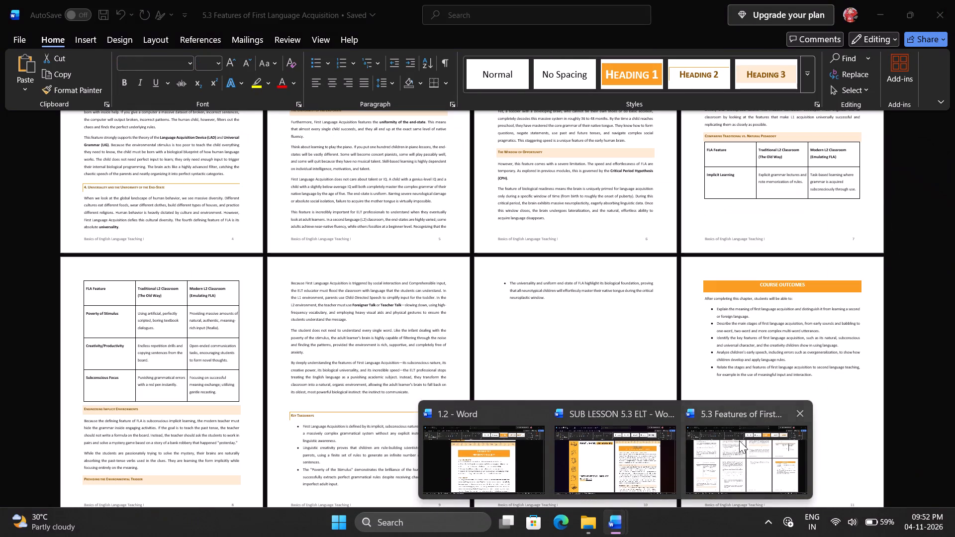
click(928, 24)
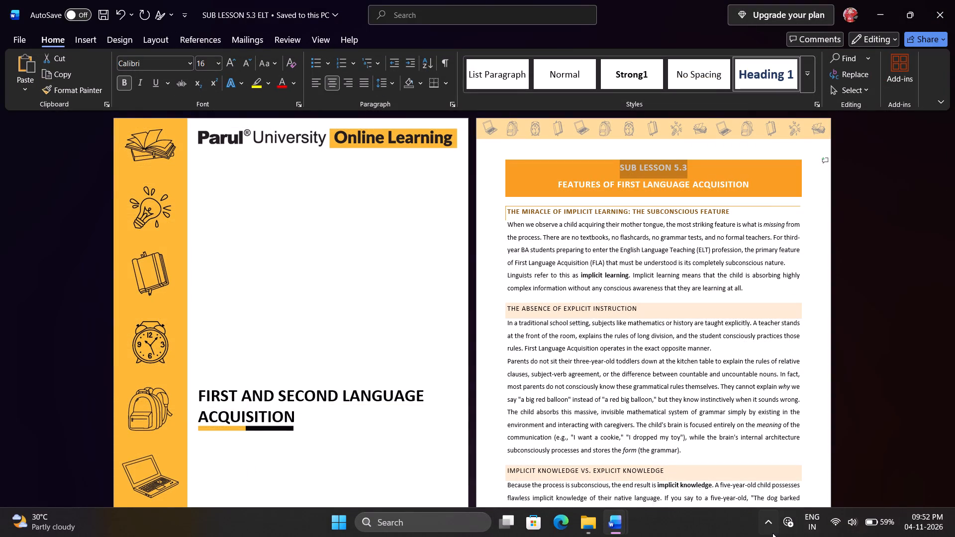
Show the hidden background-app icons in the system tray.
click(772, 533)
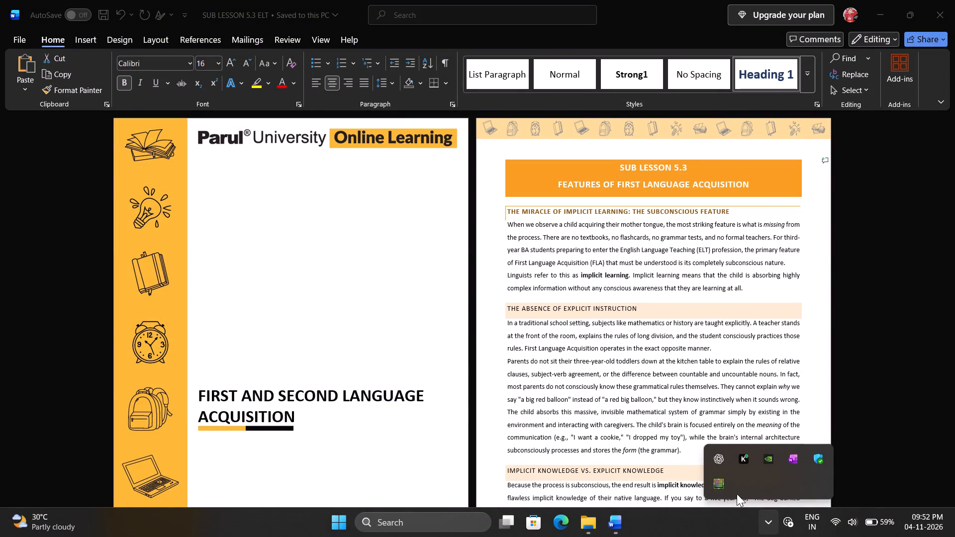
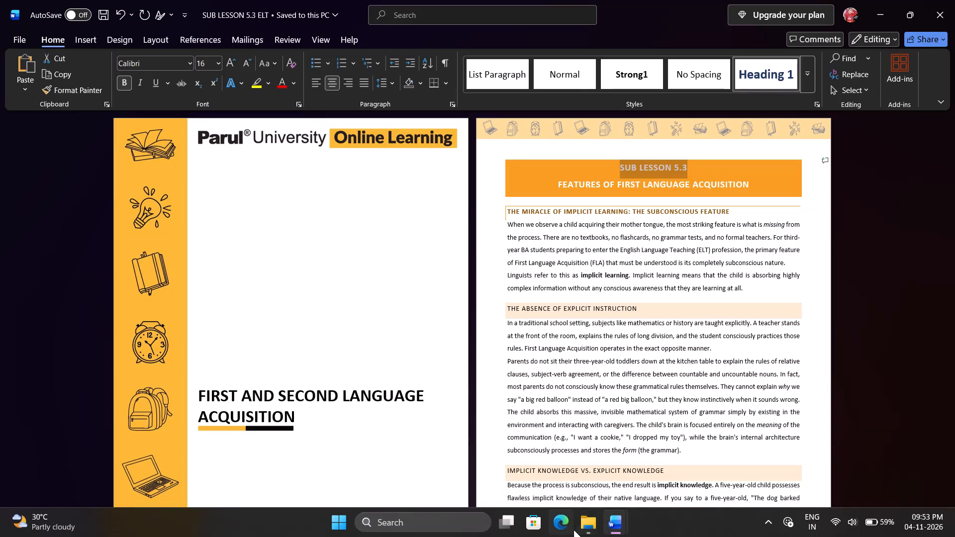
Bring up the Chapter 6 folder in both the downloaded Module 2 source tab and the Module 2 First and Second Language Acquisition tab.
click(583, 521)
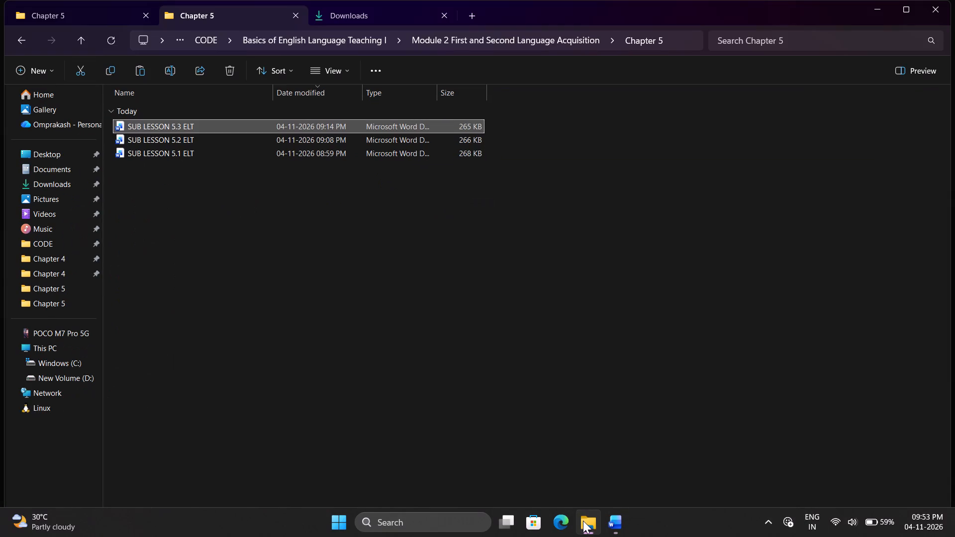
click(109, 16)
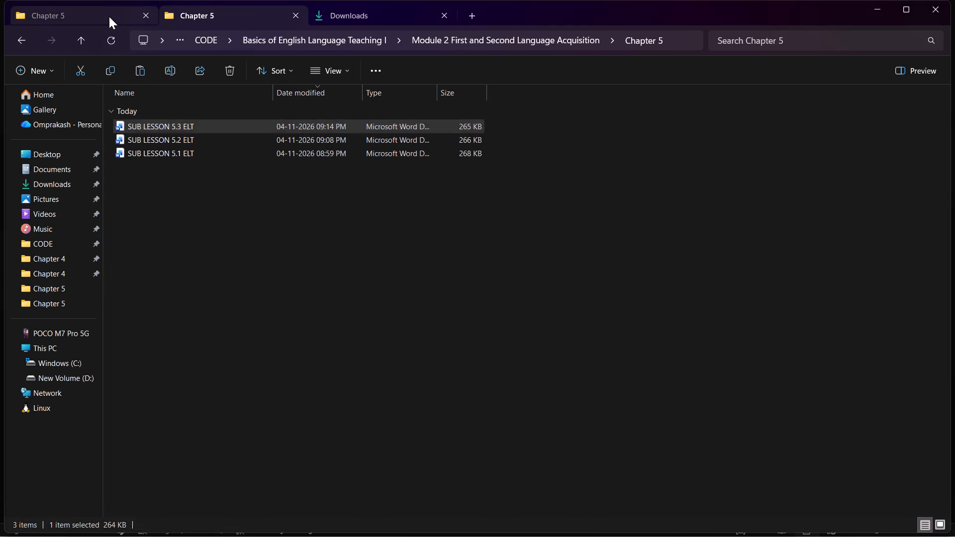
click(24, 39)
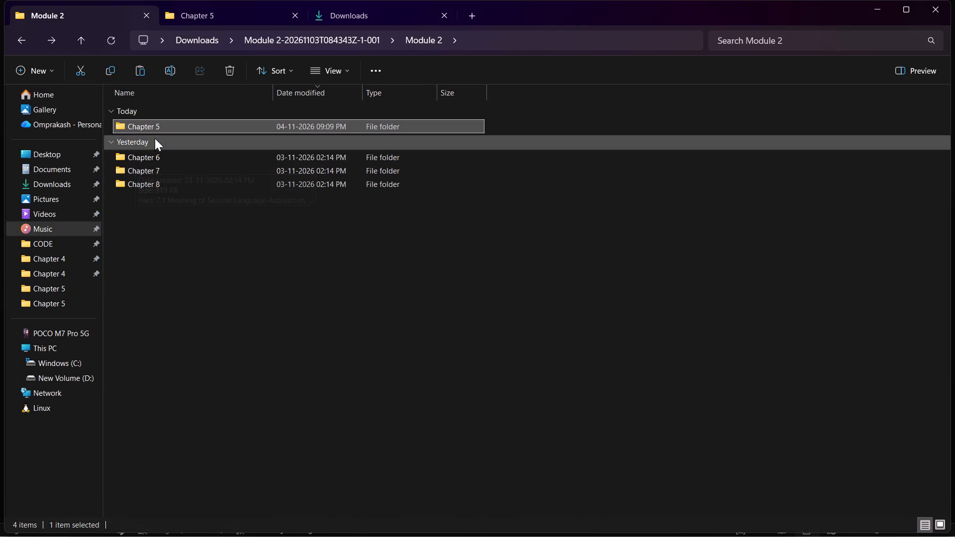
double_click(155, 154)
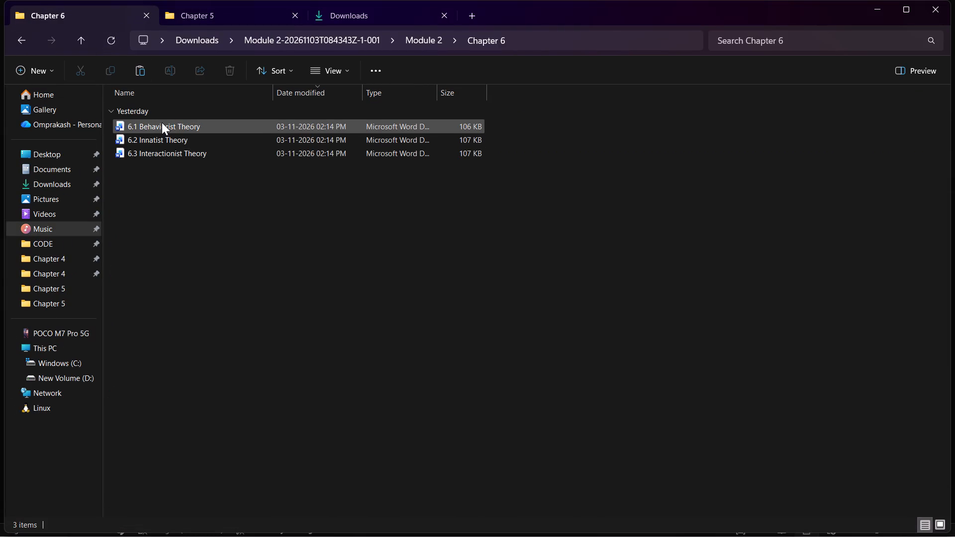
click(202, 21)
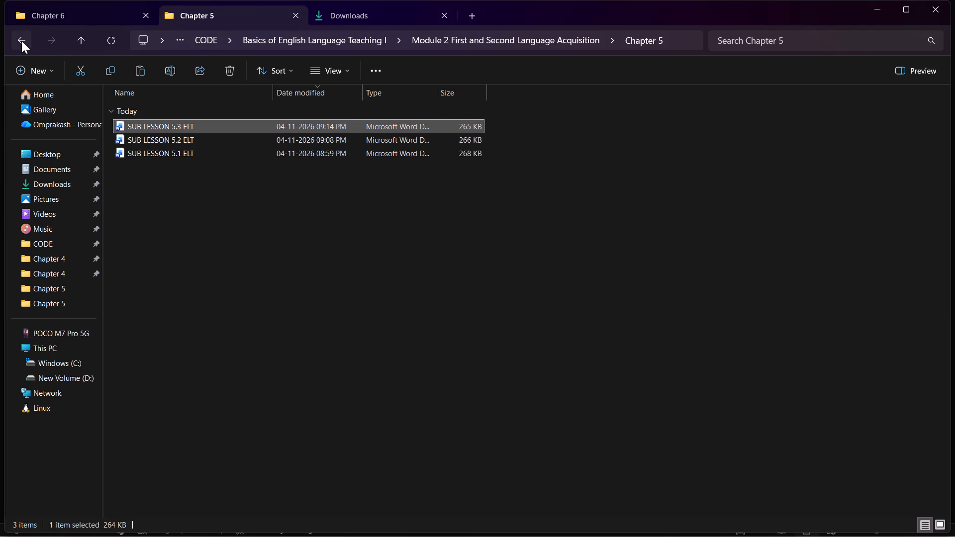
click(21, 37)
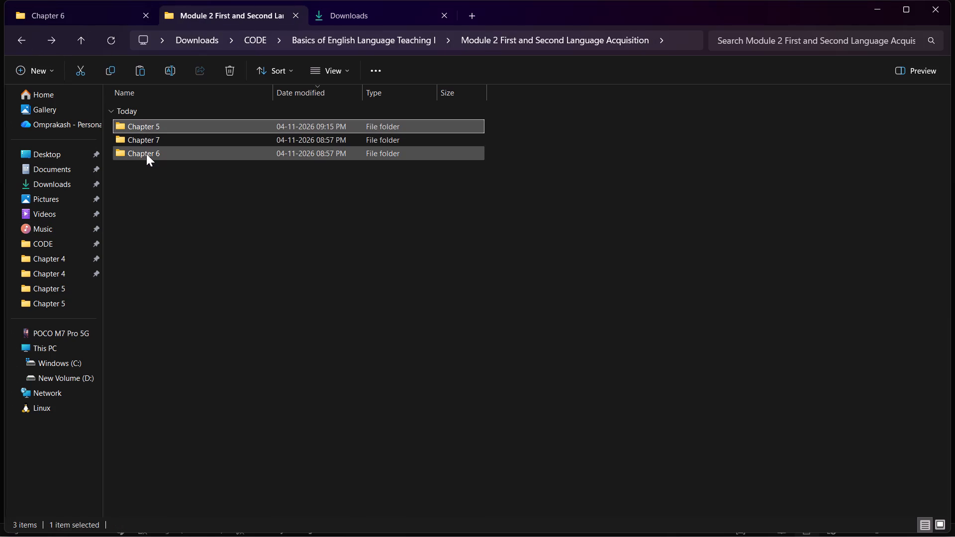
double_click(147, 159)
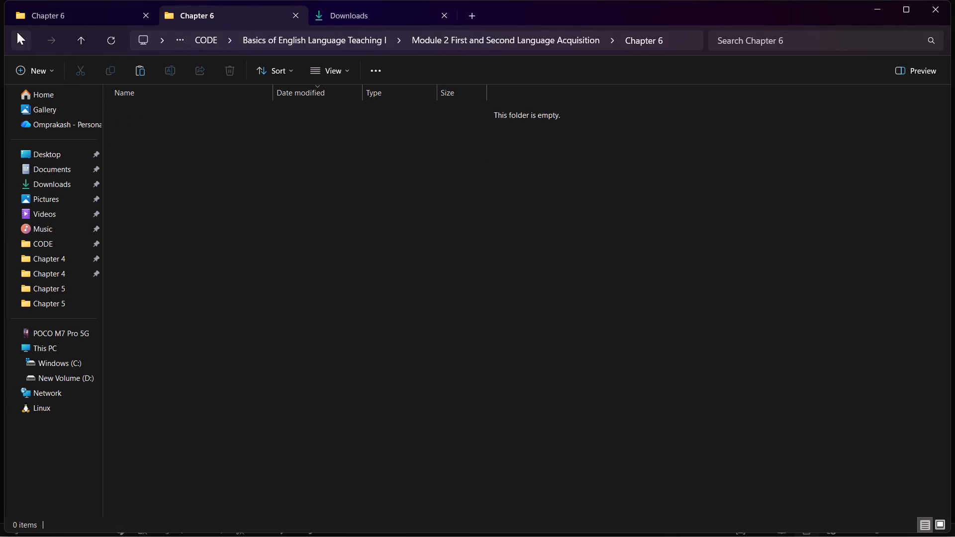
Open the document 6.1 Behaviorist Theory from the source Chapter 6 folder.
click(49, 16)
double_click(146, 122)
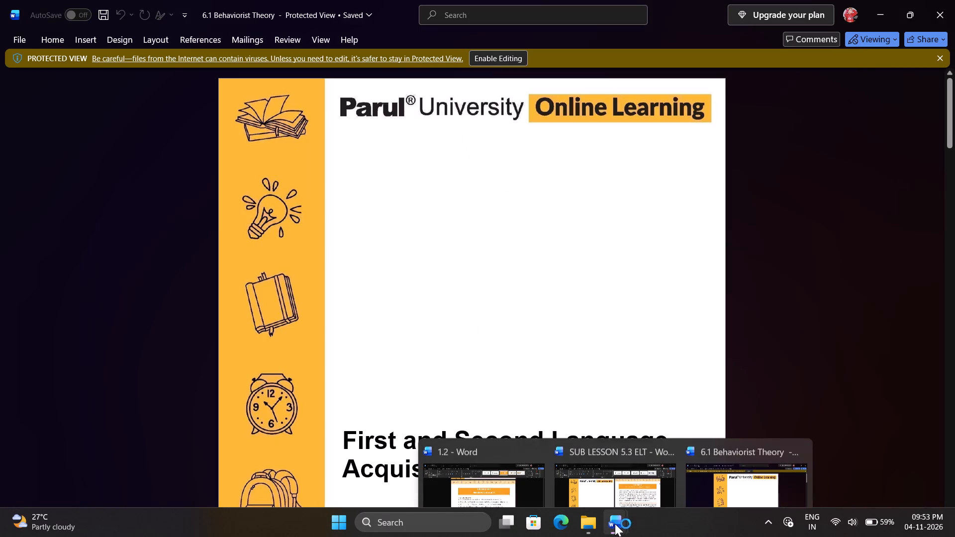
Enable editing in 6.1 Behaviorist Theory and copy its lesson text over everything after the cover page in SUB LESSON 5.3 ELT.
click(626, 464)
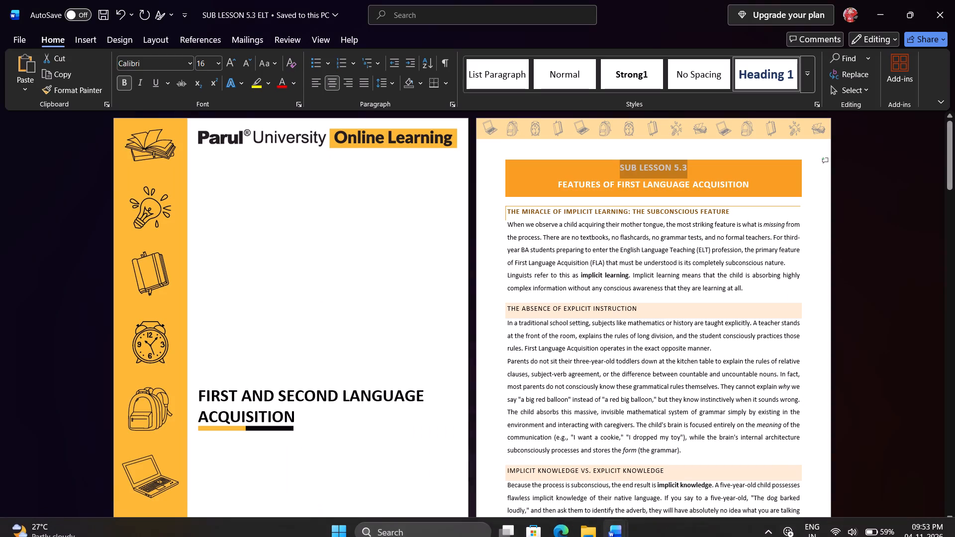
click(702, 230)
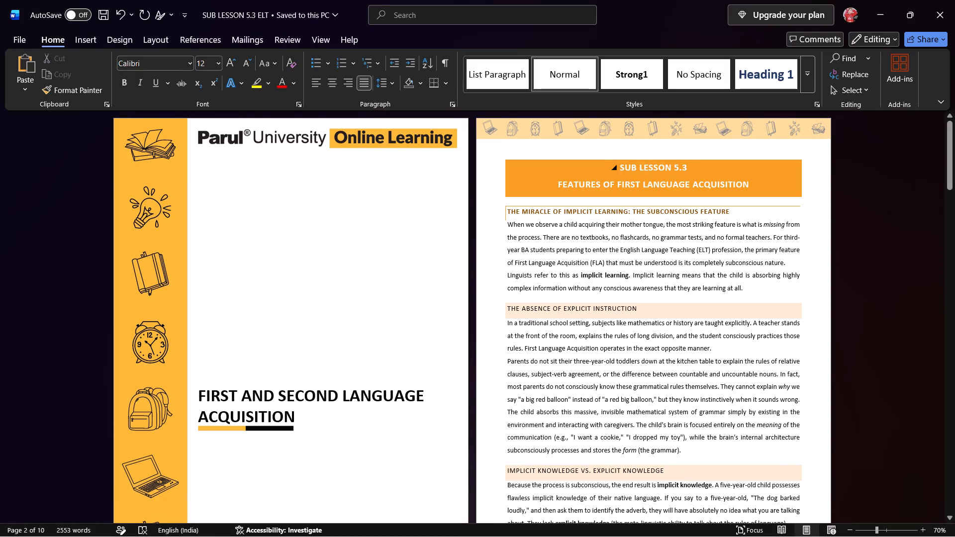
drag(620, 164, 724, 536)
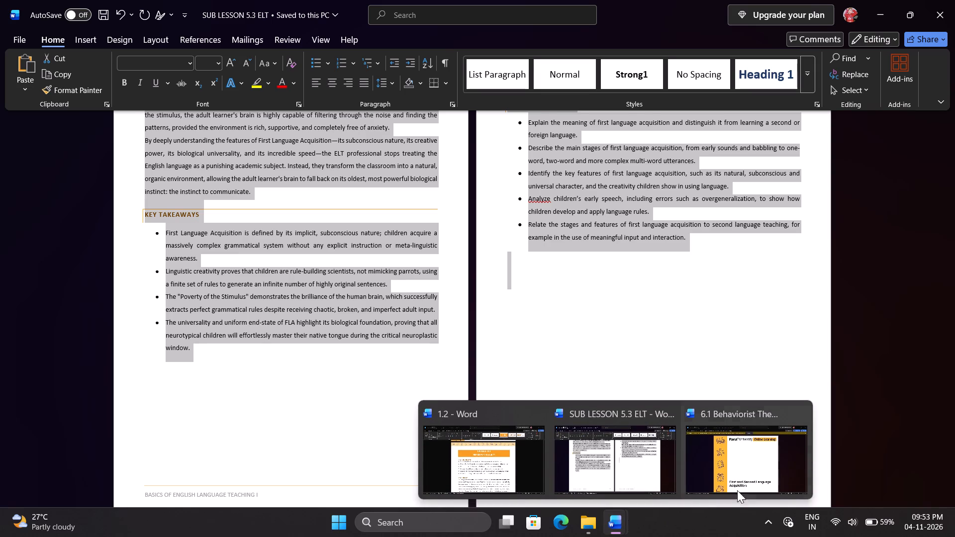
click(775, 468)
click(503, 55)
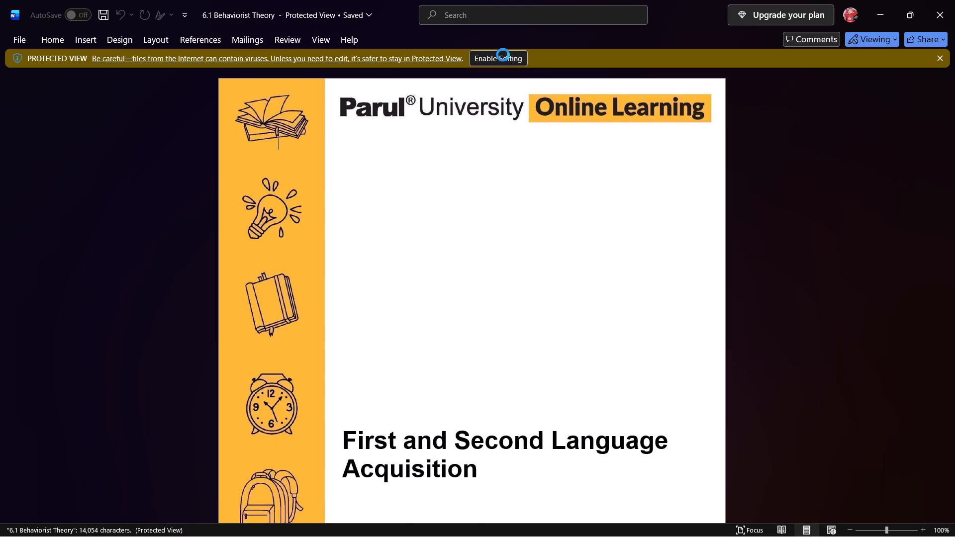
ctrl+scroll(483, 377, down, 2)
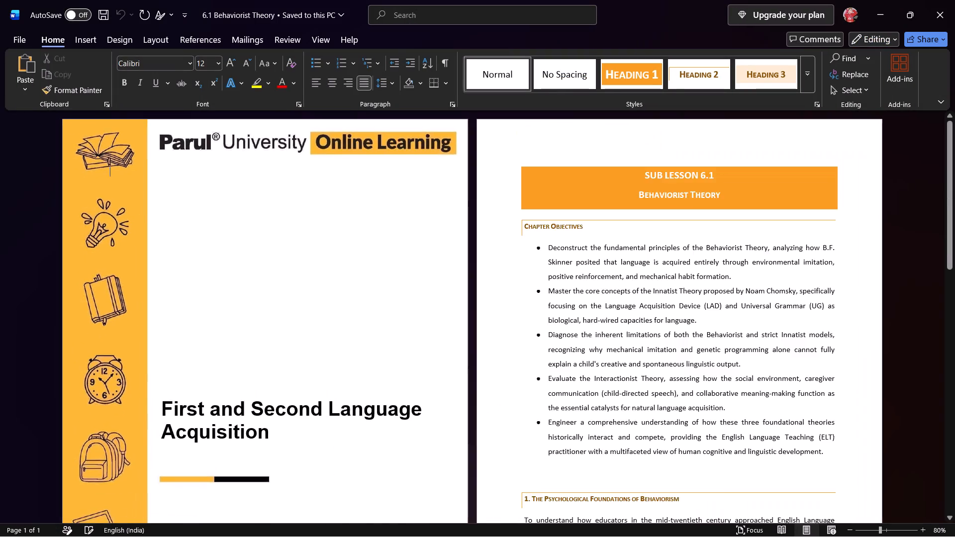
ctrl+scroll(483, 377, down, 2)
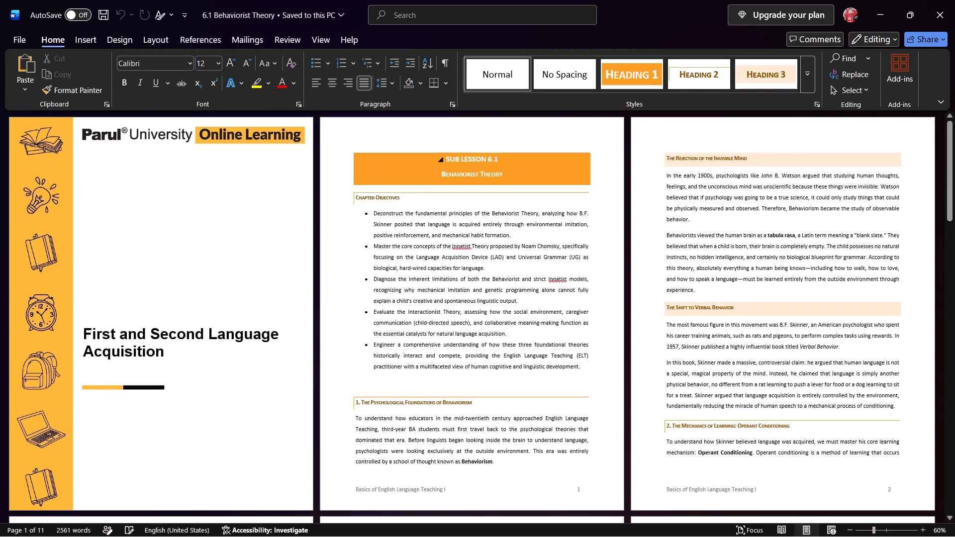
drag(446, 156, 665, 536)
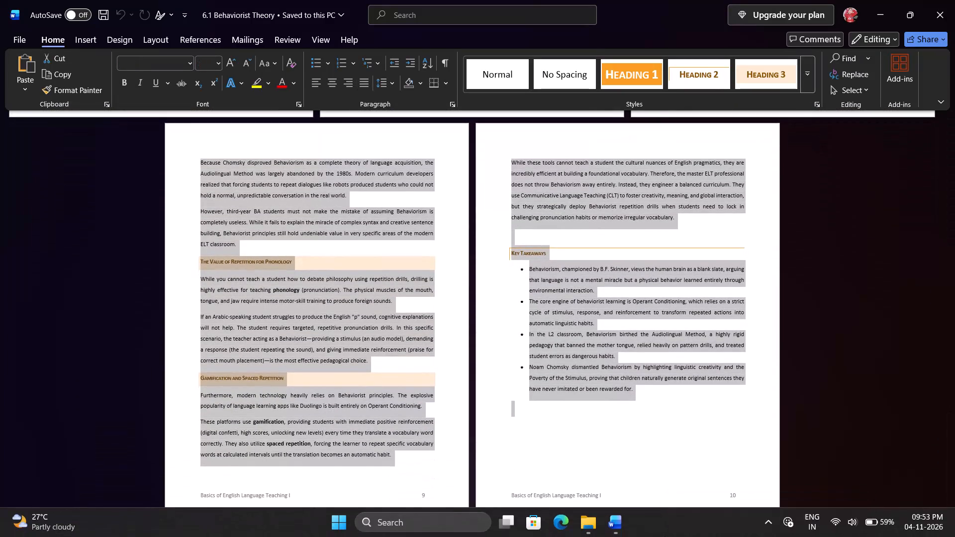
key(ctrl+c)
key(alt+Tab)
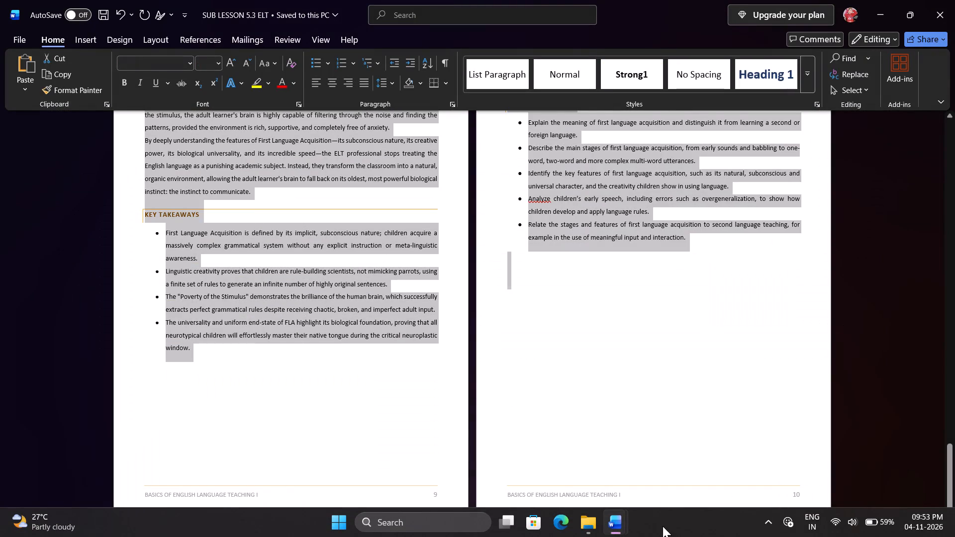
key(ctrl+v)
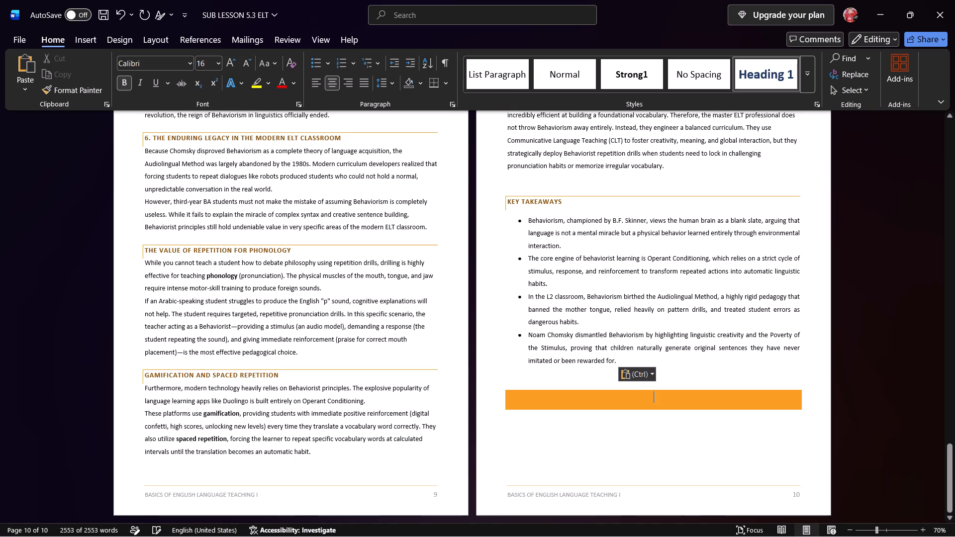
Apply the Normal style to the empty orange paragraph after the Key Takeaways.
click(562, 73)
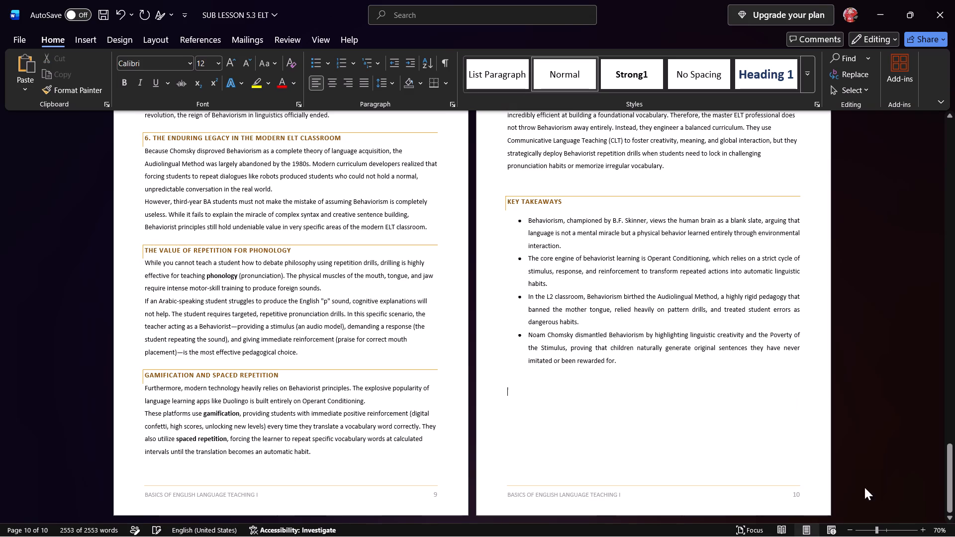
Copy the orange title formatting from document 1.2 onto the SUB LESSON 6.1 Behaviorist Theory title lines with Format Painter.
drag(953, 482, 954, 152)
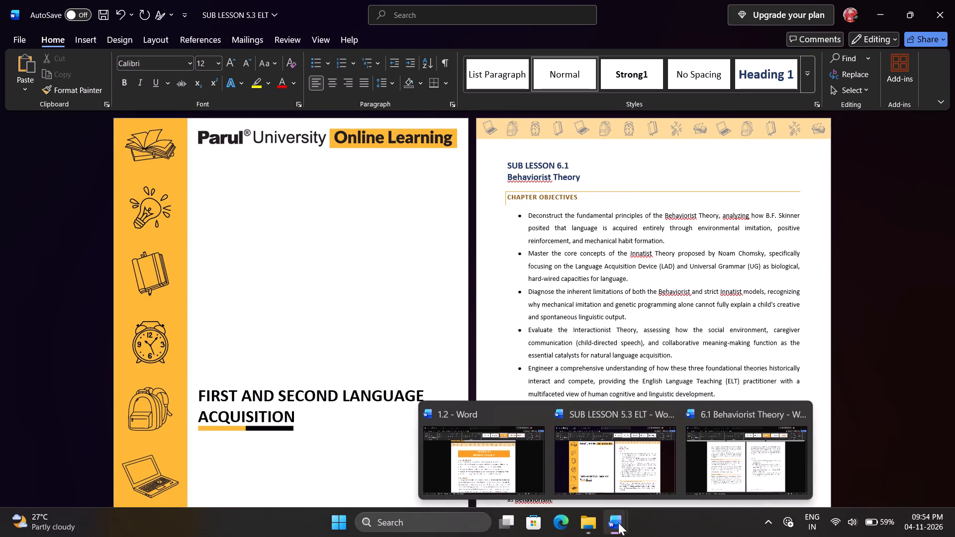
click(501, 471)
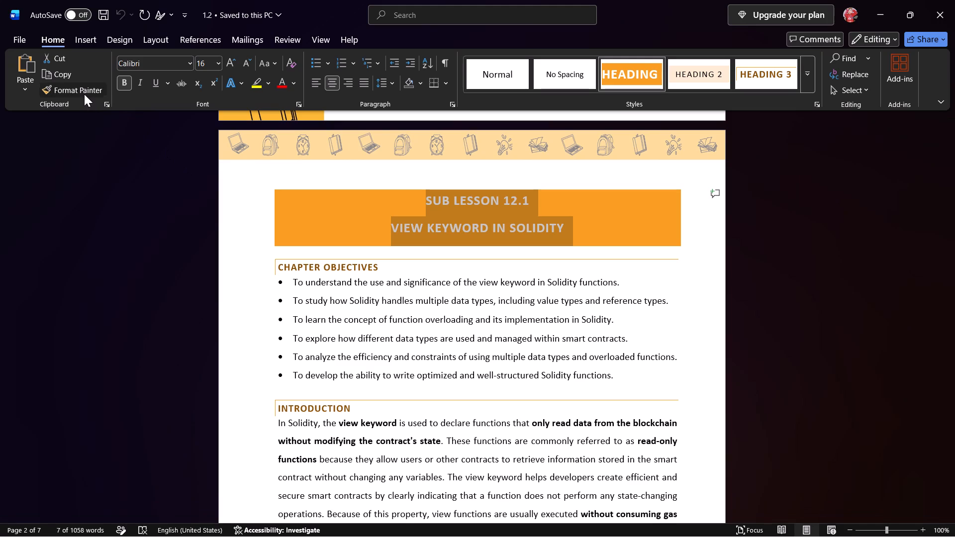
click(84, 94)
key(alt+Tab)
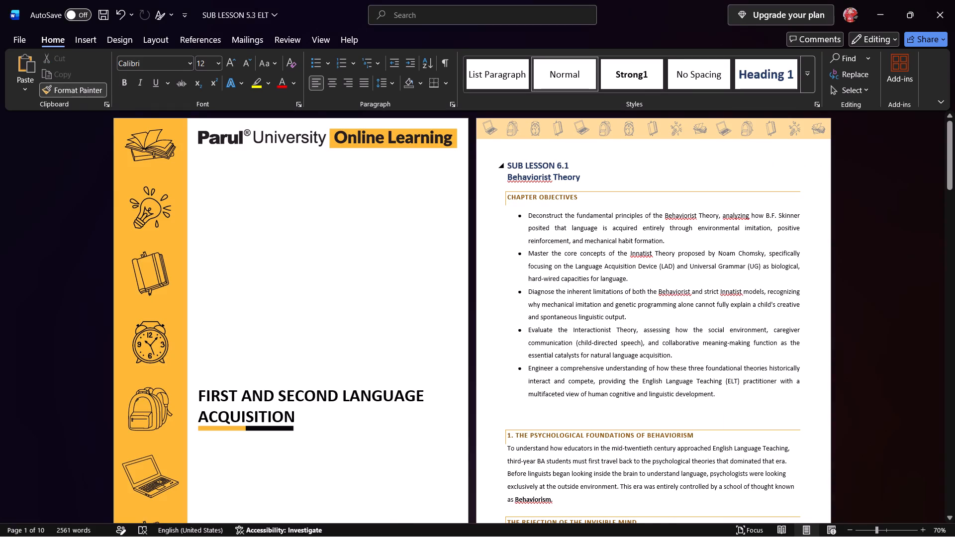
drag(606, 179, 501, 159)
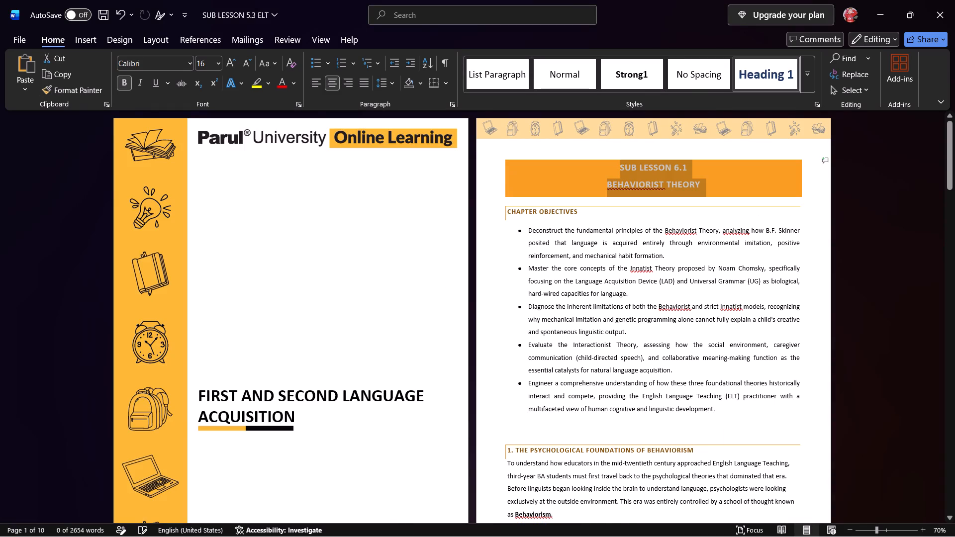
Delete the blank line between the chapter objectives and the heading 1. The Psychological Foundations of Behaviorism.
click(513, 436)
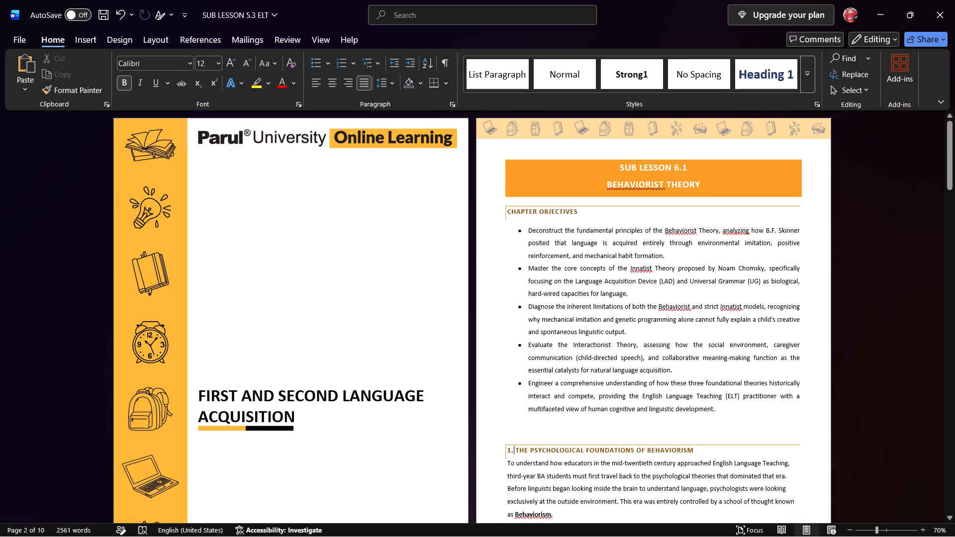
click(534, 433)
key(Delete)
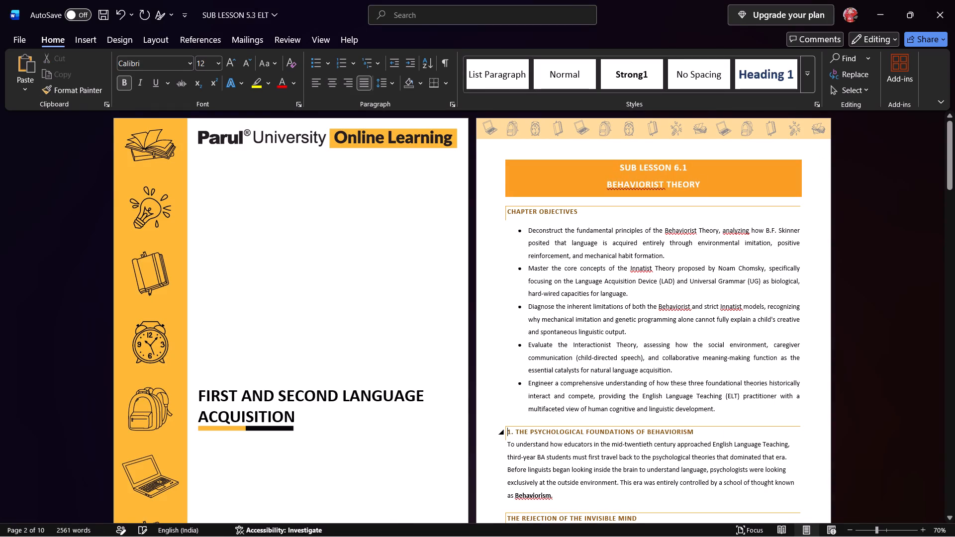
scroll(521, 446, down, 5)
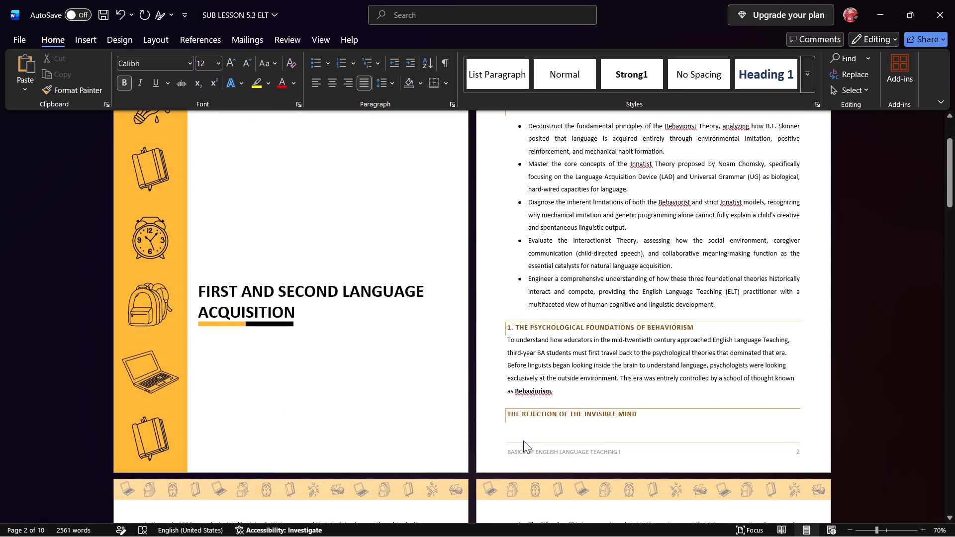
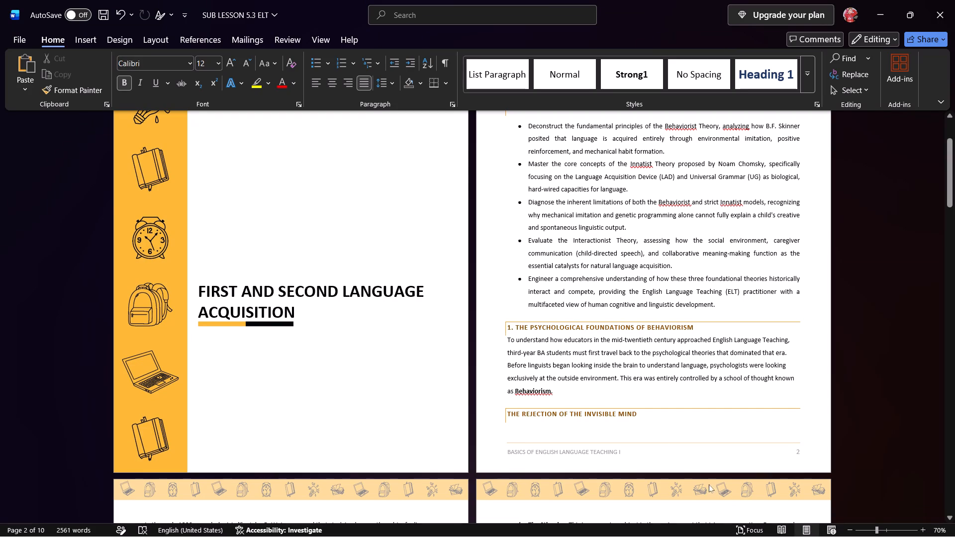
Review the formatting and page breaks of the pasted behaviorism lesson, from The Psychological Foundations of Behaviorism through The Audiolingual Method (ALM).
scroll(630, 396, down, 3)
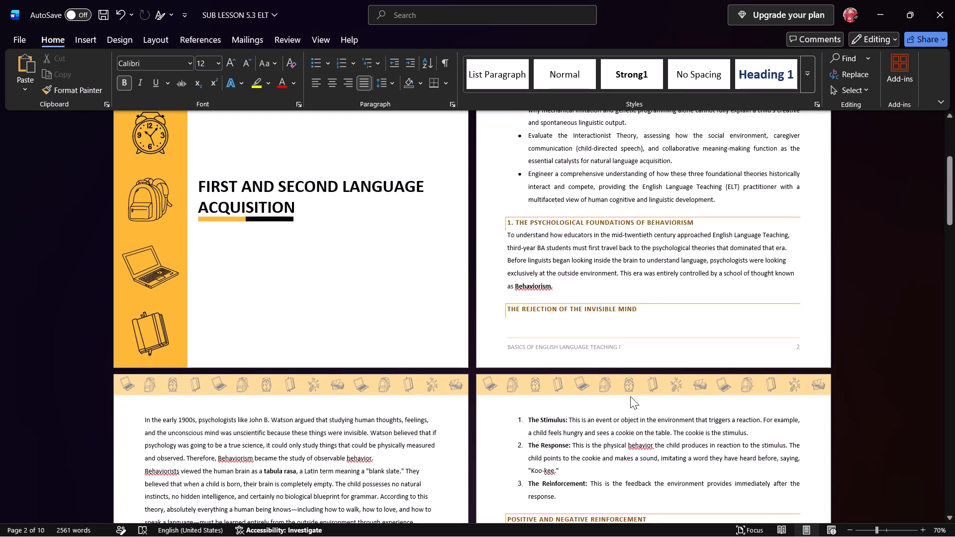
scroll(630, 396, down, 2)
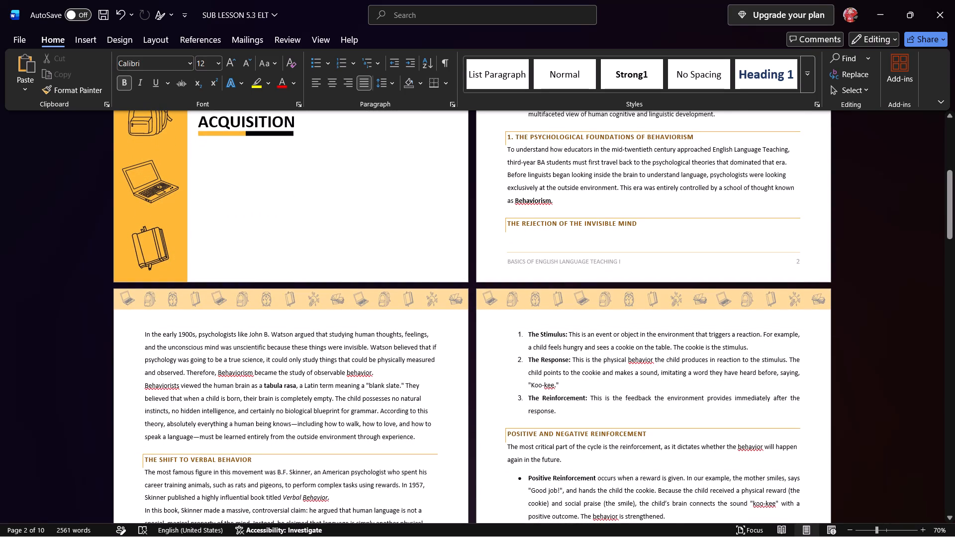
scroll(630, 396, down, 5)
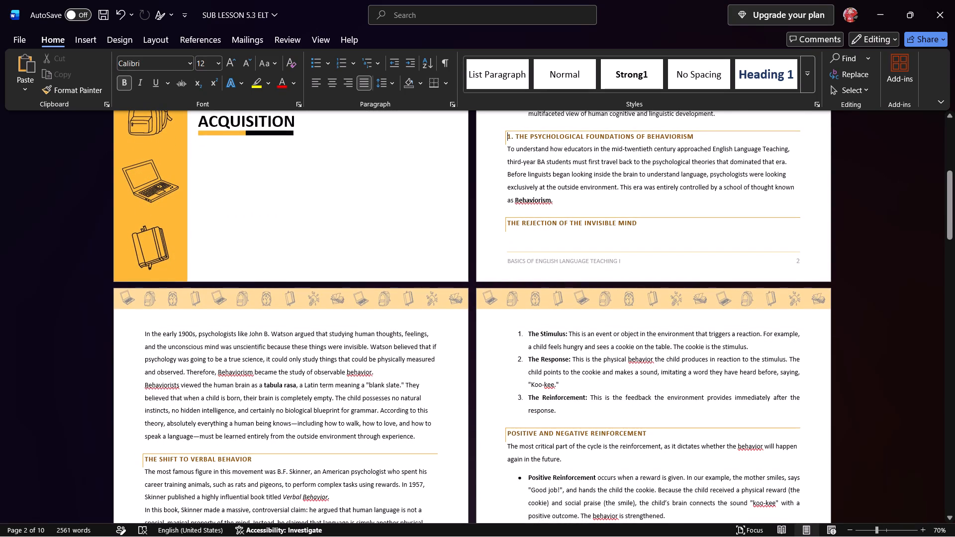
scroll(630, 396, down, 1)
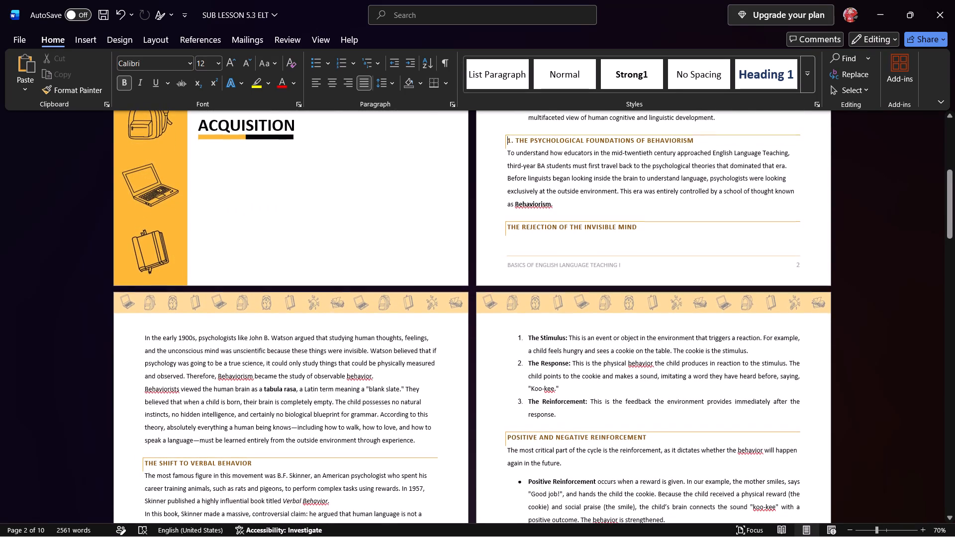
scroll(630, 396, down, 1)
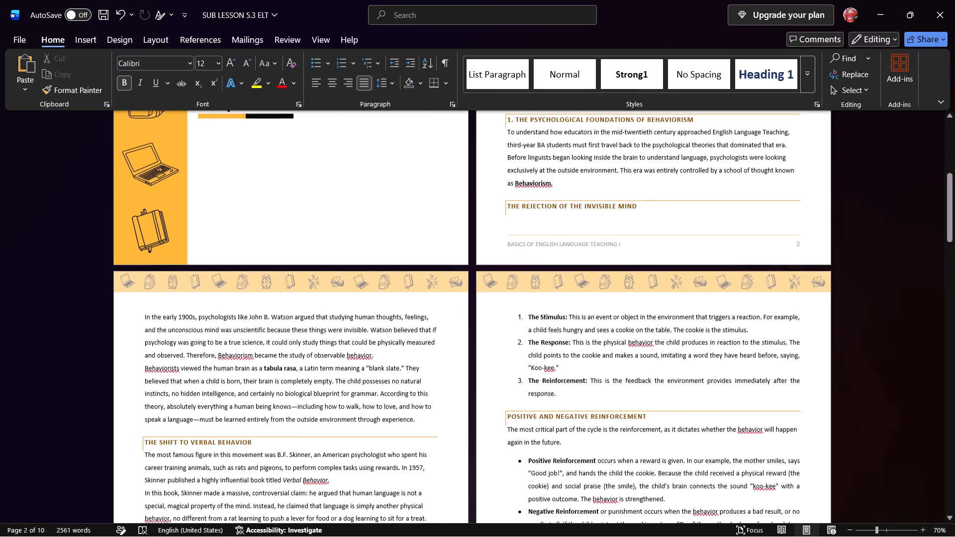
scroll(630, 396, down, 2)
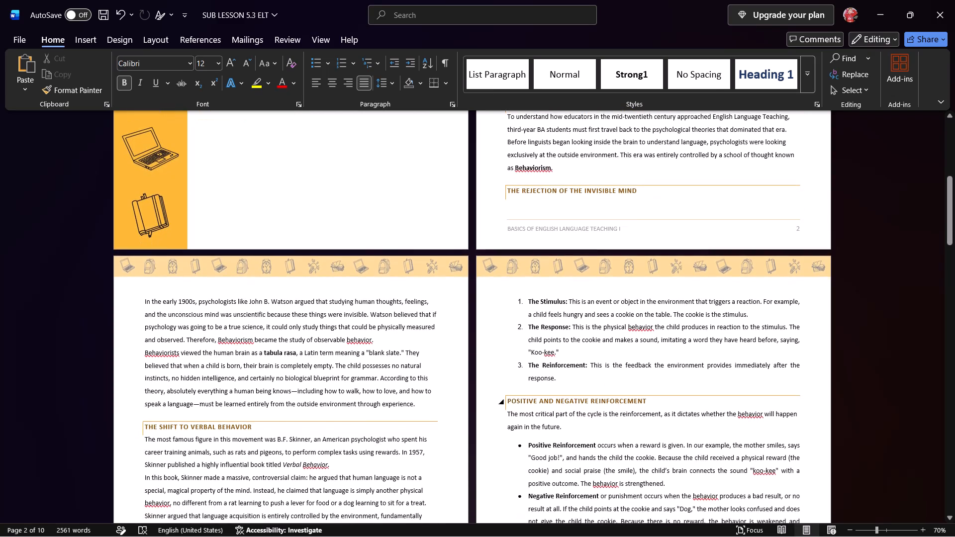
scroll(630, 396, left, 3)
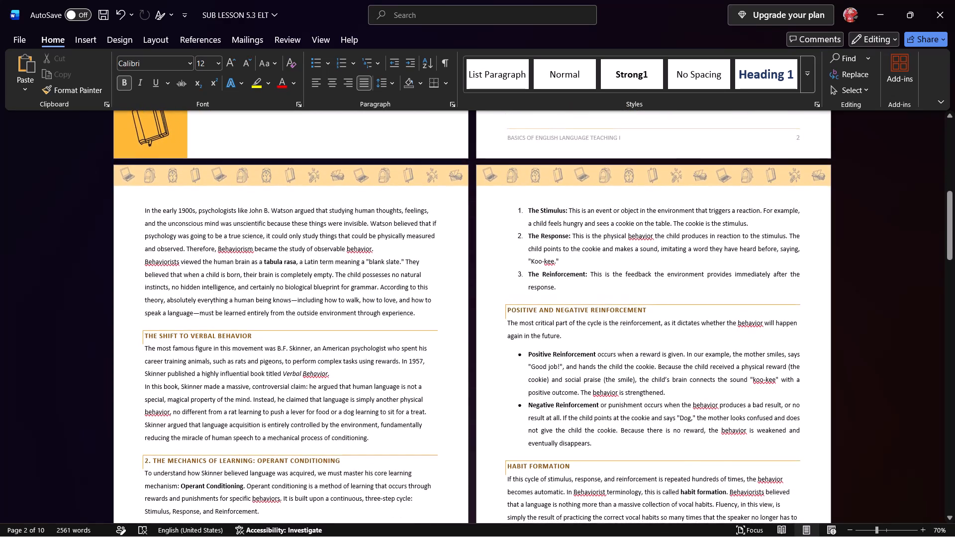
scroll(630, 396, down, 1)
click(630, 396)
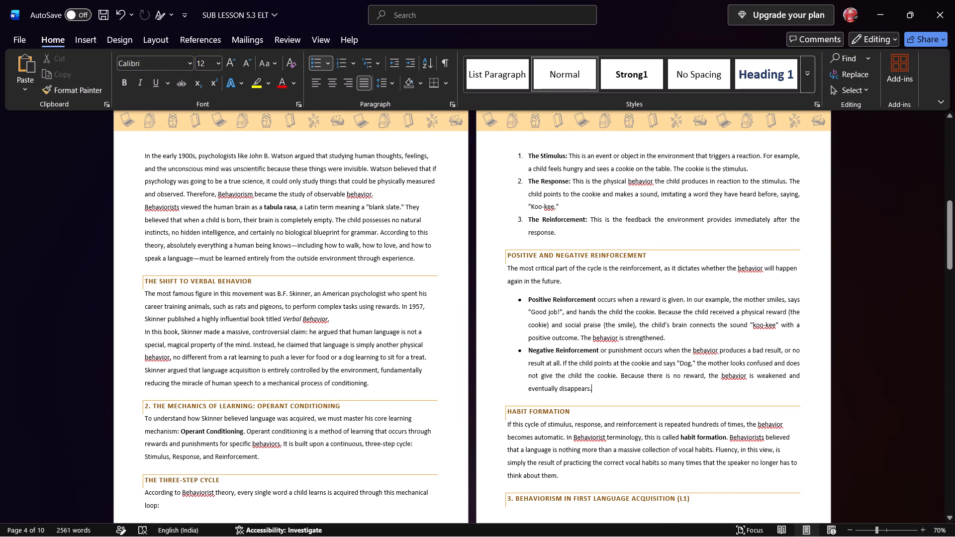
key(alt+Tab)
key(alt+Tab)
scroll(555, 445, down, 2)
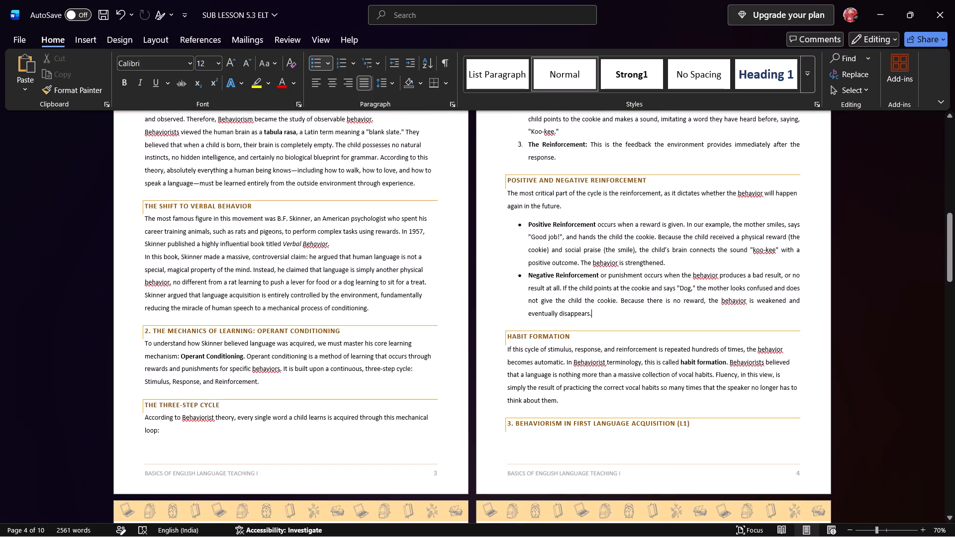
scroll(555, 444, down, 2)
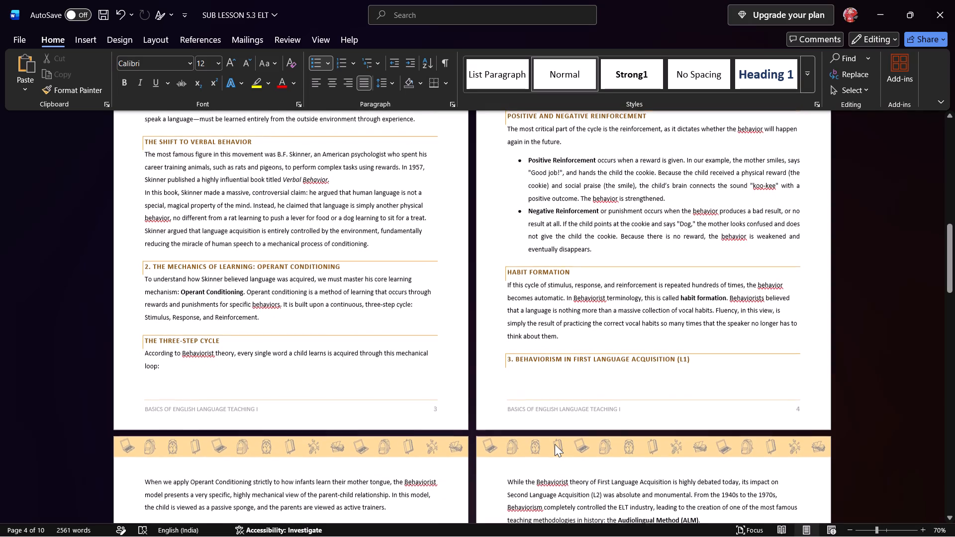
scroll(555, 444, down, 1)
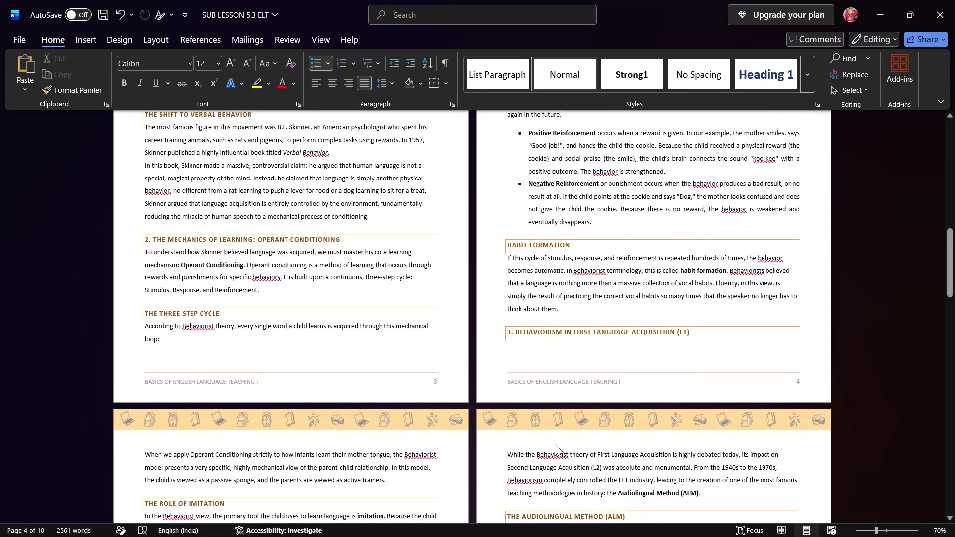
scroll(555, 434, down, 1)
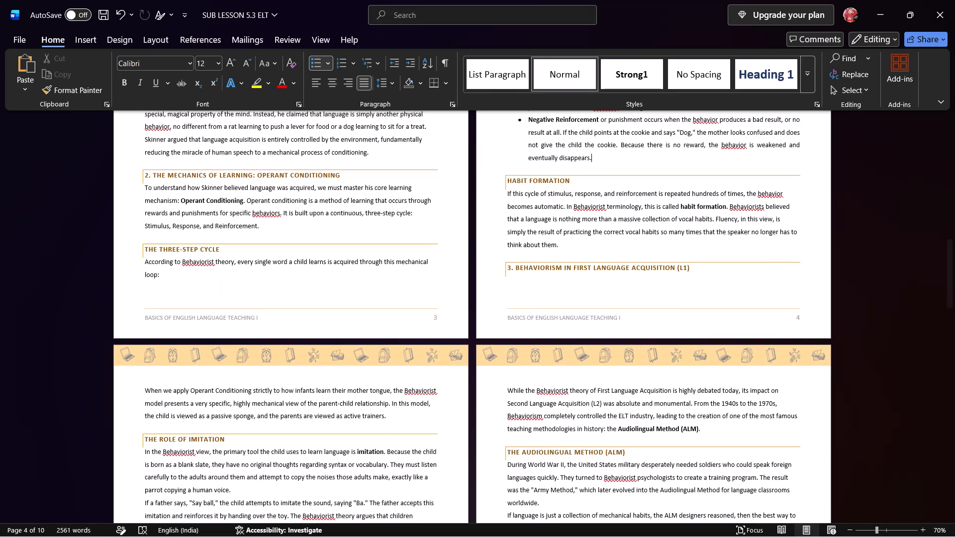
scroll(555, 434, down, 1)
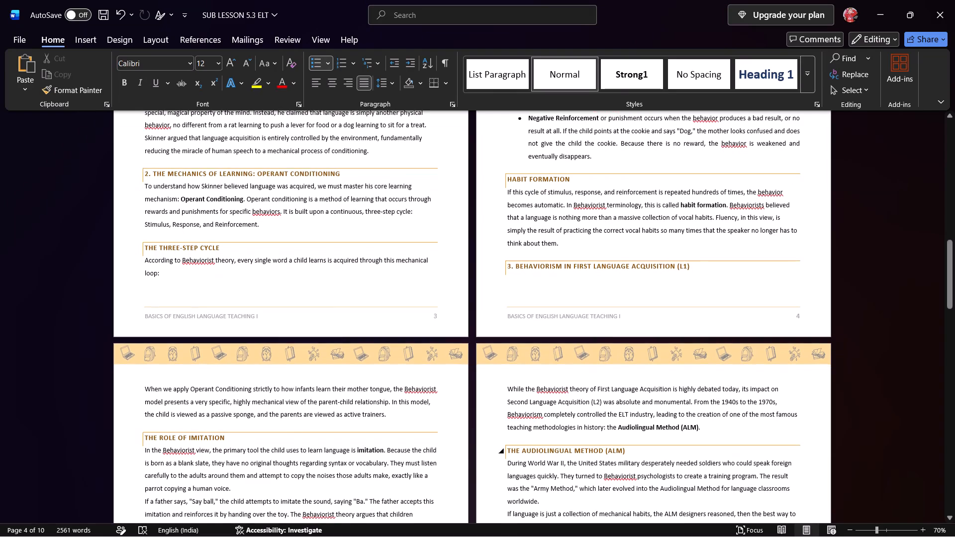
scroll(555, 434, down, 2)
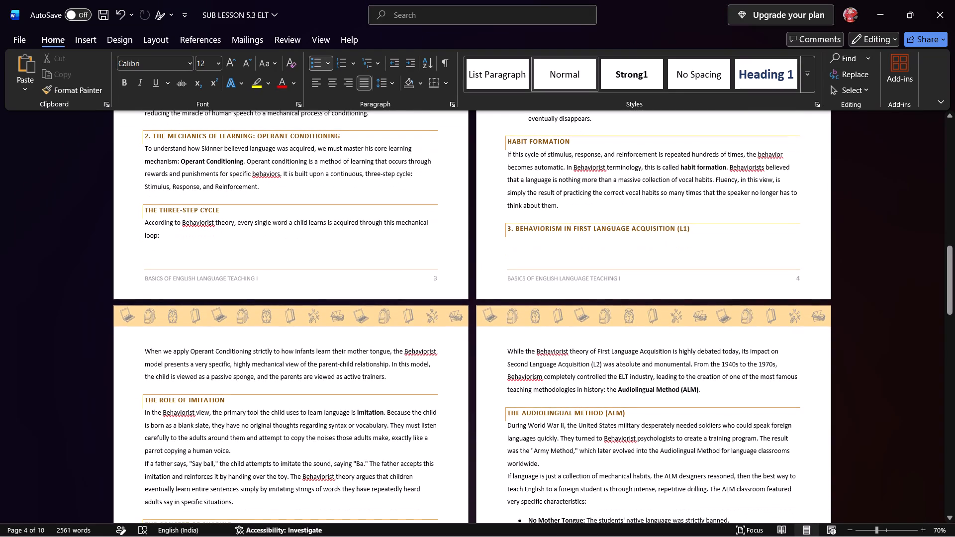
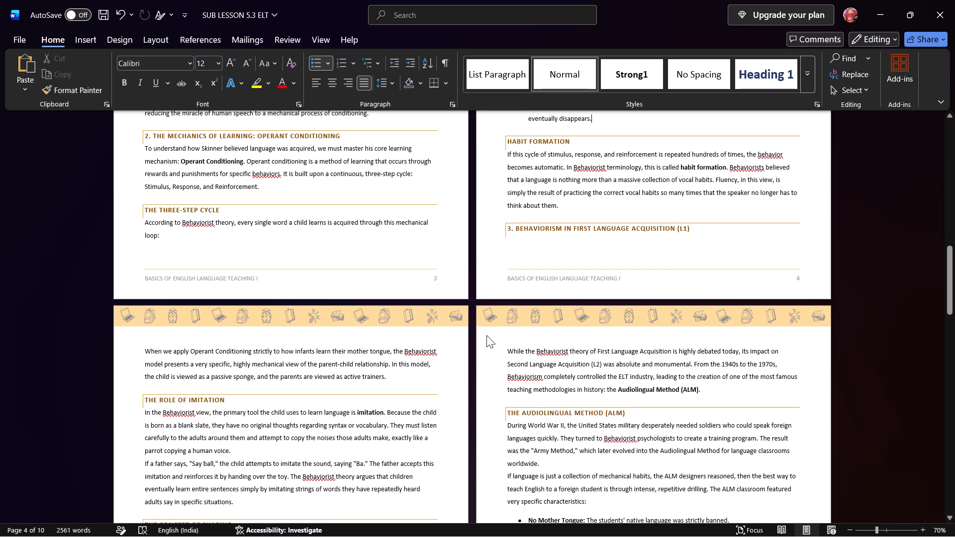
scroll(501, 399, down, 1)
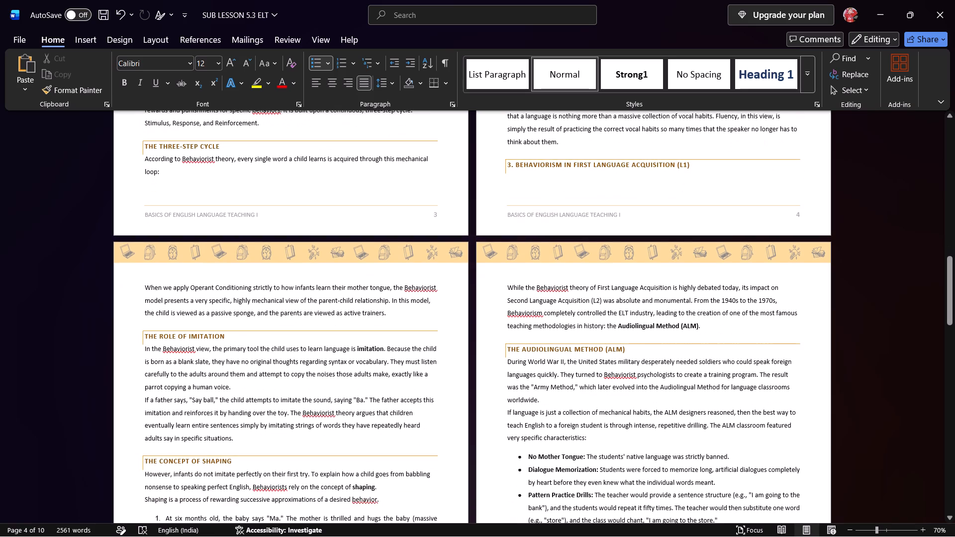
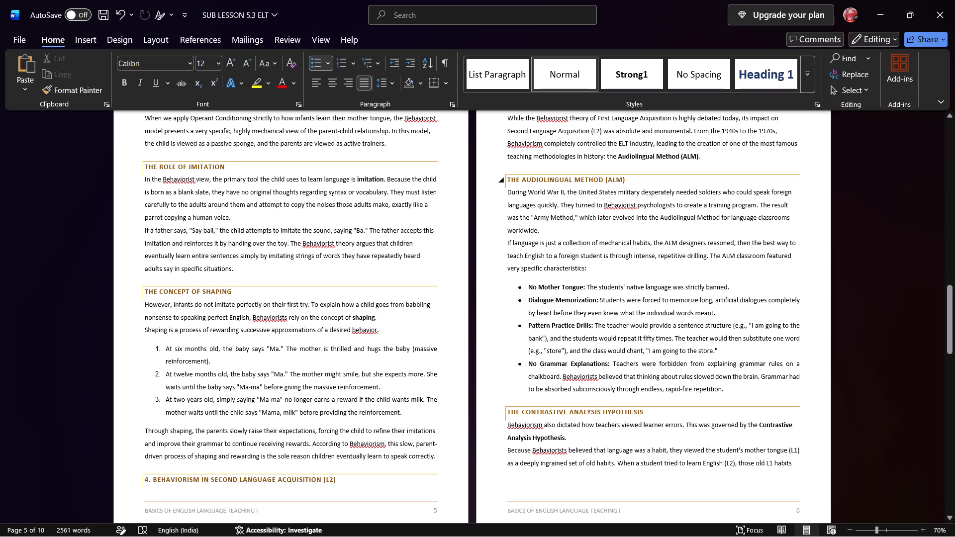
Apply the Heading 4 style to The Shift to Verbal Behavior, Positive and Negative Reinforcement, Habit Formation and The Three-Step Cycle.
scroll(573, 282, up, 17)
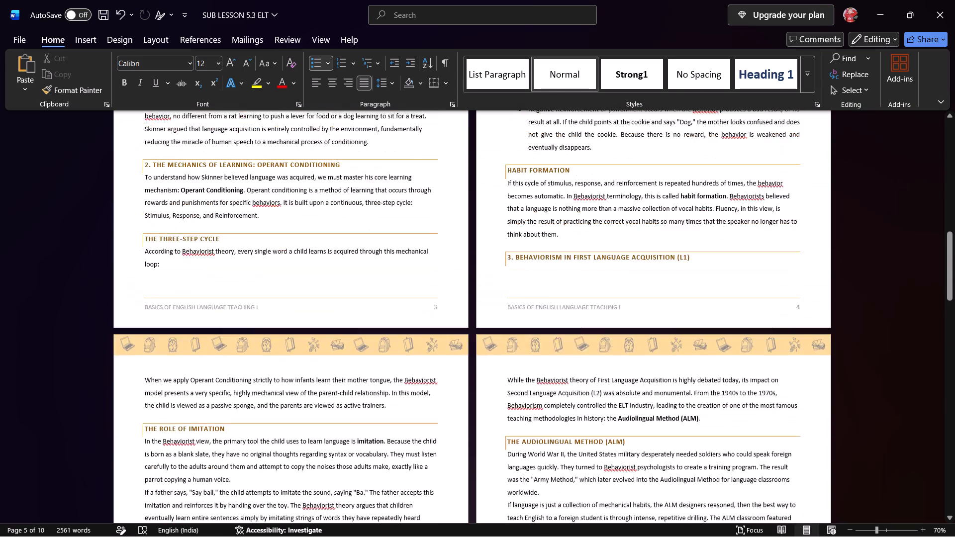
scroll(573, 282, up, 20)
scroll(573, 282, up, 17)
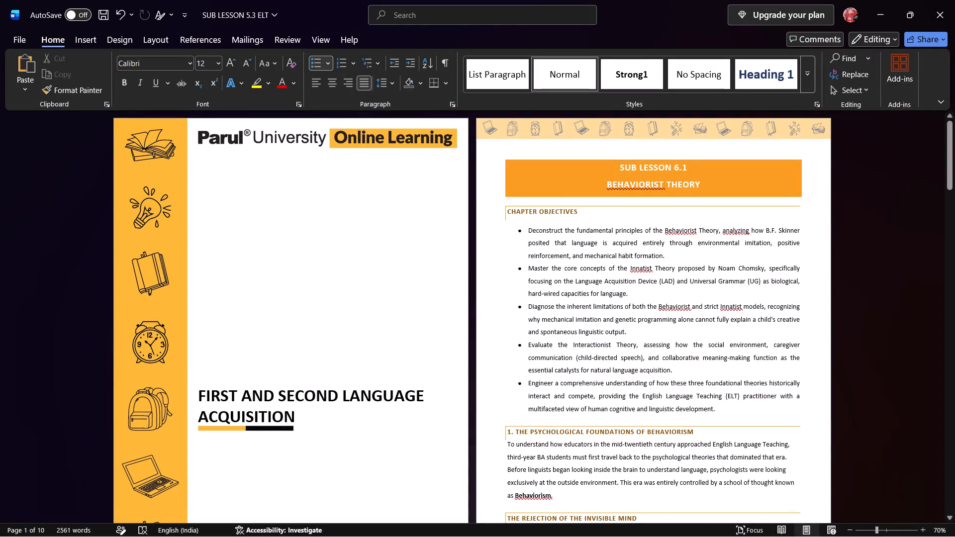
scroll(547, 384, down, 18)
scroll(546, 380, down, 5)
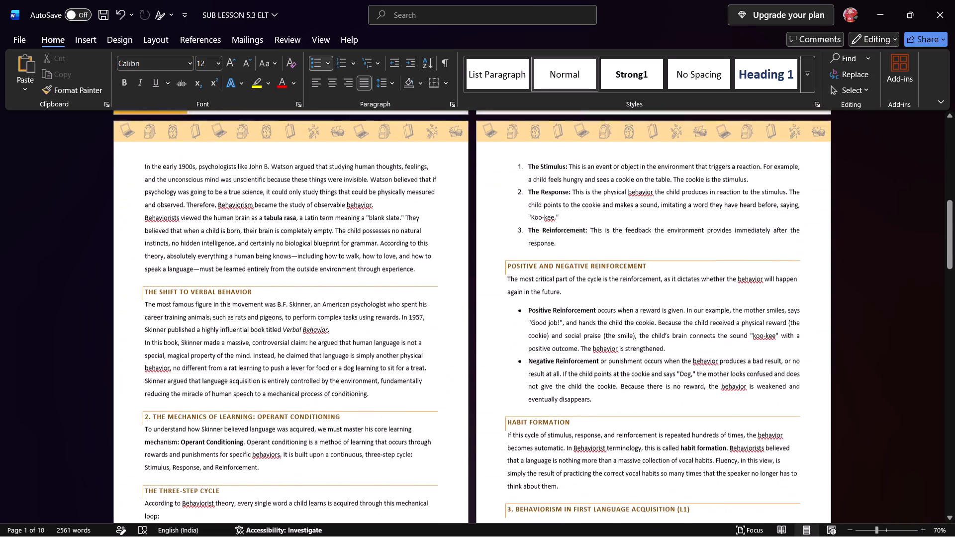
click(196, 272)
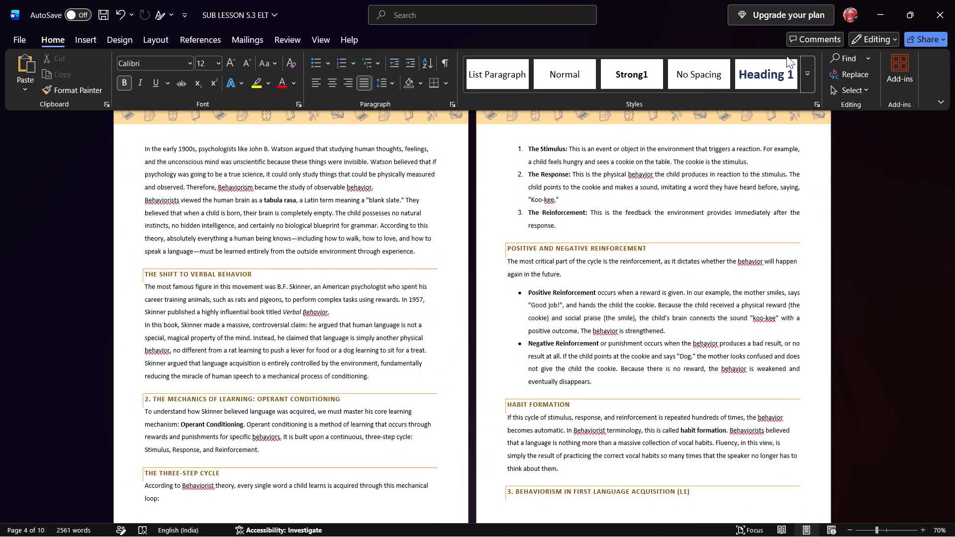
click(813, 71)
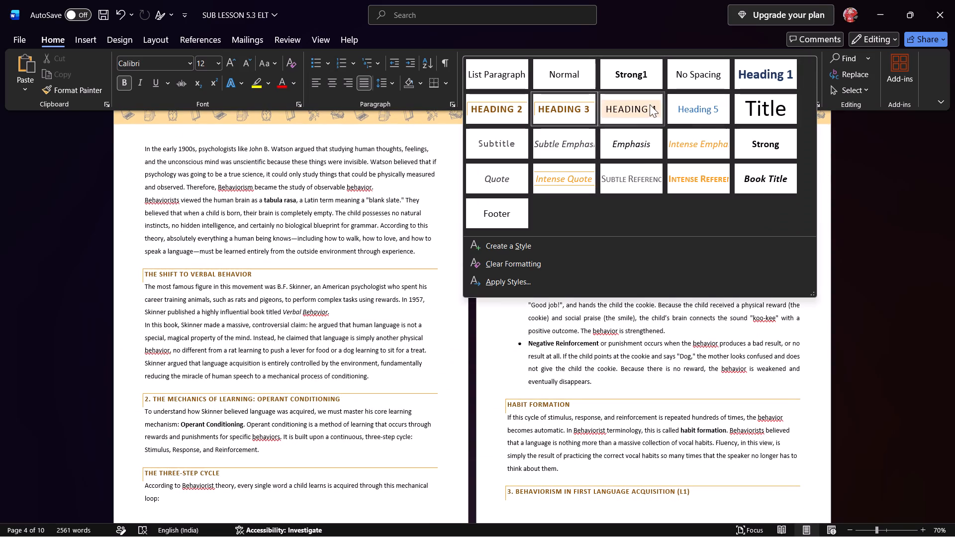
click(640, 106)
click(551, 252)
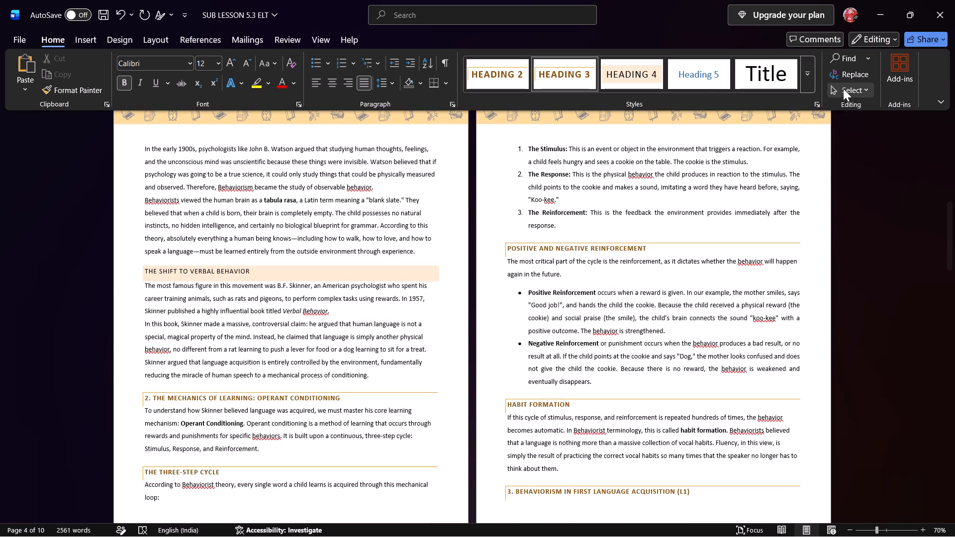
click(641, 81)
click(553, 407)
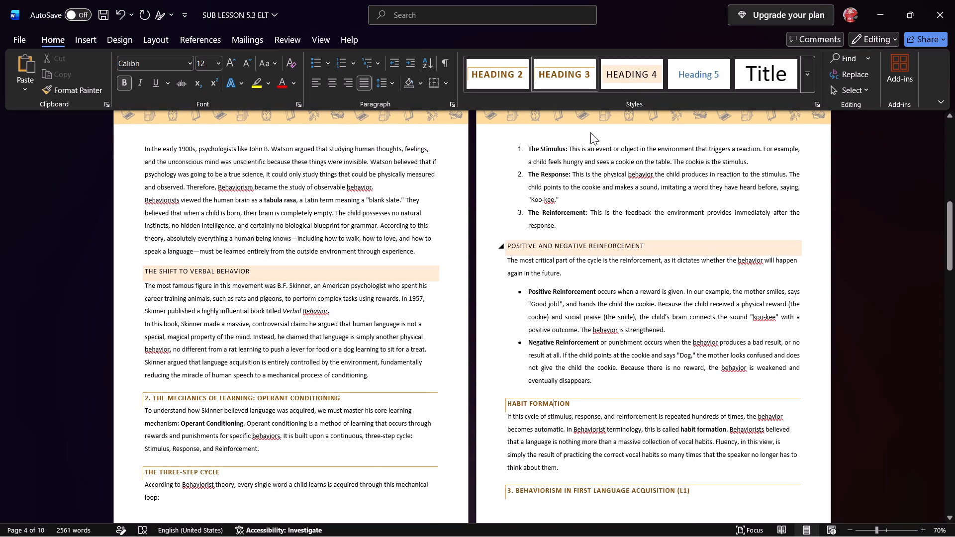
click(623, 70)
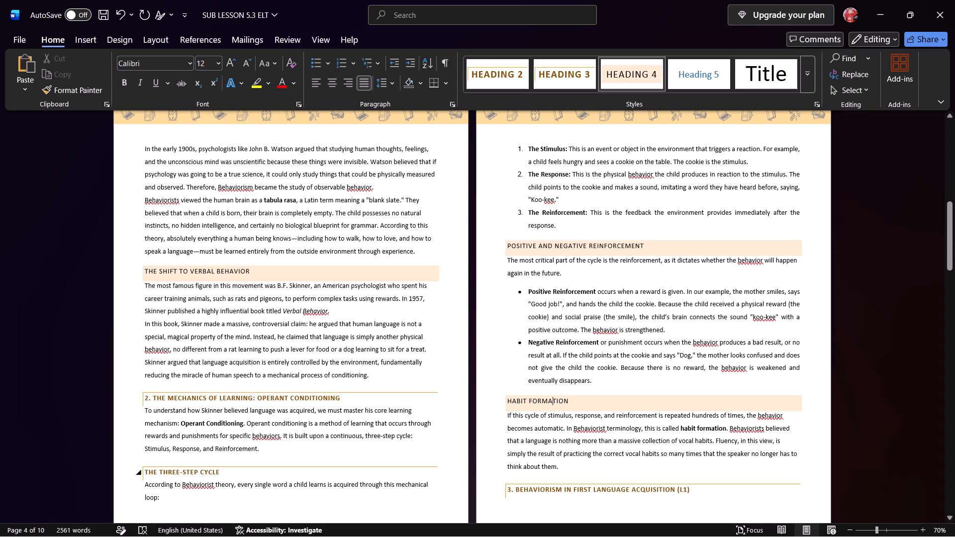
click(191, 469)
click(636, 82)
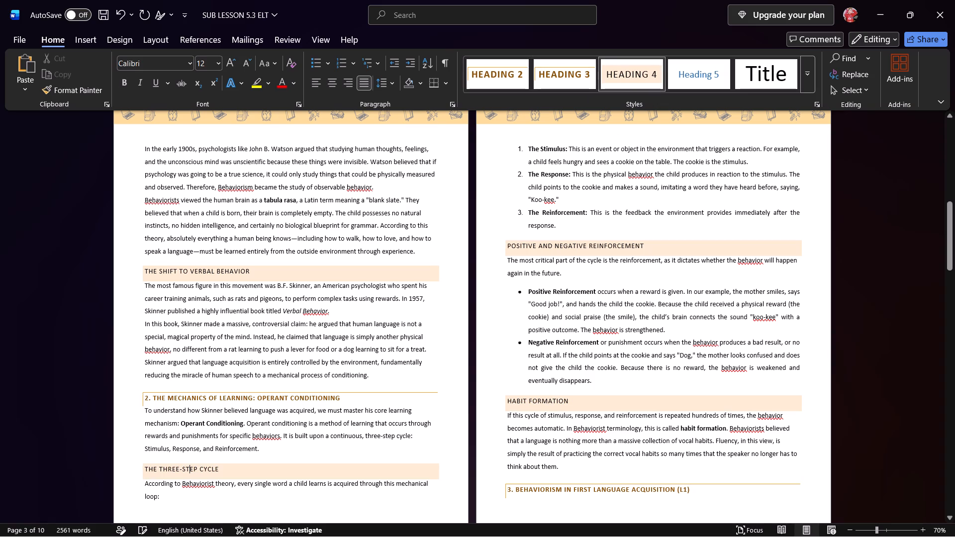
Apply the Heading 4 style to The Role of Imitation, The Audiolingual Method (ALM), The Concept of Shaping and The Contrastive Analysis Hypothesis.
scroll(531, 385, down, 10)
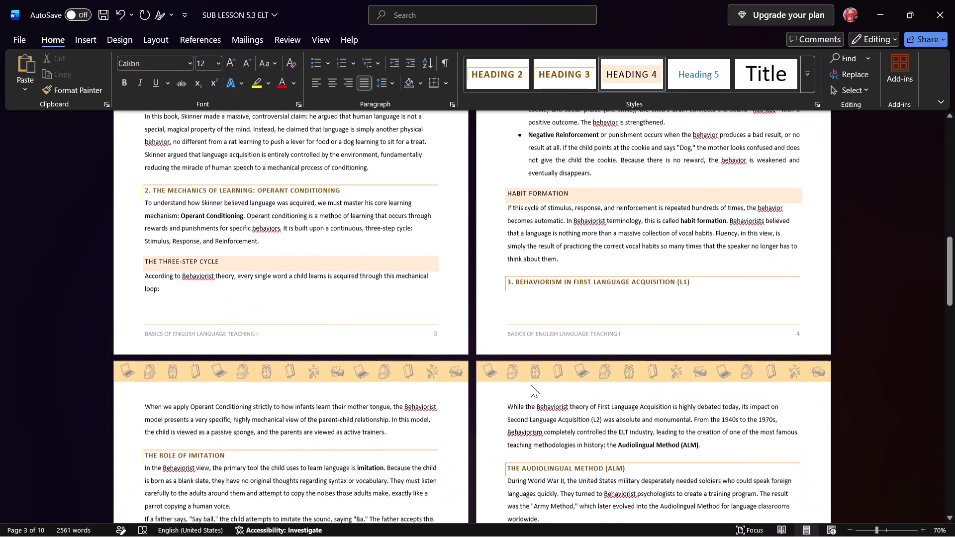
scroll(531, 385, down, 10)
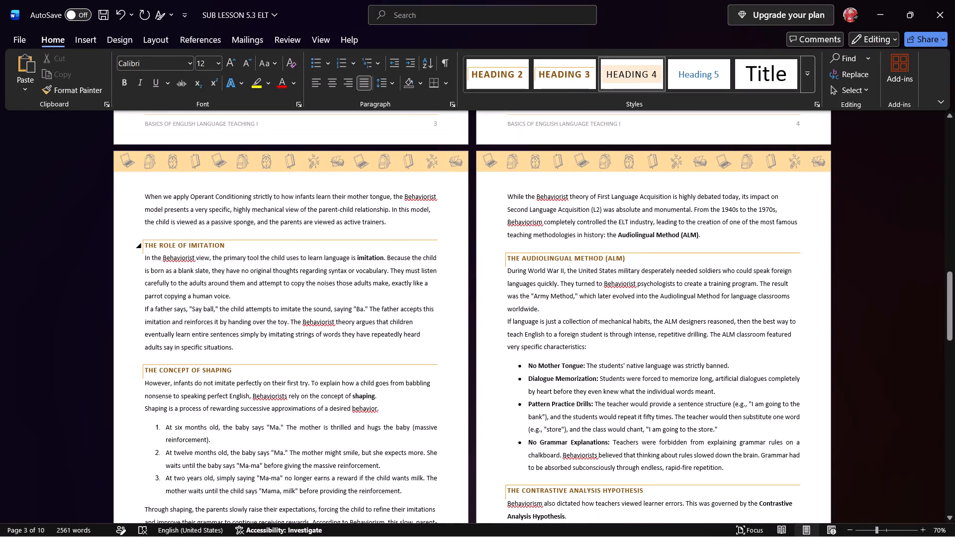
click(160, 248)
click(637, 74)
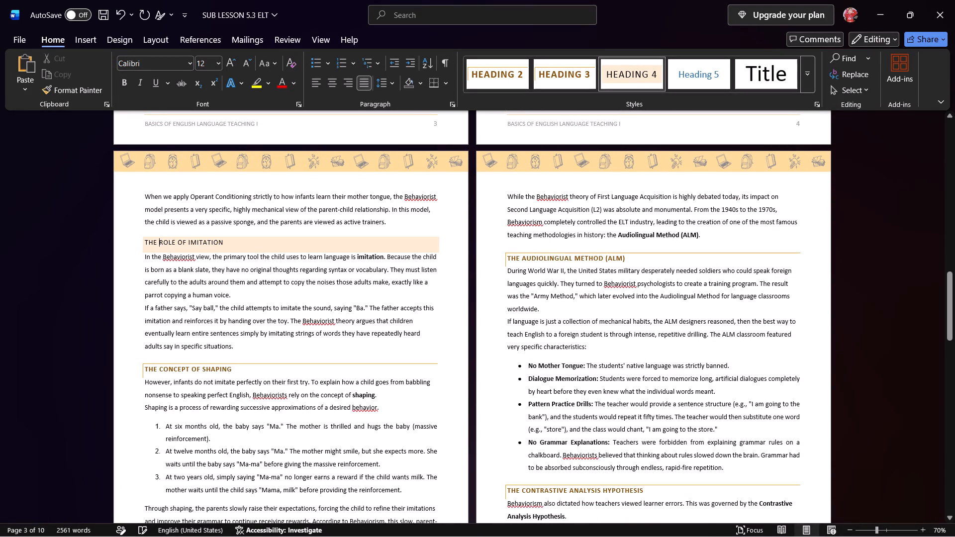
click(563, 257)
click(618, 74)
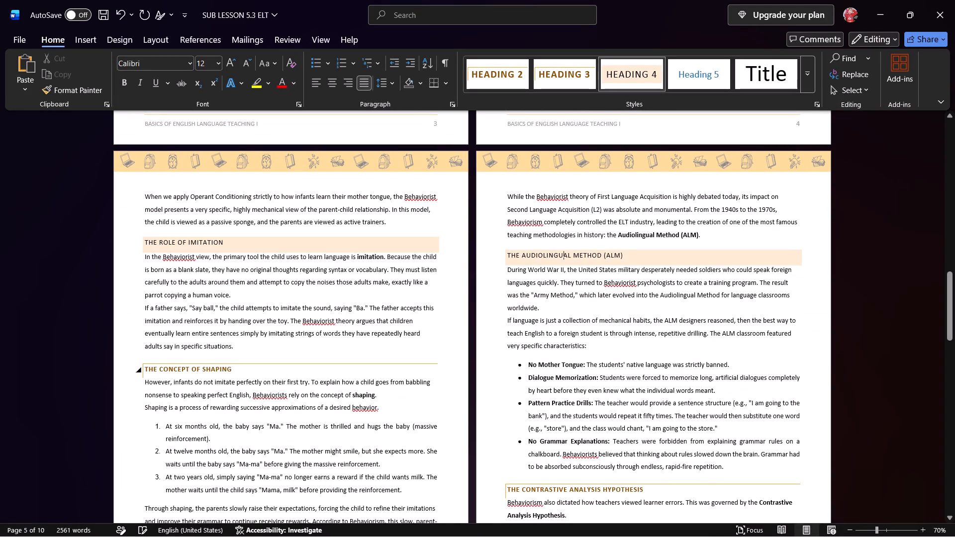
click(193, 366)
click(624, 68)
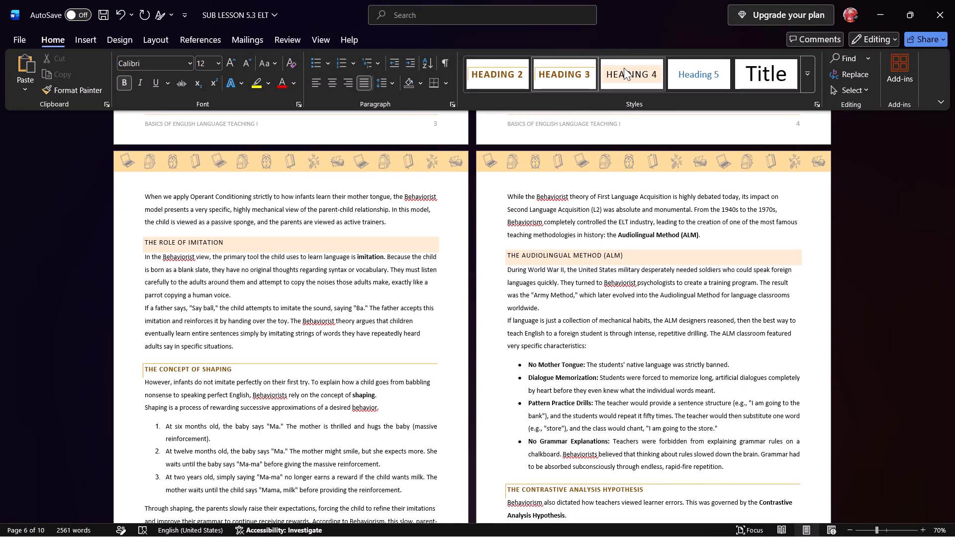
scroll(482, 257, down, 7)
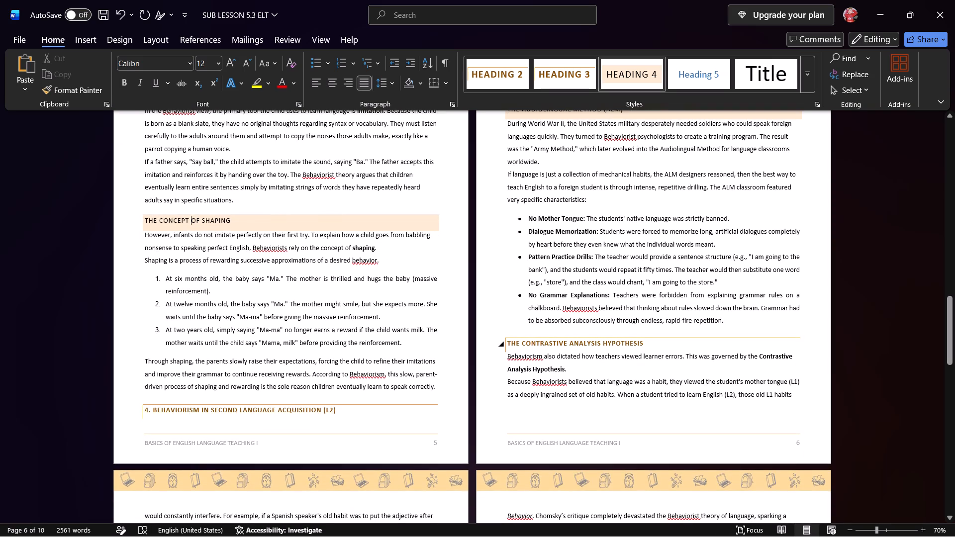
click(568, 341)
click(615, 70)
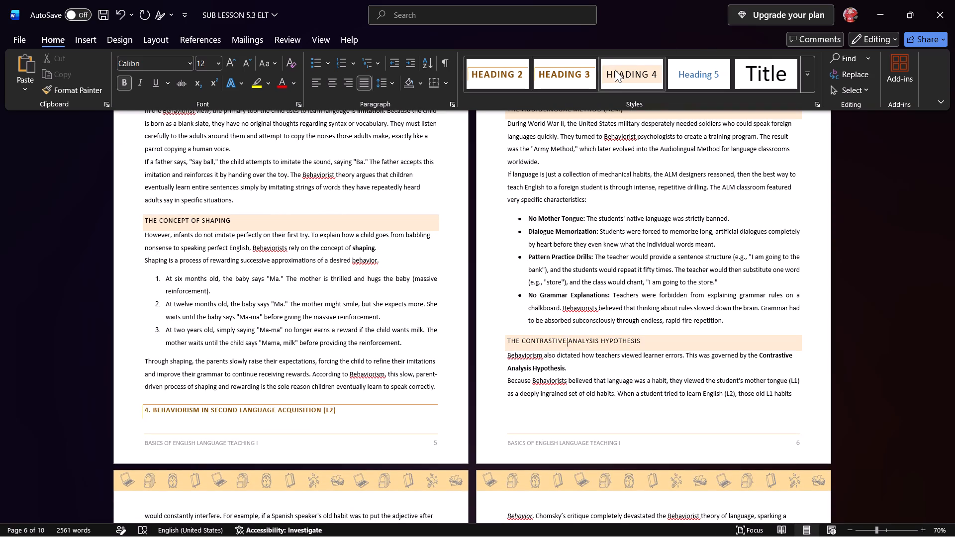
Apply the Heading 4 style to The Fear of Errors, The Failure of Imitation, The Ignorance of Parental Correction and The Poverty of the Stimulus.
scroll(614, 78, down, 5)
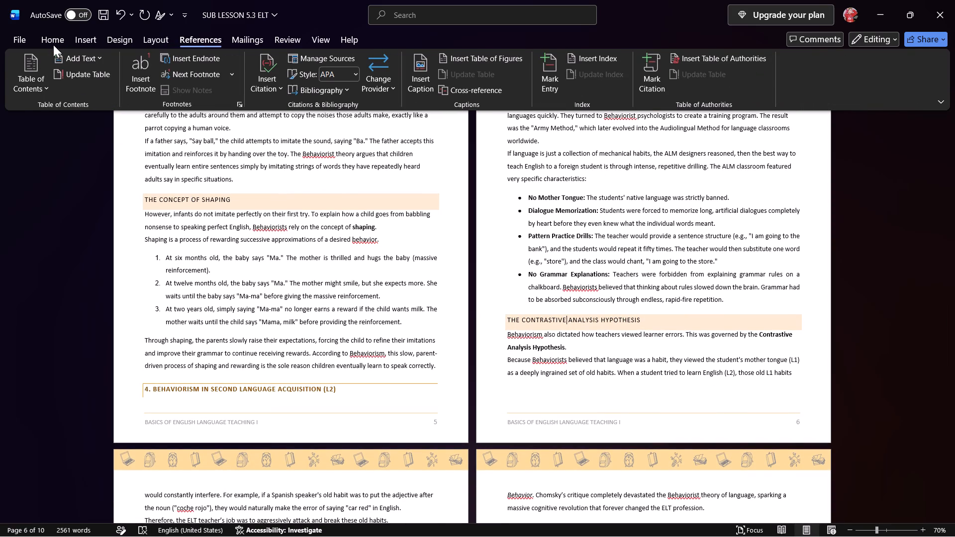
click(53, 44)
scroll(378, 197, down, 11)
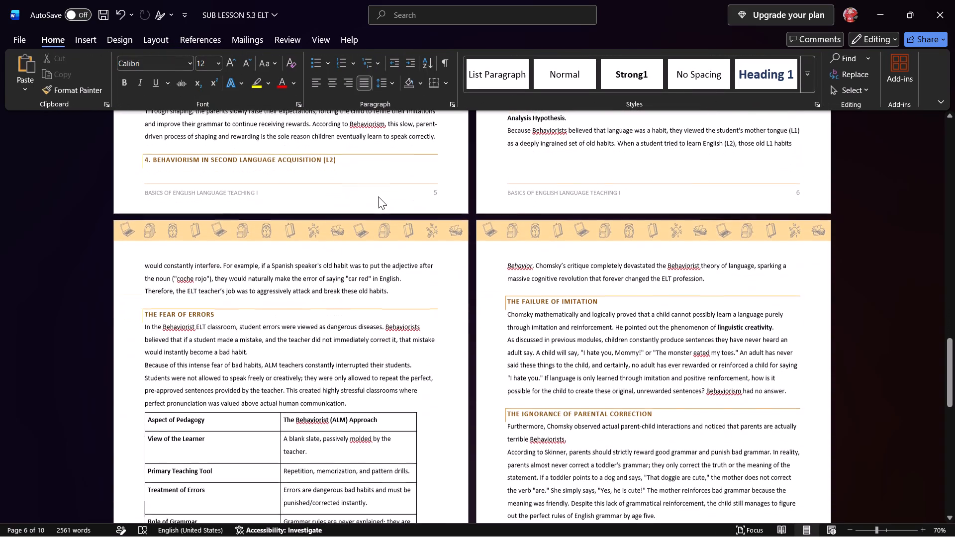
scroll(378, 196, down, 3)
click(185, 249)
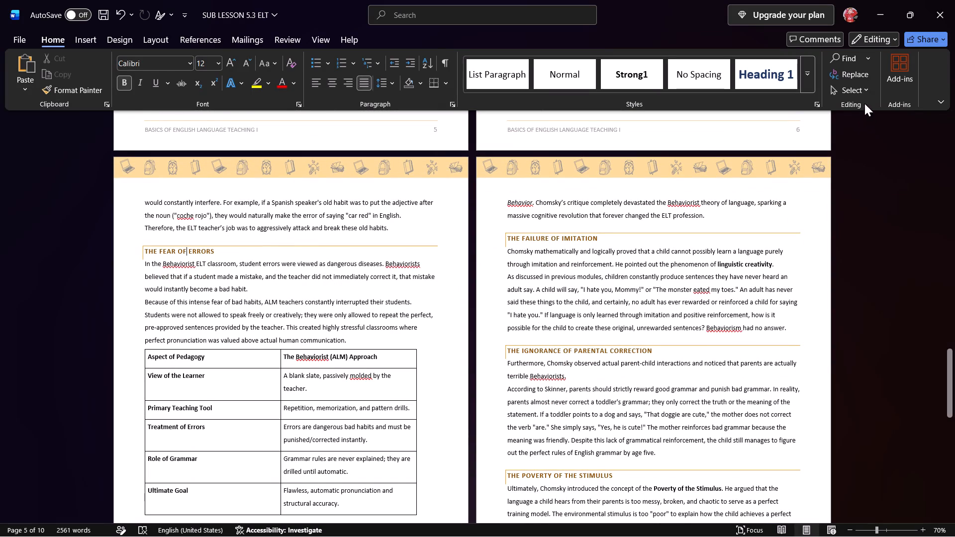
click(813, 87)
click(625, 104)
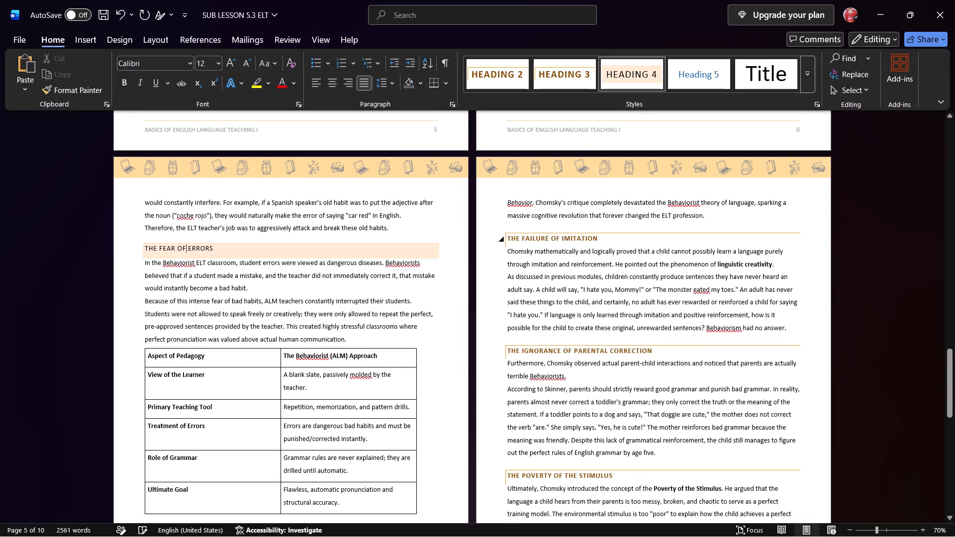
click(584, 232)
click(636, 80)
scroll(587, 215, down, 2)
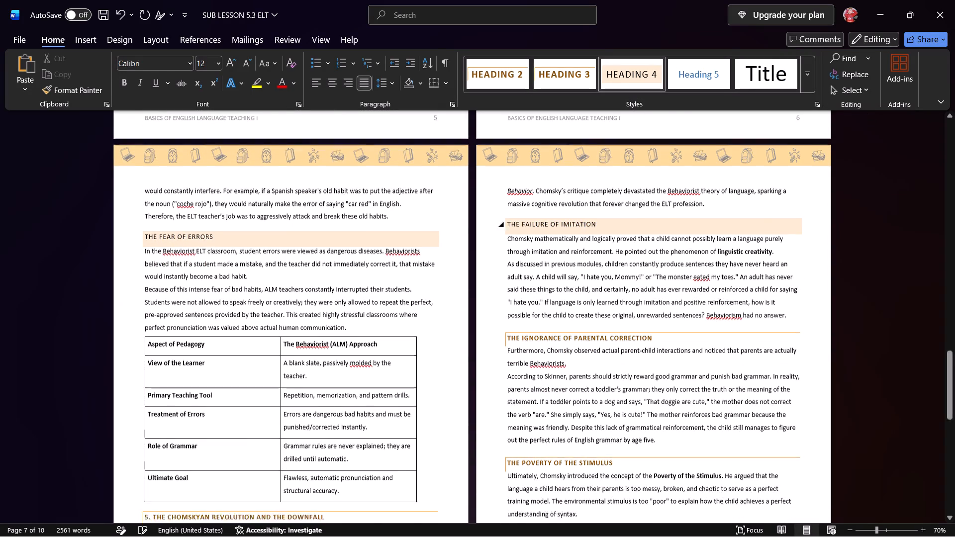
scroll(587, 218, down, 4)
click(584, 224)
click(633, 77)
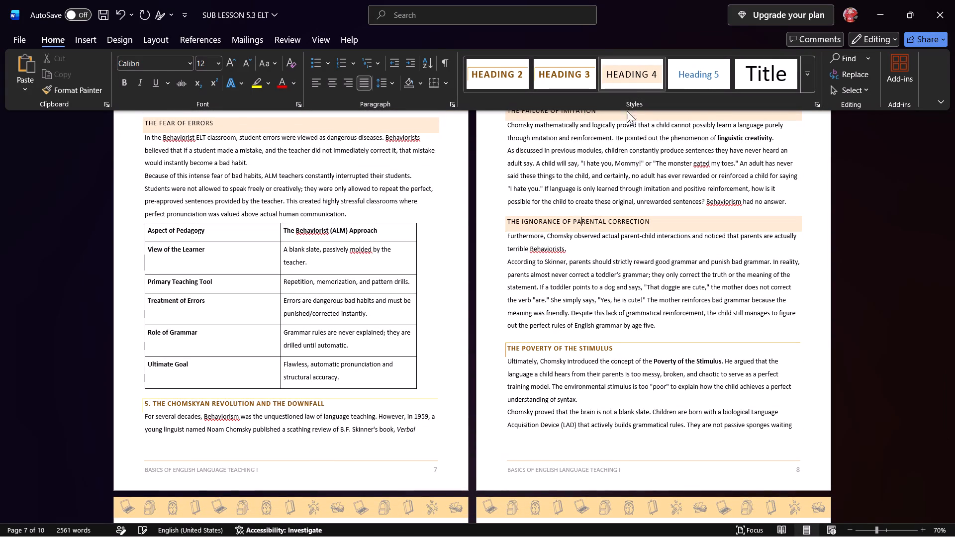
click(584, 346)
click(643, 78)
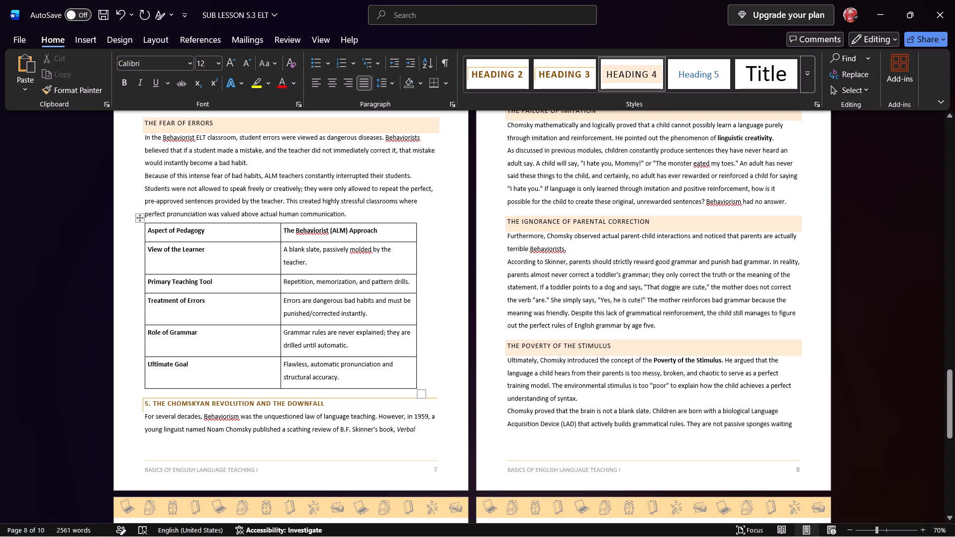
Widen the Behaviorist (ALM) Approach column so the pedagogy table's outer edge lines up with the text margin.
drag(416, 318, 420, 318)
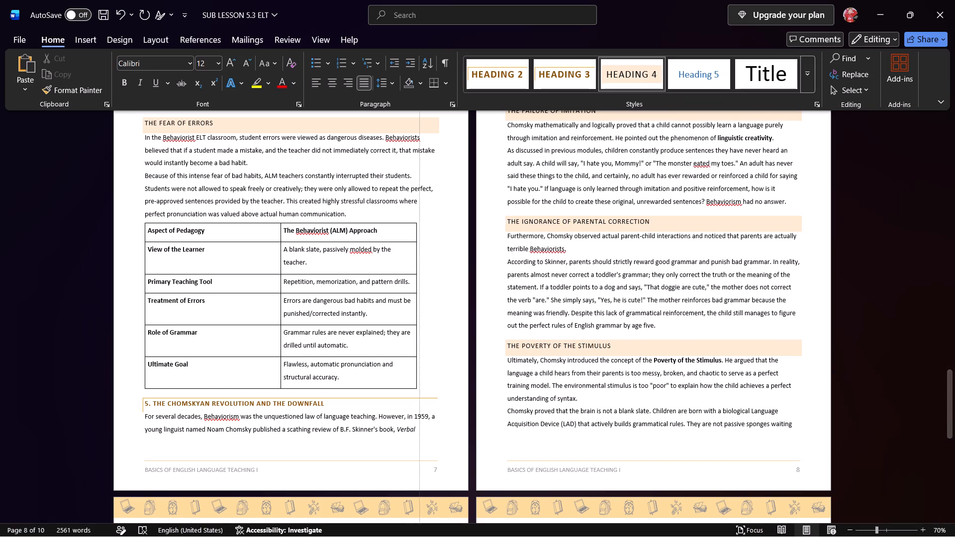
drag(420, 318, 441, 323)
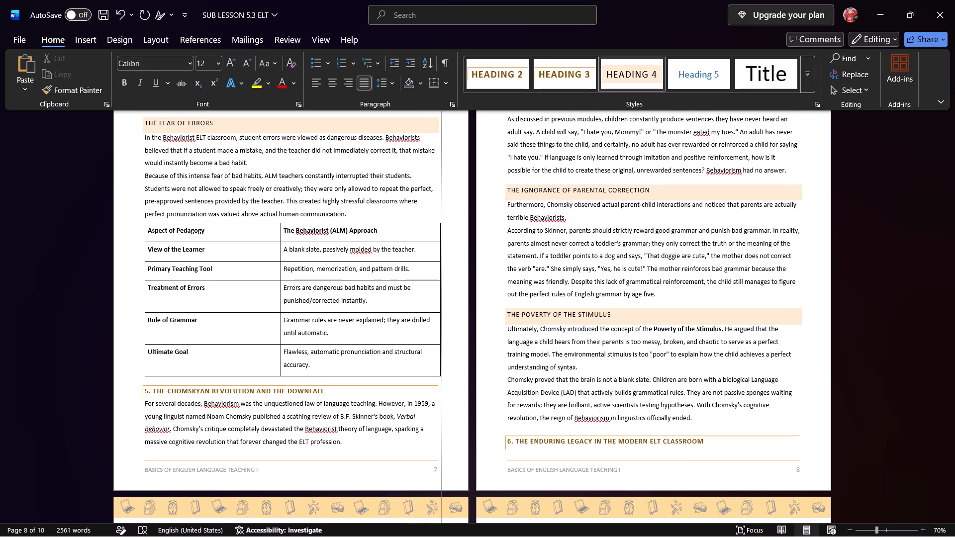
drag(441, 323, 439, 323)
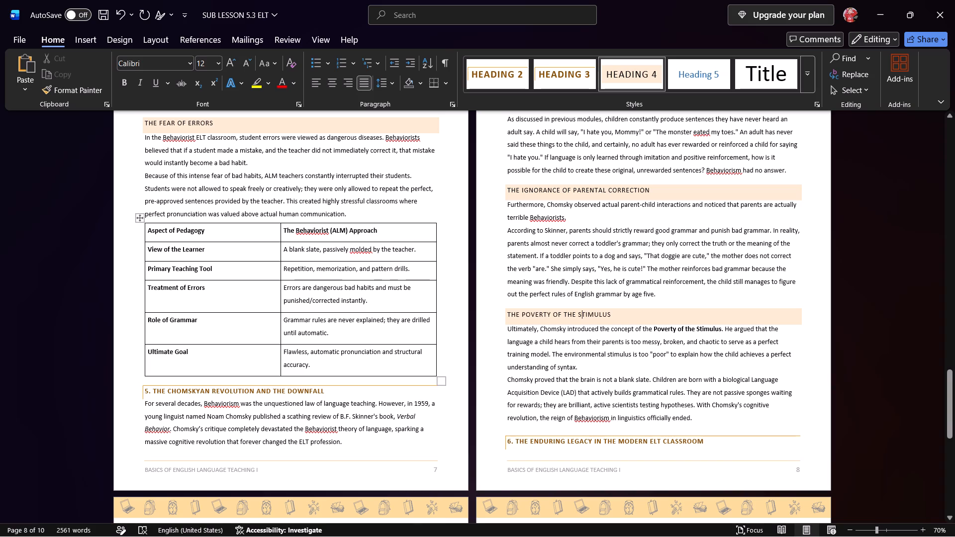
Narrow the Aspect of Pedagogy column to about one third of the table's width, giving the space to the approach column.
drag(280, 249, 231, 268)
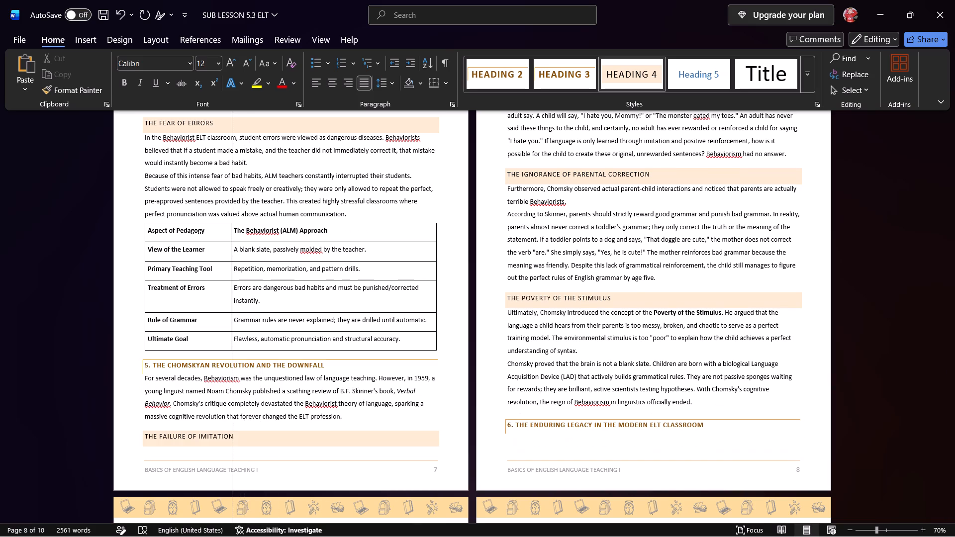
drag(231, 268, 227, 269)
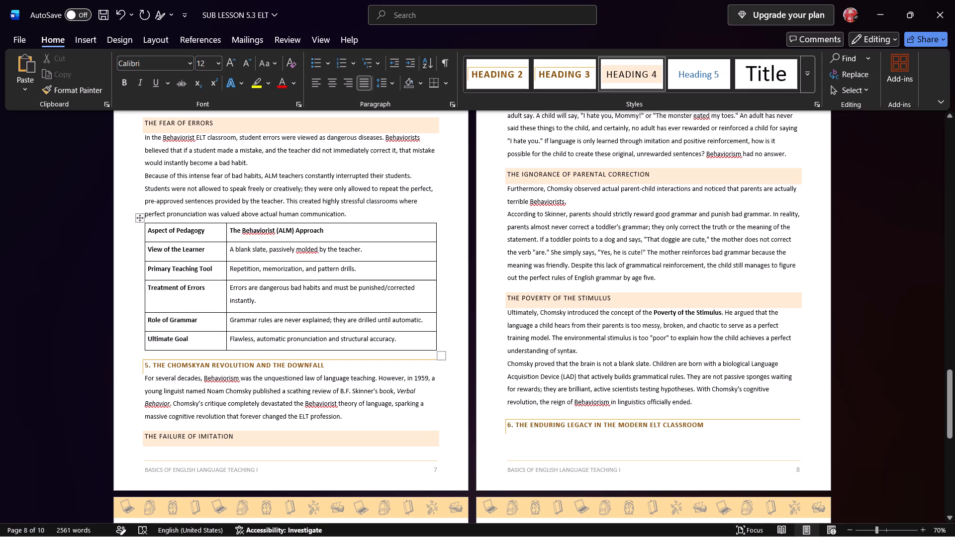
drag(226, 298, 243, 304)
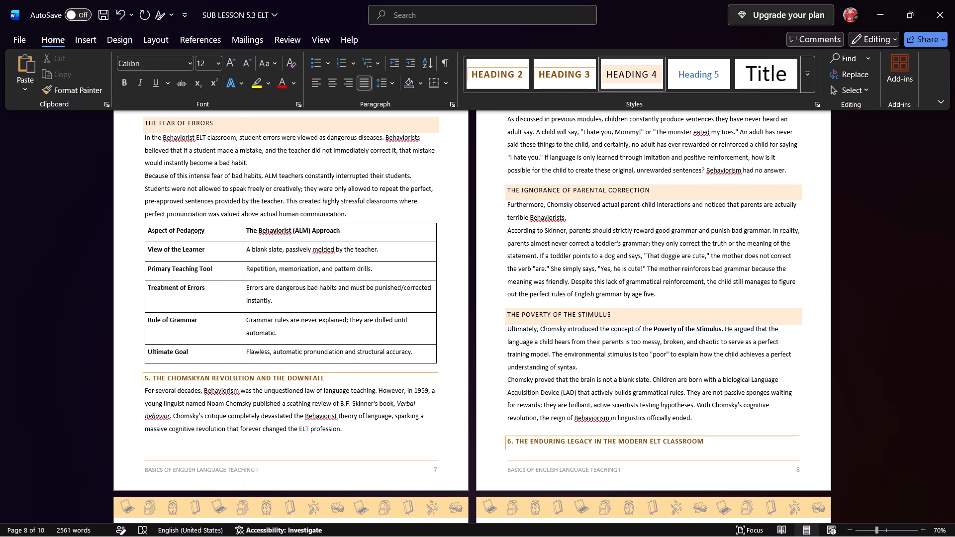
drag(243, 304, 244, 304)
Insert an empty paragraph before heading 6, The Enduring Legacy in the Modern ELT Classroom, to push it onto page 9.
scroll(505, 319, down, 2)
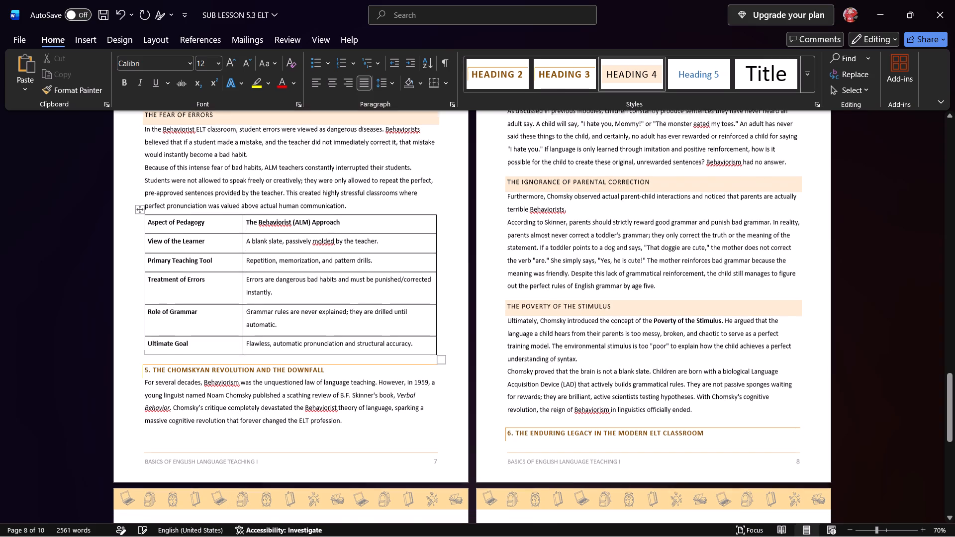
scroll(505, 319, down, 3)
scroll(682, 327, down, 9)
scroll(666, 328, up, 3)
click(714, 189)
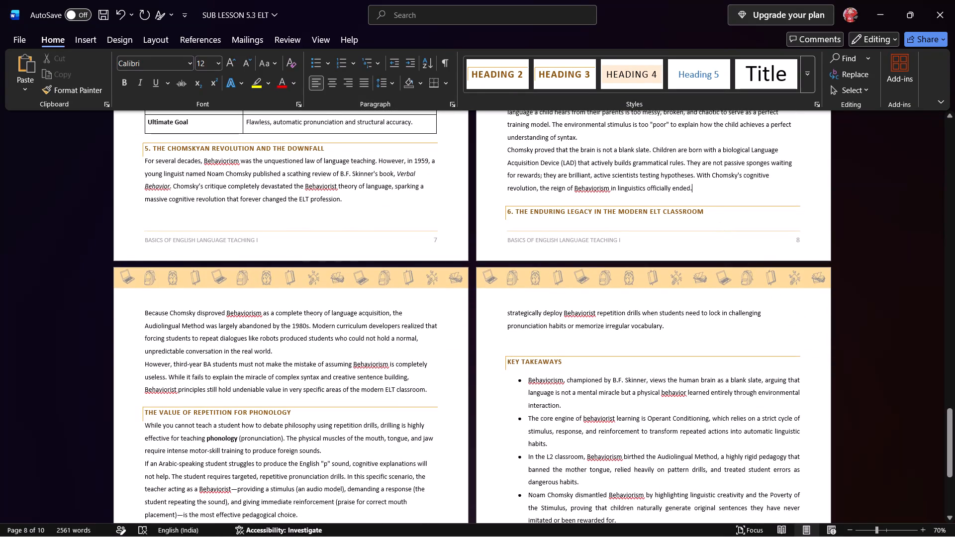
key(Return)
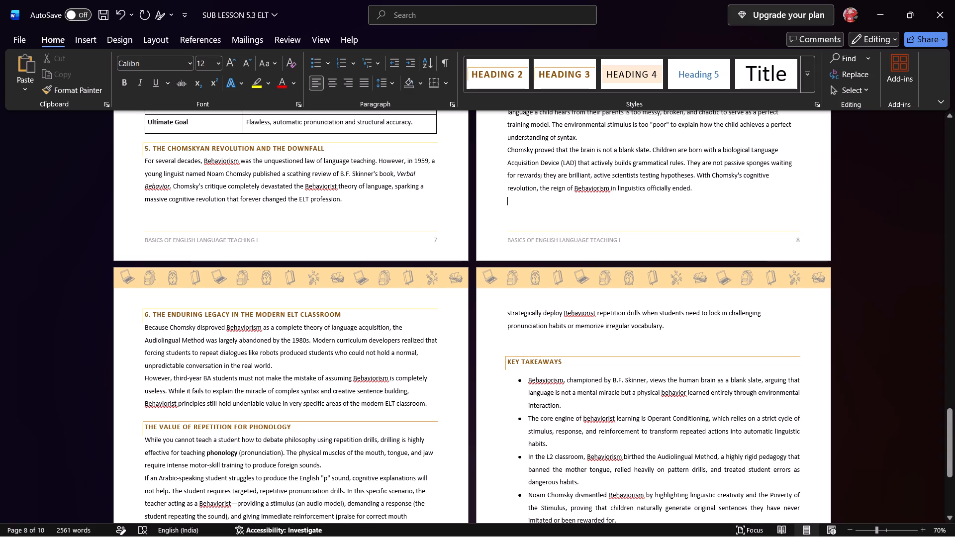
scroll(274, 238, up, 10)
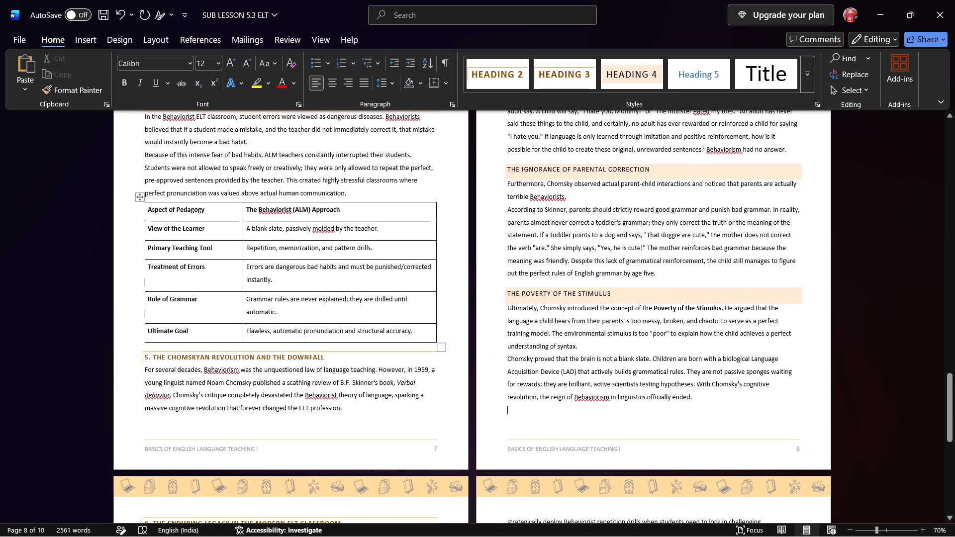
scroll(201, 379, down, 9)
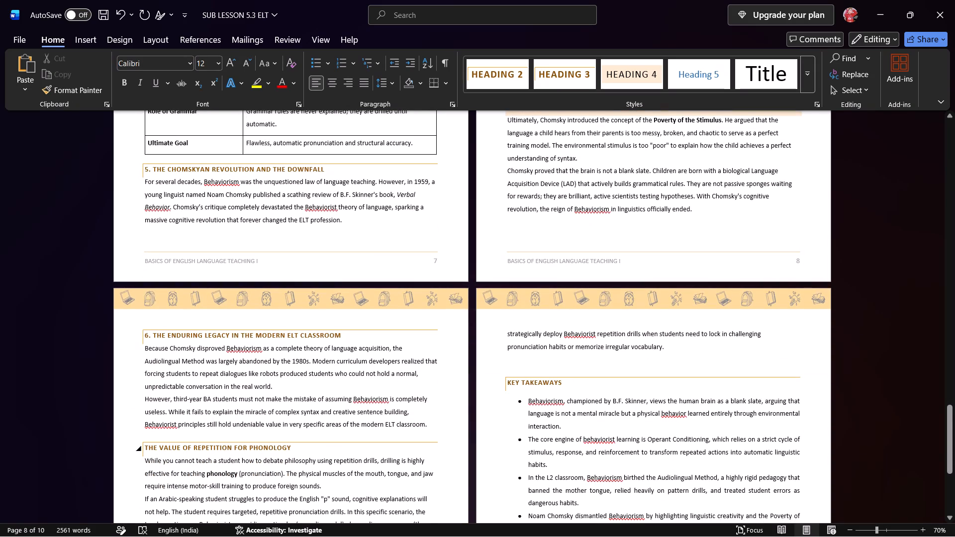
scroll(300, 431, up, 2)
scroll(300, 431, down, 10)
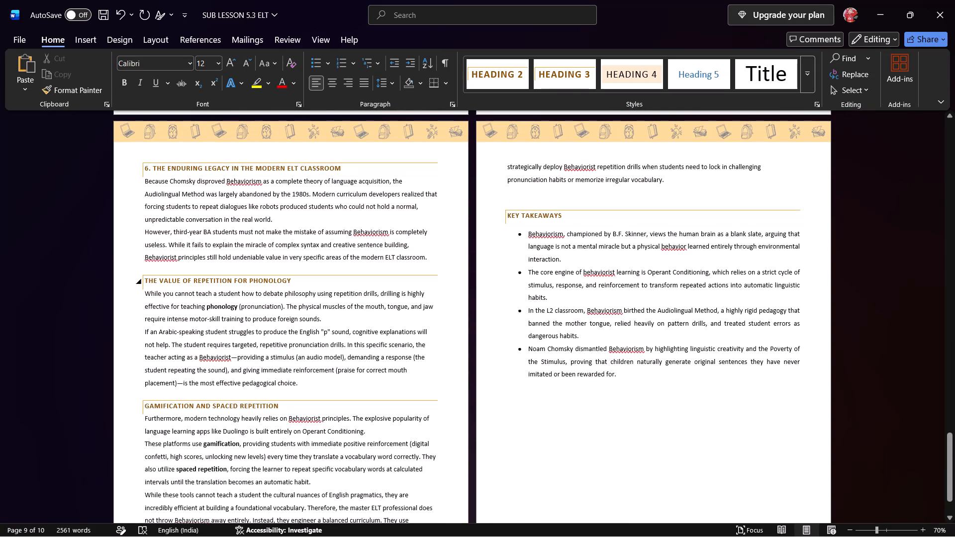
Apply the Heading 4 style to The Value of Repetition for Phonology and Gamification and Spaced Repetition.
click(225, 280)
click(640, 73)
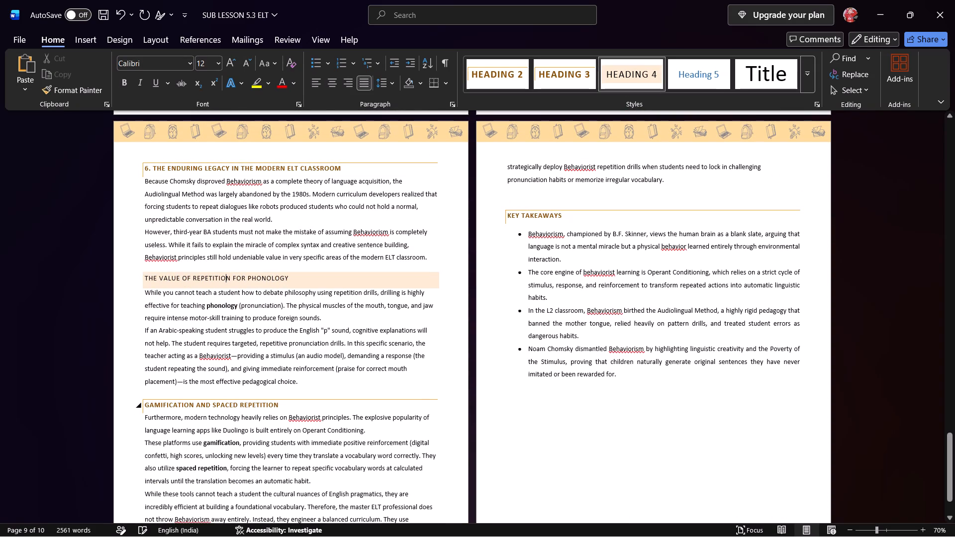
click(211, 400)
click(238, 404)
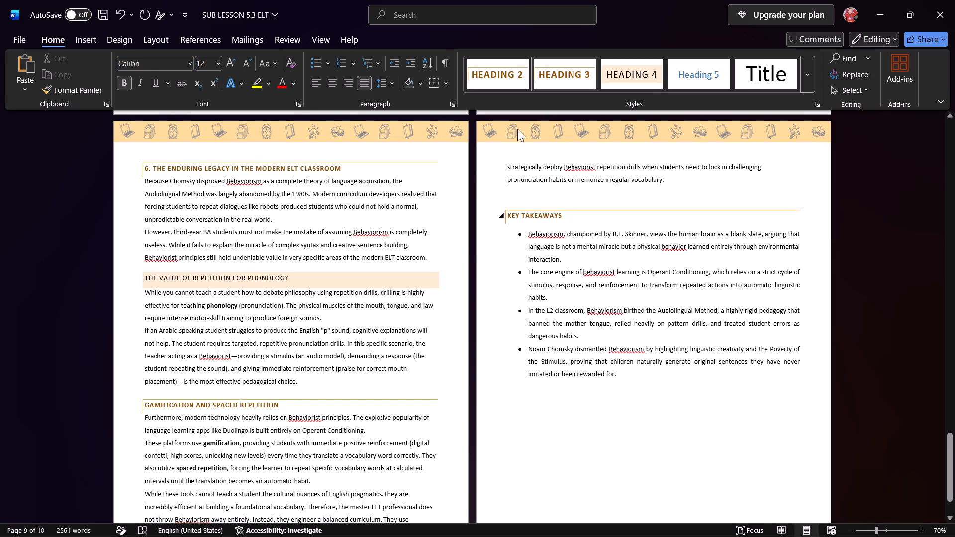
click(649, 77)
Delete the empty paragraph above the Key Takeaways heading on page 10.
click(525, 199)
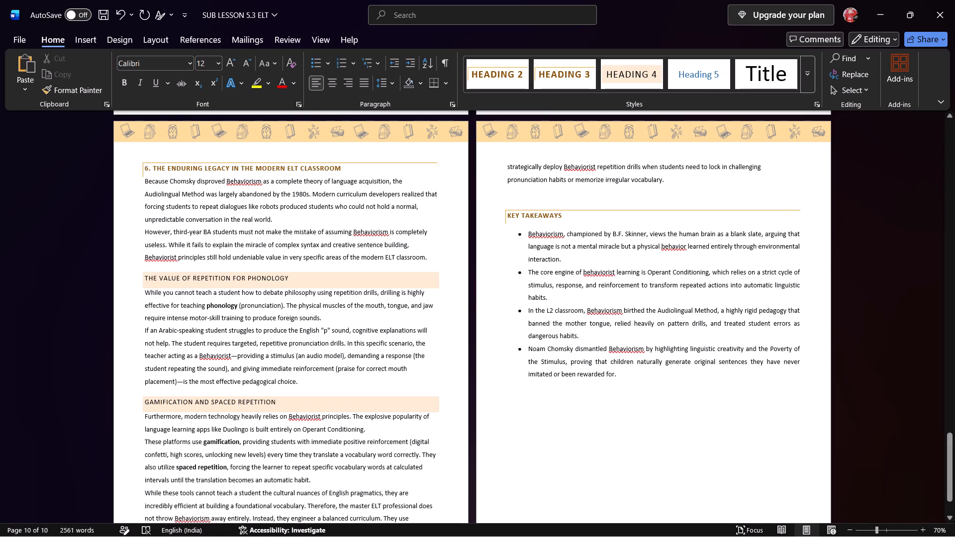
key(Delete)
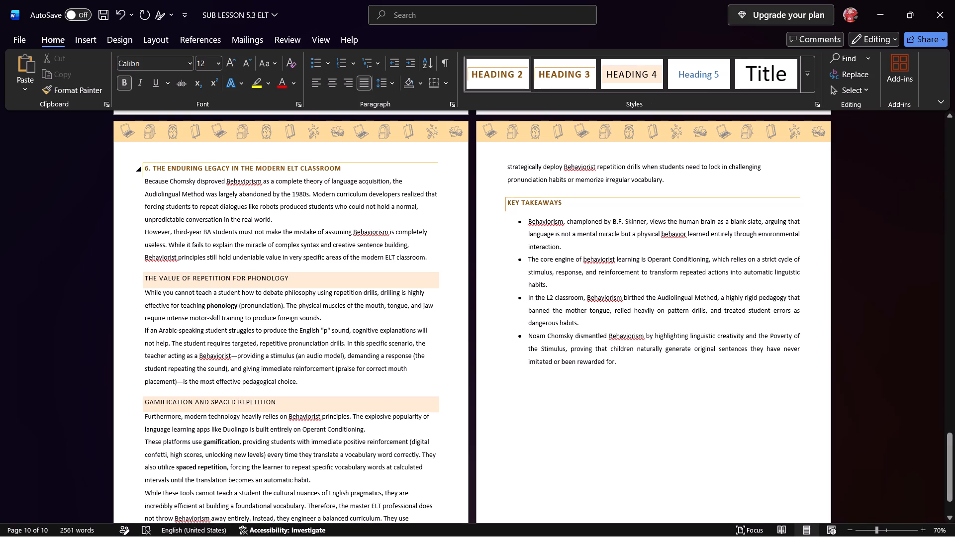
Remove the number prefix "6." from the heading The Enduring Legacy in the Modern ELT Classroom.
click(152, 170)
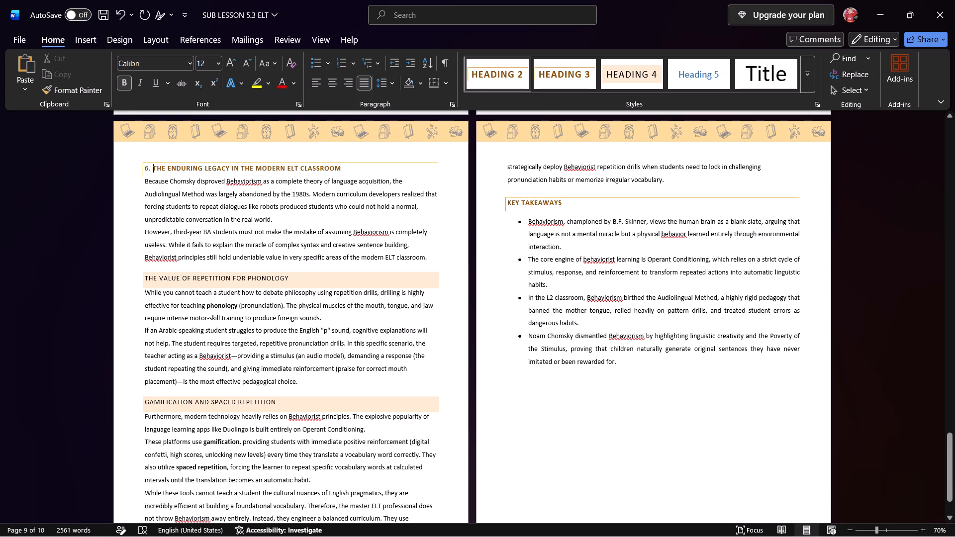
key(BackSpace)
key(BackSpace)
key(BackSpace)
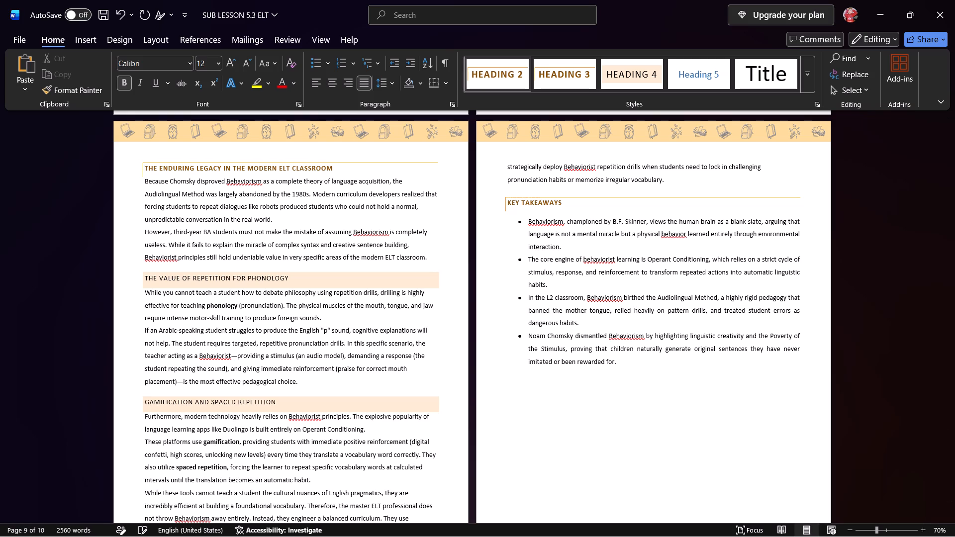
Remove the number prefix "5." from the heading The Chomskyan Revolution and the Downfall on page 7.
scroll(293, 260, down, 5)
scroll(293, 260, up, 1)
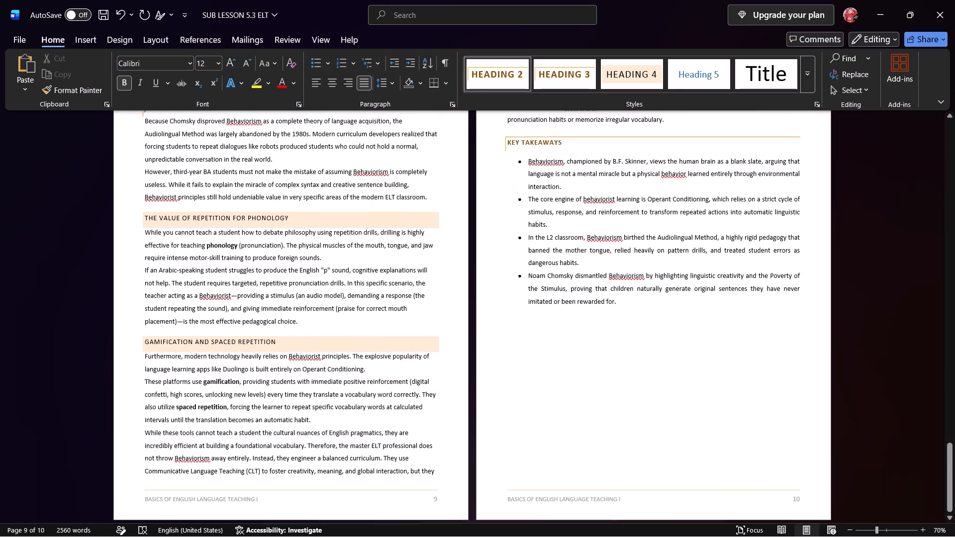
scroll(293, 260, up, 16)
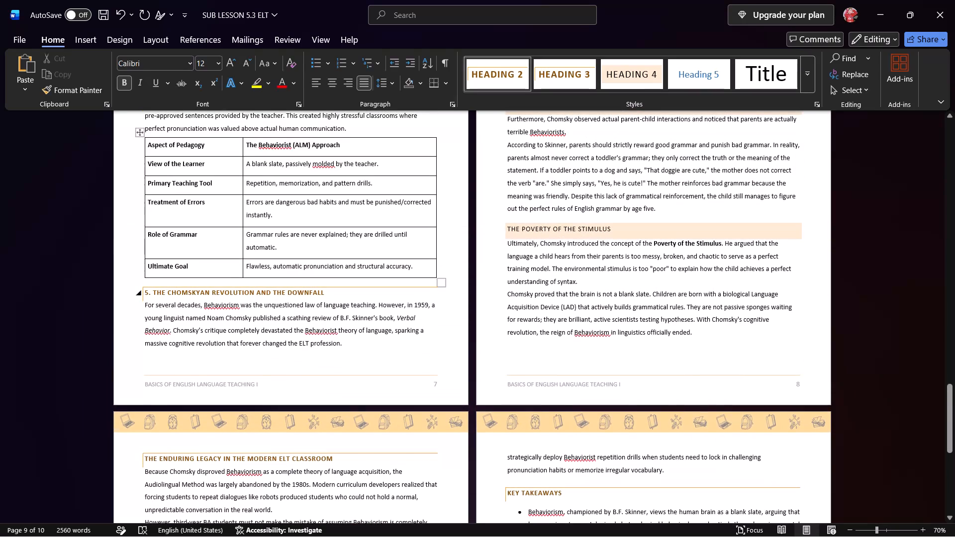
click(153, 293)
key(BackSpace)
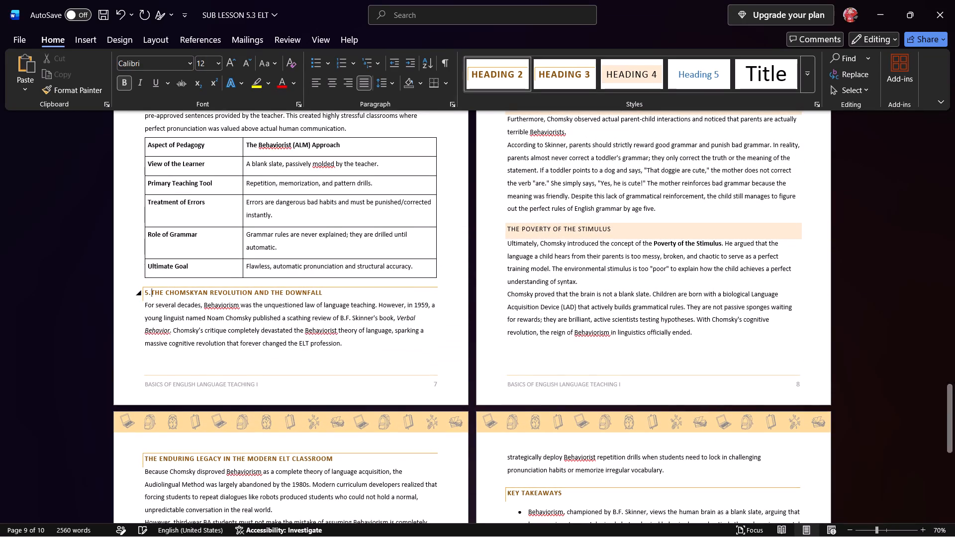
key(BackSpace)
key(BackSpace)
Remove the number prefix "4." from the heading Behaviorism in Second Language Acquisition (L2) on page 5.
scroll(320, 318, up, 8)
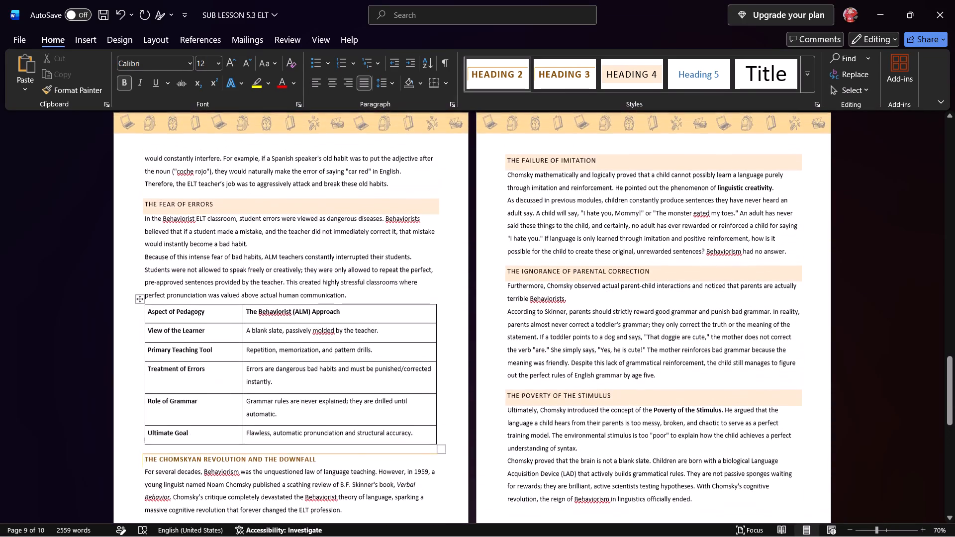
scroll(320, 318, up, 8)
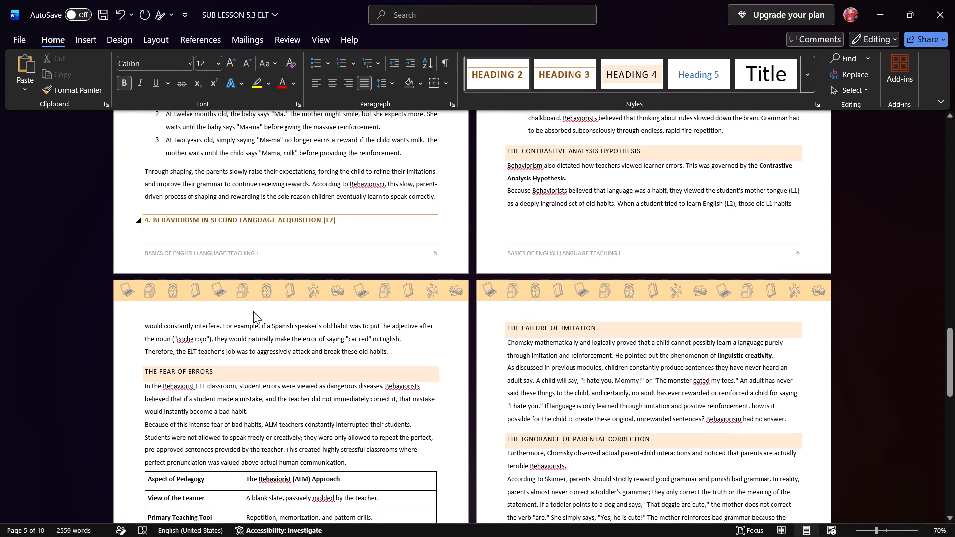
scroll(209, 278, up, 2)
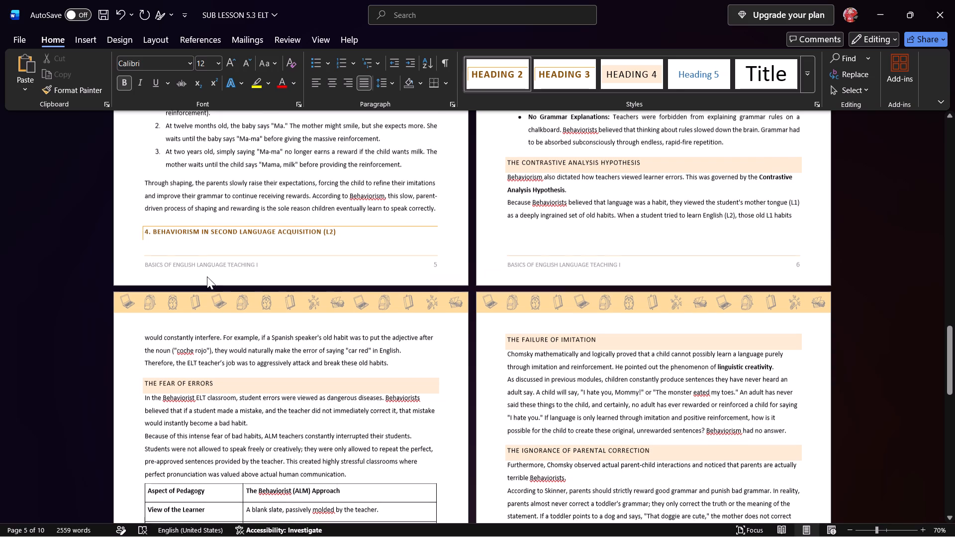
click(152, 261)
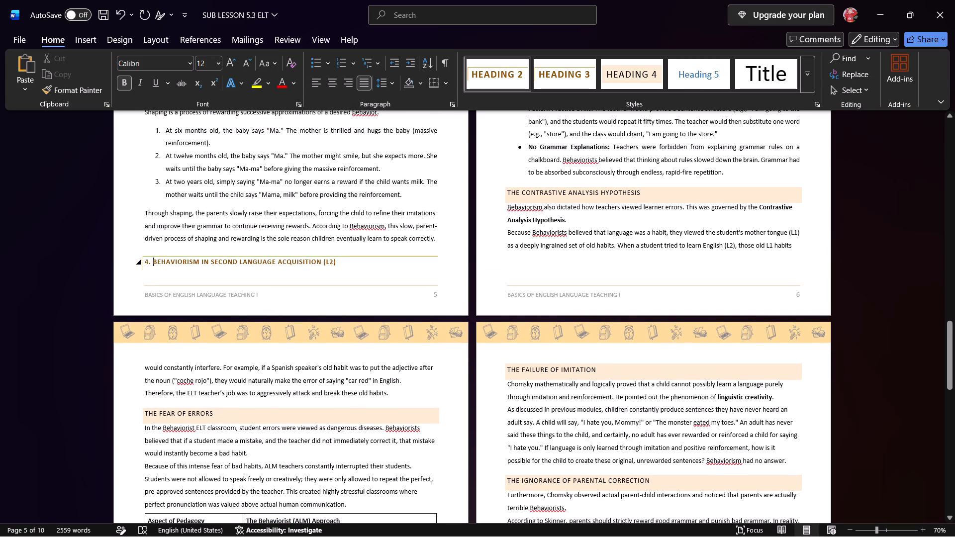
key(BackSpace)
key(BackSpace)
key(BackSpace)
Remove the number prefix "3." from the heading Behaviorism in First Language Acquisition (L1) on page 4.
scroll(246, 276, up, 7)
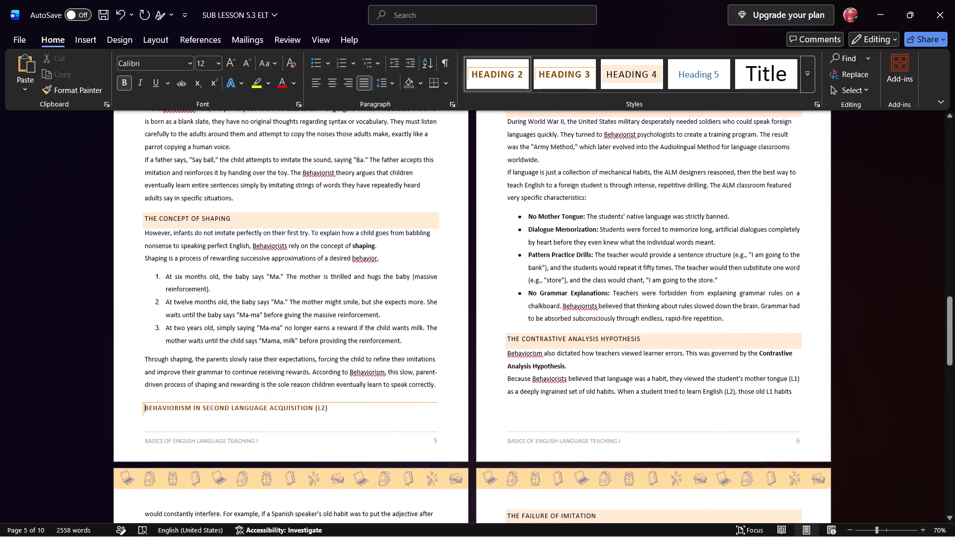
scroll(246, 276, up, 17)
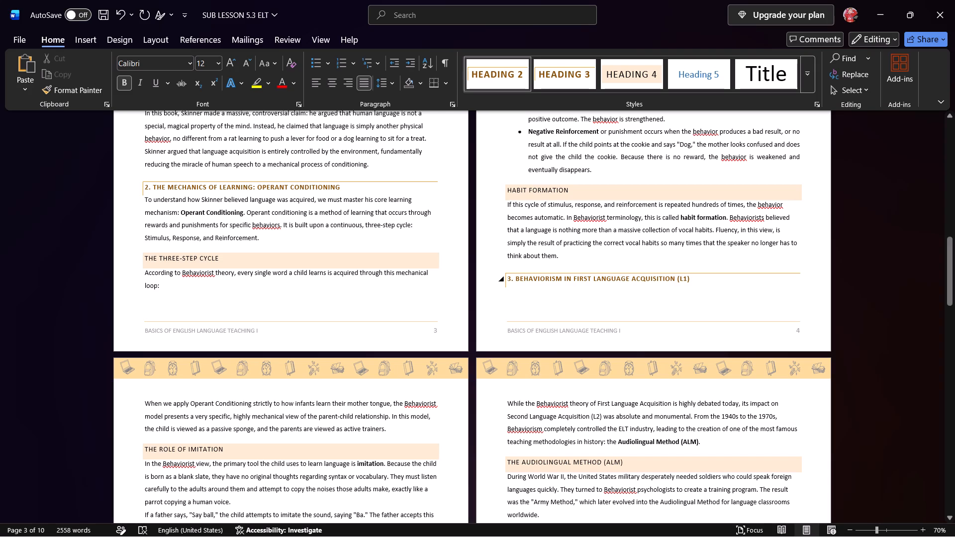
click(515, 277)
key(BackSpace)
key(BackSpace)
key(BackSpace)
Remove the number prefix "2." from the heading The Mechanics of Learning: Operant Conditioning on page 3.
scroll(526, 303, up, 6)
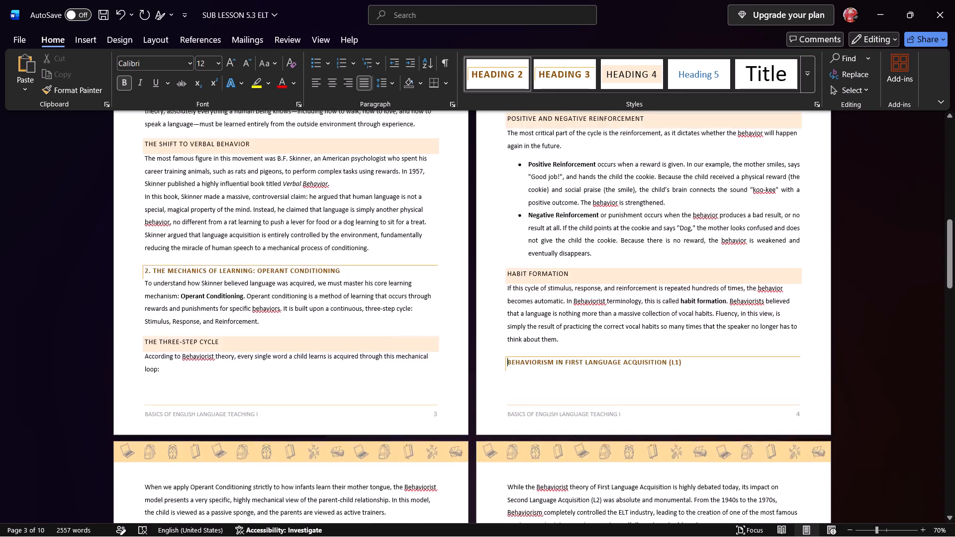
scroll(526, 303, up, 2)
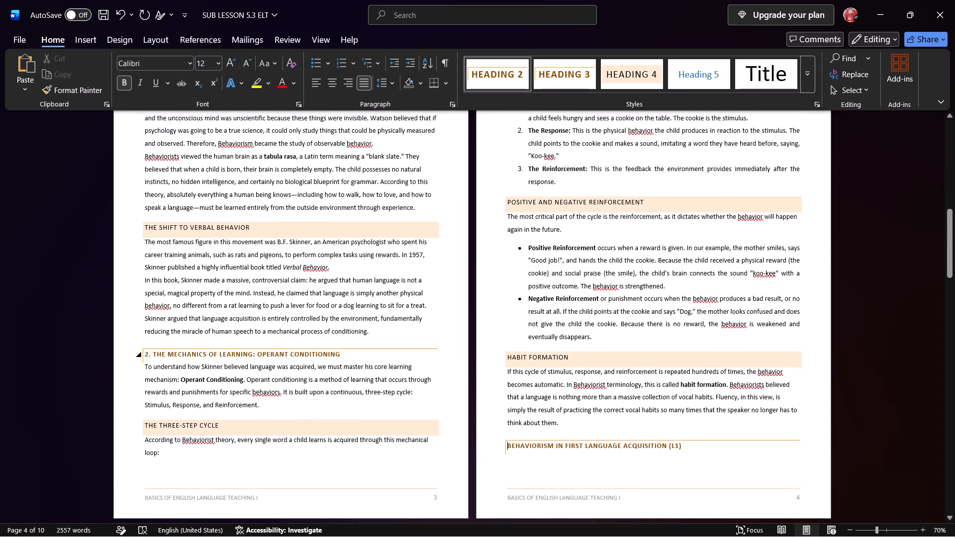
click(153, 354)
key(BackSpace)
key(BackSpace)
key(BackSpace)
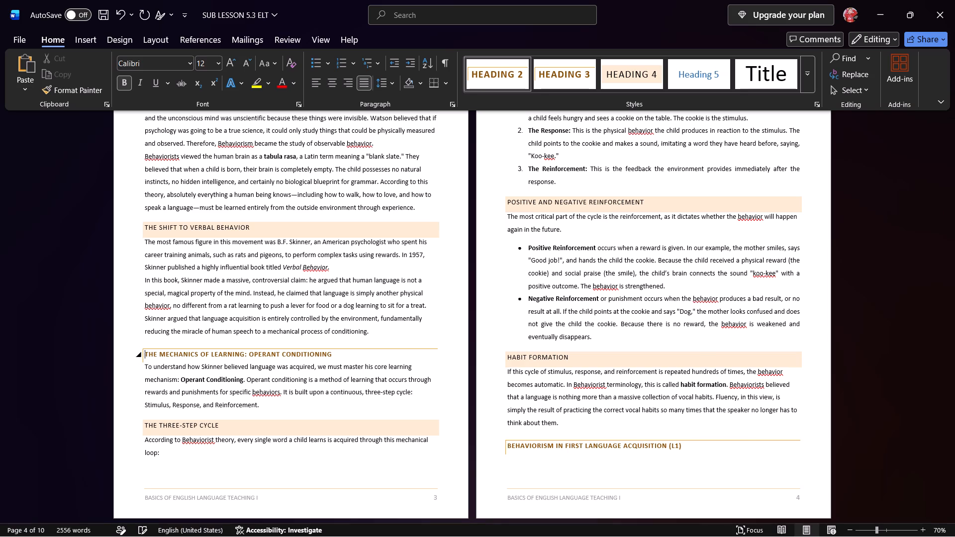
Apply the Heading 4 style to the subheading The Rejection of the Invisible Mind on page 2.
scroll(226, 360, up, 13)
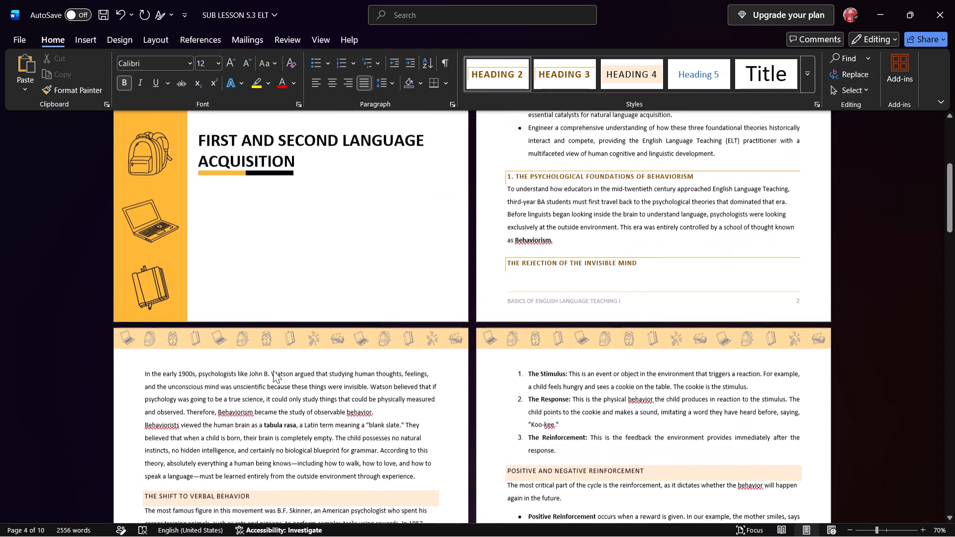
scroll(520, 298, up, 7)
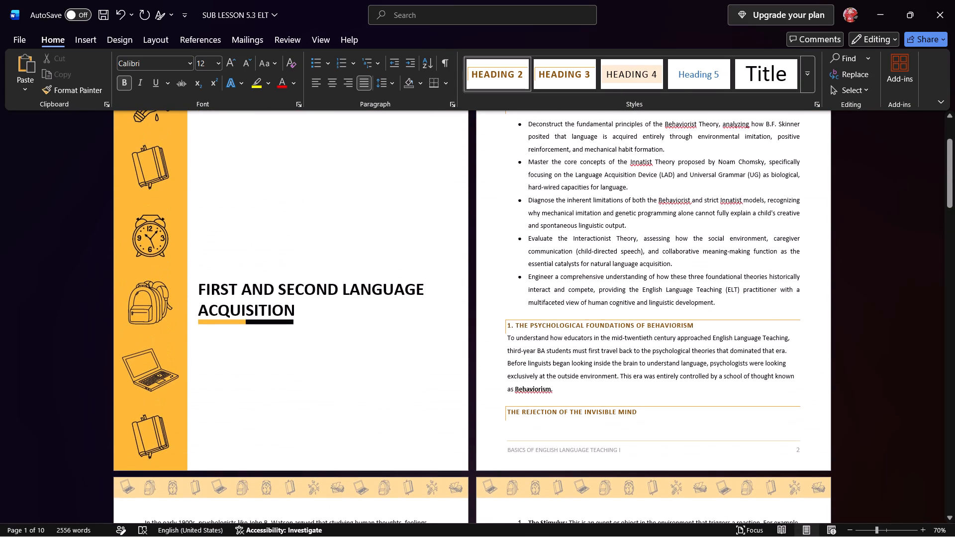
click(534, 413)
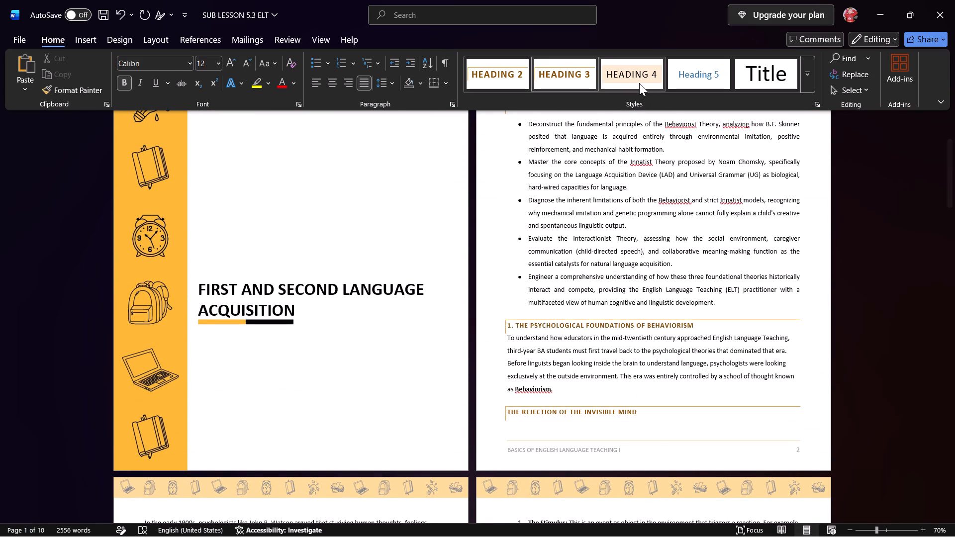
click(639, 83)
Remove the number prefix "1." from the heading The Psychological Foundations of Behaviorism on page 2.
click(515, 326)
key(BackSpace)
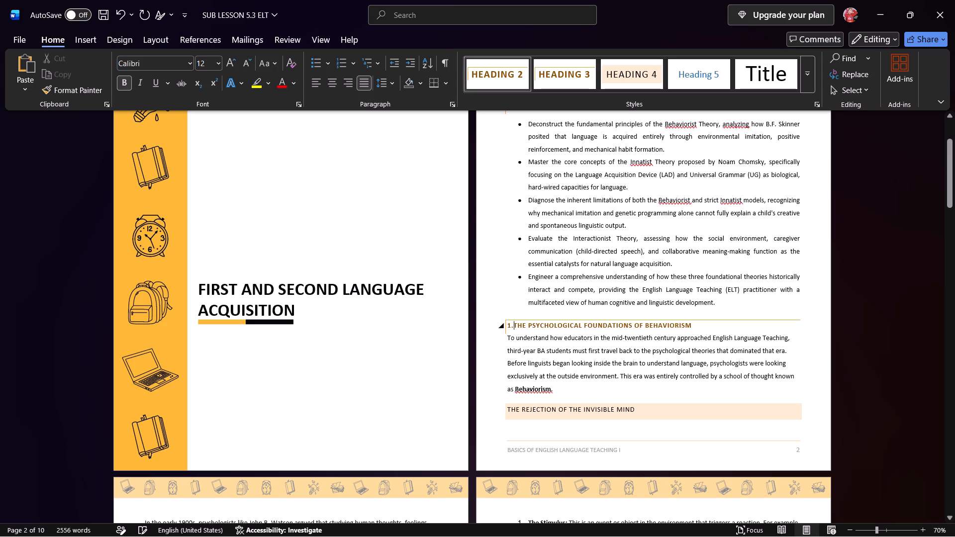
key(BackSpace)
key(BackSpace)
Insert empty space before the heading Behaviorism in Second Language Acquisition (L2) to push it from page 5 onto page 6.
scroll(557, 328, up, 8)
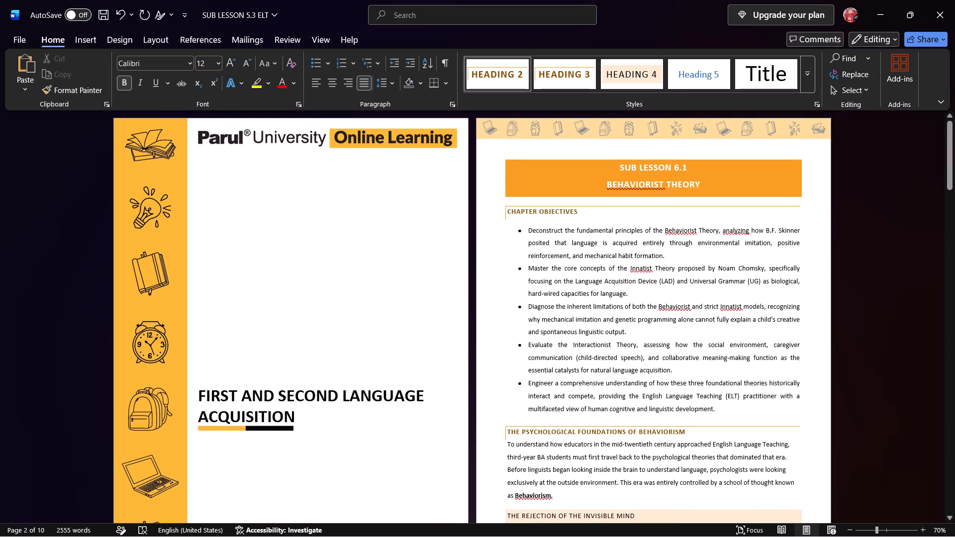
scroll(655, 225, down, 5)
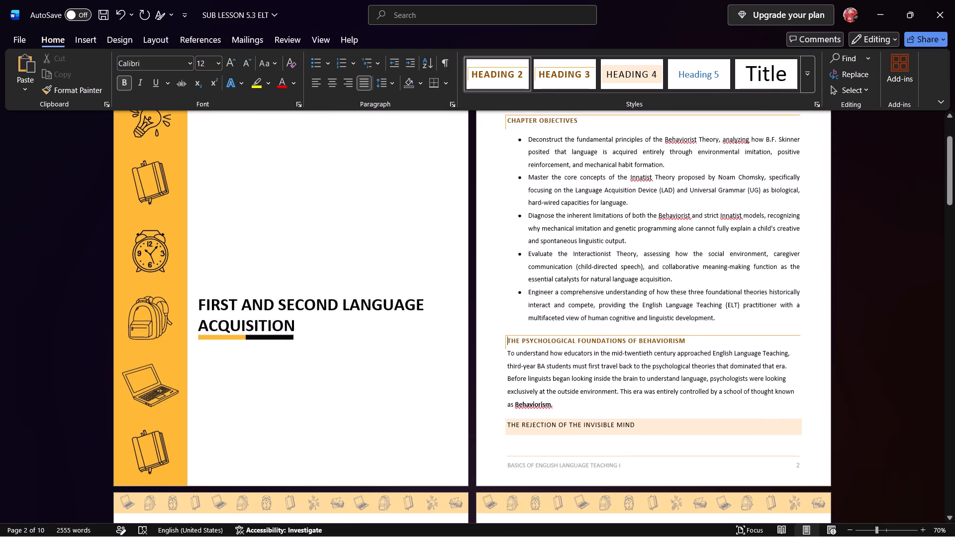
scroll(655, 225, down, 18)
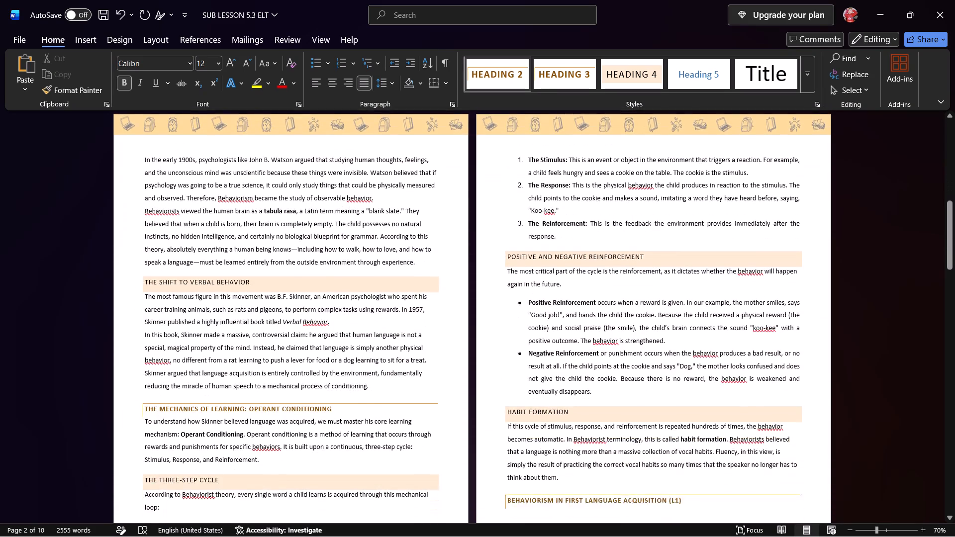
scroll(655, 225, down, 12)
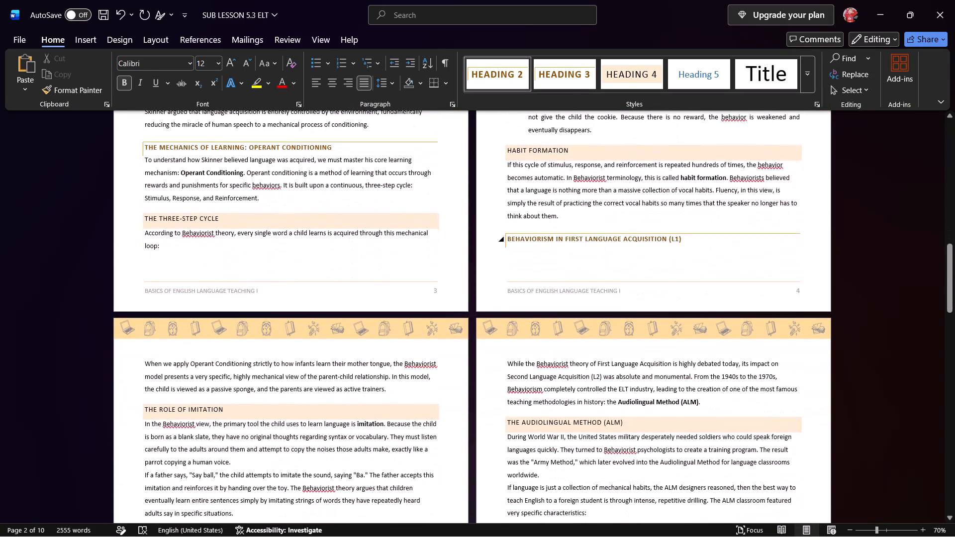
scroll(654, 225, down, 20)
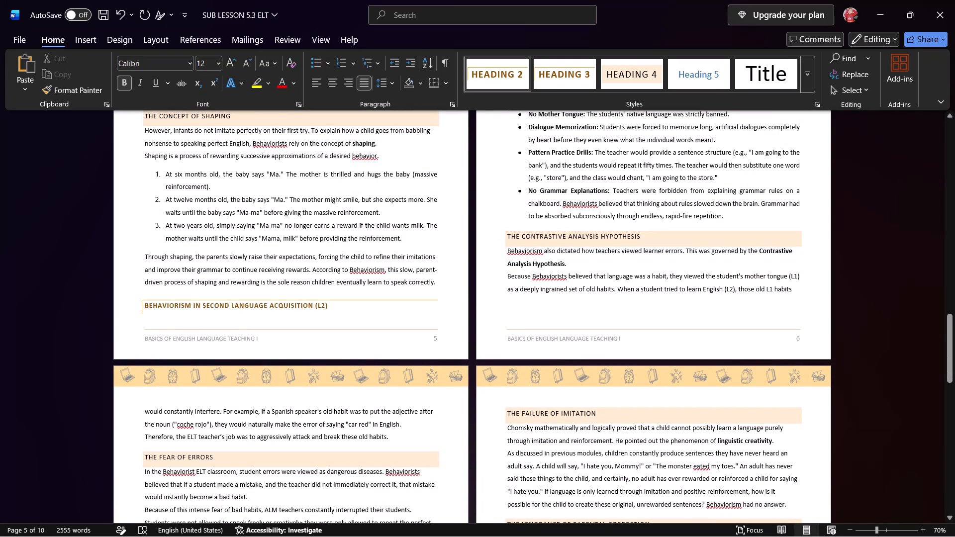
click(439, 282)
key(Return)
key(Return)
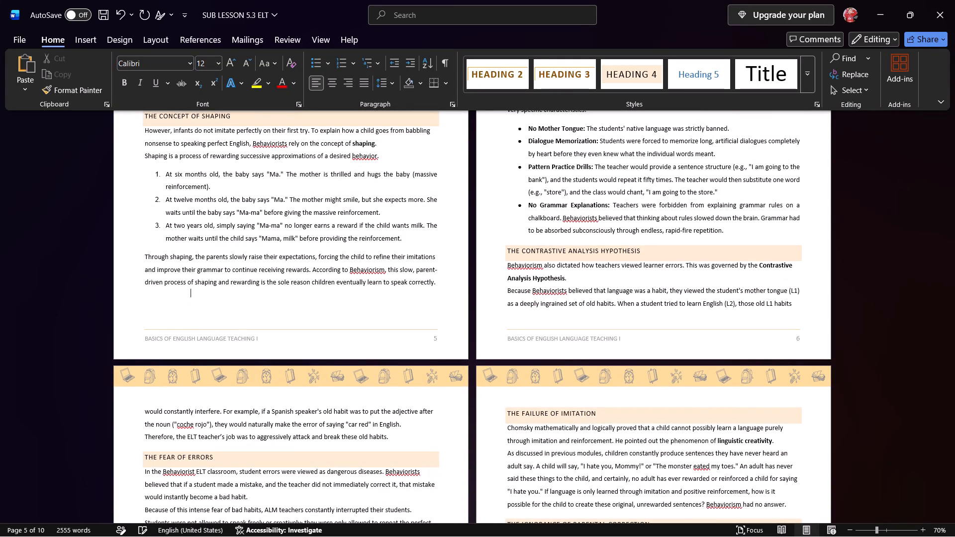
Review the headings, table and page breaks from page 5 to the end of the document.
scroll(476, 310, up, 10)
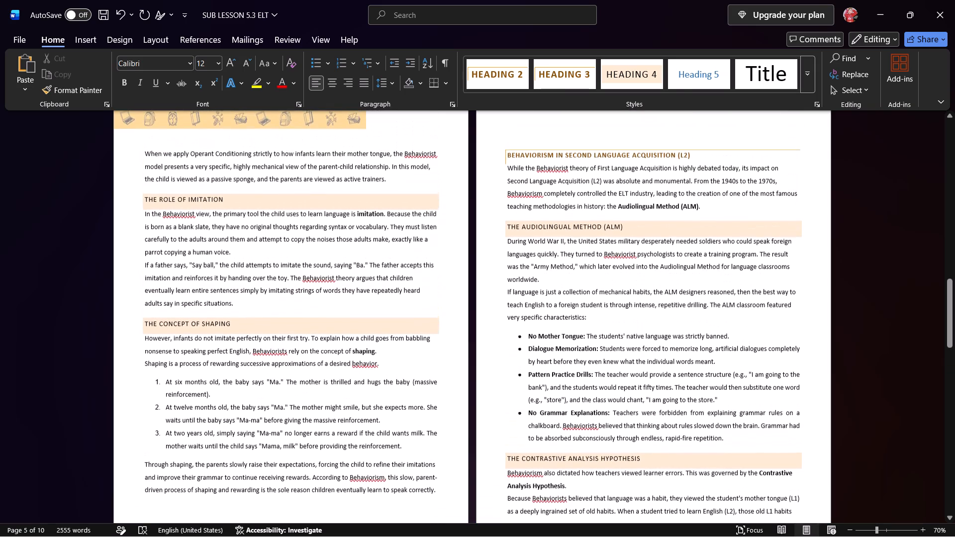
scroll(476, 310, down, 15)
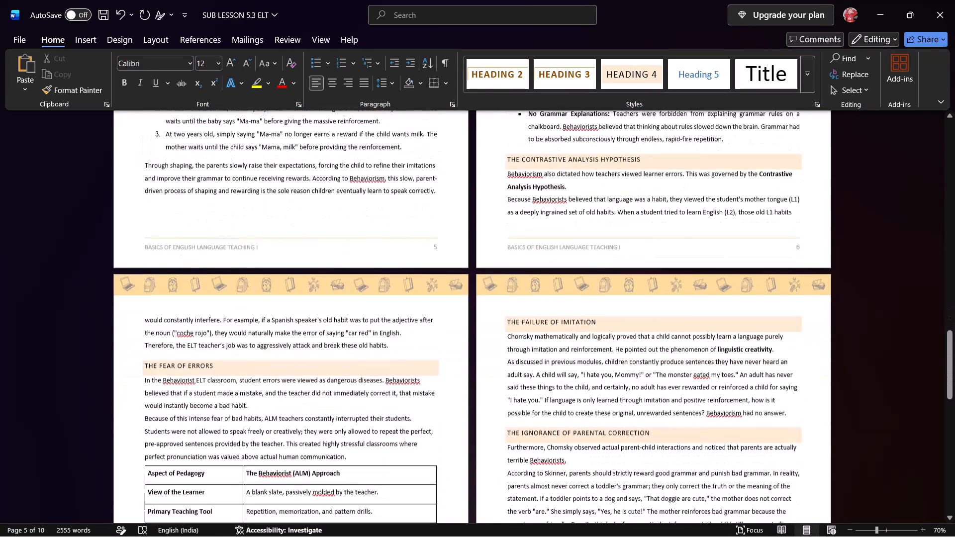
scroll(476, 310, down, 14)
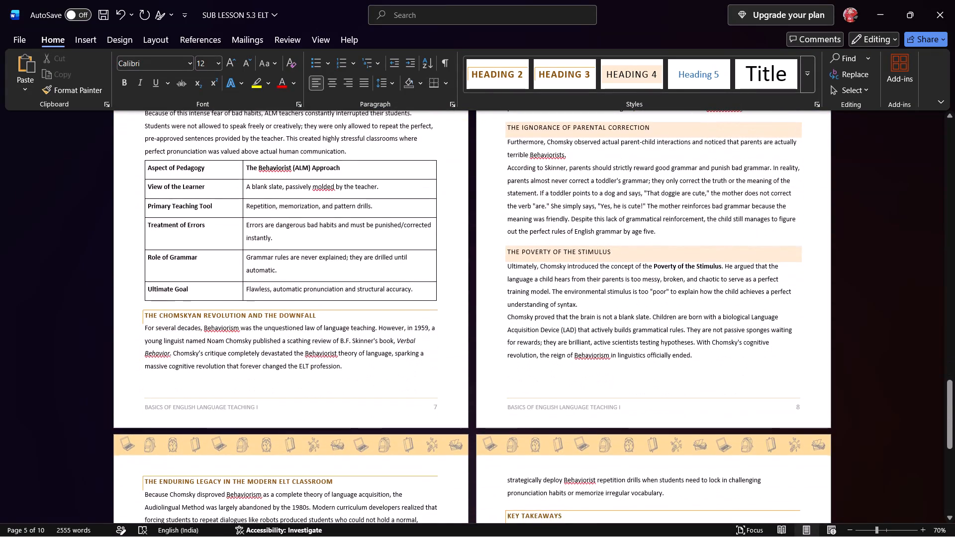
scroll(476, 310, down, 19)
scroll(476, 310, up, 20)
scroll(476, 310, up, 3)
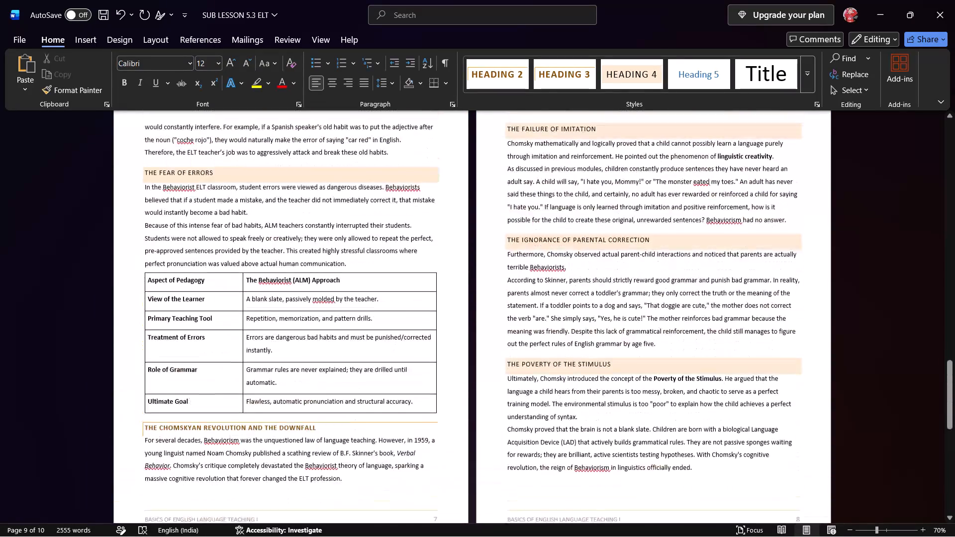
scroll(476, 310, up, 15)
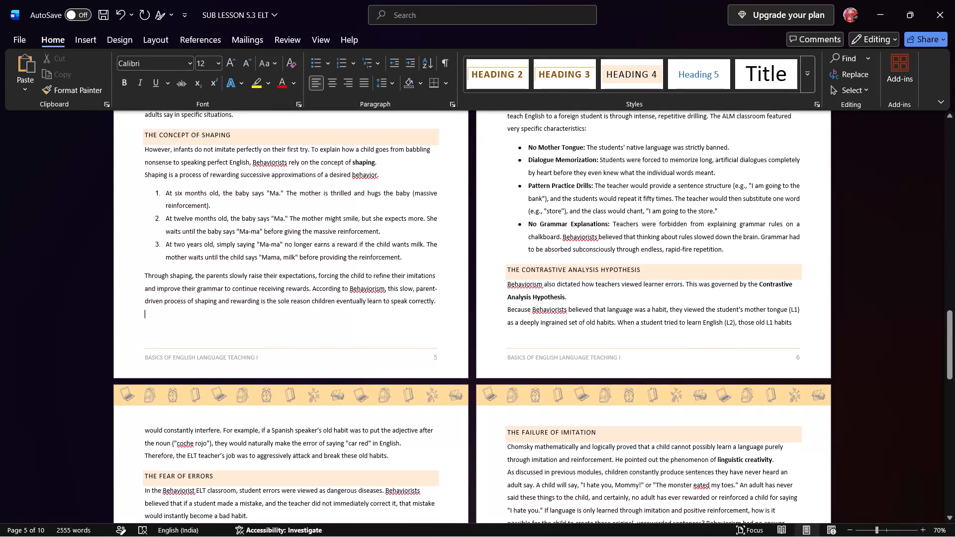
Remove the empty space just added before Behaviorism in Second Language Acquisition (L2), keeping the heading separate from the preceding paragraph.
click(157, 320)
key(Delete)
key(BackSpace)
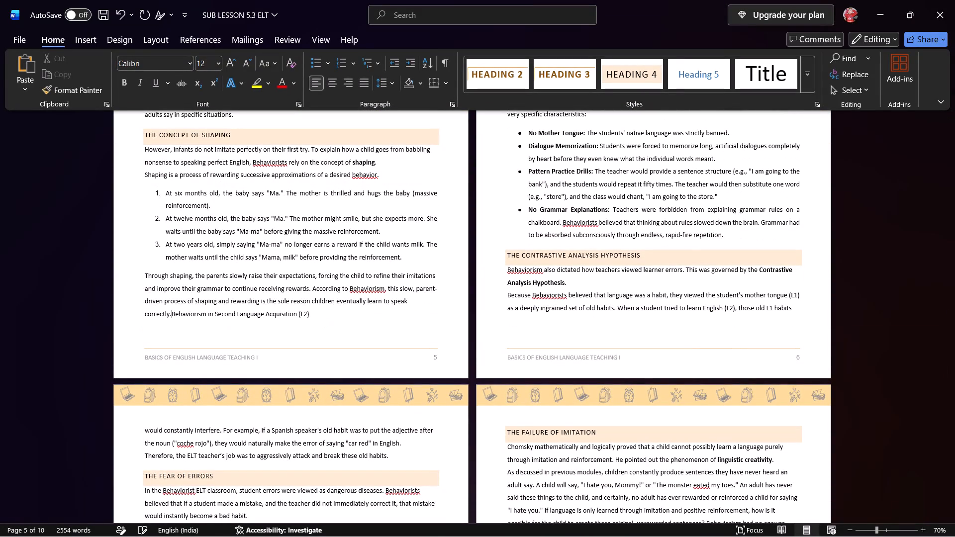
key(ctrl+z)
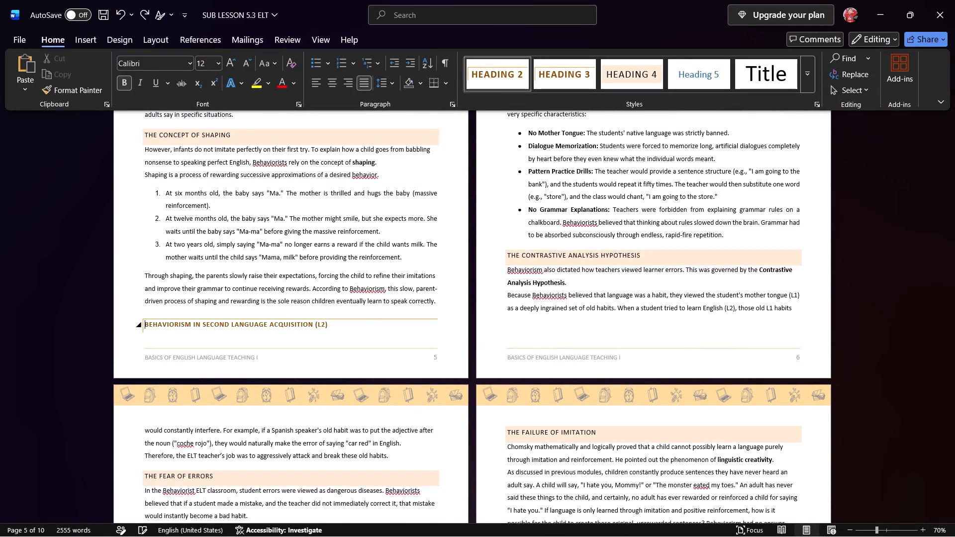
Undo the recent spacing edits, including the empty line before the heading The Psychological Foundations of Behaviorism on page 2.
scroll(189, 321, up, 12)
scroll(189, 321, up, 10)
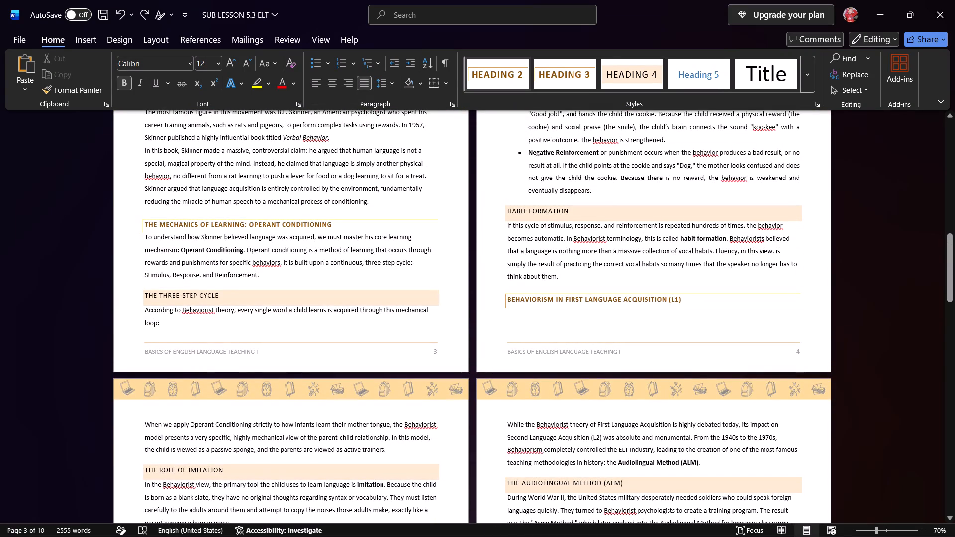
scroll(581, 281, up, 16)
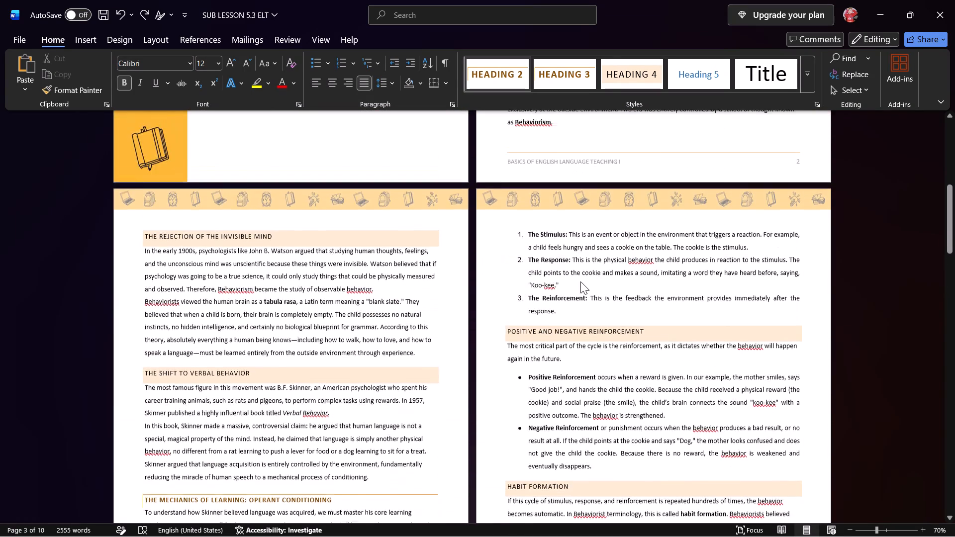
scroll(580, 281, up, 9)
click(533, 293)
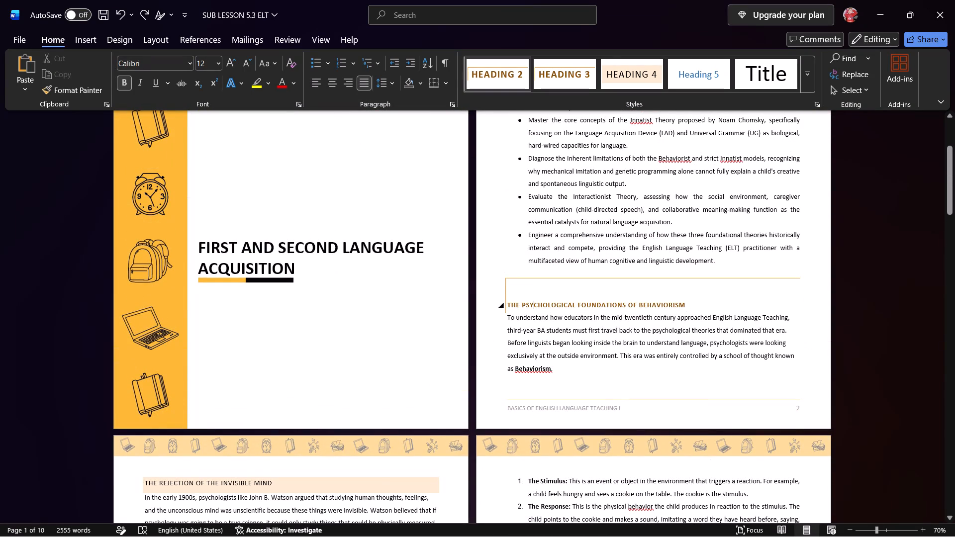
key(ctrl+z)
key(ctrl+z)
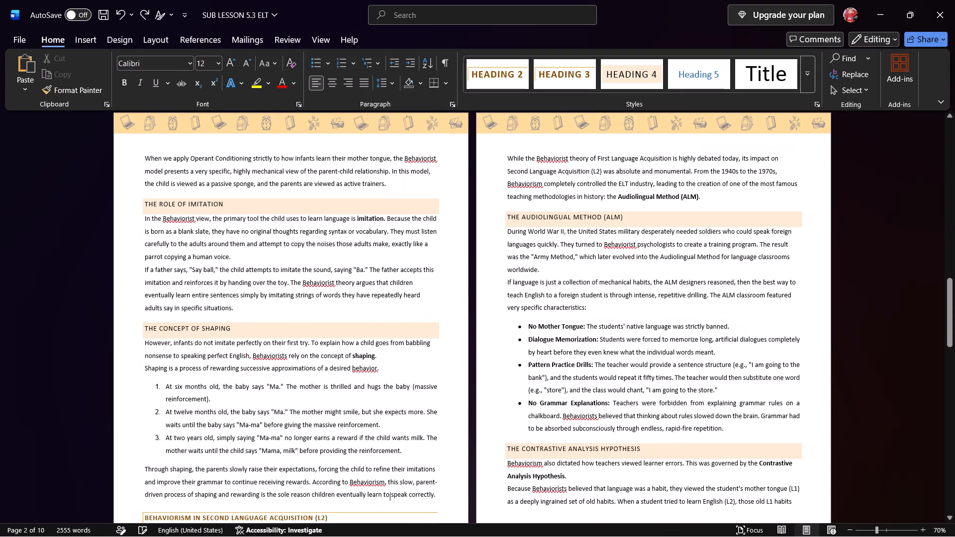
key(ctrl+z)
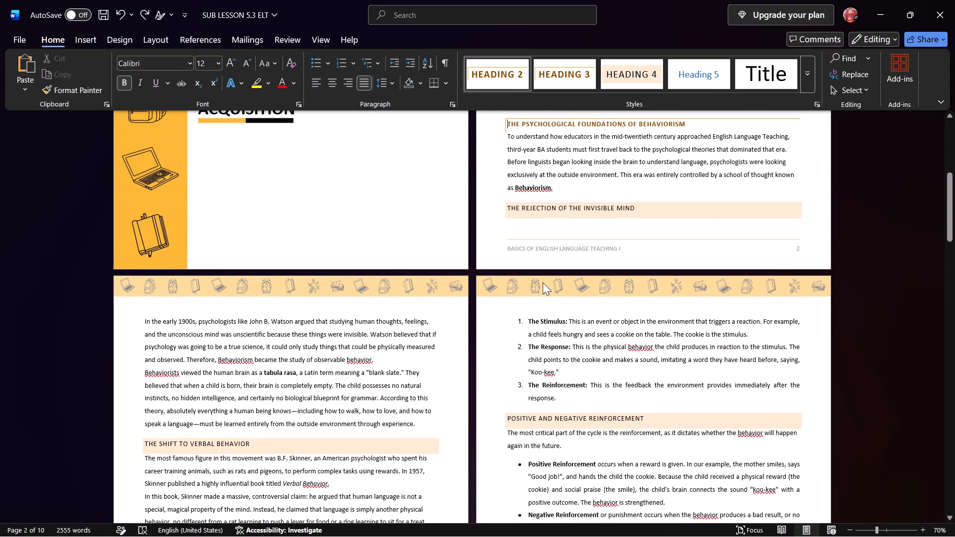
Insert three line breaks after the Habit Formation paragraph to push the heading Behaviorism in First Language Acquisition (L1) onto page 5.
scroll(609, 279, up, 3)
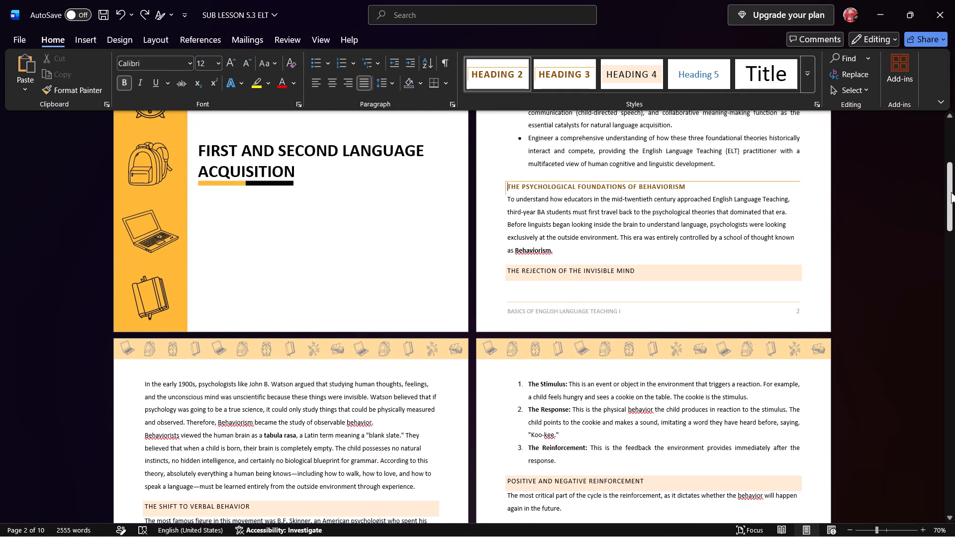
drag(951, 192, 951, 293)
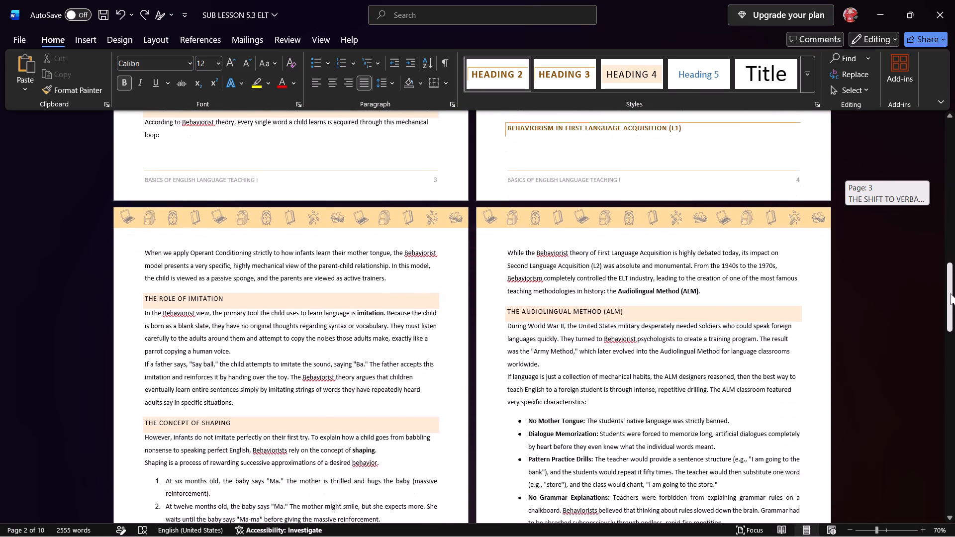
drag(951, 293, 938, 265)
click(566, 275)
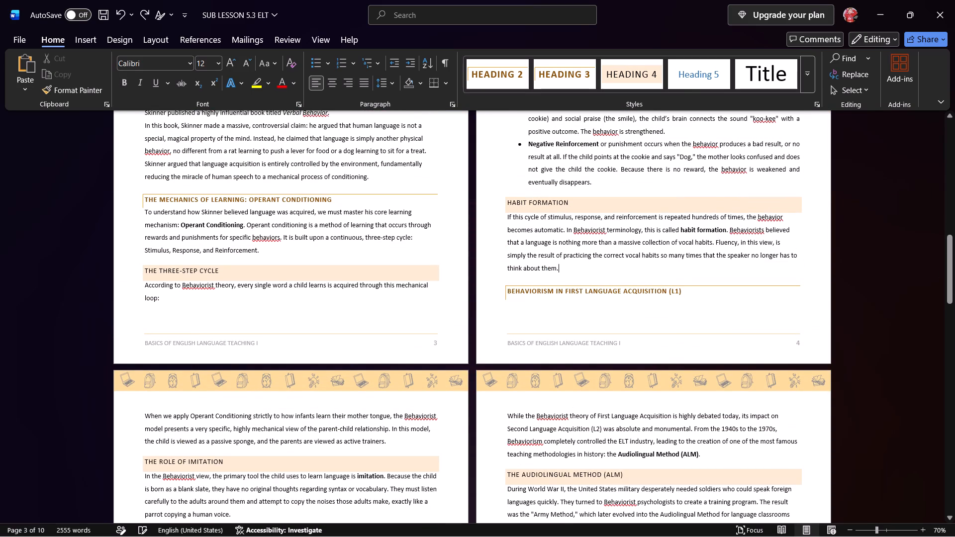
key(Return)
key(Return)
key(Return)
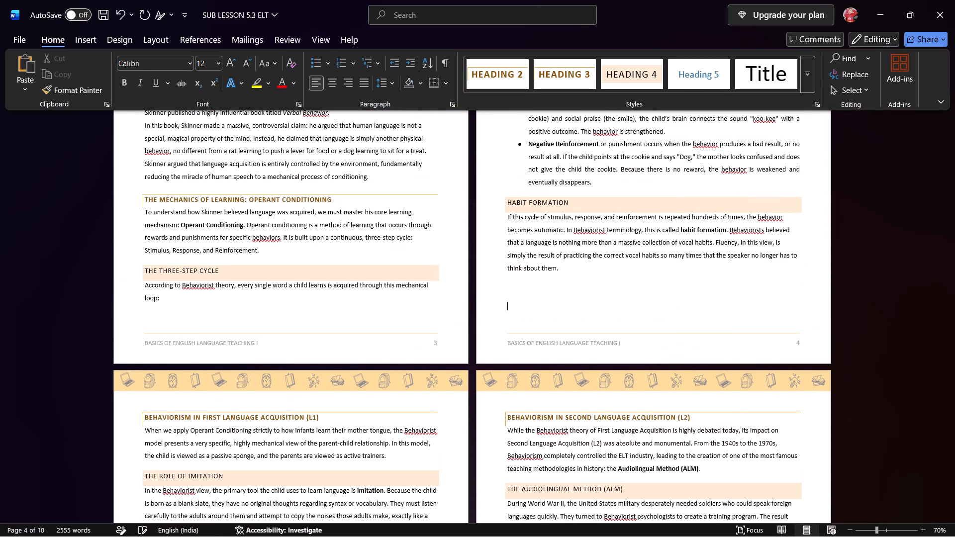
Review the page breaks, headings and table from page 4 to the Key Takeaways at the end of the document.
scroll(571, 274, down, 16)
scroll(571, 274, down, 18)
scroll(571, 273, down, 6)
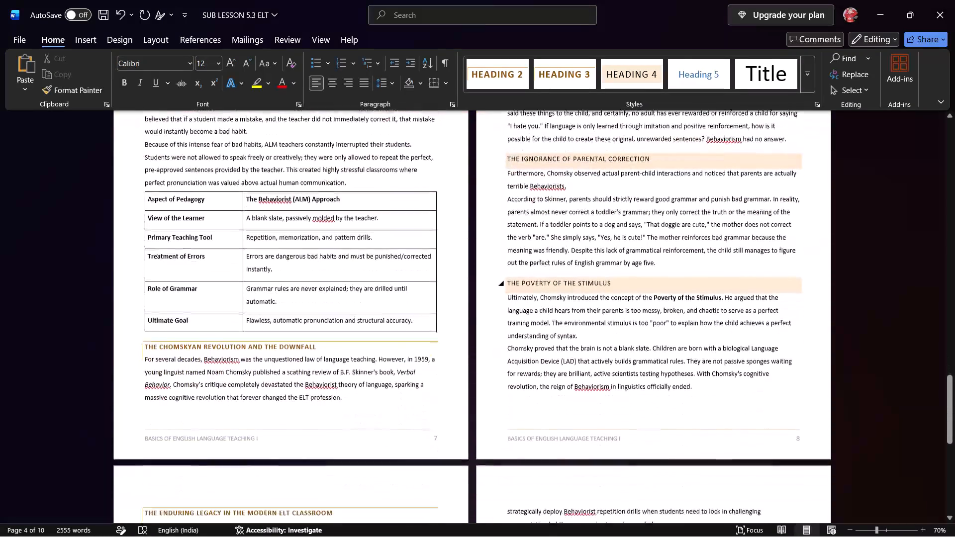
scroll(571, 273, down, 17)
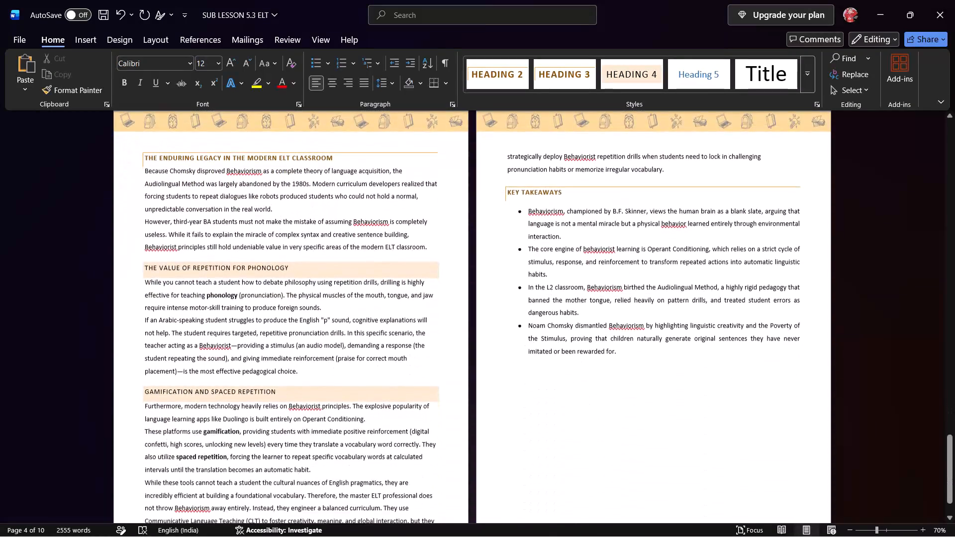
scroll(571, 273, down, 6)
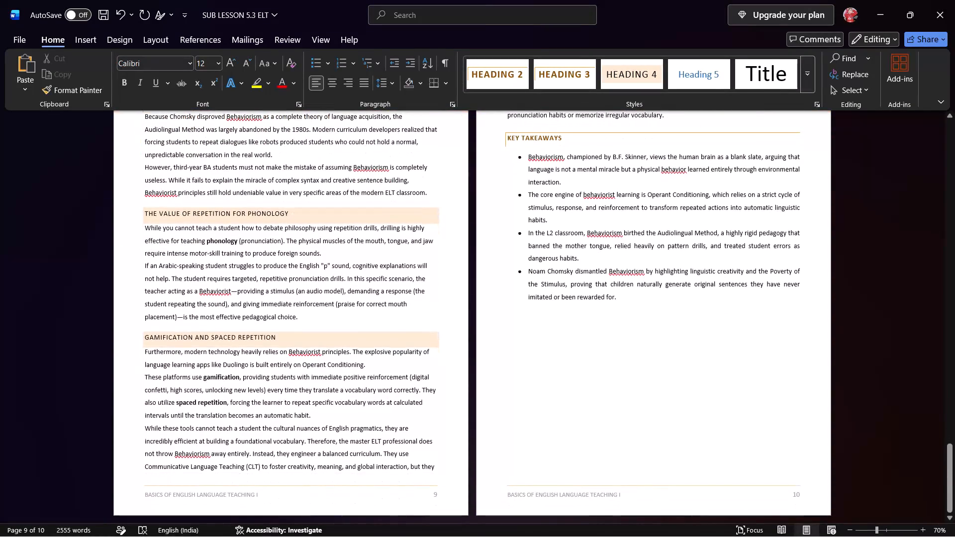
Justify the text of the whole document and apply one line spacing throughout.
key(ctrl+a)
click(364, 83)
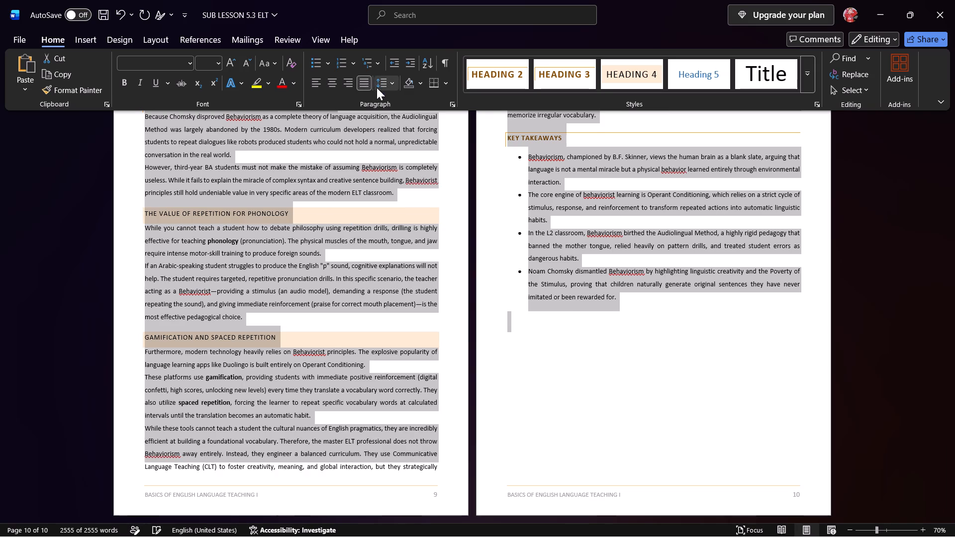
click(389, 84)
click(409, 136)
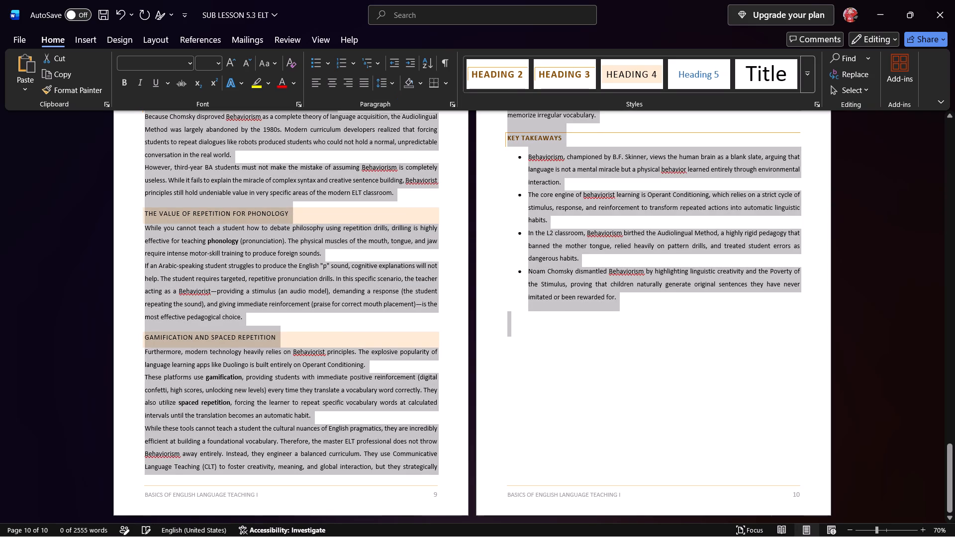
click(527, 387)
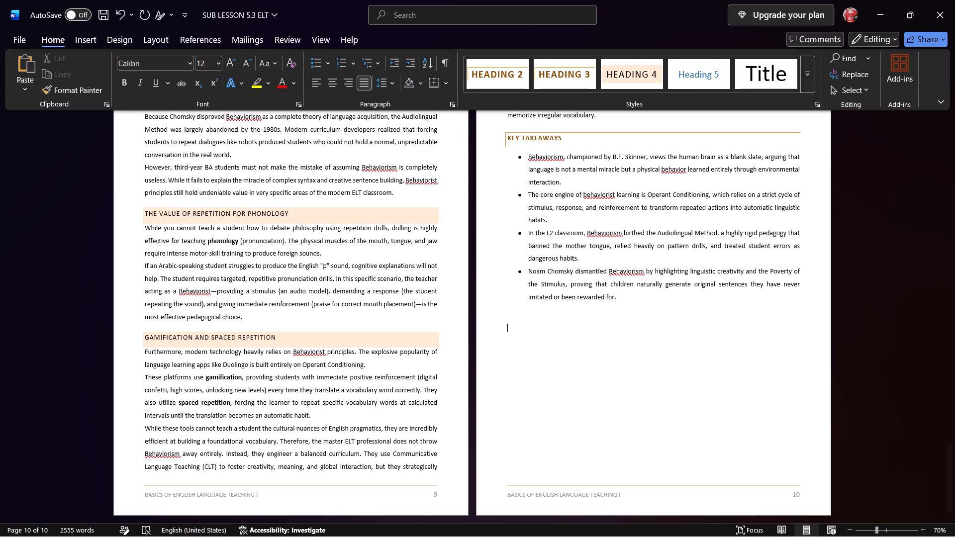
Center the two-line title Sub Lesson 6.1 Behaviorist Theory in the orange banner on page 2.
scroll(547, 376, up, 1)
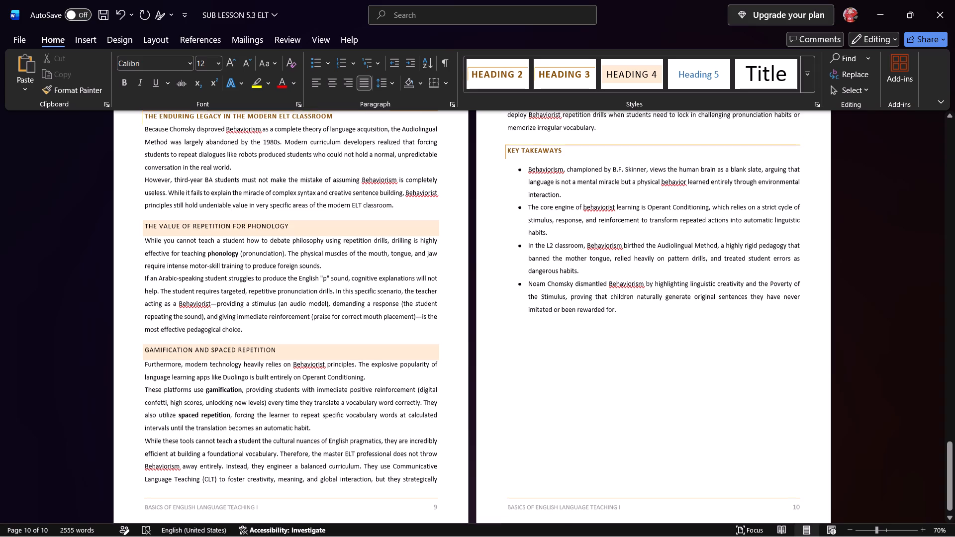
drag(952, 464, 954, 196)
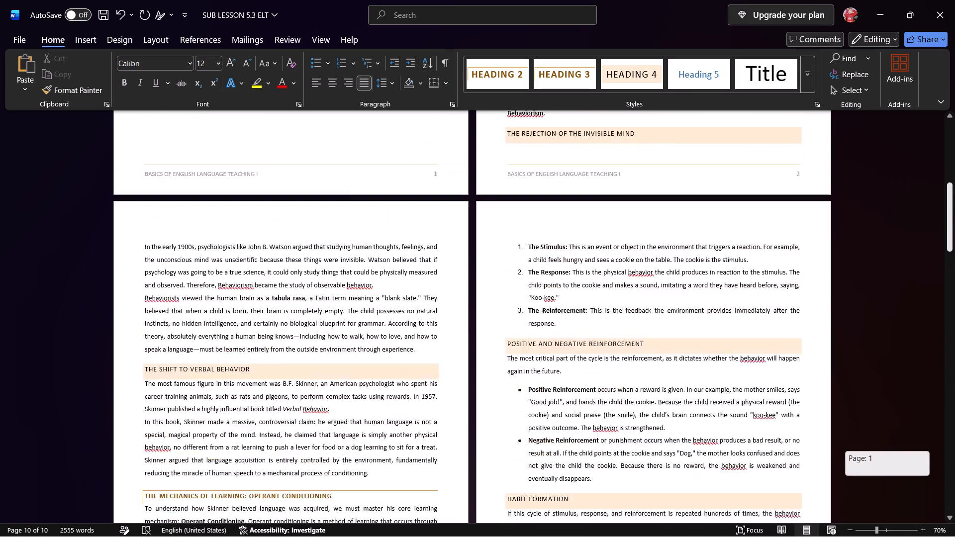
drag(954, 196, 954, 138)
drag(612, 182, 507, 164)
click(331, 79)
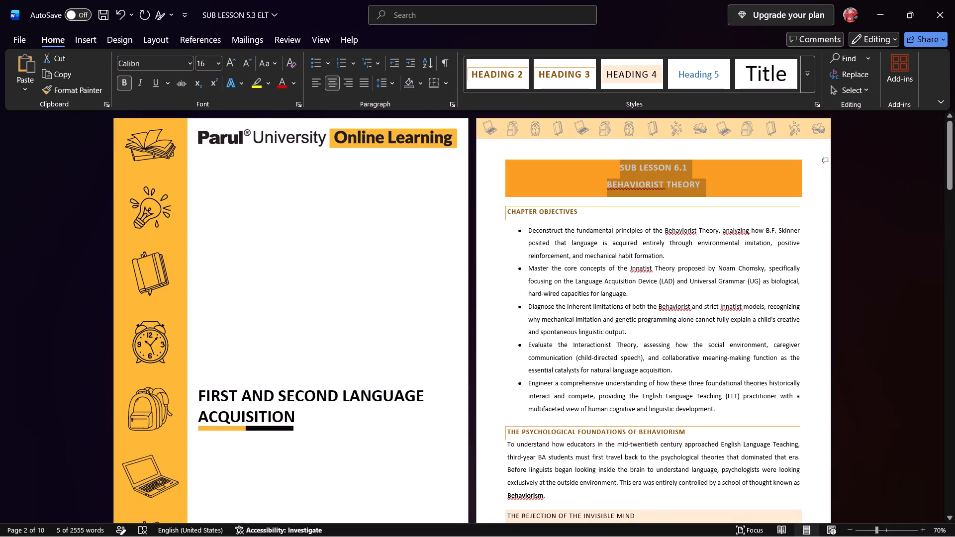
Save a copy of the document in the Downloads folder as SUB LESSON 6.1 ELT, reusing the lesson number copied from its title.
key(ctrl+c)
click(19, 33)
click(37, 223)
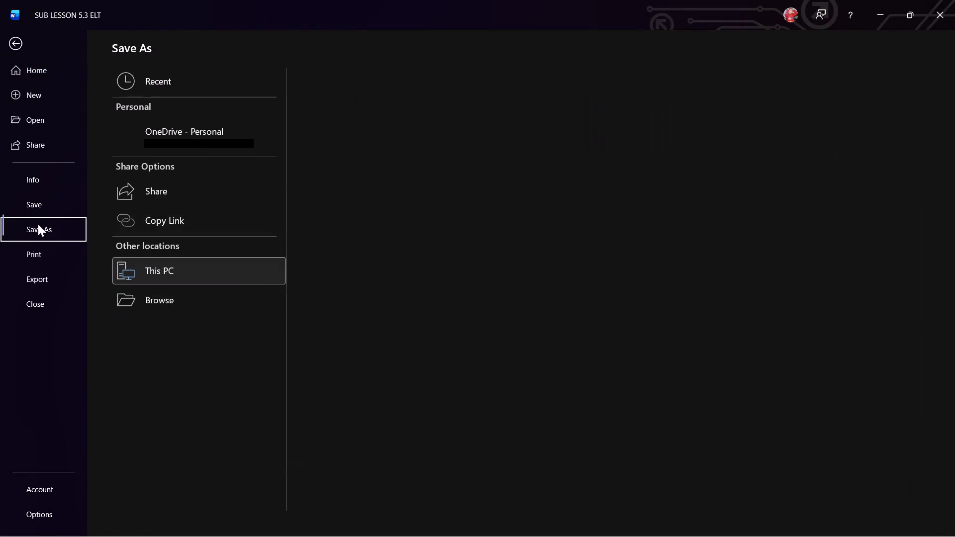
click(392, 176)
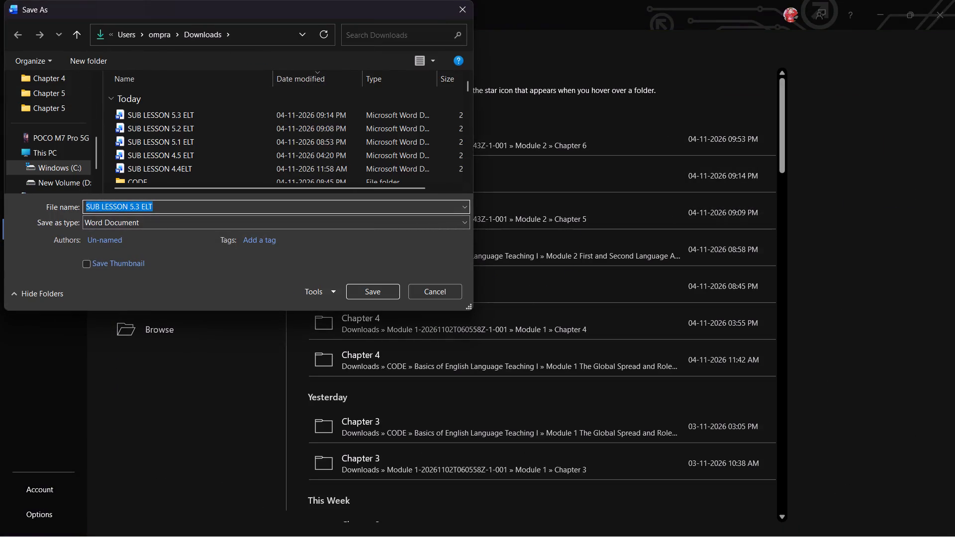
drag(137, 205, 89, 205)
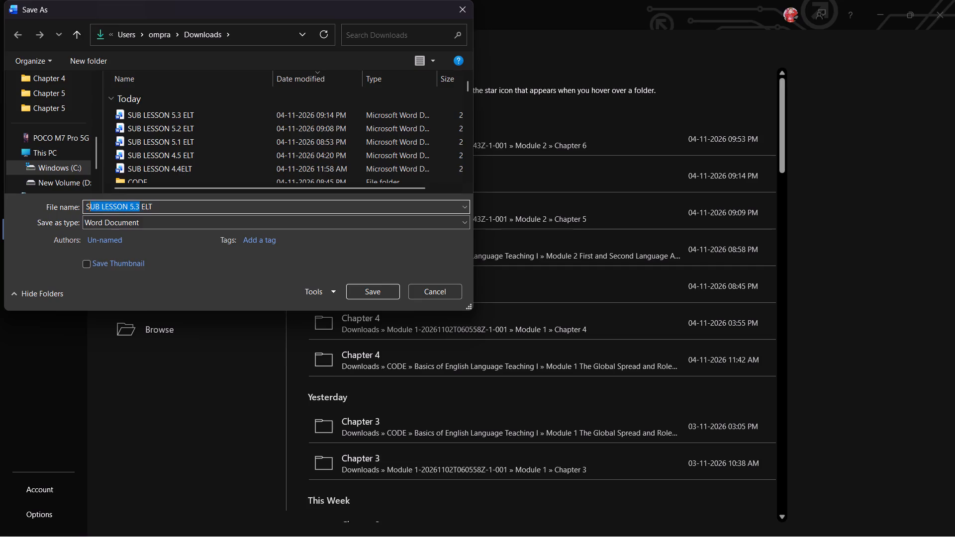
drag(89, 205, 77, 206)
key(ctrl+v)
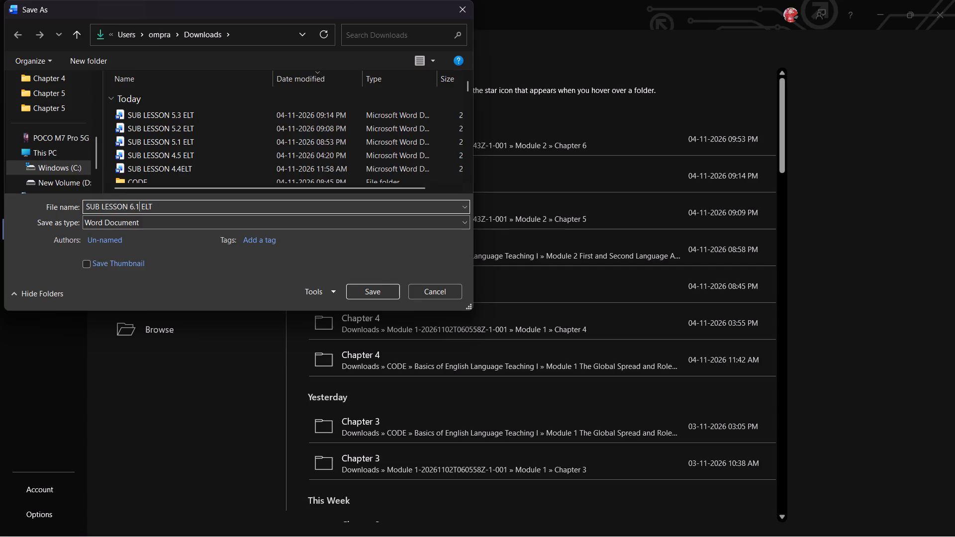
click(376, 293)
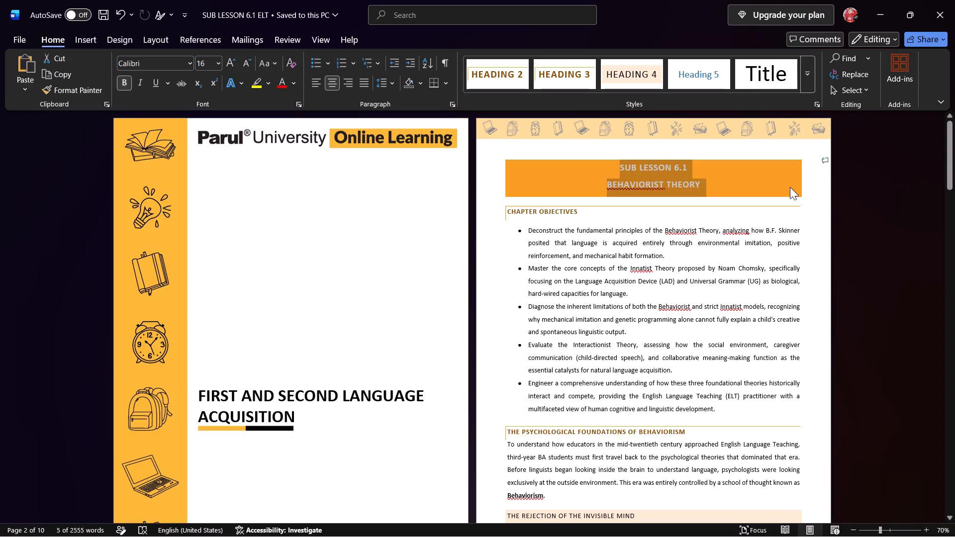
Review the saved sub-lesson from page 2 through the last page, checking alignment, headings and page breaks.
scroll(548, 288, down, 14)
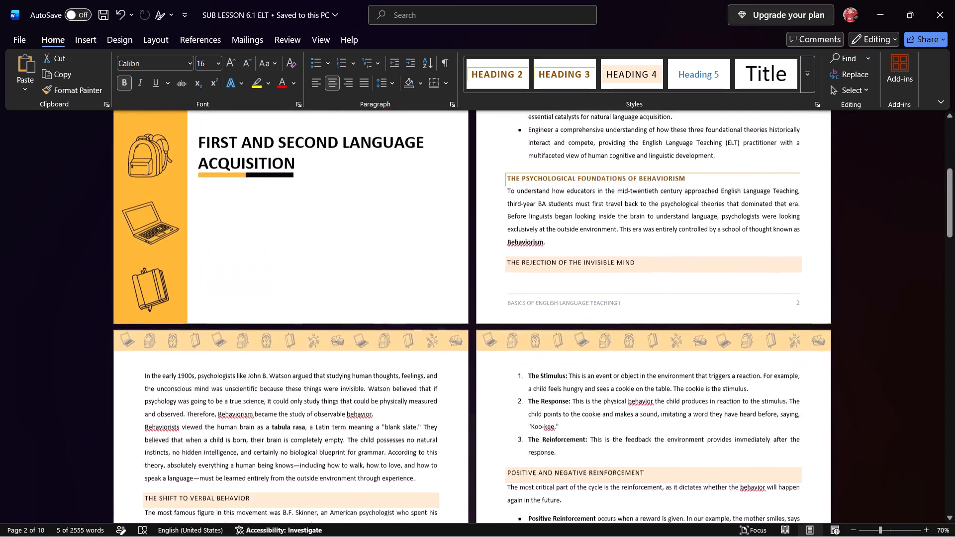
scroll(548, 288, down, 18)
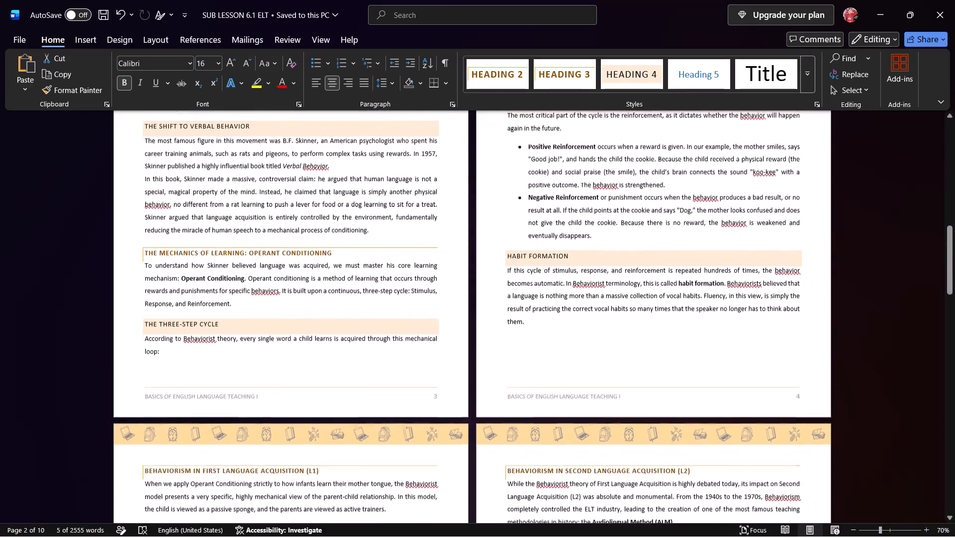
scroll(548, 288, down, 17)
scroll(548, 288, down, 4)
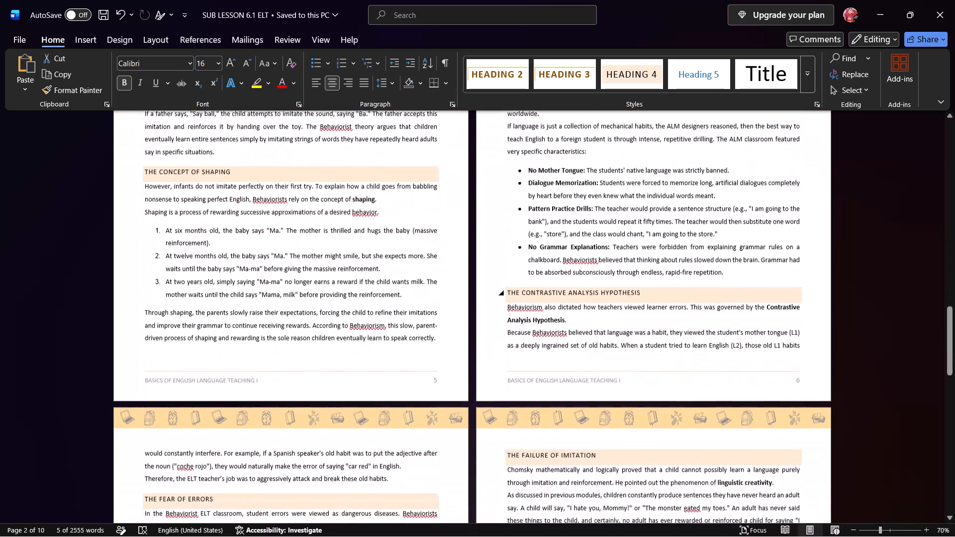
scroll(548, 288, down, 12)
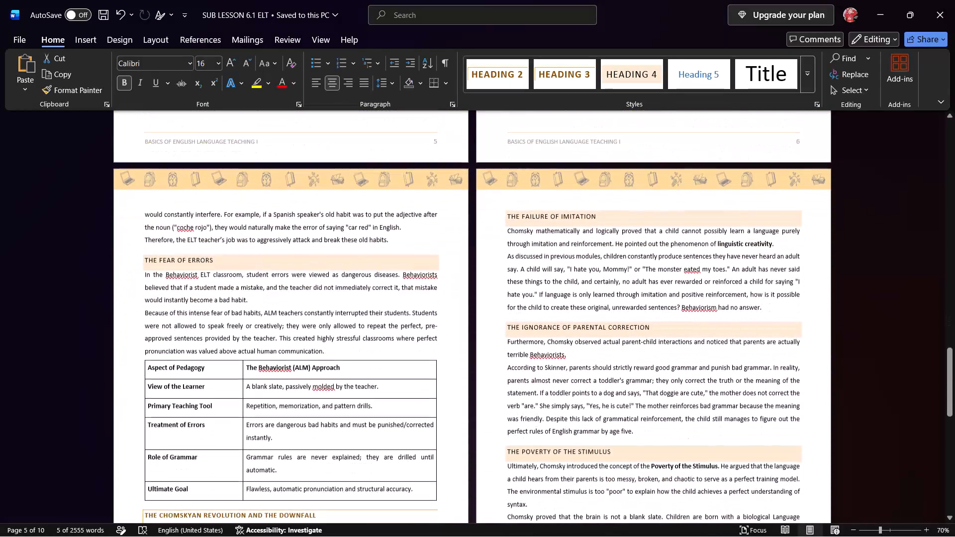
scroll(548, 288, down, 17)
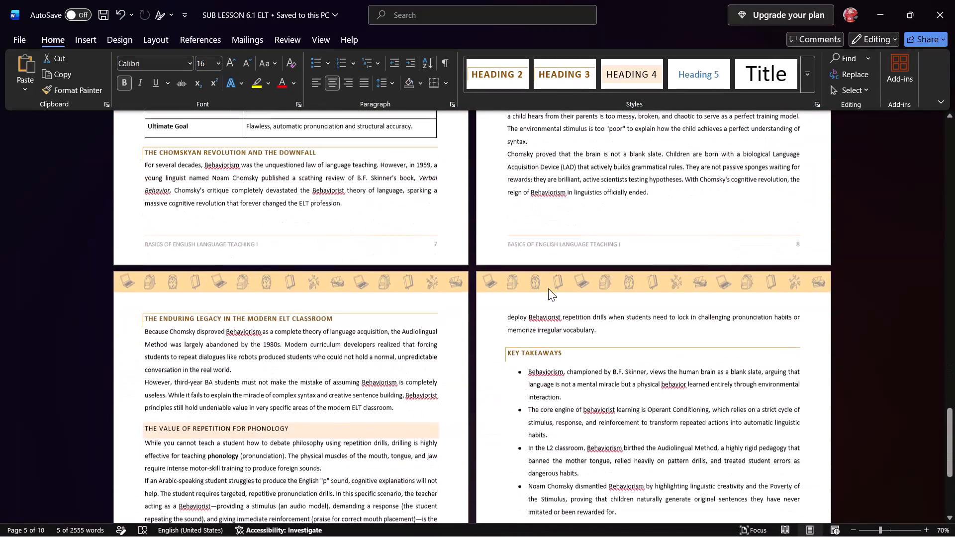
scroll(548, 288, down, 13)
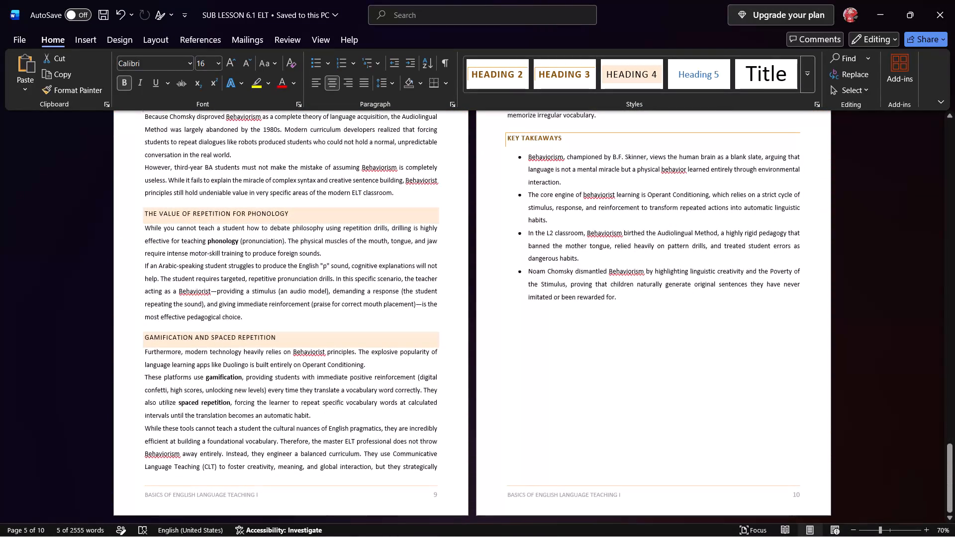
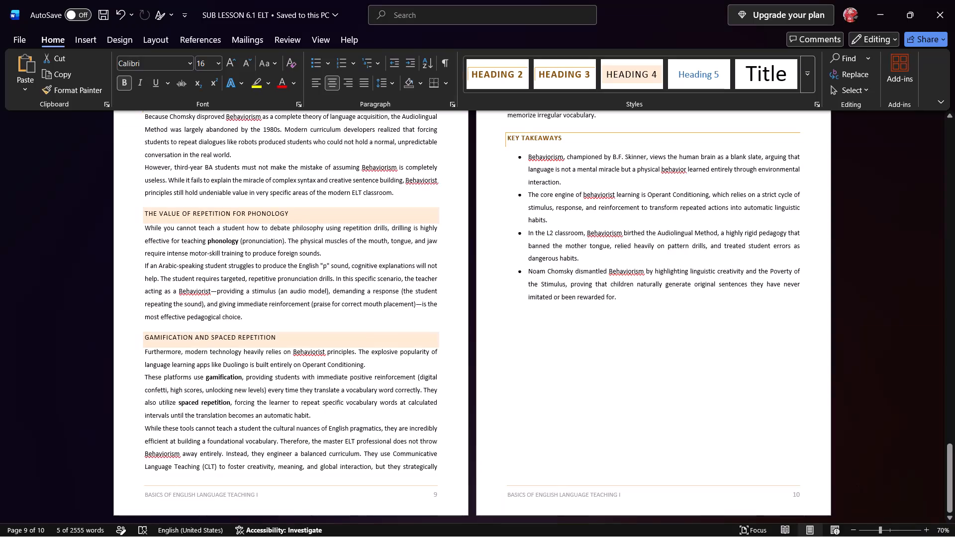
Switch to the 6.1 Behaviorist Theory source document and close it.
scroll(622, 430, down, 5)
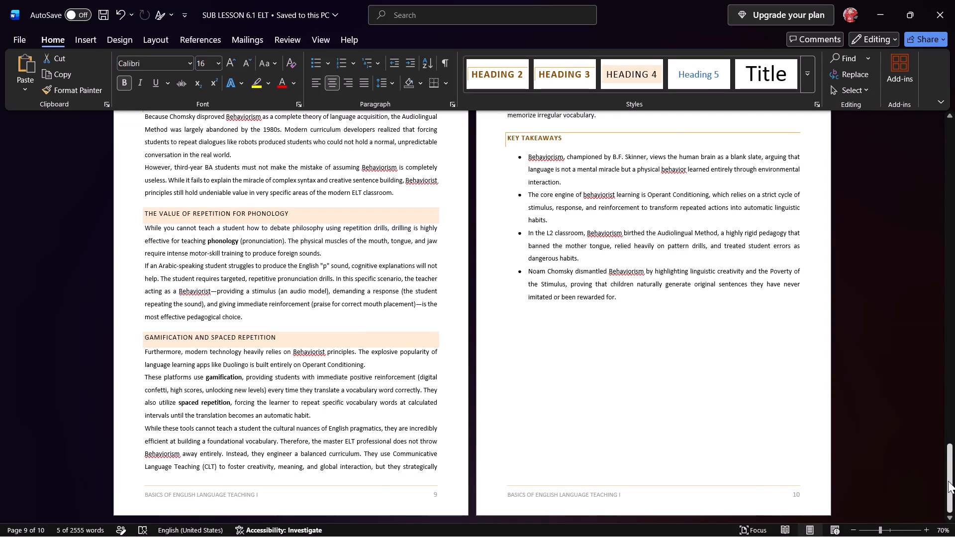
drag(948, 481, 921, 307)
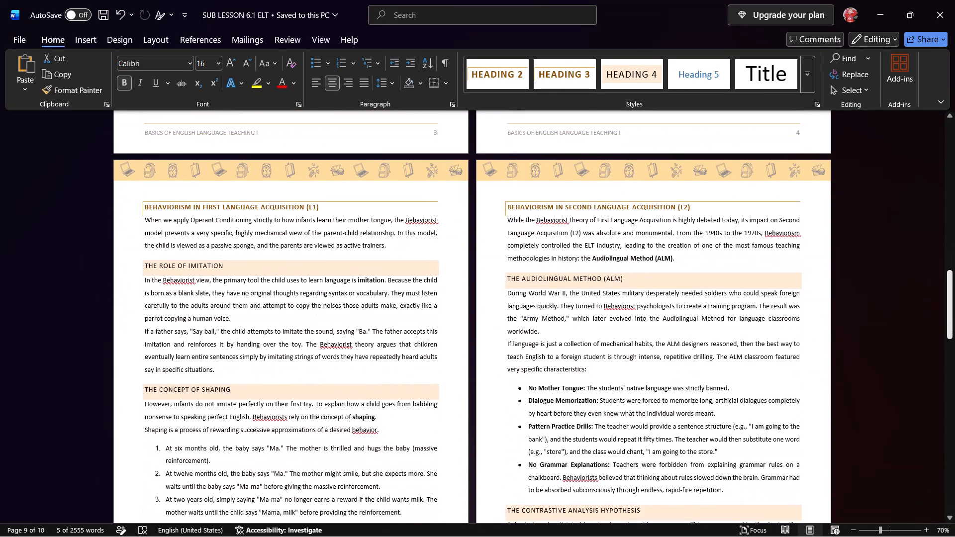
drag(921, 307, 926, 254)
drag(950, 295, 931, 91)
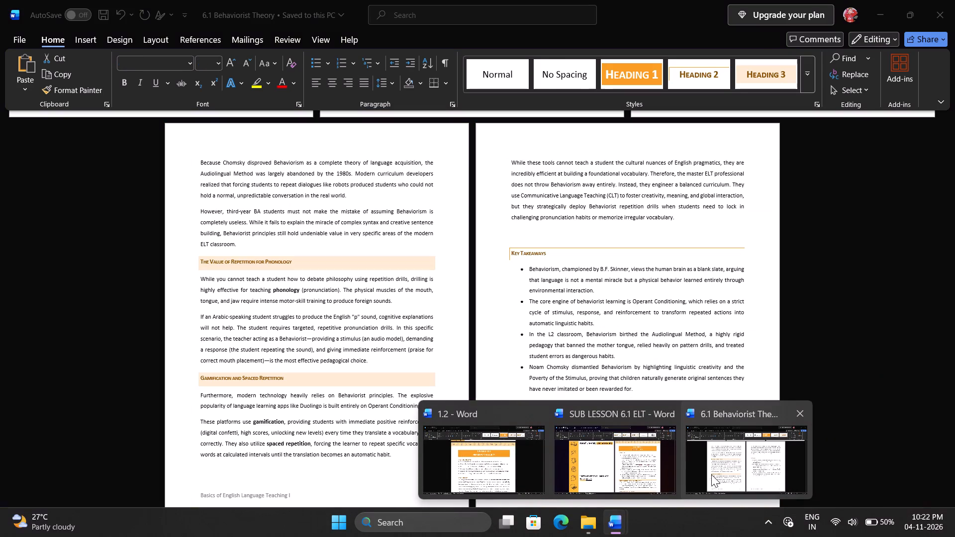
click(722, 471)
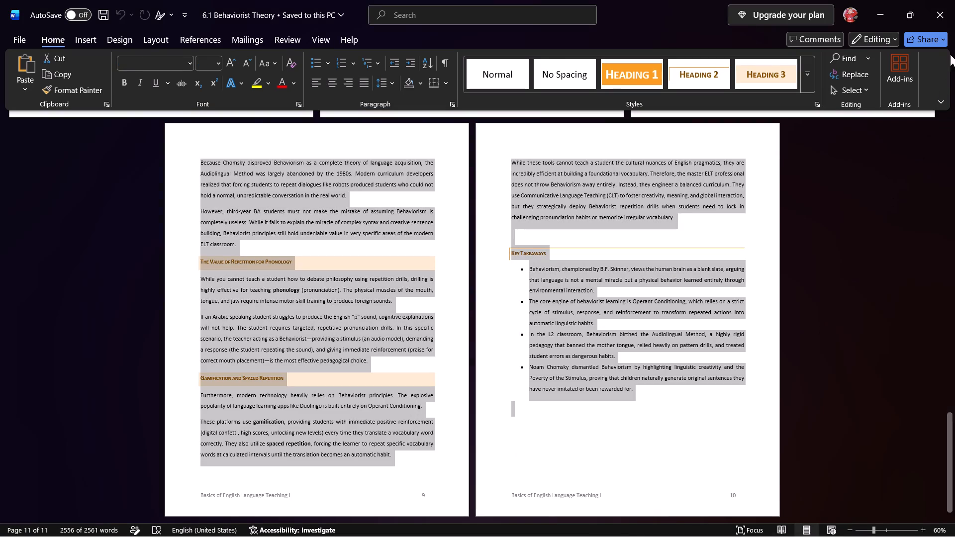
click(948, 21)
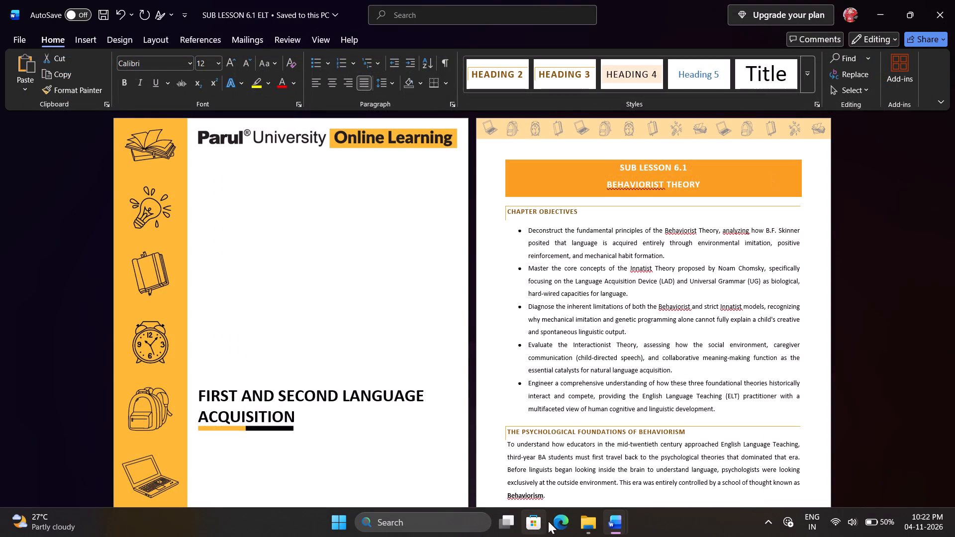
Open the 6.2 Innatist Theory document from its folder and enable editing.
click(580, 522)
double_click(167, 138)
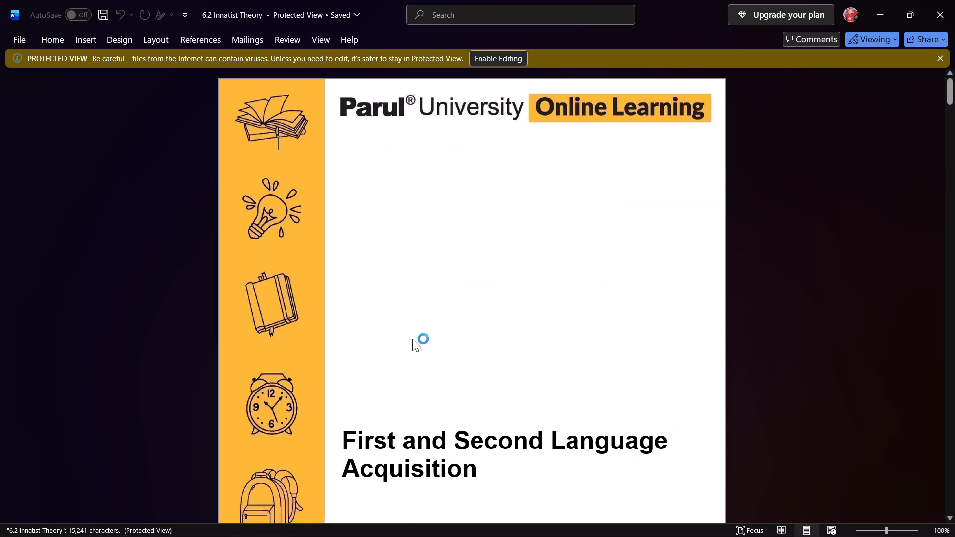
click(488, 61)
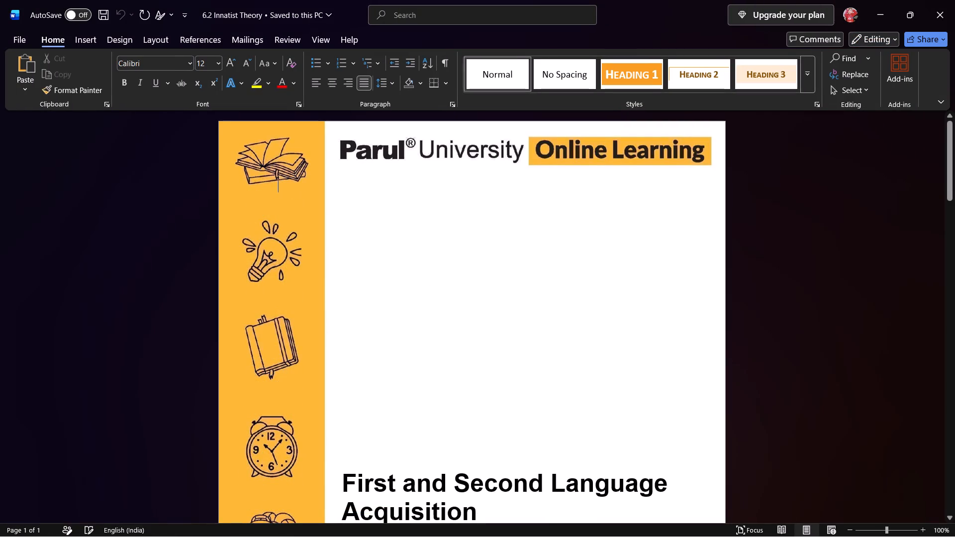
Copy all lesson content of 6.2 Innatist Theory, from its title to the end, and paste it over the lesson content in SUB LESSON 6.1 ELT.
ctrl+scroll(397, 358, down, 4)
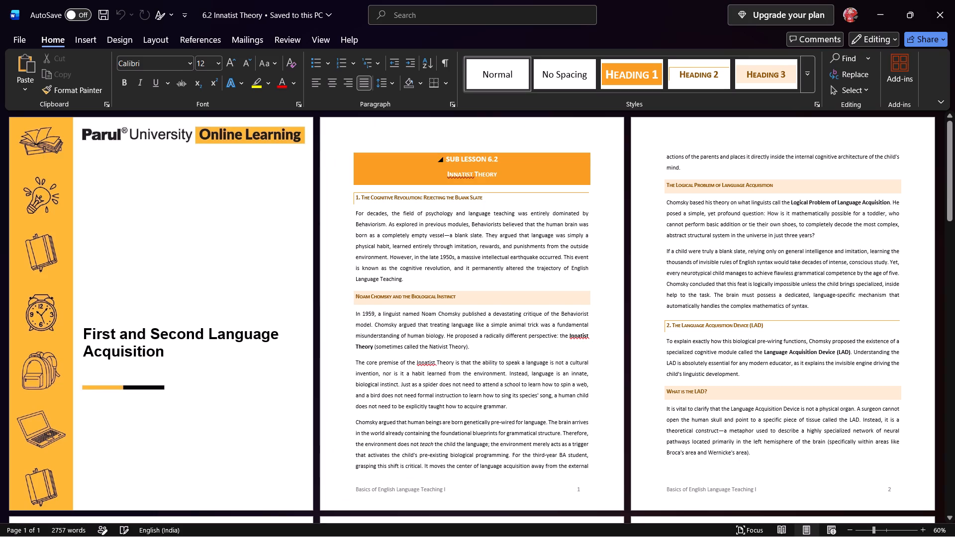
drag(446, 158, 596, 536)
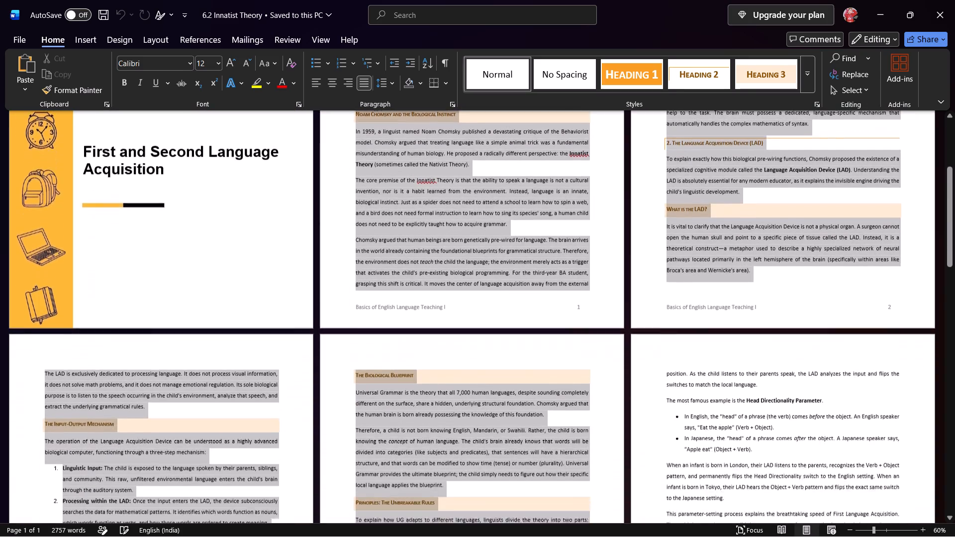
drag(596, 536, 850, 536)
key(ctrl+c)
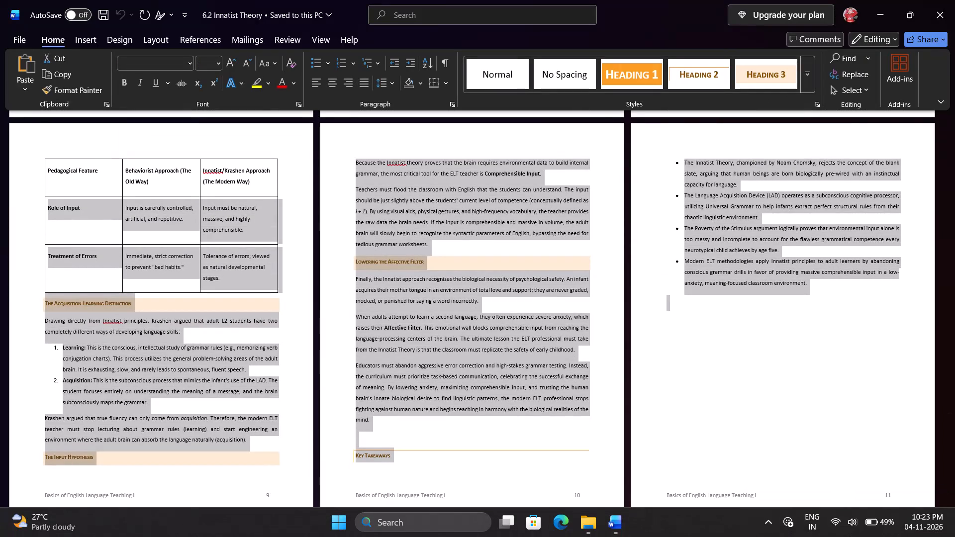
key(alt+Tab)
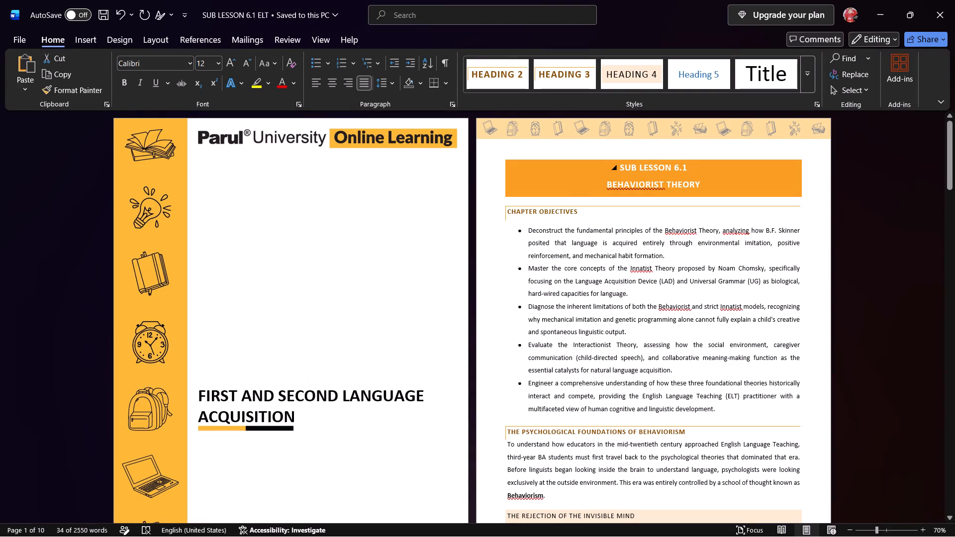
drag(620, 166, 826, 536)
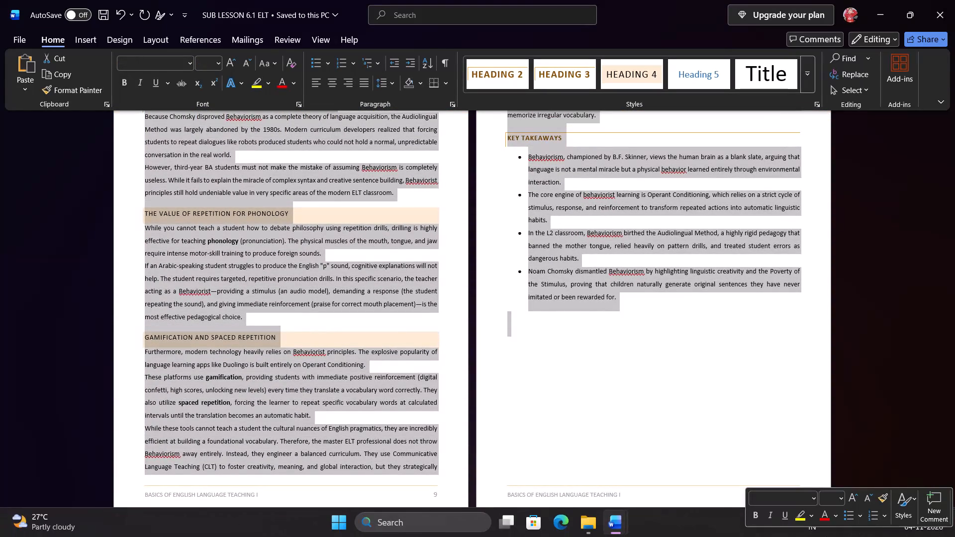
key(ctrl+v)
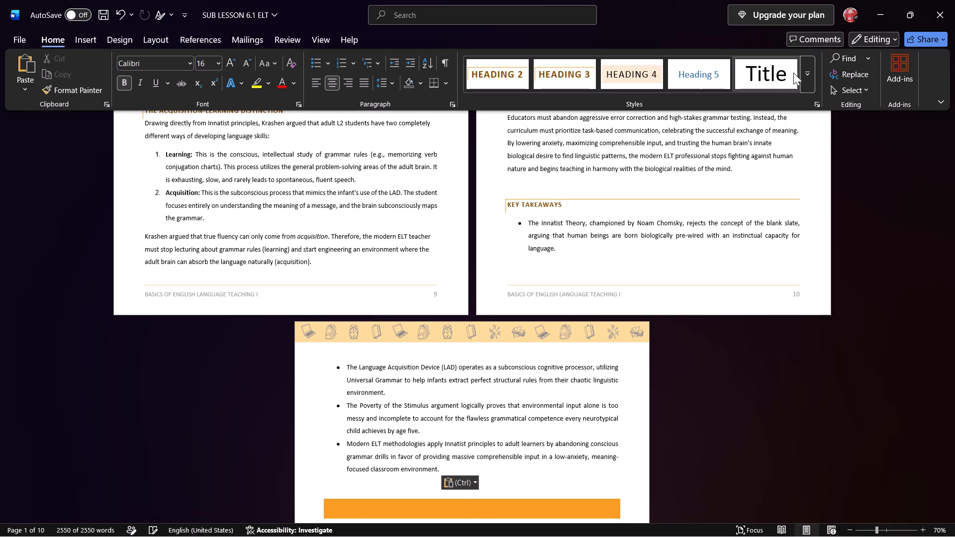
Apply the Normal style to the empty orange banner line after the last key takeaway.
click(807, 78)
click(576, 68)
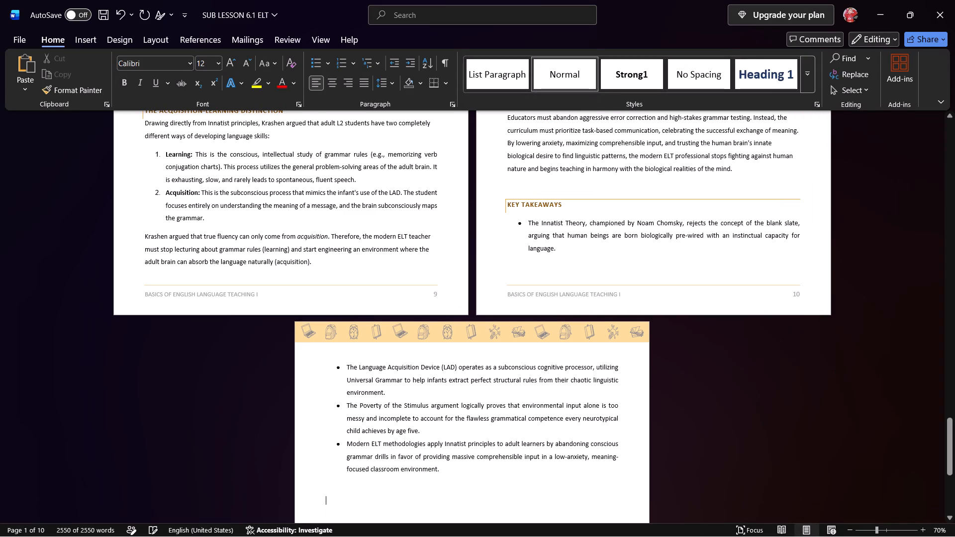
Copy the banner title formatting from the 1.2 document onto the two-line title Sub Lesson 6.2 Innatist Theory using Format Painter.
drag(949, 446, 948, 151)
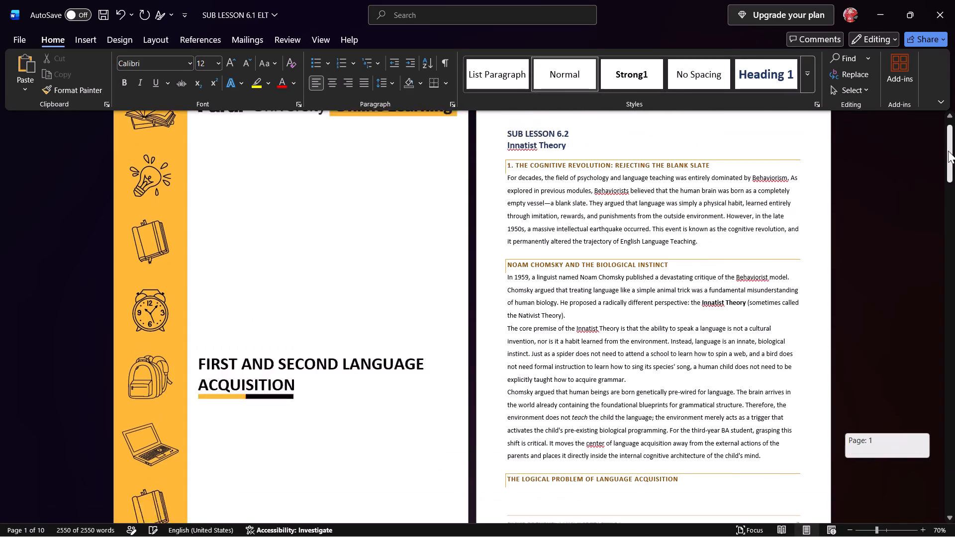
drag(948, 151, 947, 137)
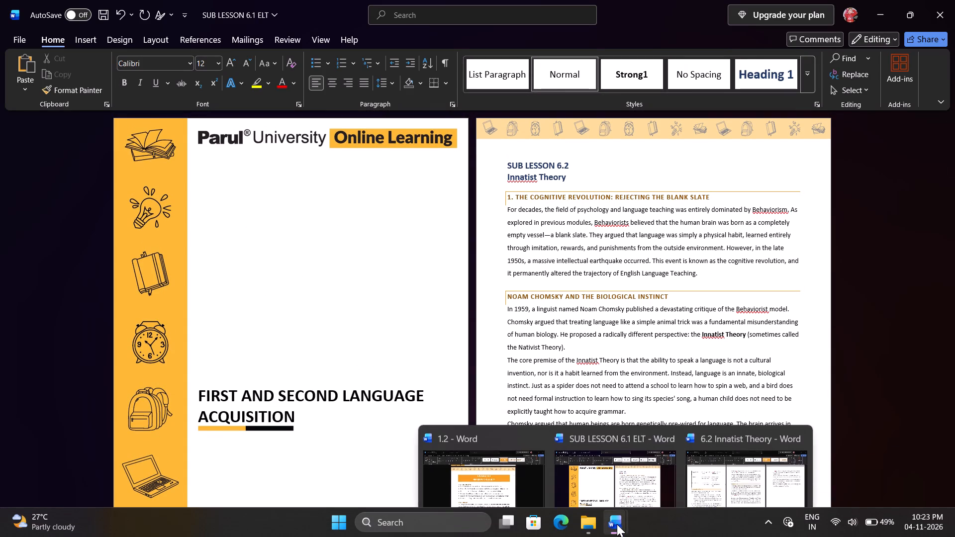
click(515, 474)
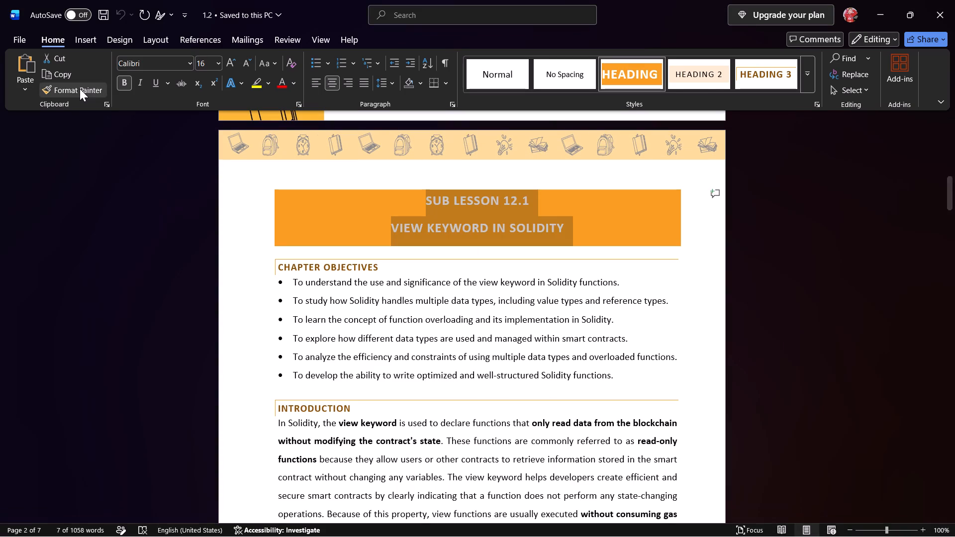
click(80, 88)
key(alt+Tab)
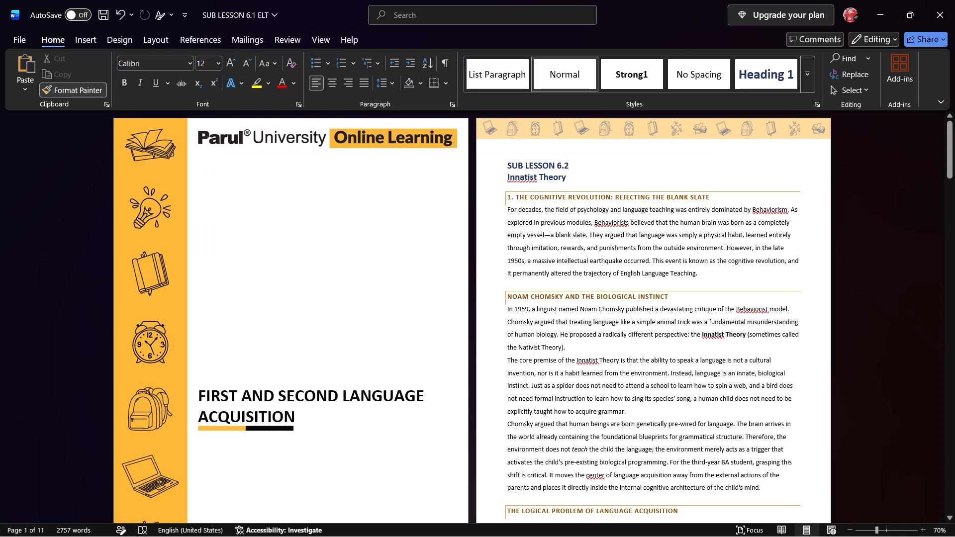
drag(599, 177, 490, 160)
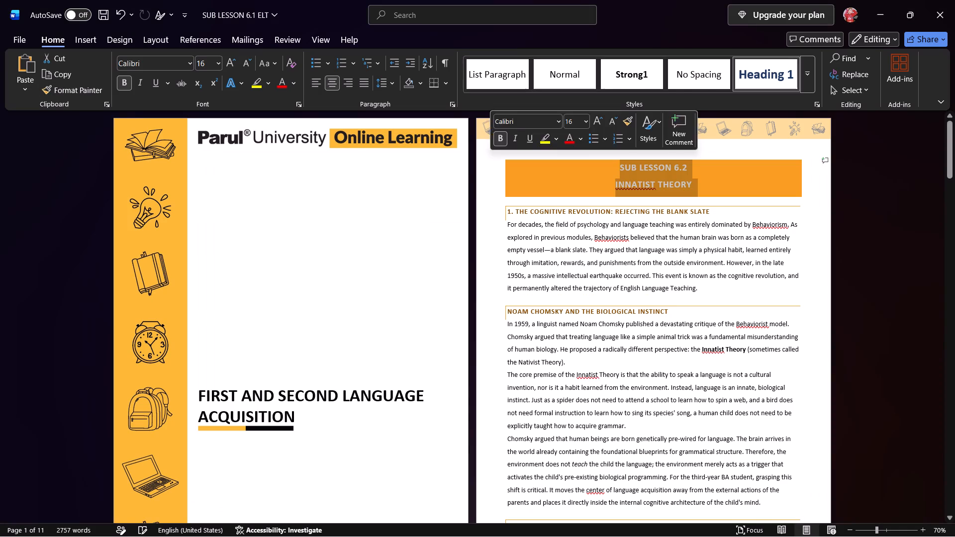
Apply the Heading 4 style to the page 2 subheadings Noam Chomsky and the Biological Instinct and The Logical Problem of Language Acquisition.
click(534, 312)
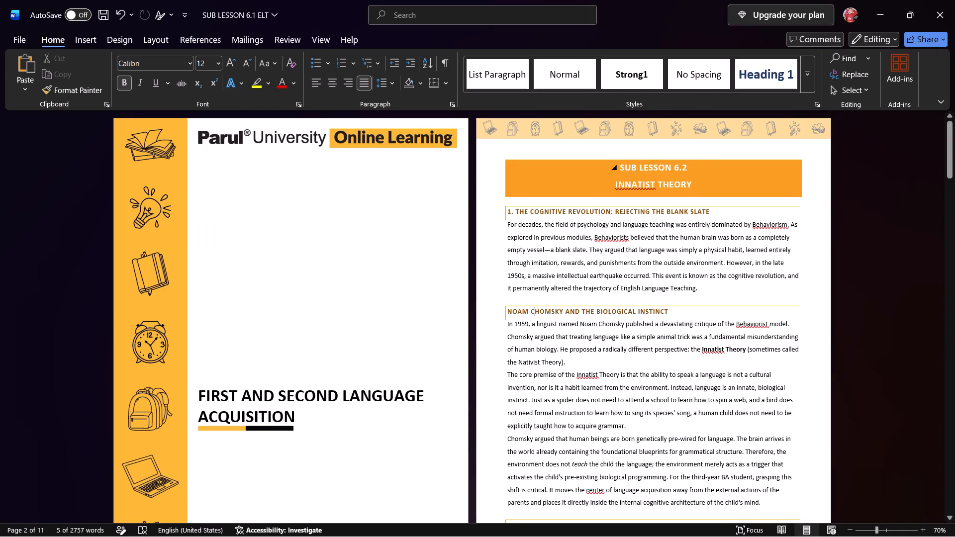
click(804, 74)
click(615, 106)
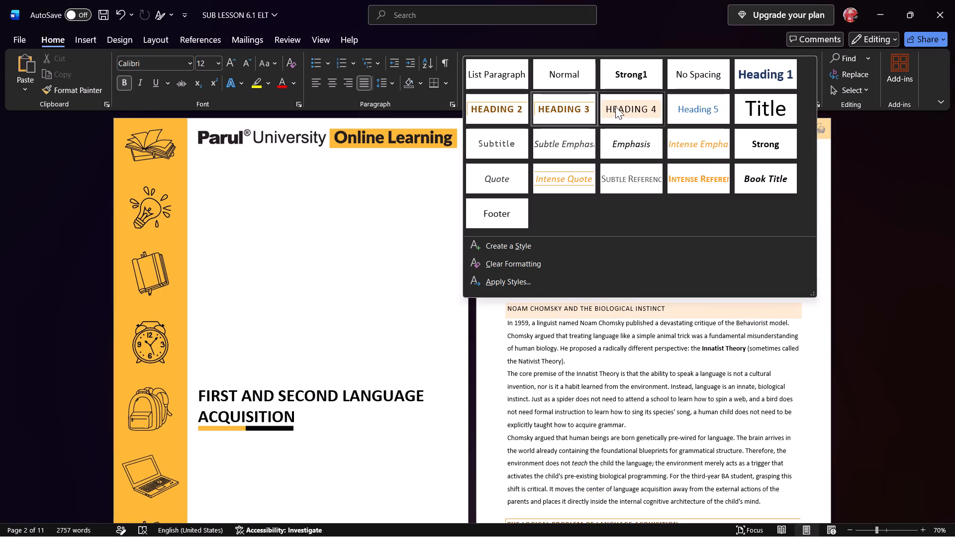
scroll(562, 307, down, 5)
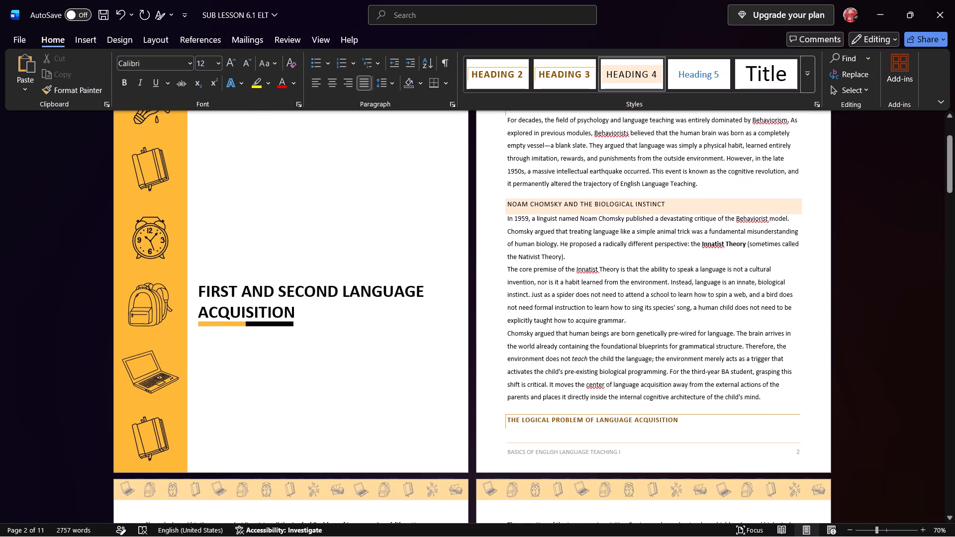
scroll(562, 307, down, 3)
click(547, 359)
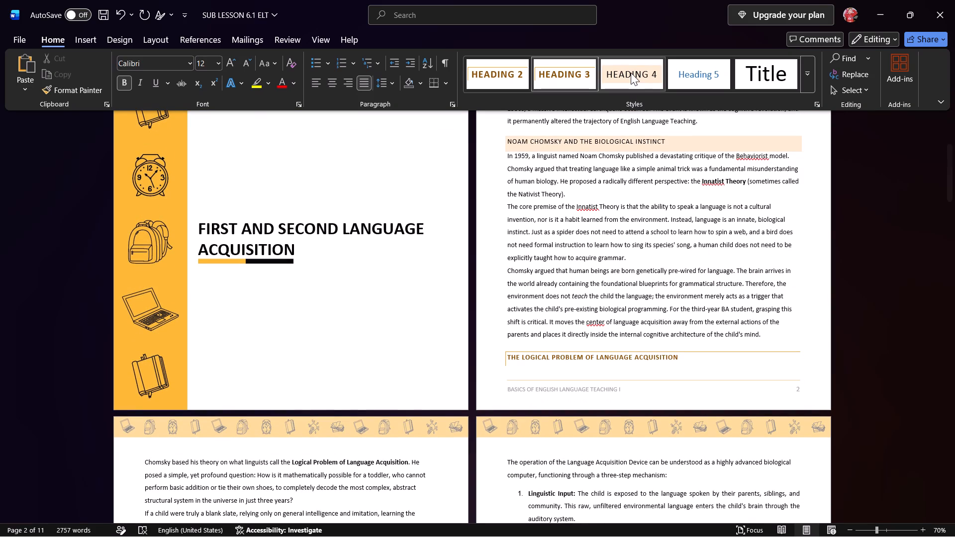
click(631, 73)
Apply Heading 4 to the subheadings What Is the LAD?, The Biological Blueprint and The Input-Output Mechanism on pages 3 and 4.
scroll(487, 396, down, 5)
scroll(425, 395, down, 4)
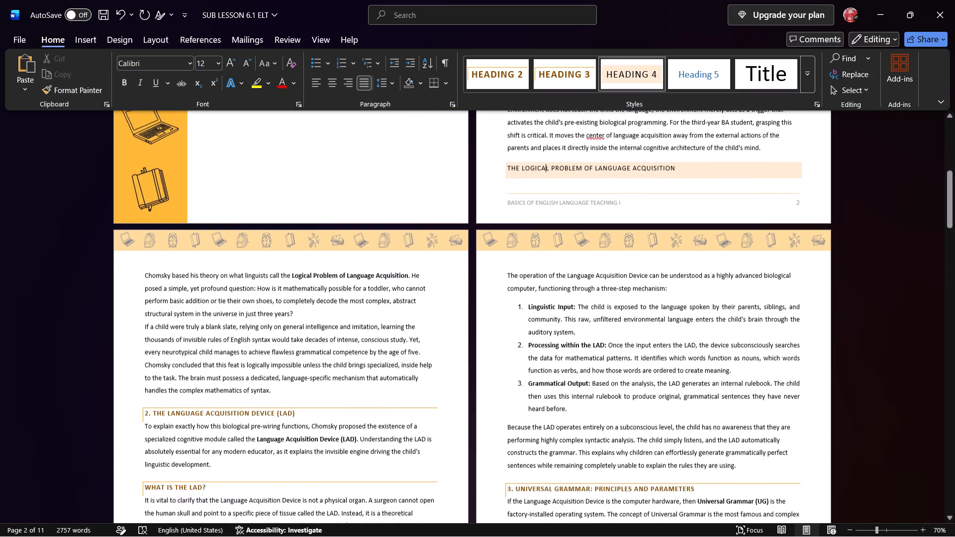
scroll(294, 398, down, 4)
click(181, 404)
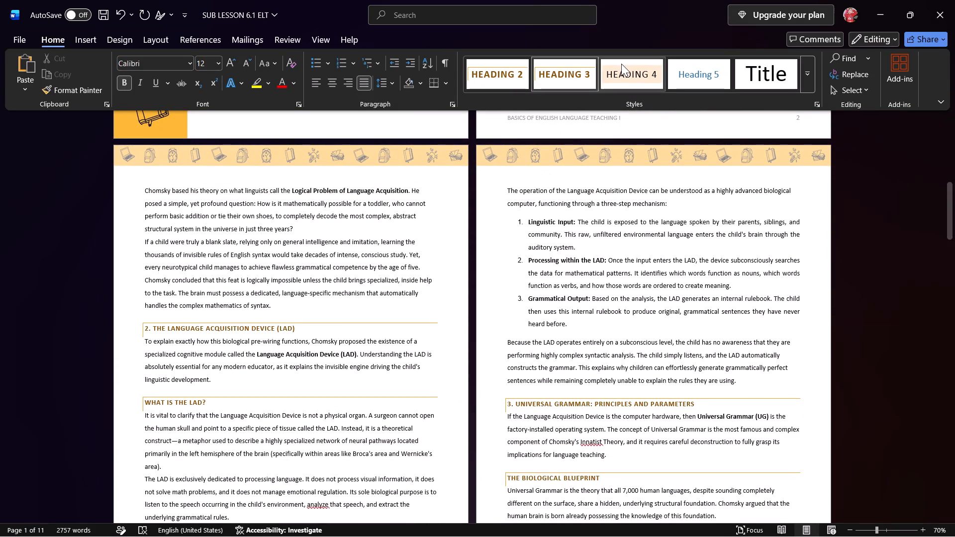
click(622, 64)
click(543, 477)
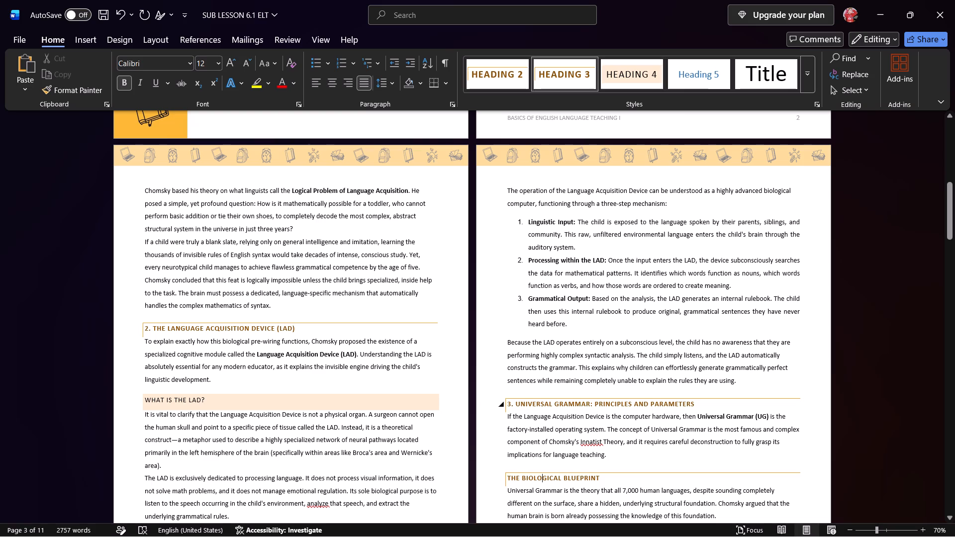
click(649, 74)
scroll(512, 299, down, 7)
click(223, 394)
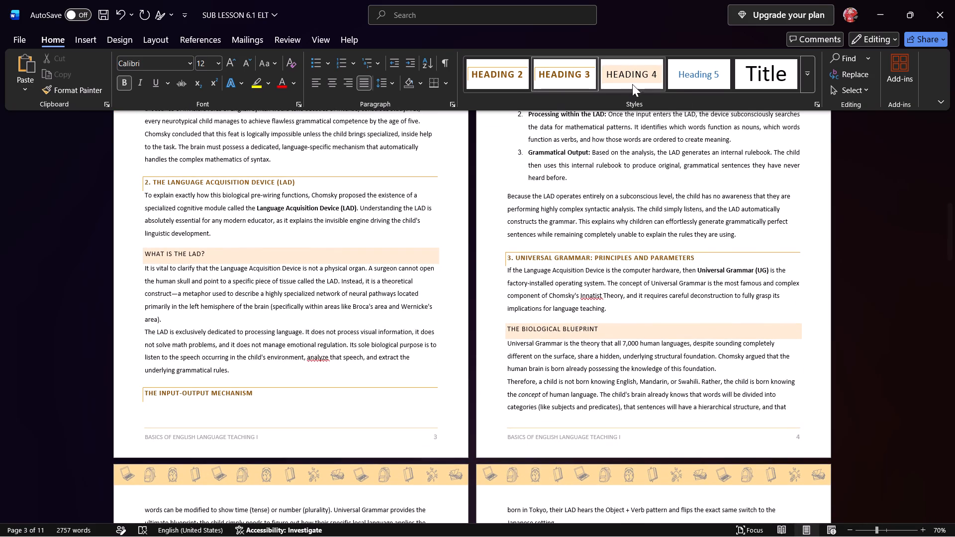
click(635, 76)
Apply Heading 4 to Principles: The Unbreakable Rules, The Chaos of Adult Speech and Parameters: The Mental Switchboard on pages 5 and 6.
scroll(350, 375, down, 8)
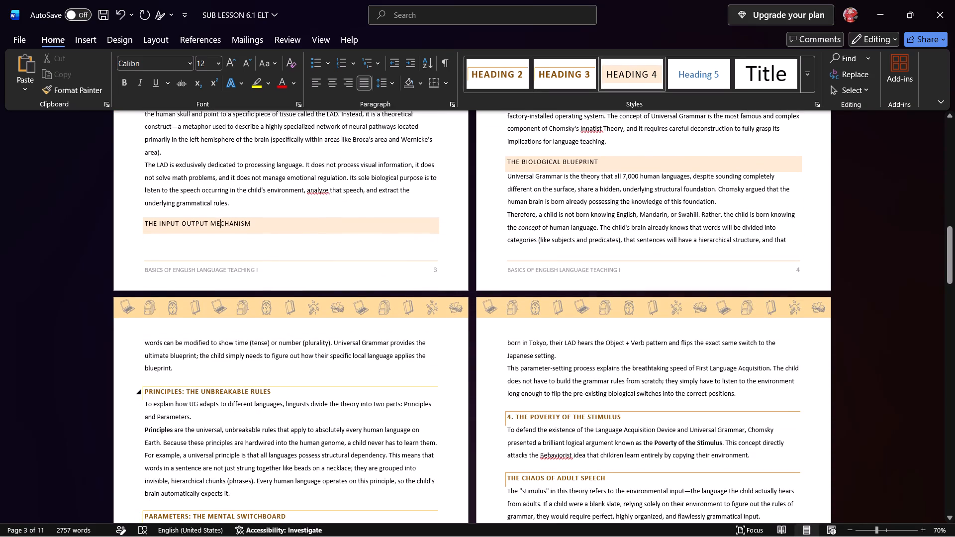
scroll(270, 391, up, 3)
scroll(270, 391, down, 1)
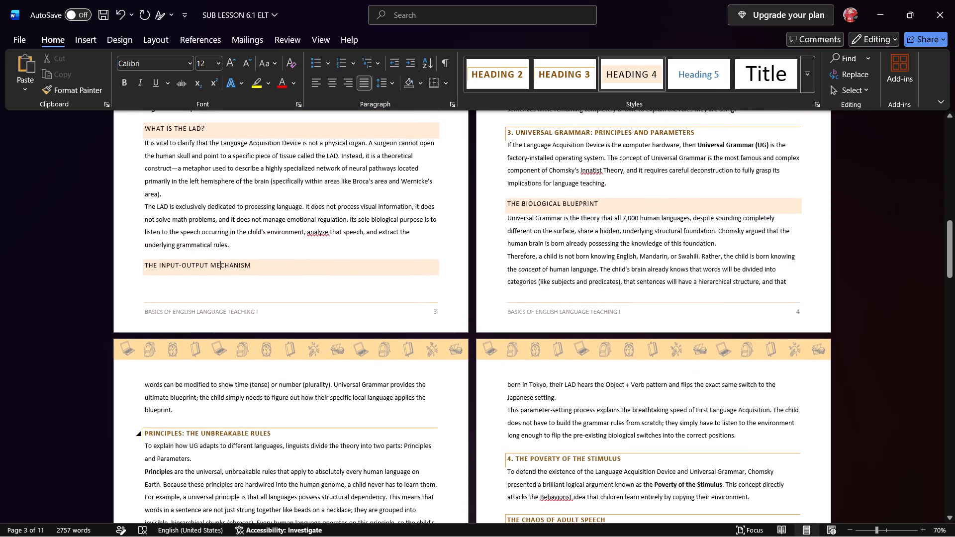
click(237, 433)
click(644, 78)
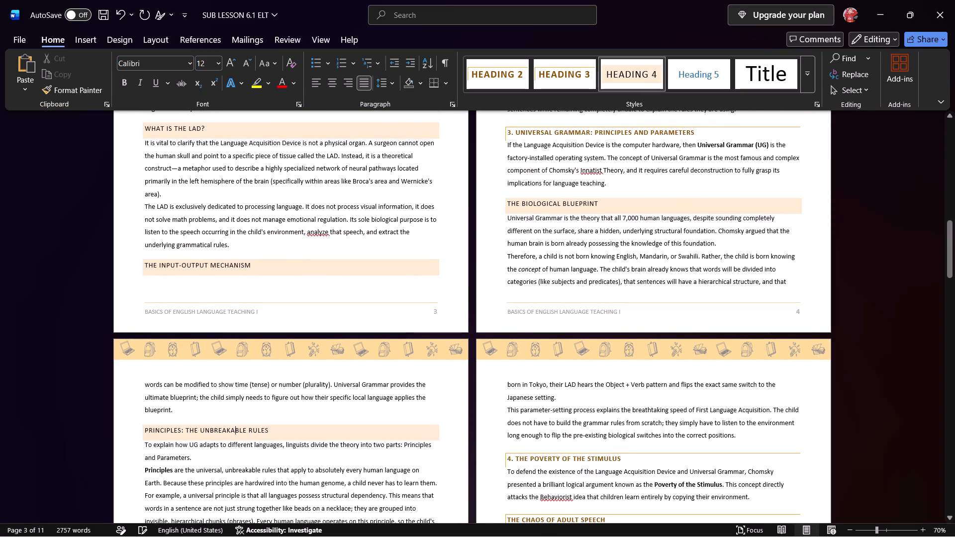
scroll(557, 449, down, 5)
click(529, 414)
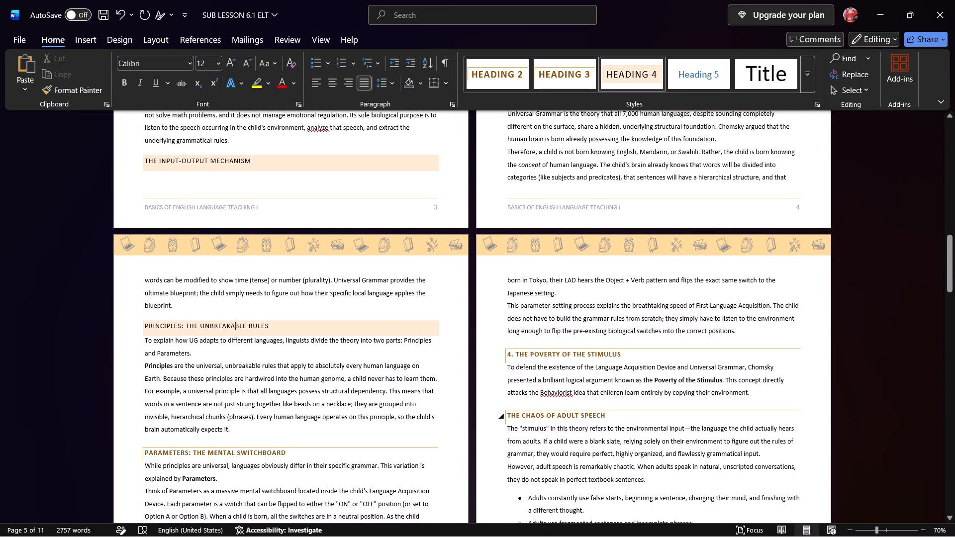
click(629, 76)
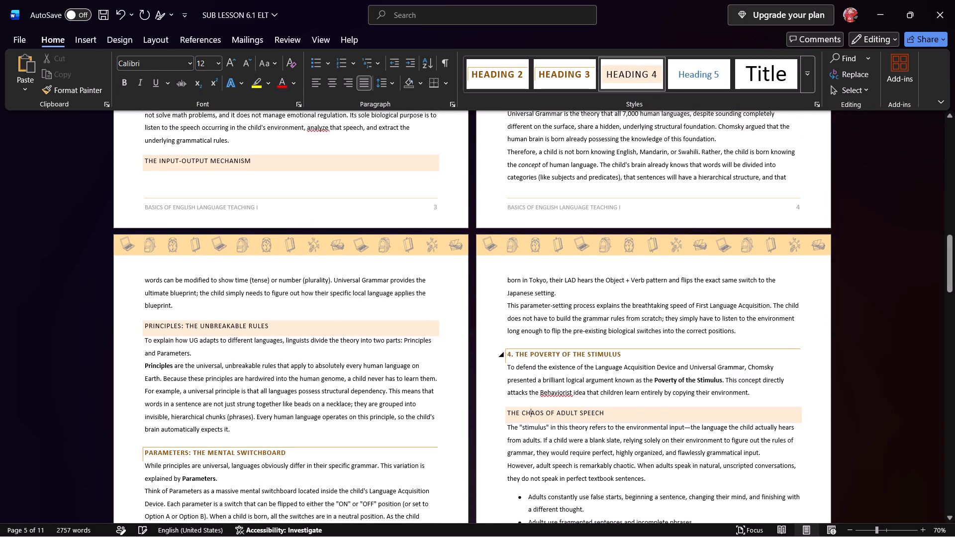
click(258, 454)
click(631, 82)
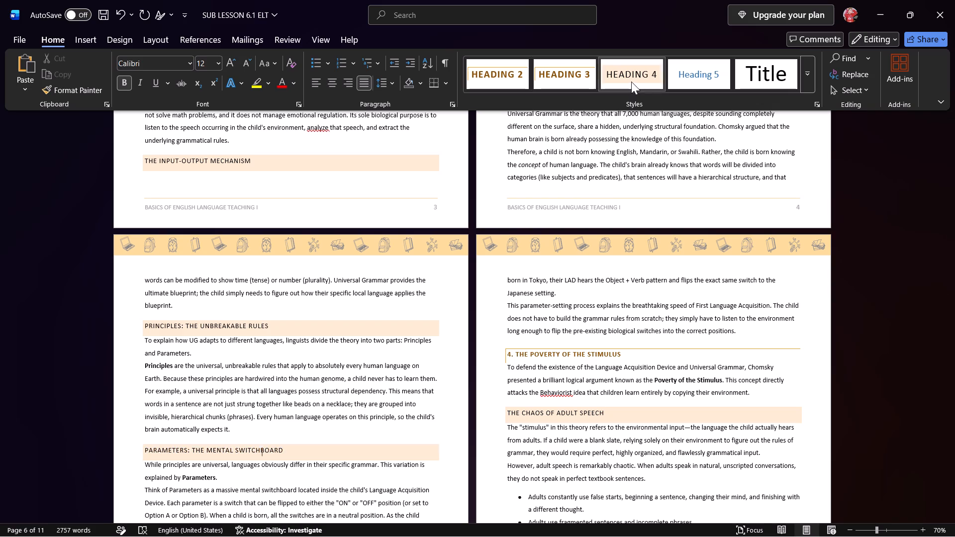
Apply the Heading 4 style to the subheading The Internal Filter on page 6.
scroll(414, 463, down, 9)
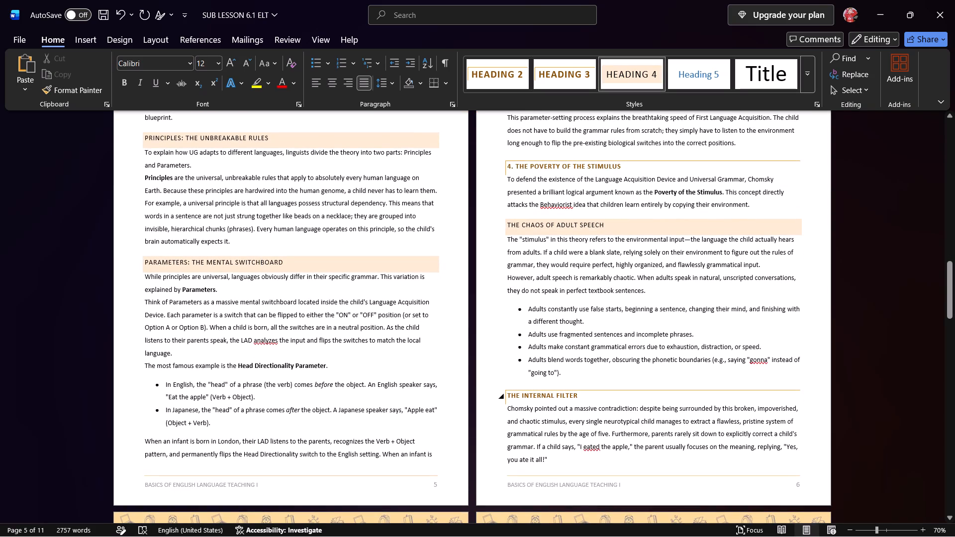
click(551, 398)
click(620, 79)
scroll(619, 243, down, 6)
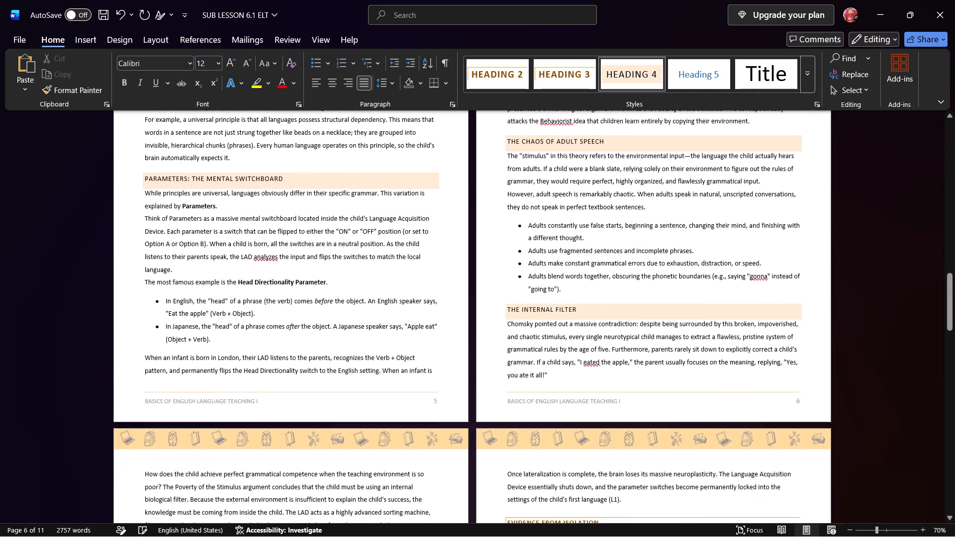
Apply Heading 4 to The Window of Neuroplasticity, Evidence from Isolation, and Lateralization and the Closing Window on pages 7 and 8.
scroll(619, 243, down, 6)
click(218, 481)
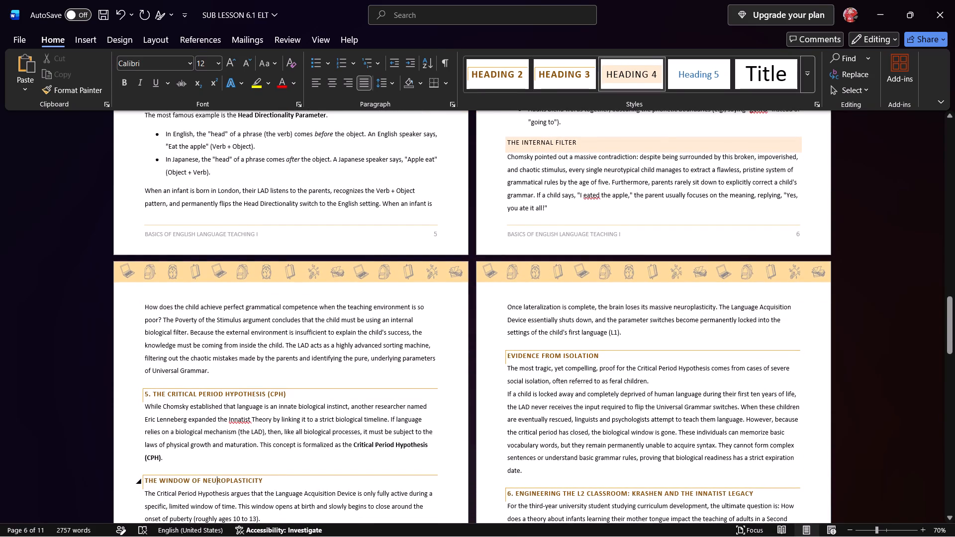
click(641, 80)
click(535, 359)
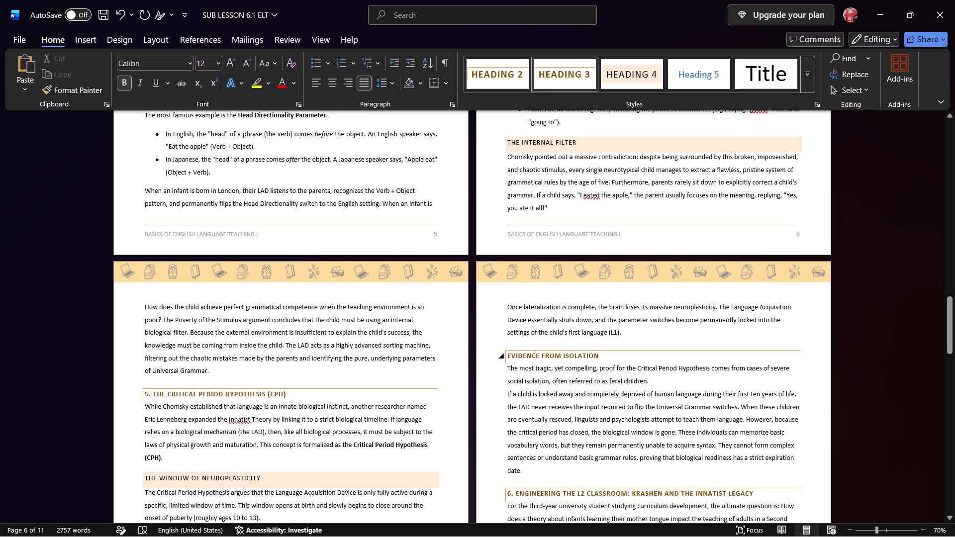
click(647, 78)
scroll(473, 460, down, 4)
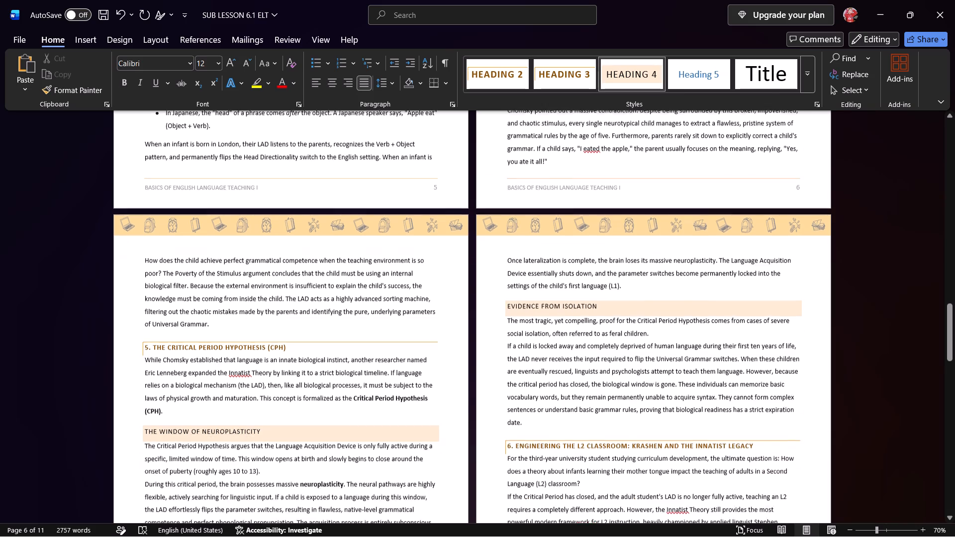
scroll(473, 460, down, 4)
click(243, 436)
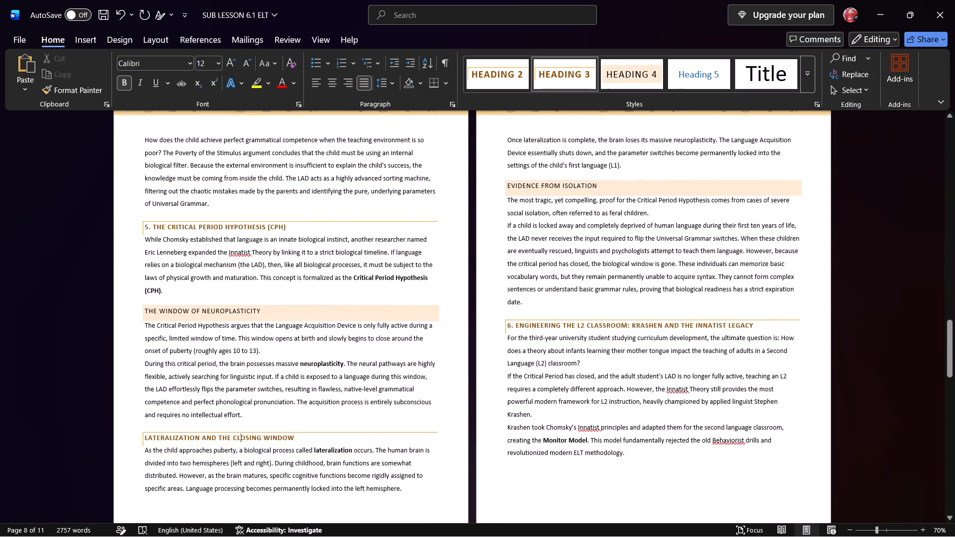
click(631, 74)
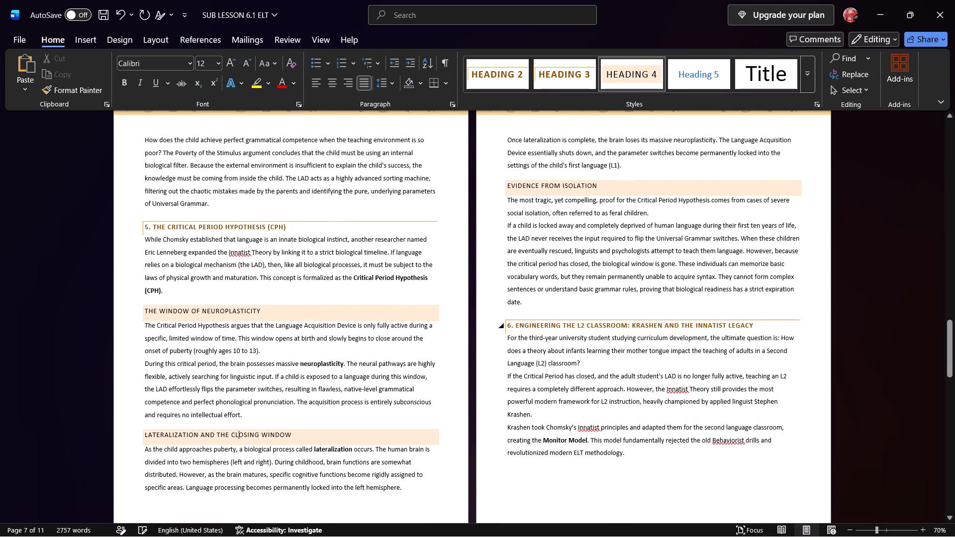
Apply Heading 4 to The Input Hypothesis, Lowering the Affective Filter, and The Acquisition-Learning Distinction on pages 9 and 10.
scroll(449, 411, down, 7)
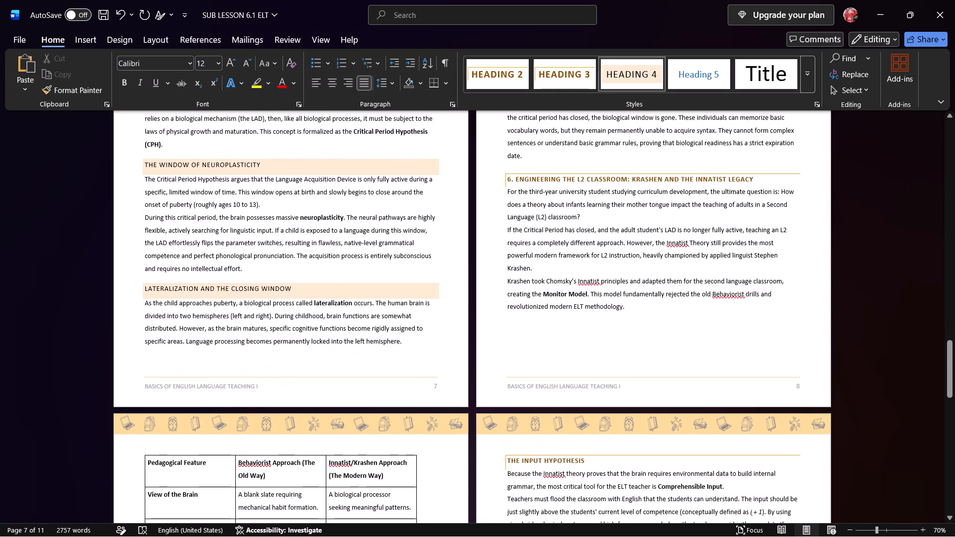
scroll(449, 411, down, 5)
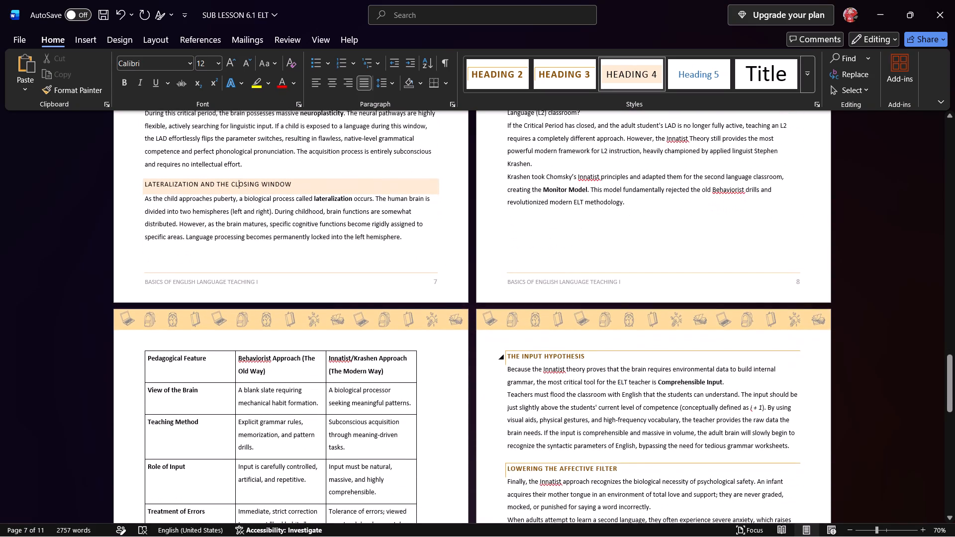
click(536, 353)
click(637, 84)
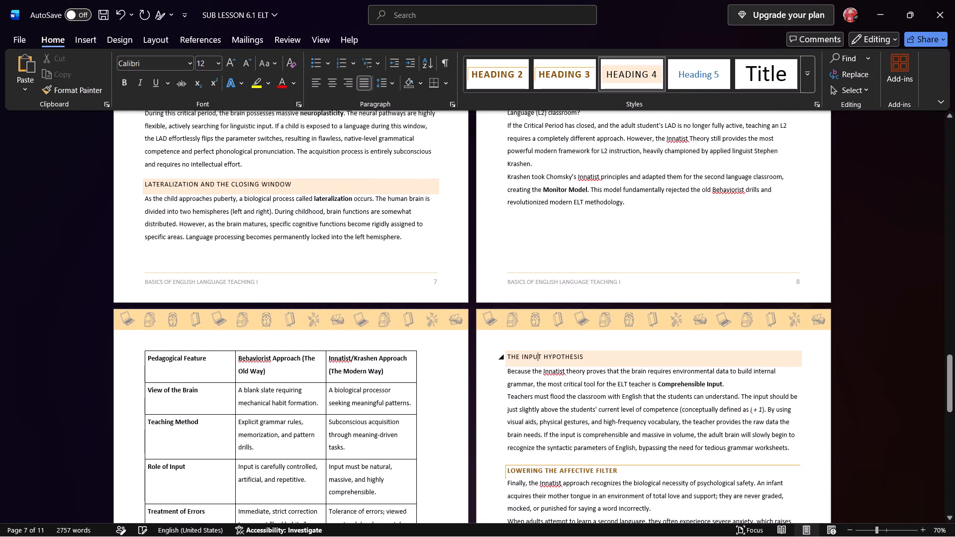
click(557, 471)
click(630, 70)
scroll(455, 425, down, 7)
click(229, 418)
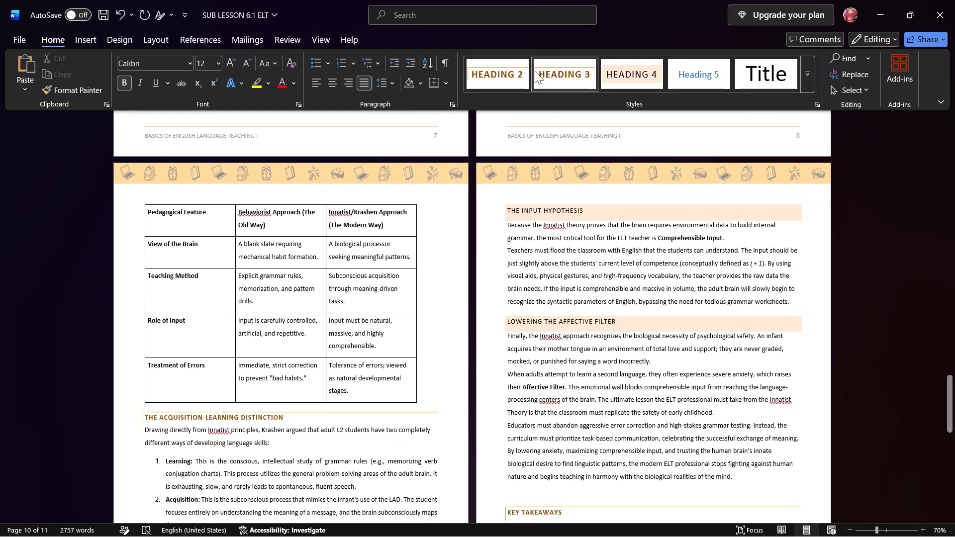
click(644, 75)
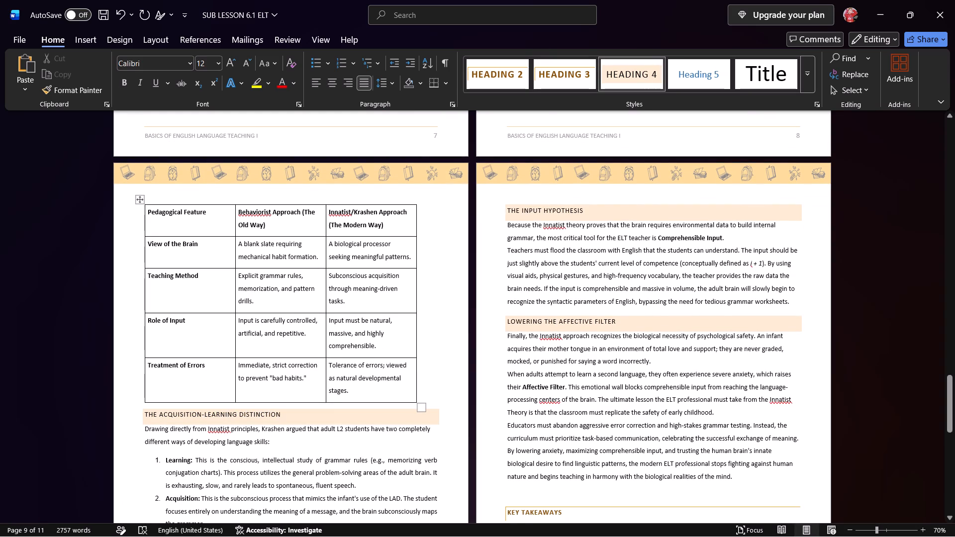
Delete the blank line above the Key Takeaways heading on page 10.
scroll(410, 350, down, 6)
scroll(346, 455, down, 8)
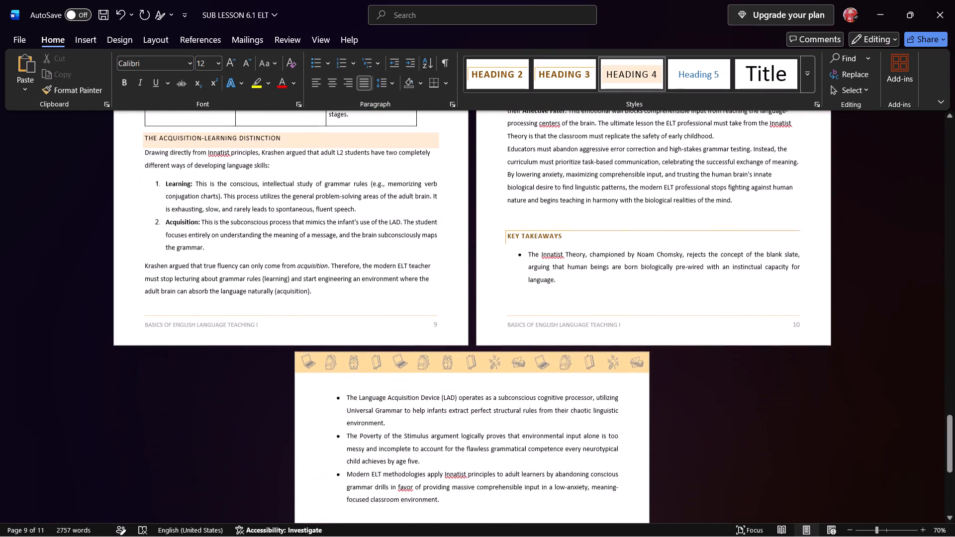
scroll(346, 455, up, 2)
click(529, 245)
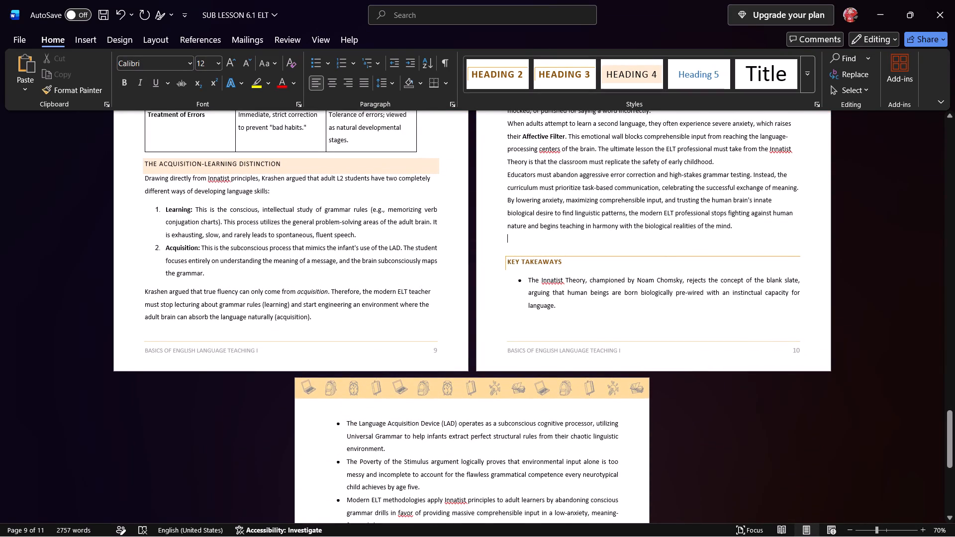
key(Delete)
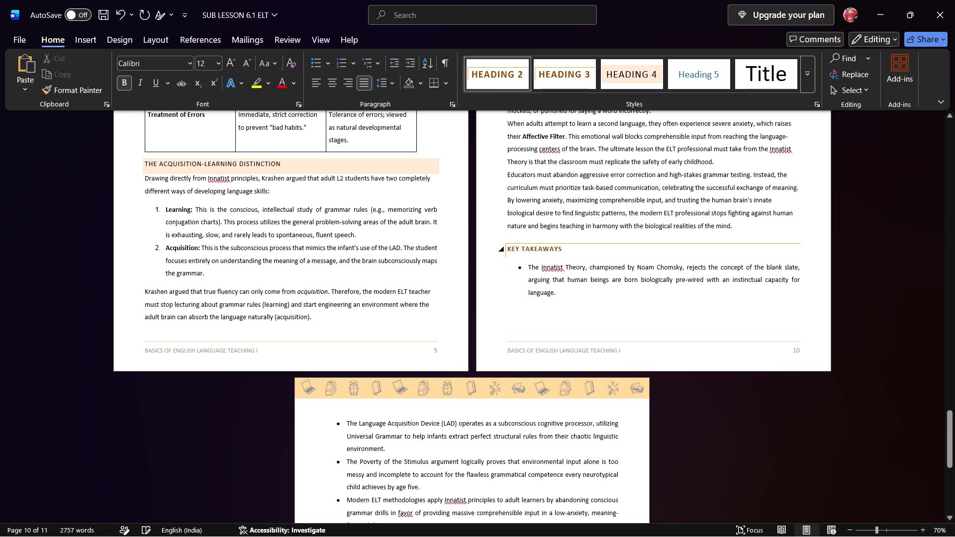
Widen the page 9 comparison table to the text's outer margin and narrow its Pedagogical Feature column.
scroll(436, 402, up, 7)
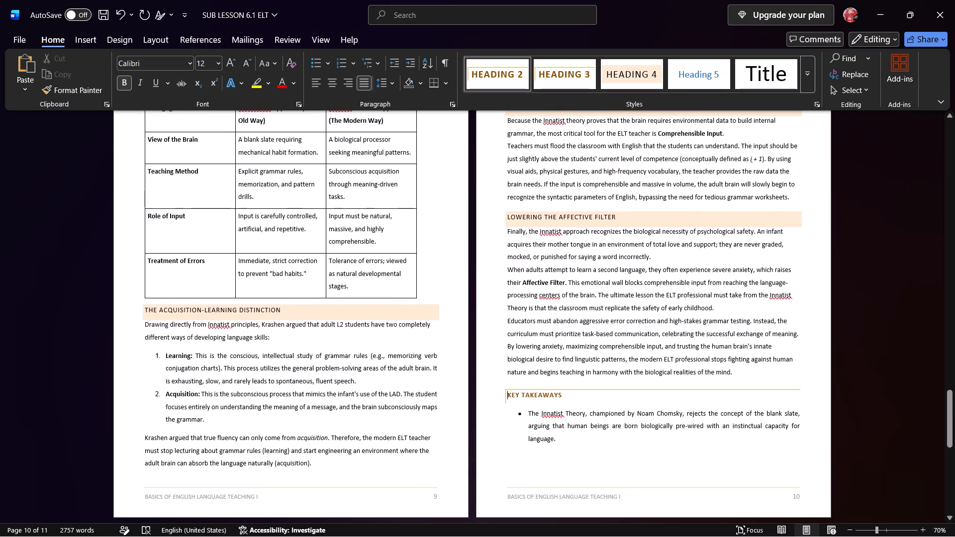
drag(415, 280, 437, 283)
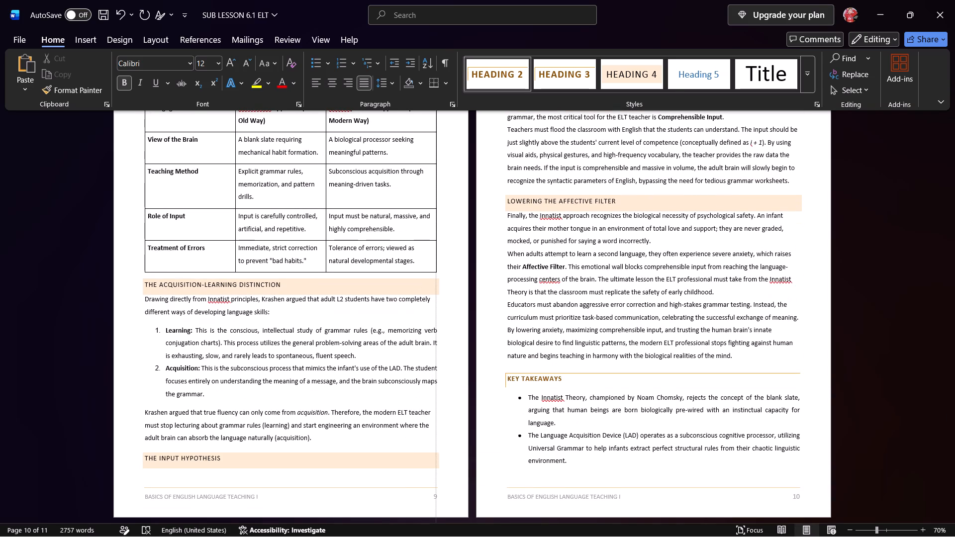
drag(437, 283, 439, 284)
scroll(363, 363, up, 4)
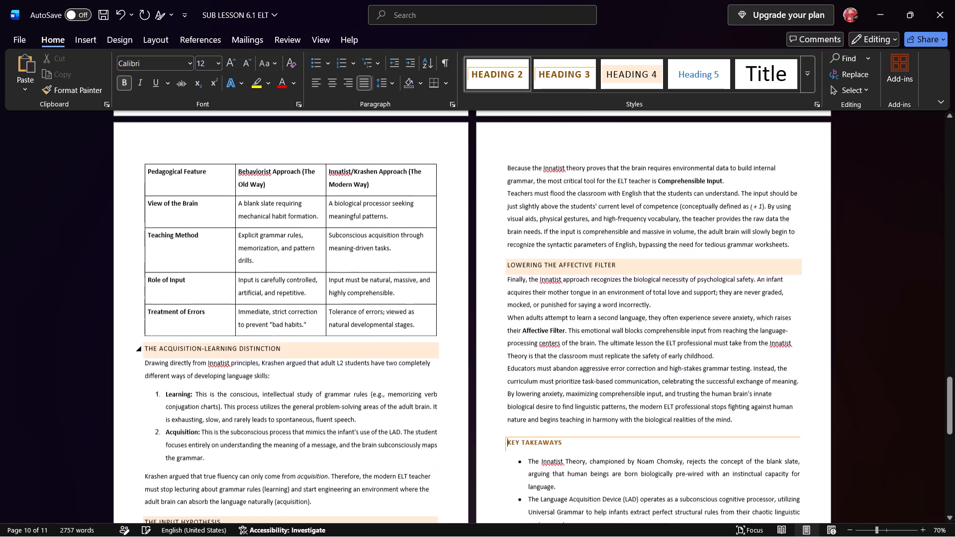
scroll(350, 397, up, 3)
scroll(176, 357, up, 5)
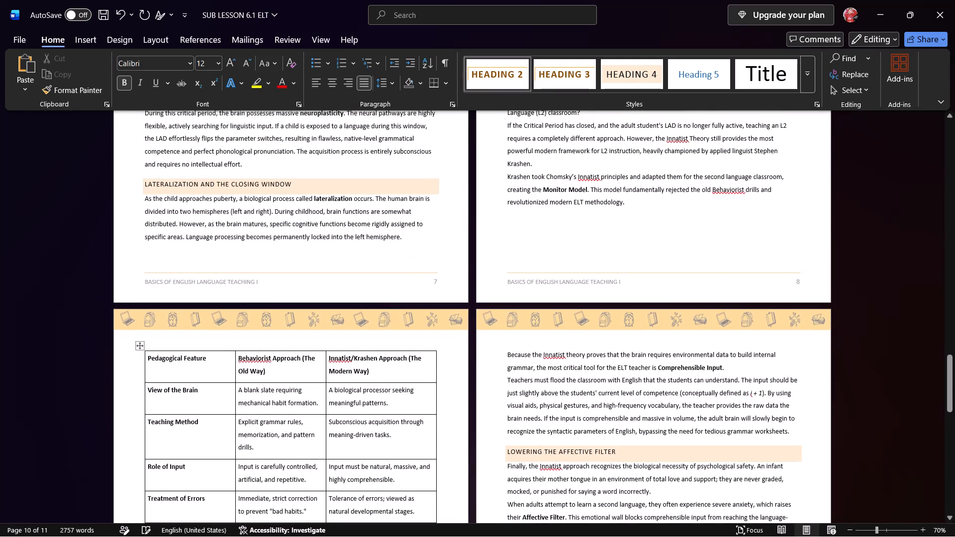
drag(235, 393, 221, 391)
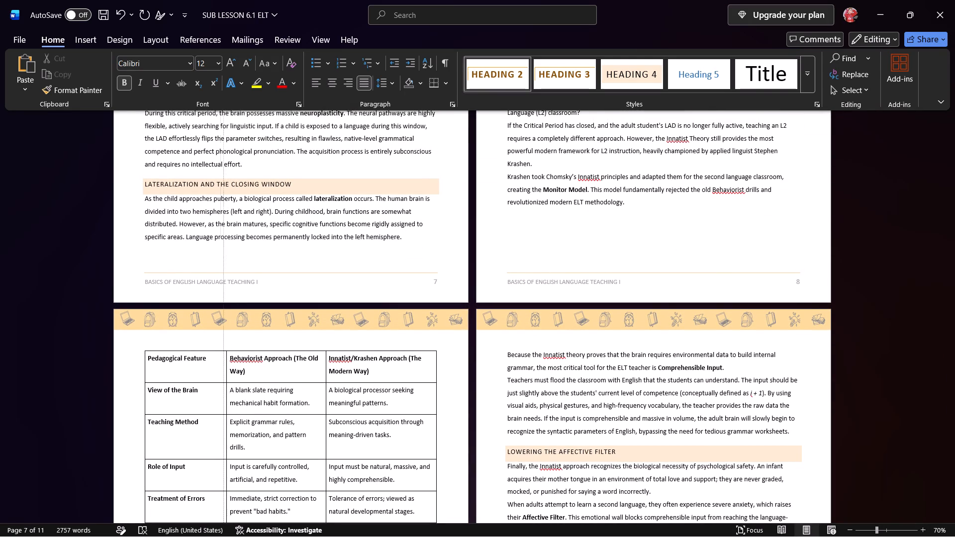
drag(221, 391, 218, 390)
Remove the number 1. from the heading The Cognitive Revolution: Rejecting the Blank Slate on page 2.
scroll(335, 419, up, 11)
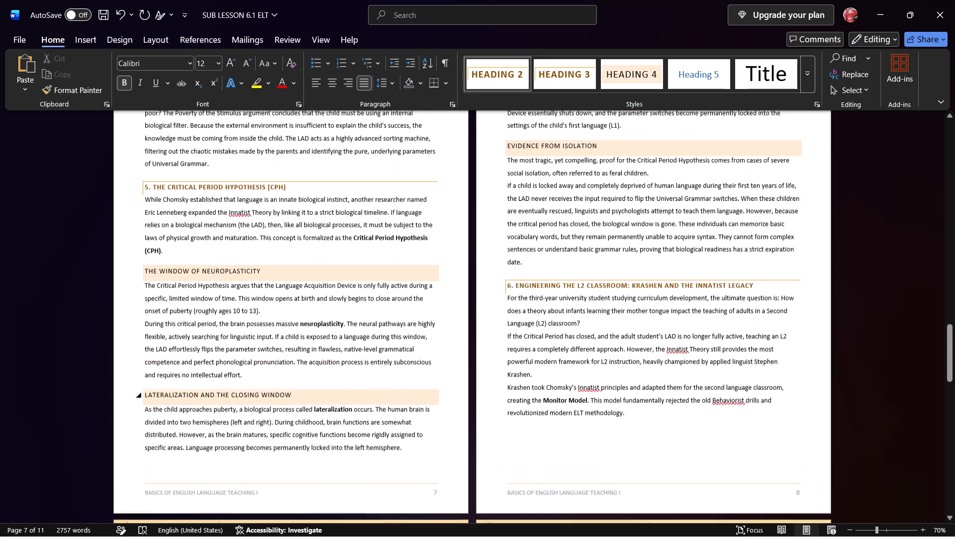
scroll(335, 419, up, 1)
scroll(486, 384, up, 14)
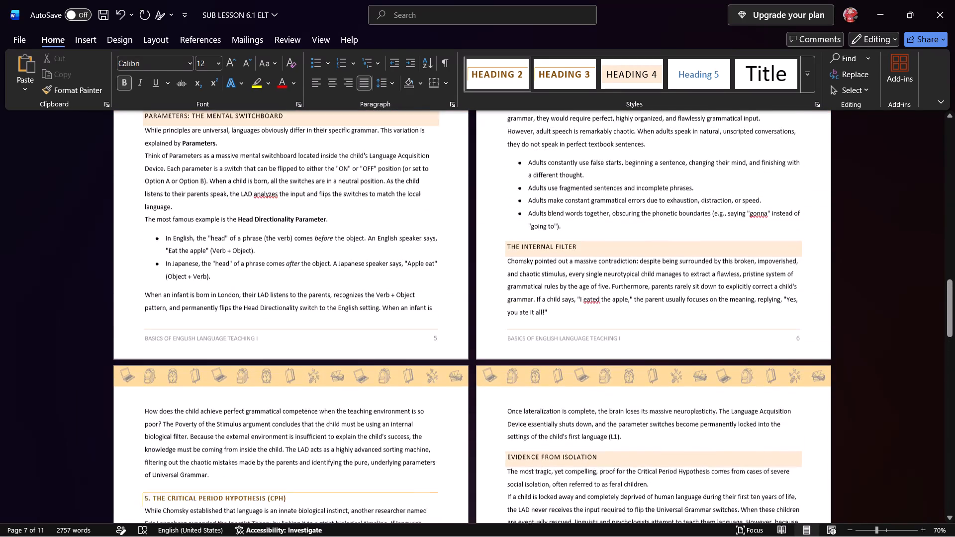
drag(951, 300, 954, 143)
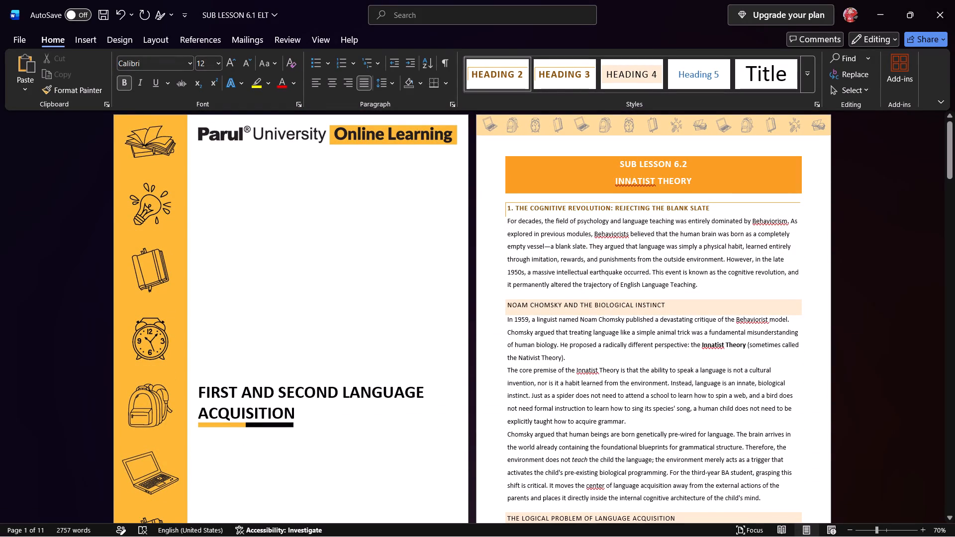
click(515, 207)
key(BackSpace)
key(BackSpace)
key(BackSpace)
Remove the numbers 2. and 3. from the headings The Language Acquisition Device (LAD) and Universal Grammar: Principles and Parameters.
scroll(560, 270, down, 5)
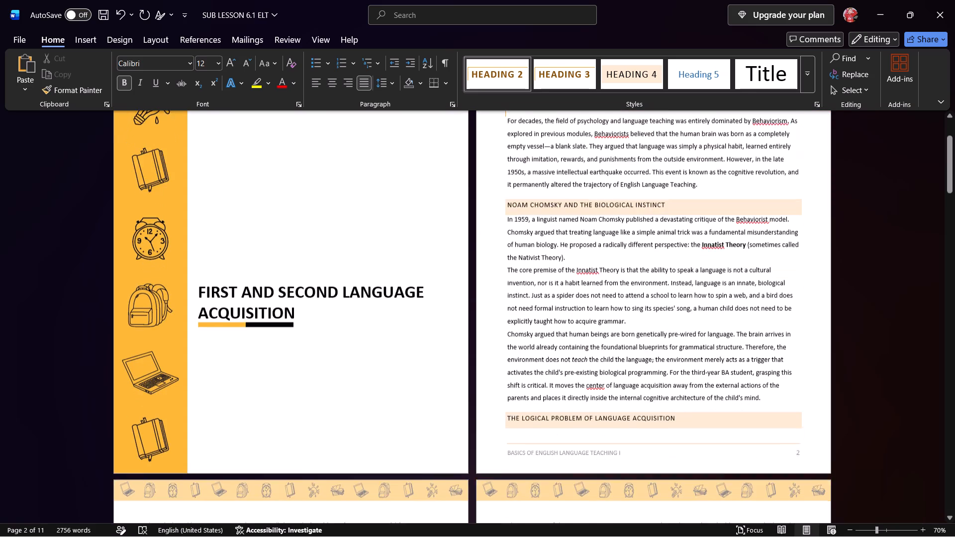
scroll(560, 270, down, 10)
scroll(468, 293, down, 6)
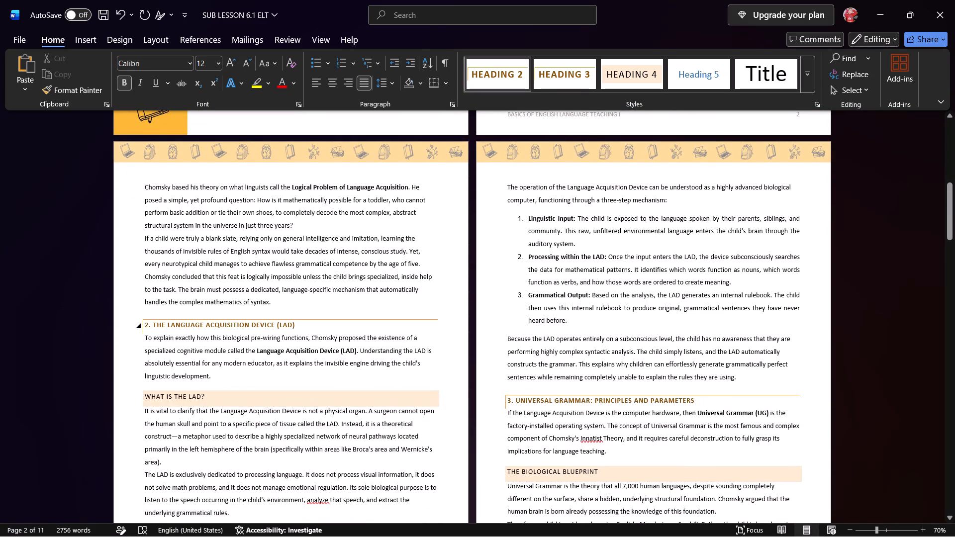
click(153, 324)
key(BackSpace)
key(BackSpace)
key(BackSpace)
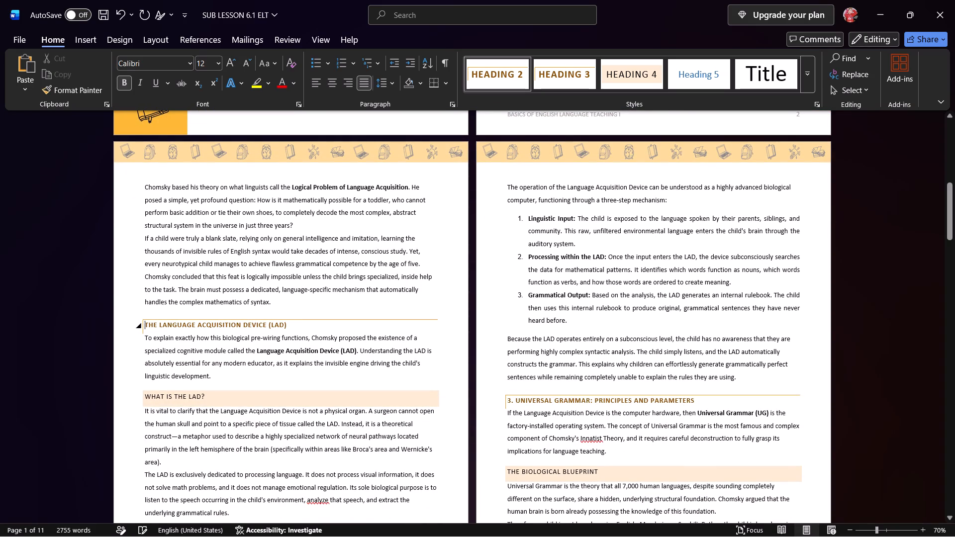
click(514, 399)
key(BackSpace)
key(Delete)
key(BackSpace)
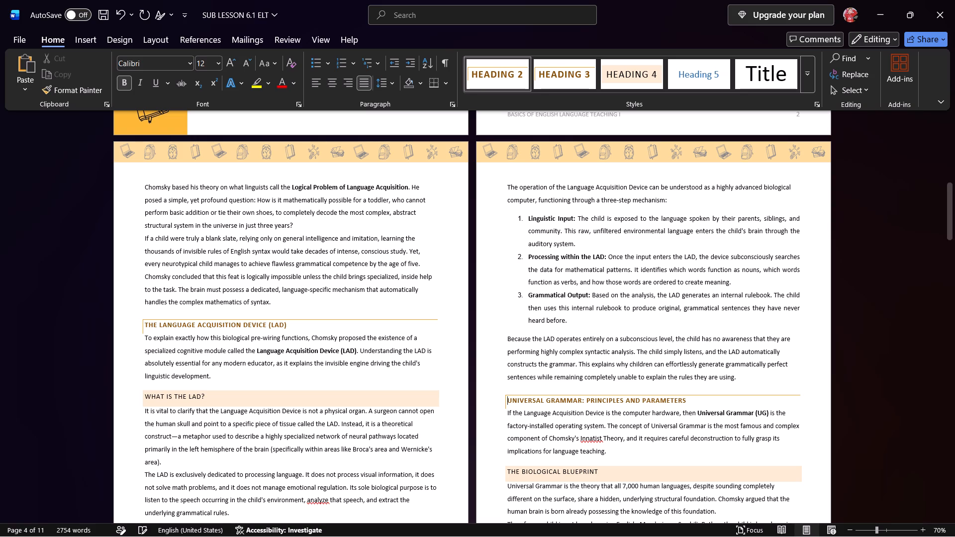
Remove the number 4. from the heading The Poverty of the Stimulus on page 6.
scroll(496, 406, down, 6)
scroll(378, 391, down, 6)
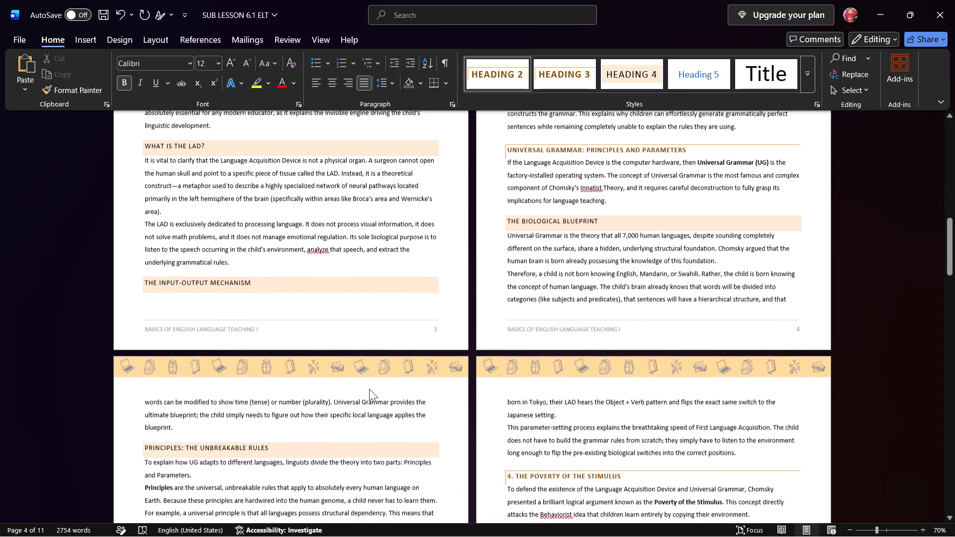
scroll(356, 389, down, 5)
click(515, 372)
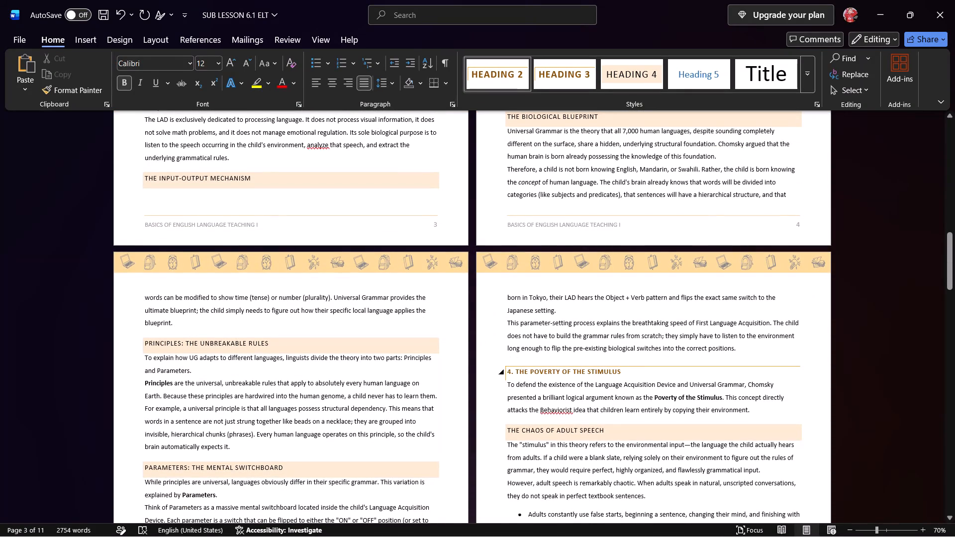
key(BackSpace)
key(BackSpace)
key(BackSpace)
Remove the numbers 5. and 6. from the headings The Critical Period Hypothesis (CPH) and Engineering the L2 Classroom: Krashen and the Innatist Legacy.
scroll(397, 388, down, 3)
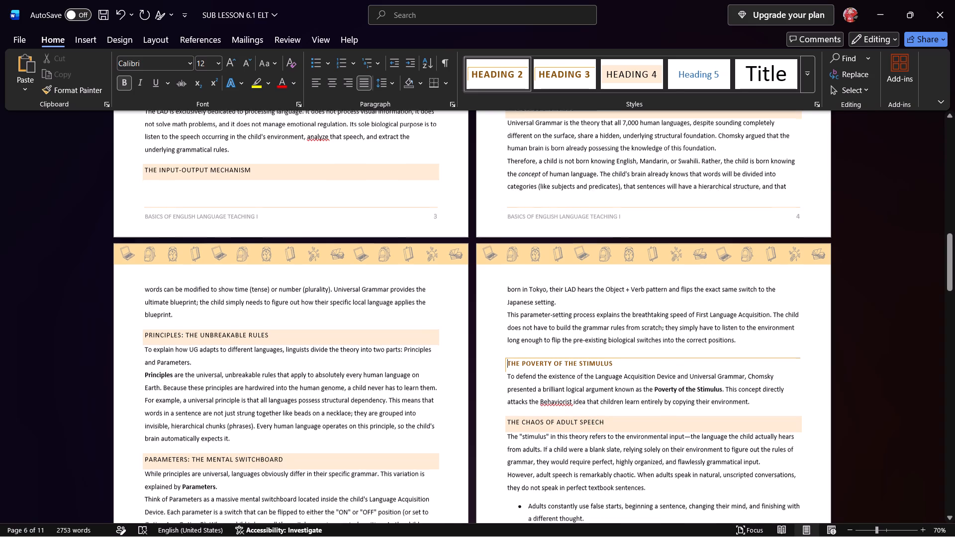
scroll(396, 388, down, 17)
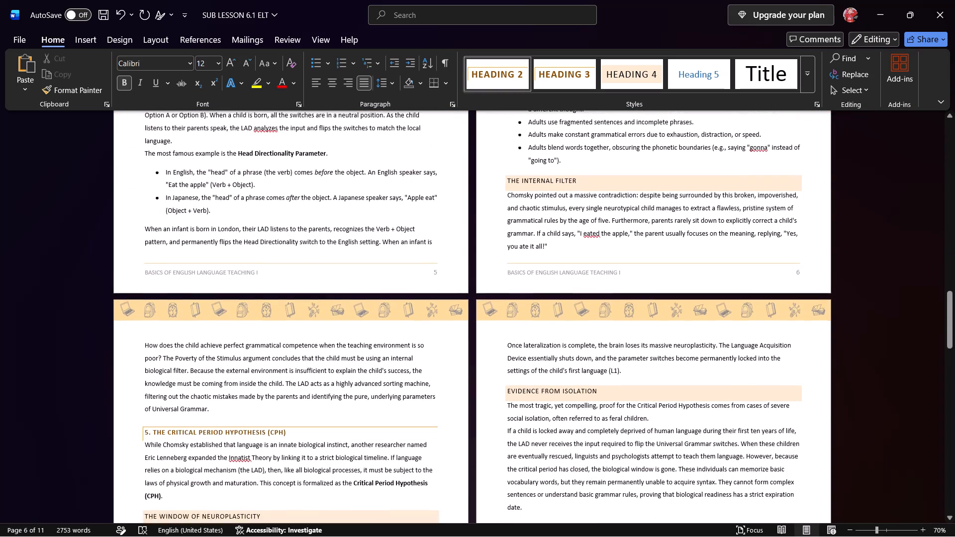
scroll(383, 391, down, 2)
click(153, 389)
key(BackSpace)
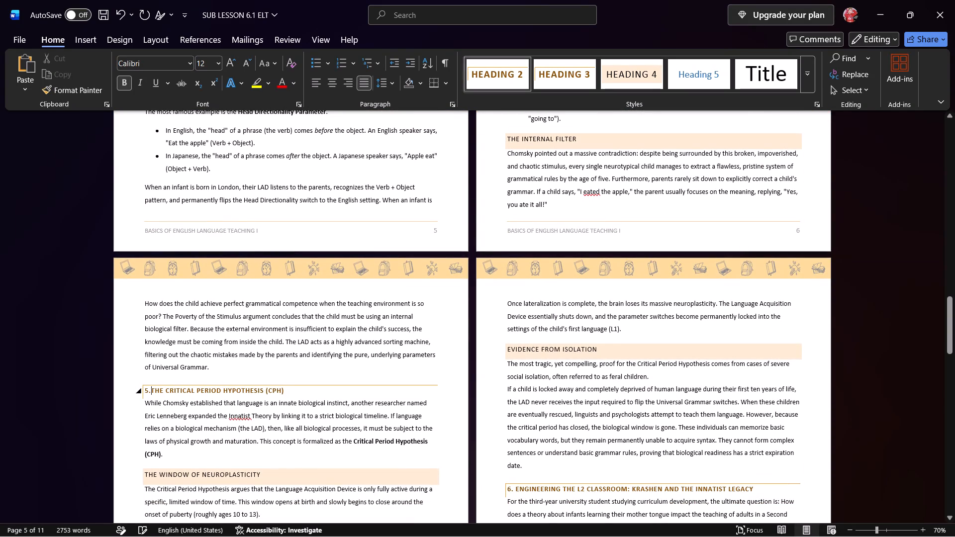
key(BackSpace)
key(BackSpace)
scroll(468, 379, down, 7)
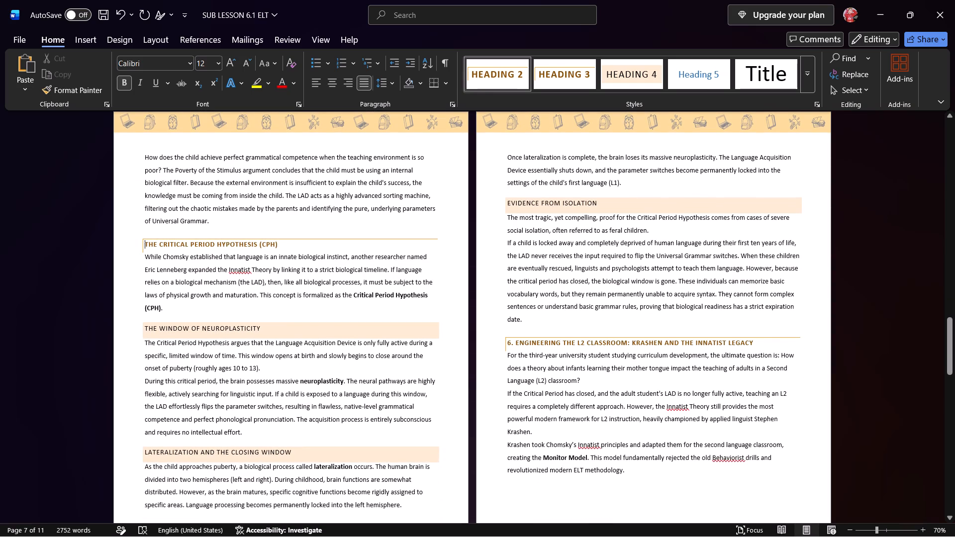
click(515, 343)
key(BackSpace)
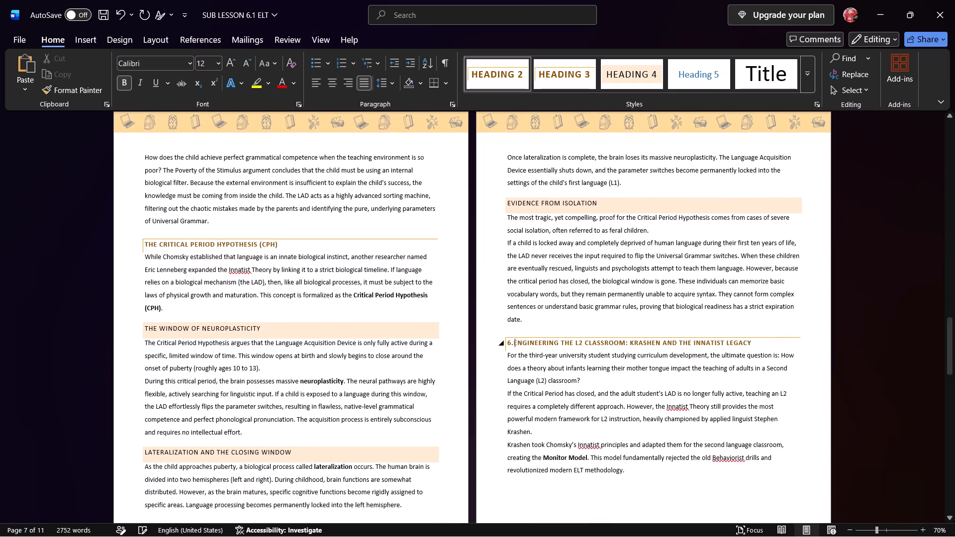
key(BackSpace)
key(BackSpace)
scroll(527, 350, down, 12)
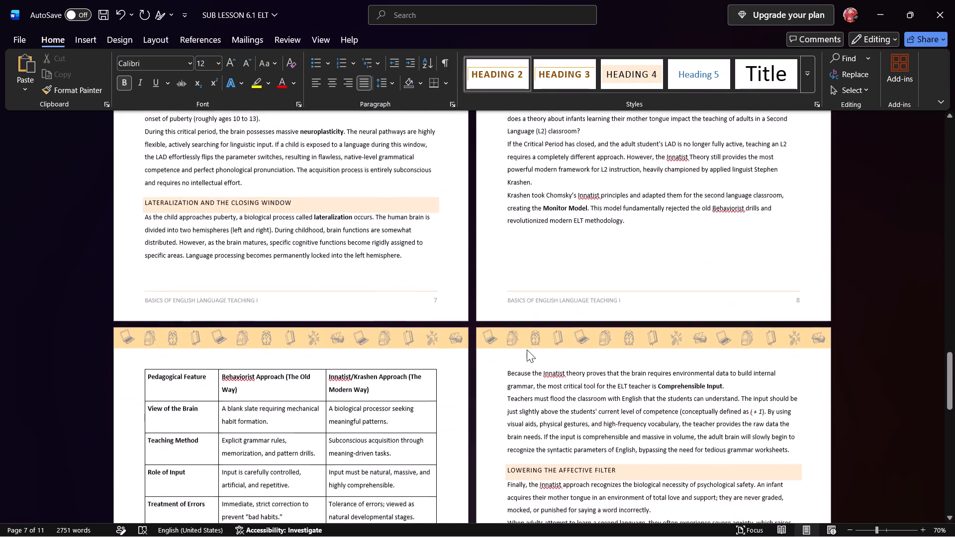
Review the pages from the Pedagogical Feature table through the Key Takeaways at the document's end.
scroll(527, 350, down, 6)
scroll(422, 379, down, 9)
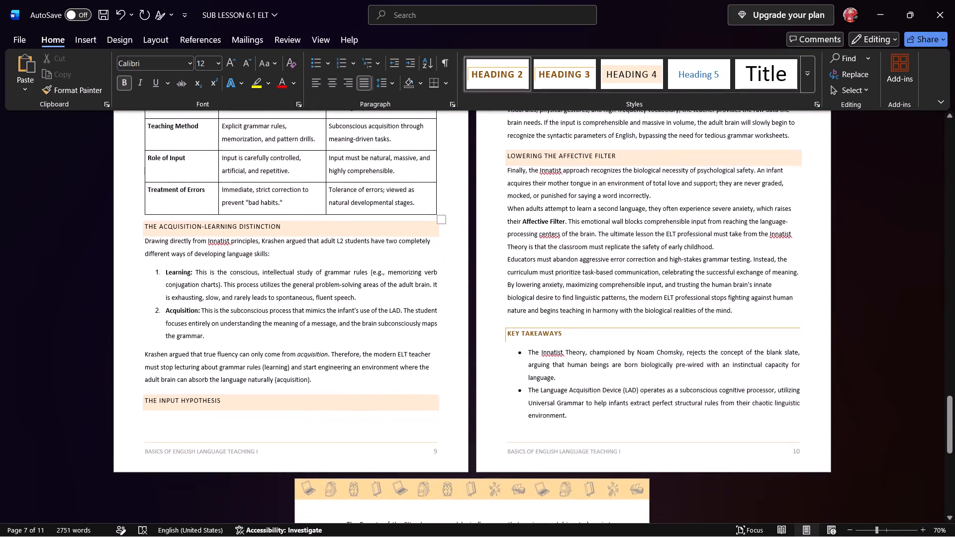
scroll(525, 370, down, 12)
scroll(525, 371, up, 1)
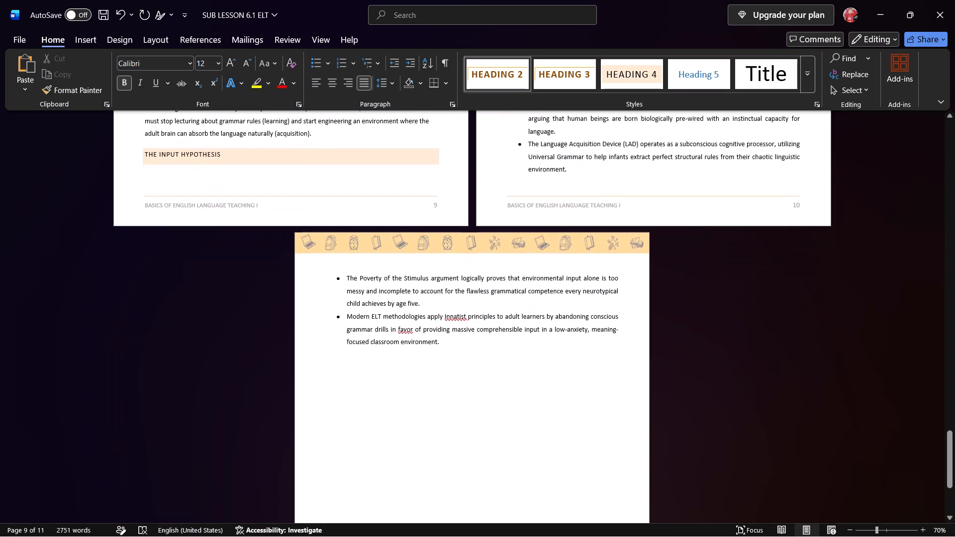
scroll(525, 371, up, 4)
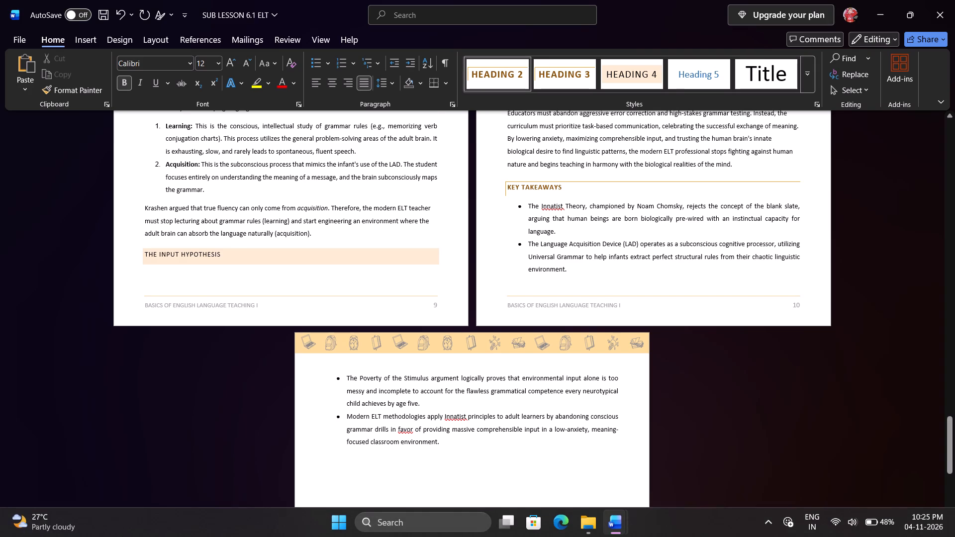
scroll(697, 399, down, 18)
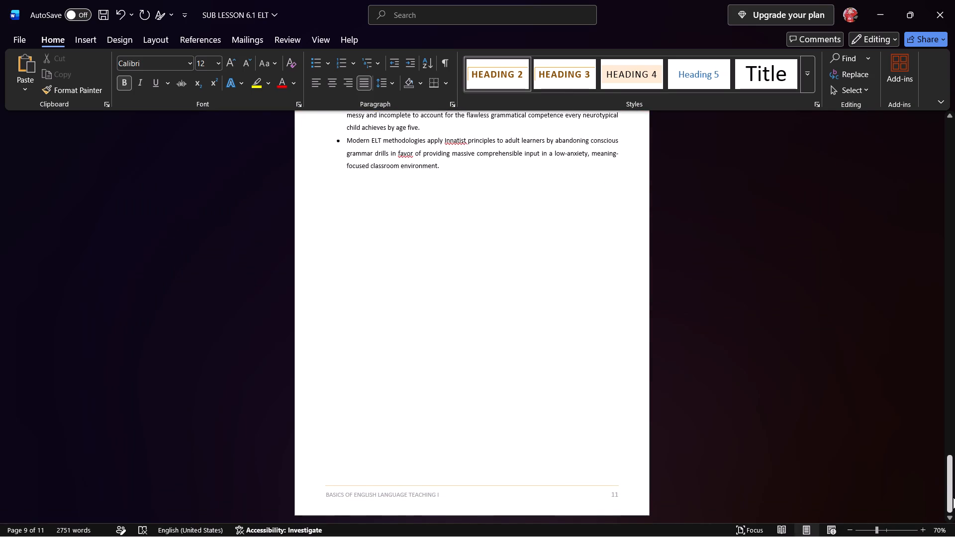
drag(952, 492, 939, 414)
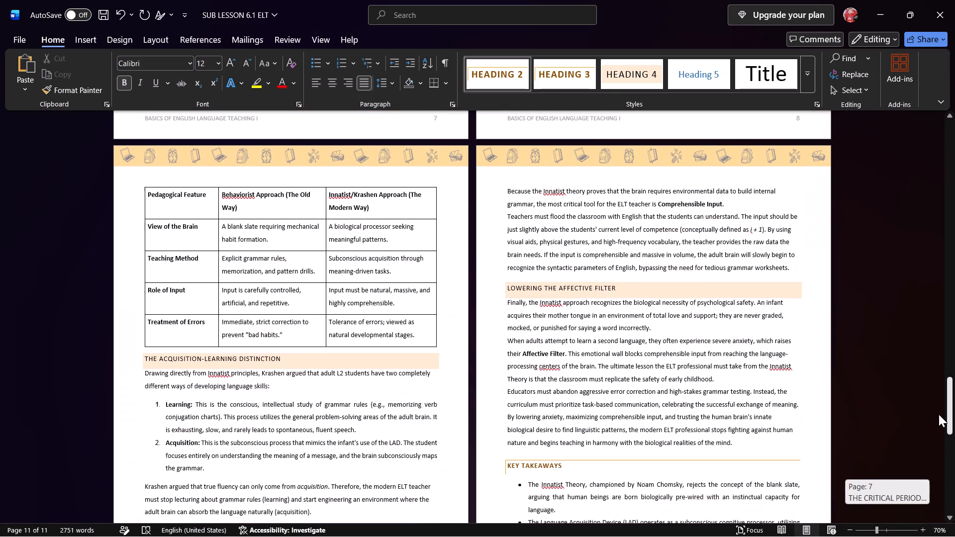
drag(939, 414, 935, 390)
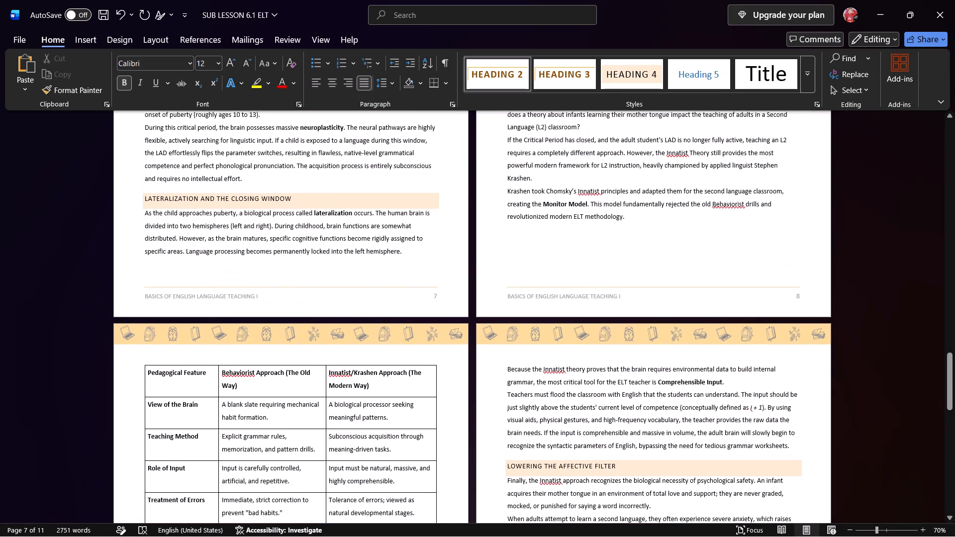
Justify the text of the whole document and set its line spacing to 1.5.
click(516, 370)
key(ctrl+a)
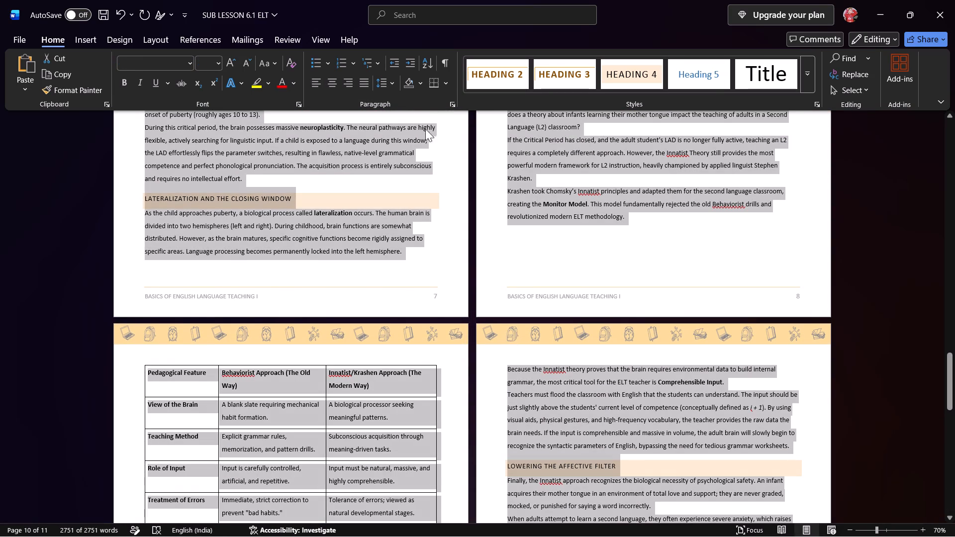
click(360, 83)
click(397, 84)
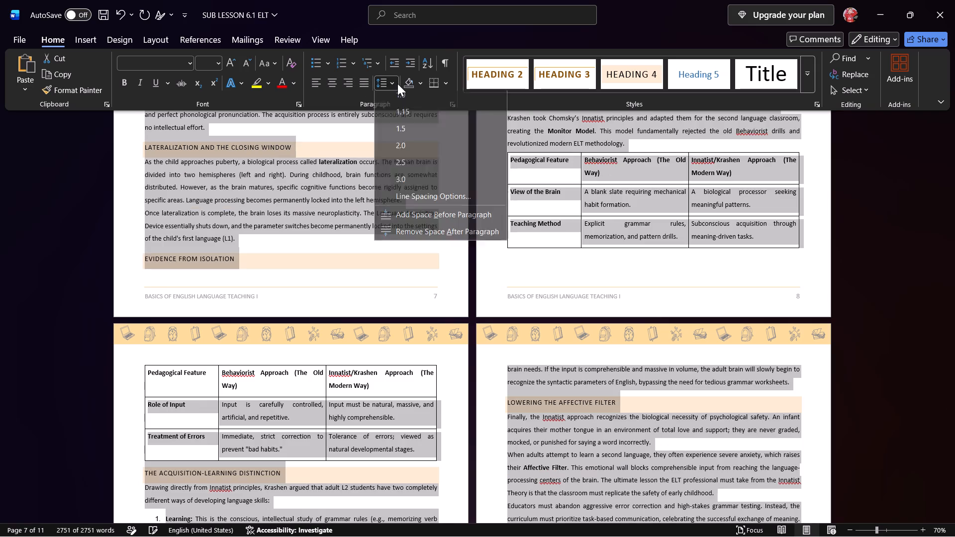
click(401, 134)
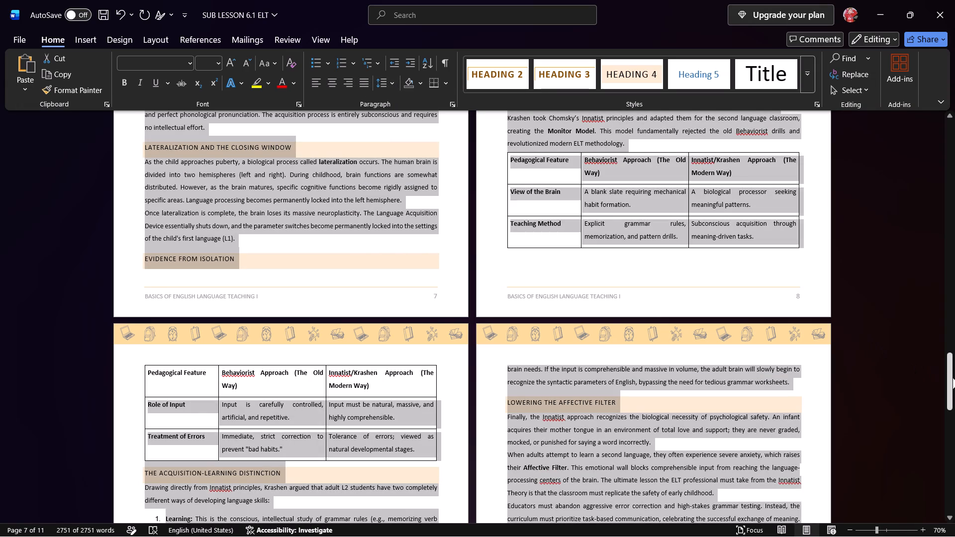
Centre the two title lines SUB LESSON 6.2 and INNATIST THEORY on page 2.
drag(953, 377, 937, 407)
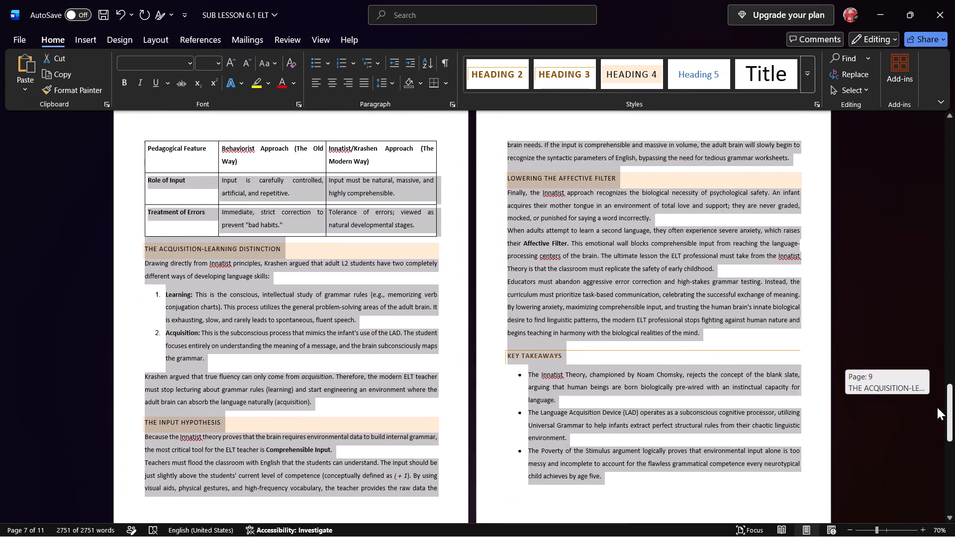
drag(937, 407, 926, 331)
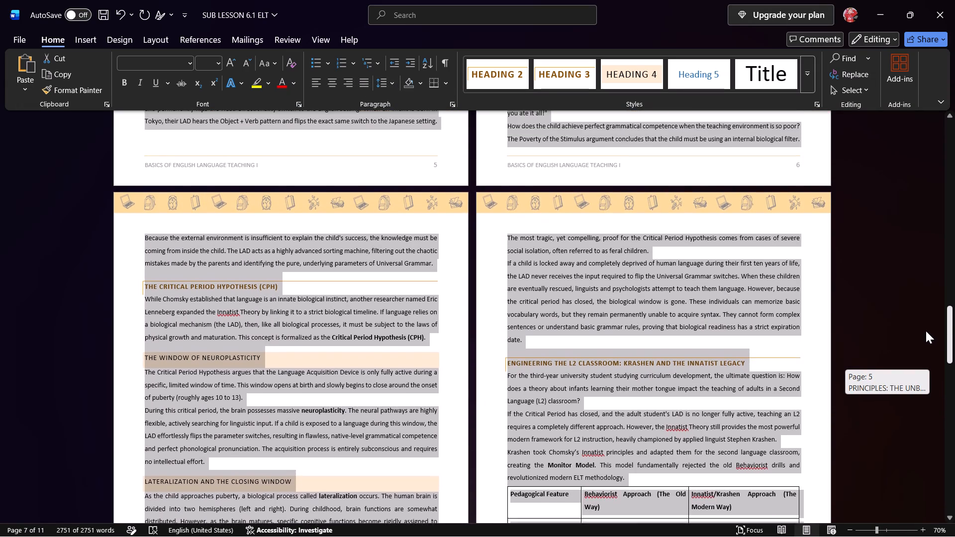
drag(926, 331, 925, 325)
click(644, 337)
scroll(644, 337, up, 7)
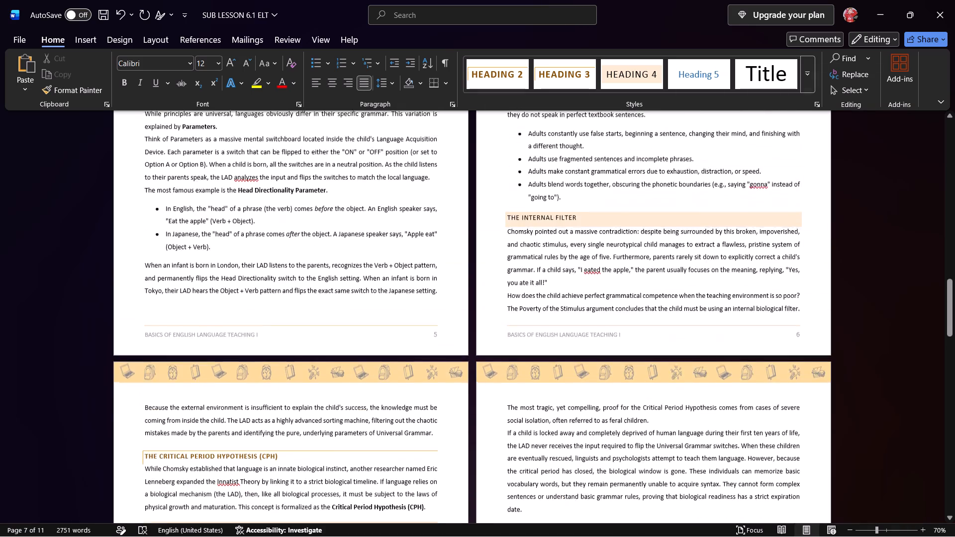
scroll(644, 337, up, 20)
scroll(644, 337, up, 10)
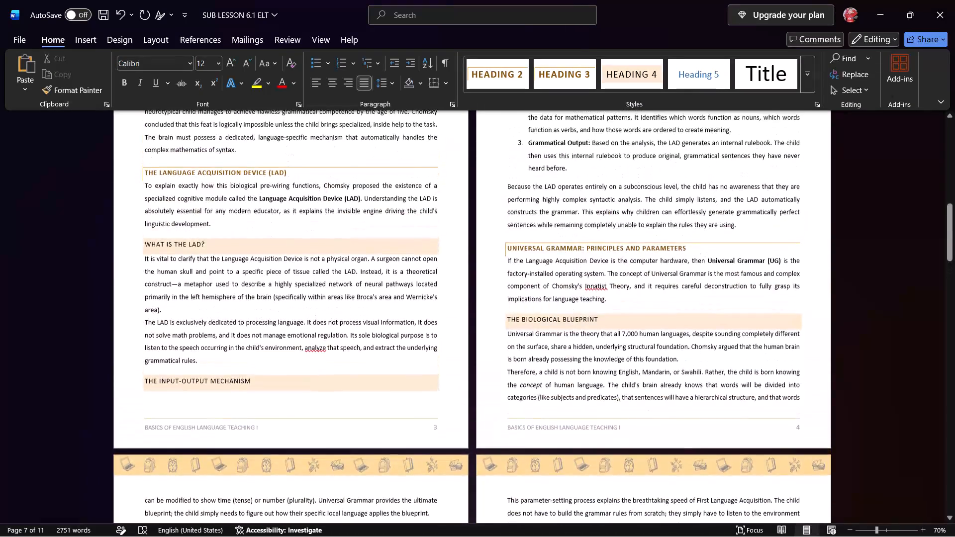
scroll(644, 337, up, 20)
scroll(644, 337, up, 9)
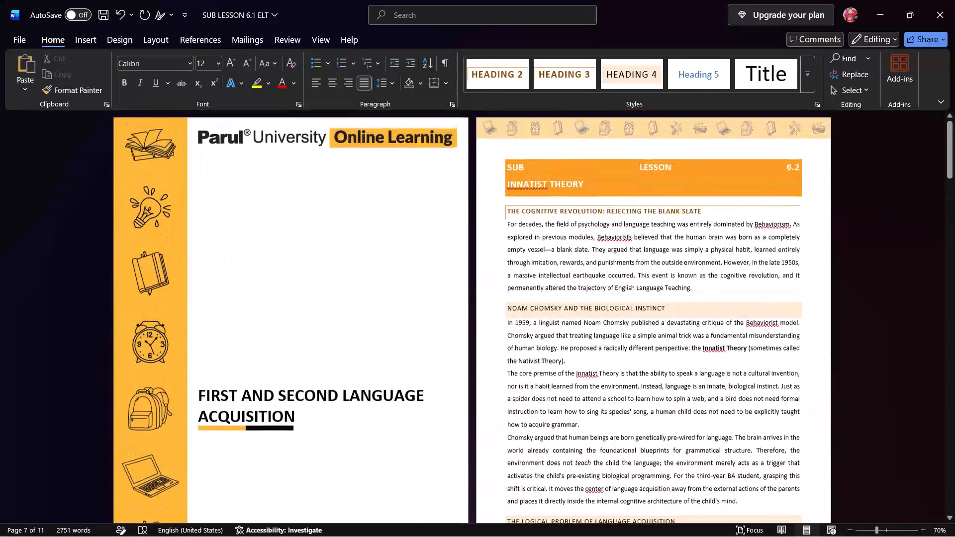
scroll(644, 337, up, 1)
drag(621, 192, 488, 164)
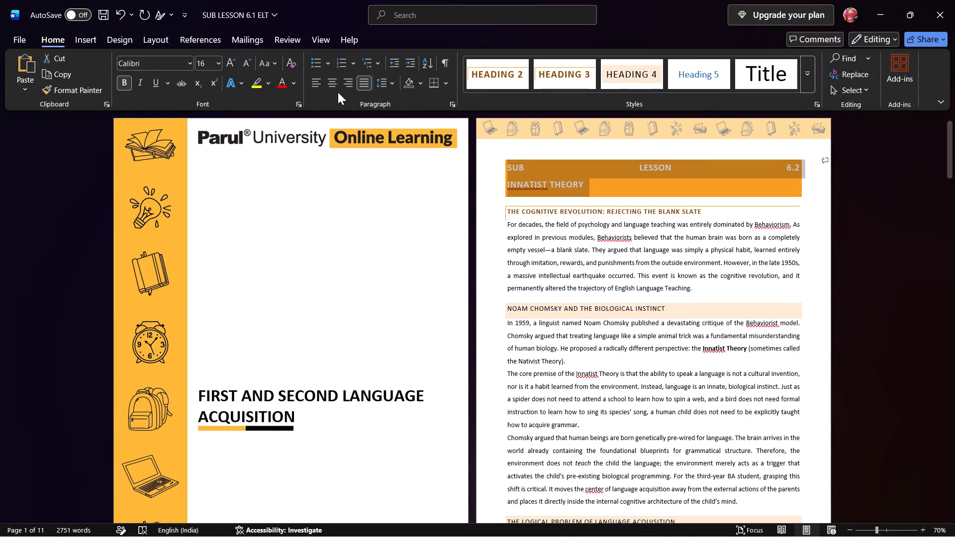
click(329, 85)
click(709, 170)
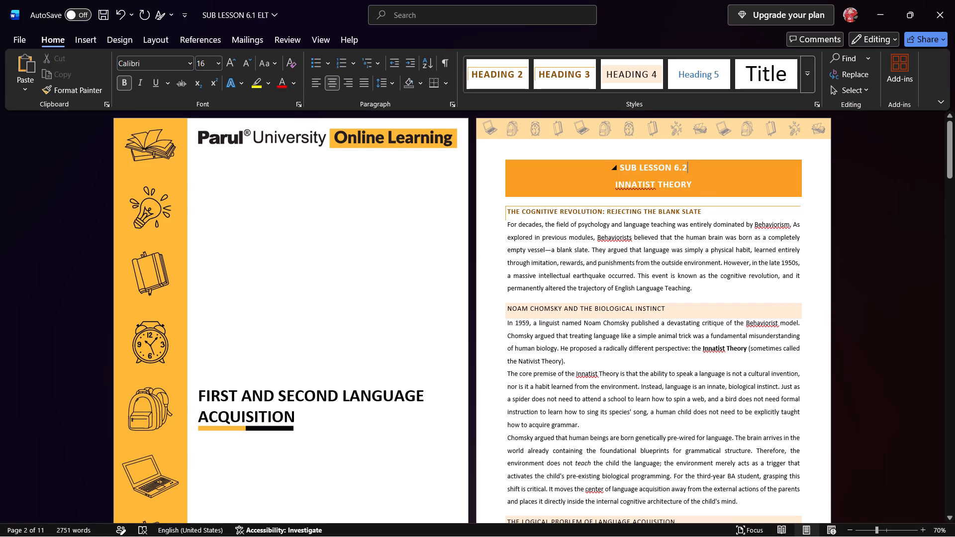
Save the document as SUB LESSON 6.2 ELT in the Downloads folder, reusing the title text for the file name.
drag(696, 164, 612, 167)
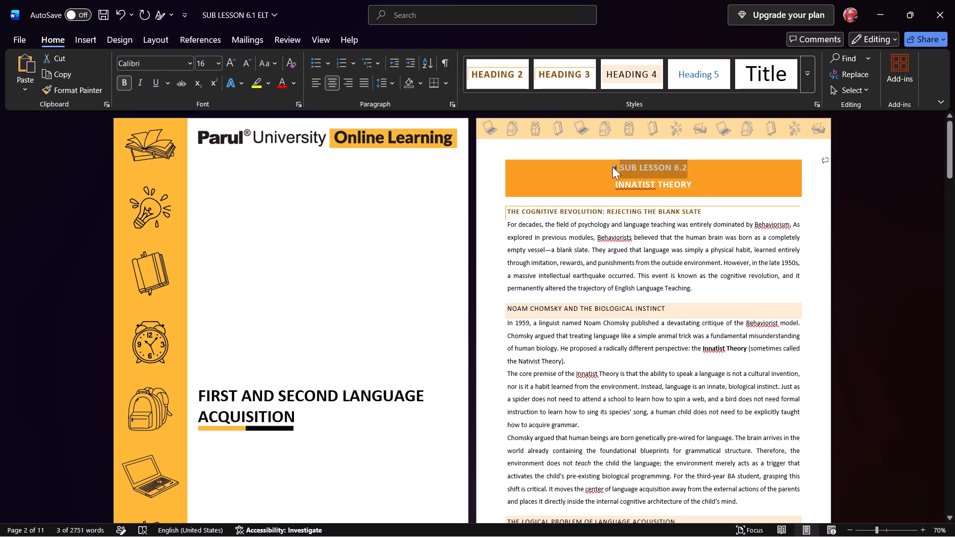
key(ctrl+c)
click(11, 38)
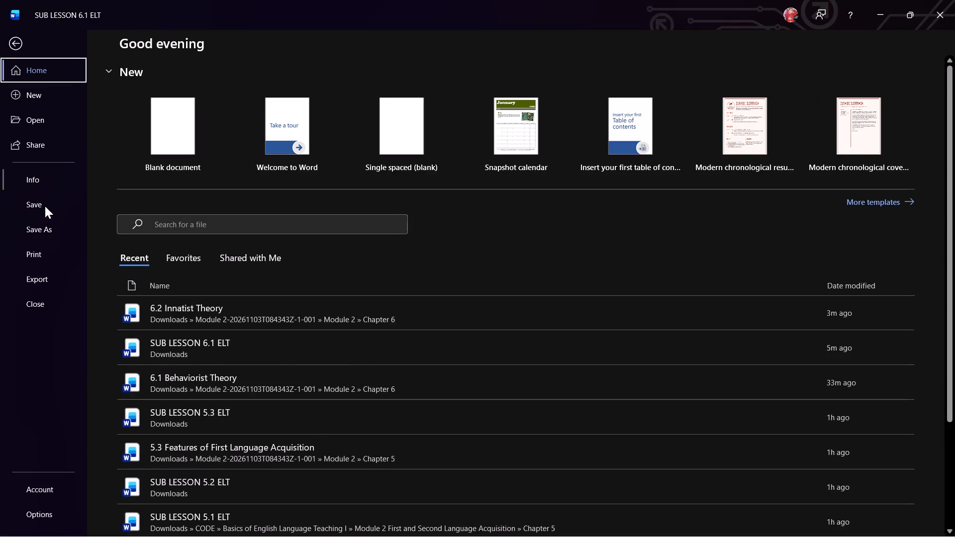
click(48, 227)
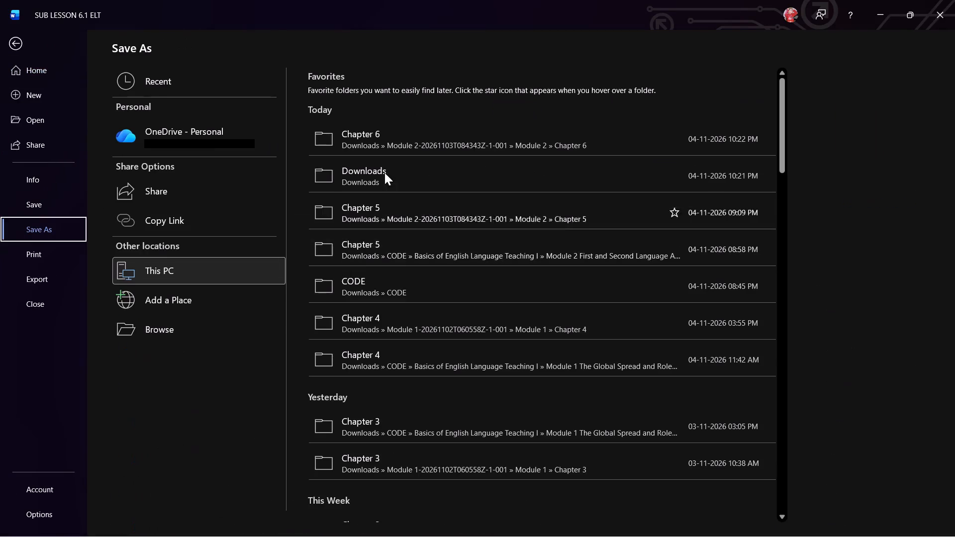
click(373, 175)
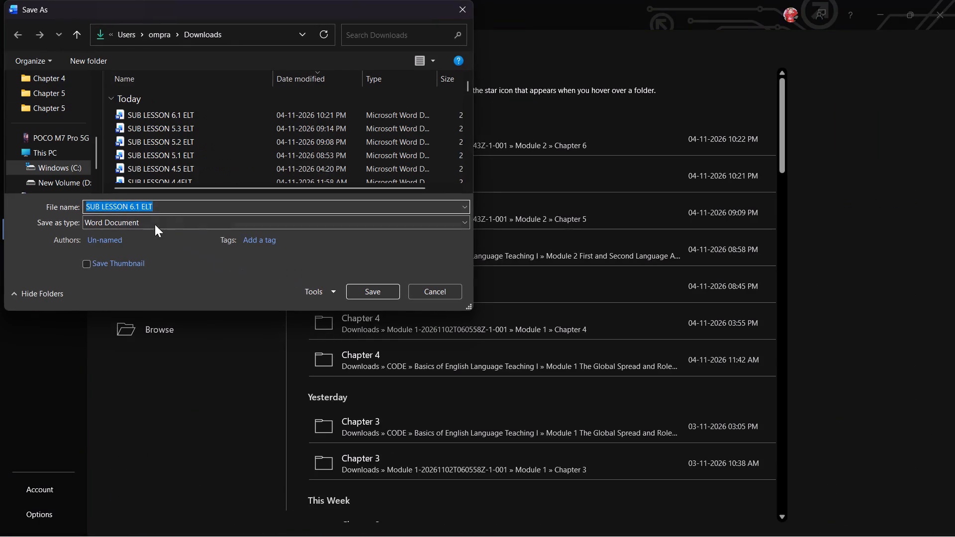
click(137, 205)
drag(137, 205, 103, 205)
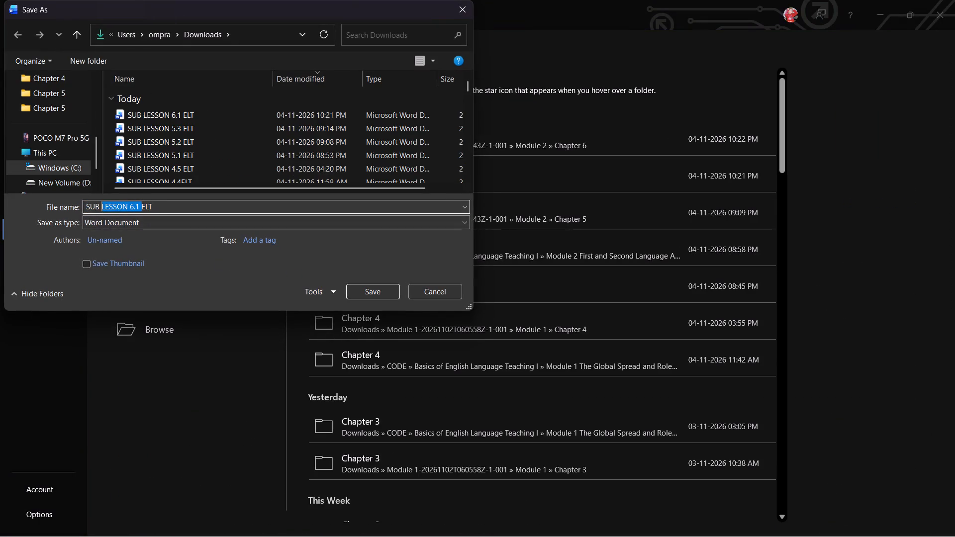
drag(103, 205, 73, 210)
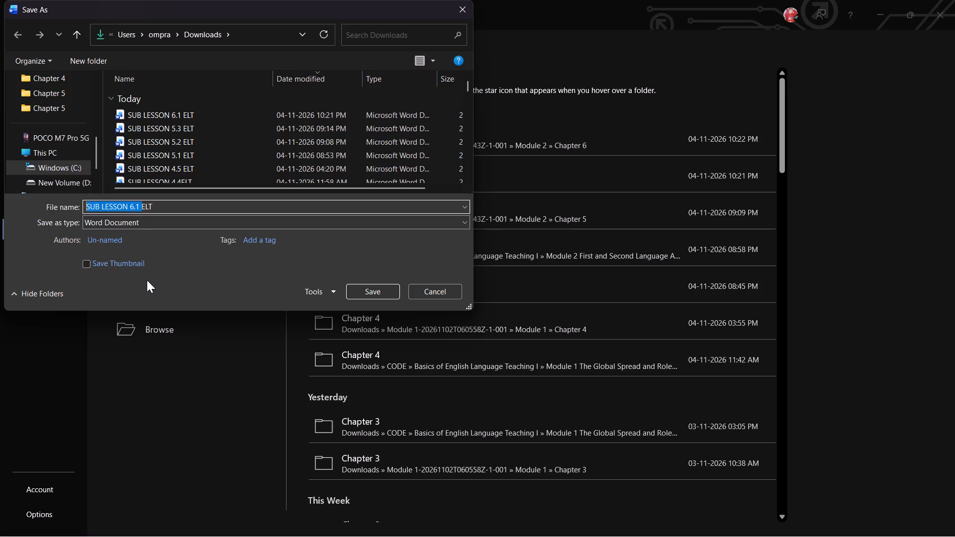
key(ctrl+v)
key(space)
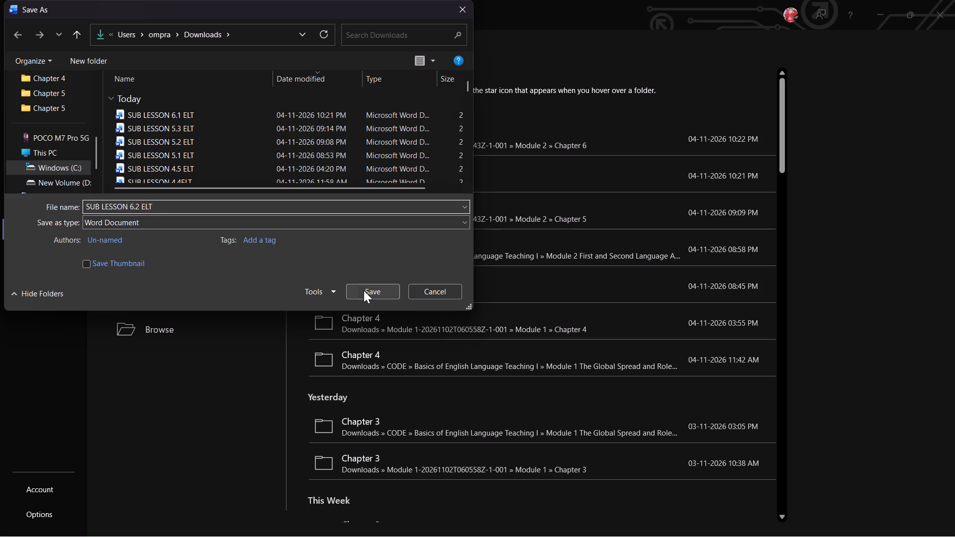
click(364, 290)
In File Explorer, copy SUB LESSON 6.2 ELT from Downloads into Chapter 6 under Module 2 First and Second Language Acquisition.
click(582, 527)
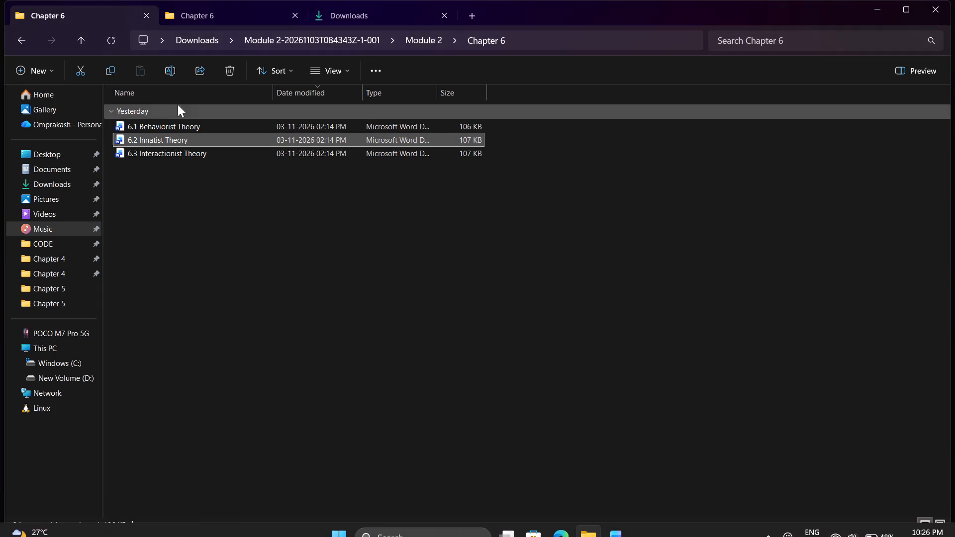
click(340, 11)
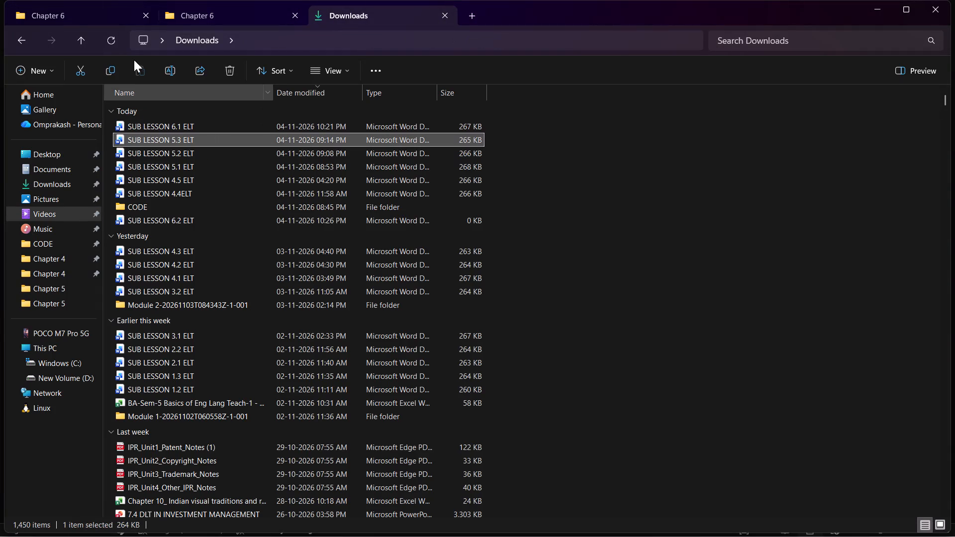
click(113, 40)
click(159, 124)
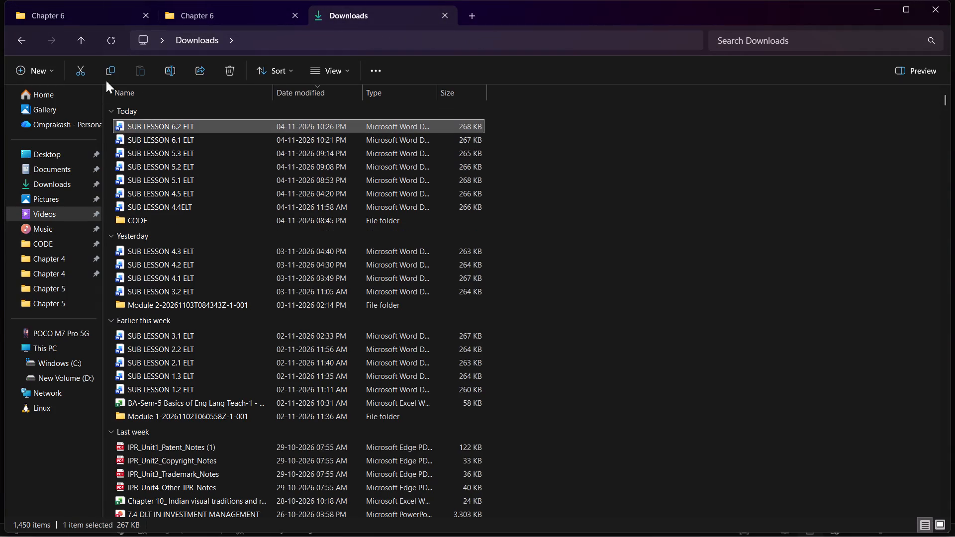
click(111, 73)
click(184, 17)
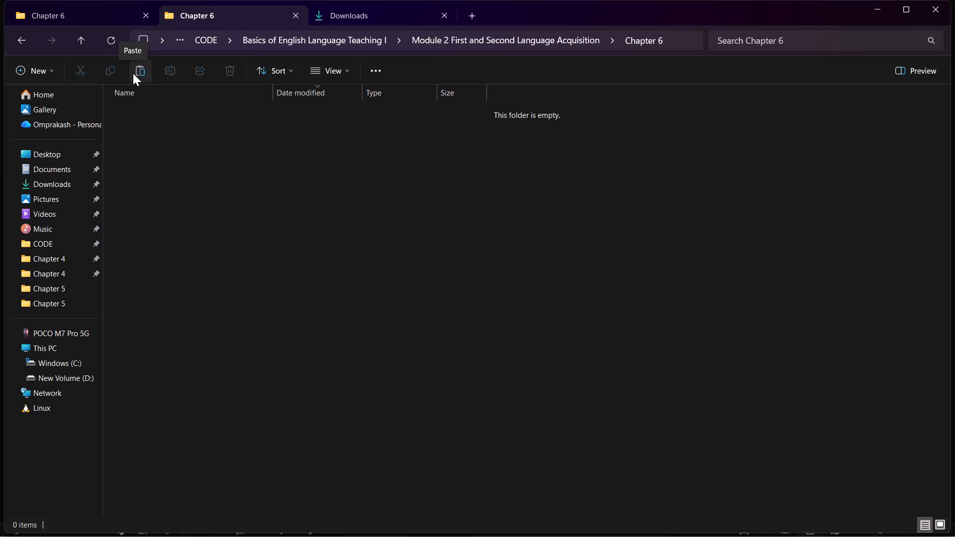
click(133, 73)
Copy SUB LESSON 6.1 ELT from Downloads into the same Chapter 6 folder under CODE.
click(354, 12)
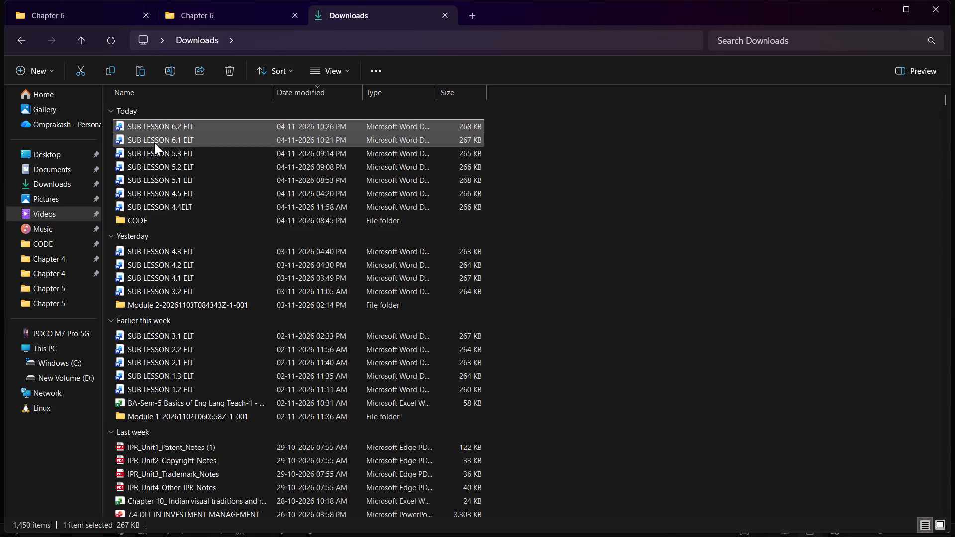
click(154, 143)
click(114, 72)
click(198, 15)
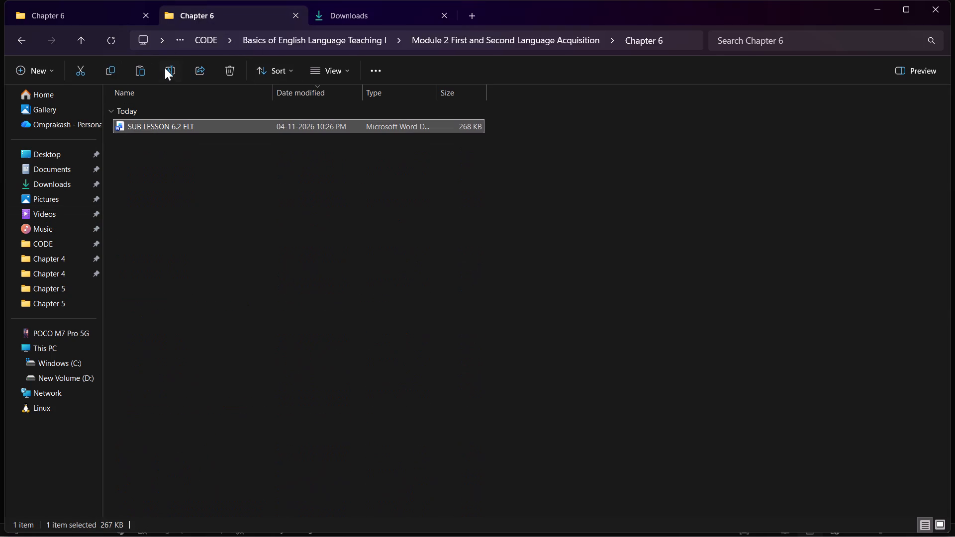
click(142, 70)
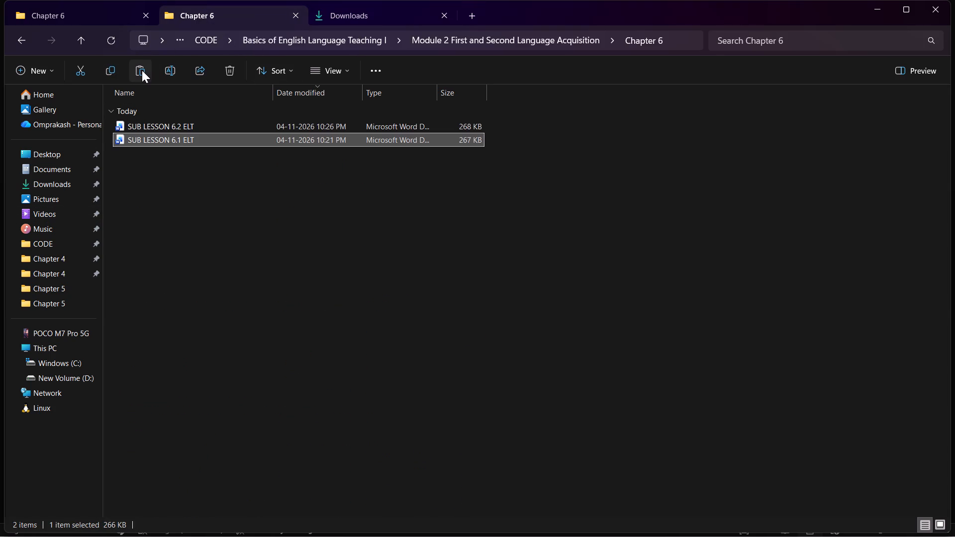
click(196, 220)
Open the Chapter 6 copy of SUB LESSON 6.1 ELT to check it, and close it again.
double_click(217, 139)
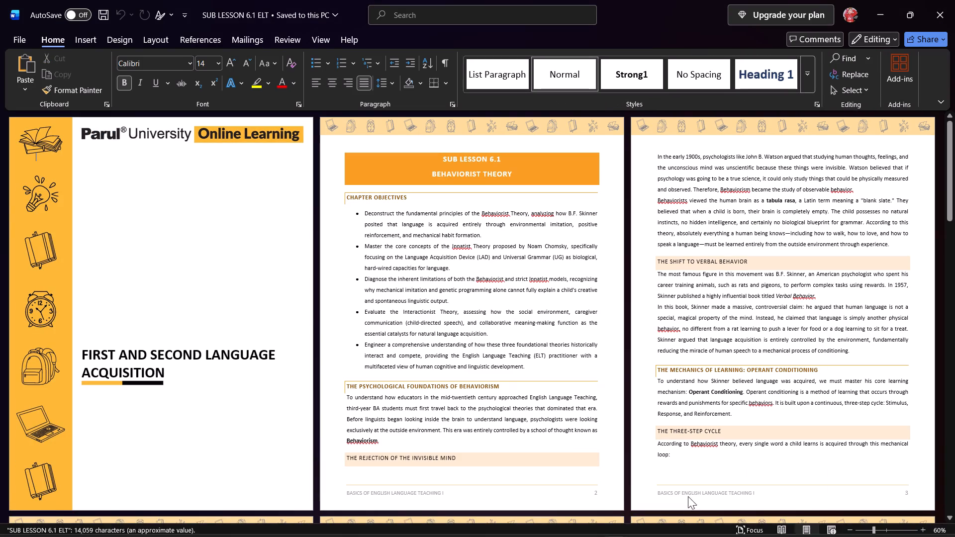
click(949, 5)
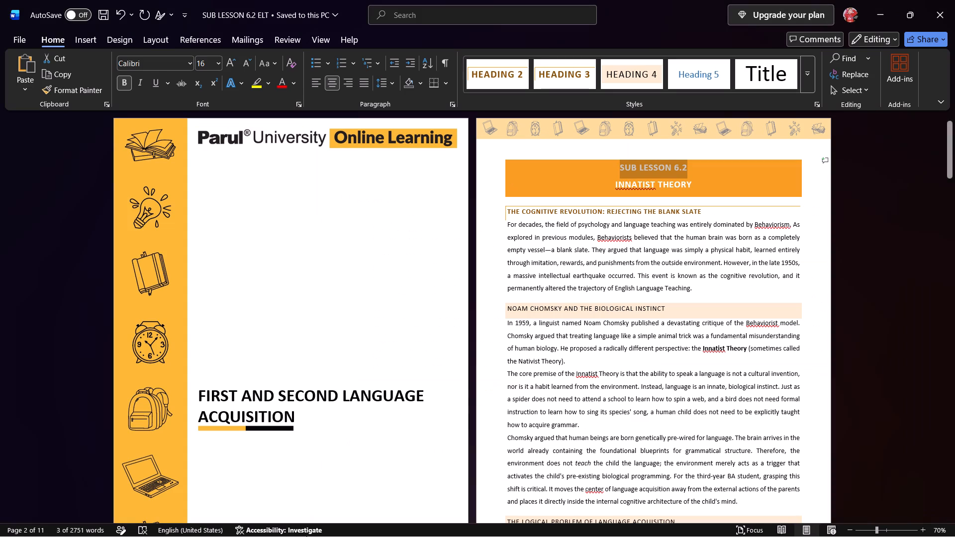
click(589, 526)
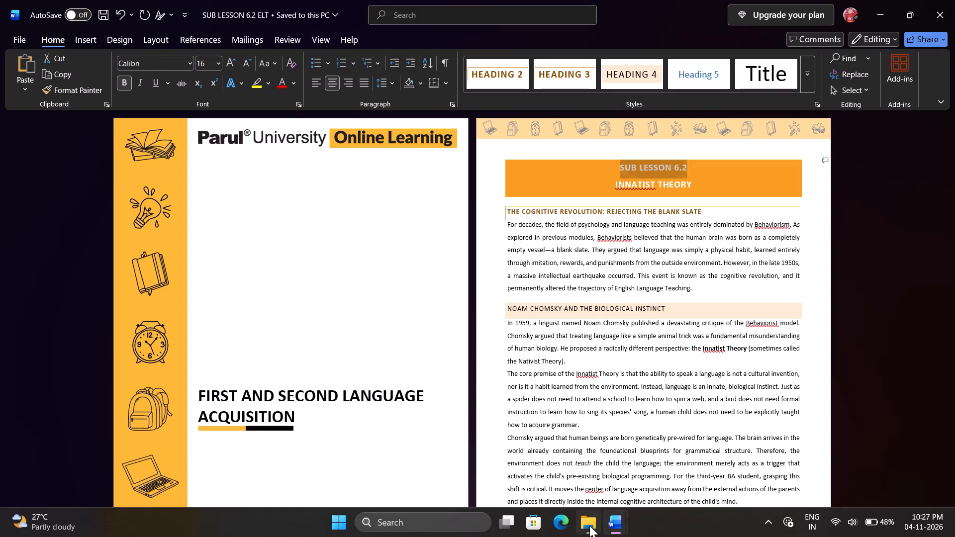
double_click(193, 143)
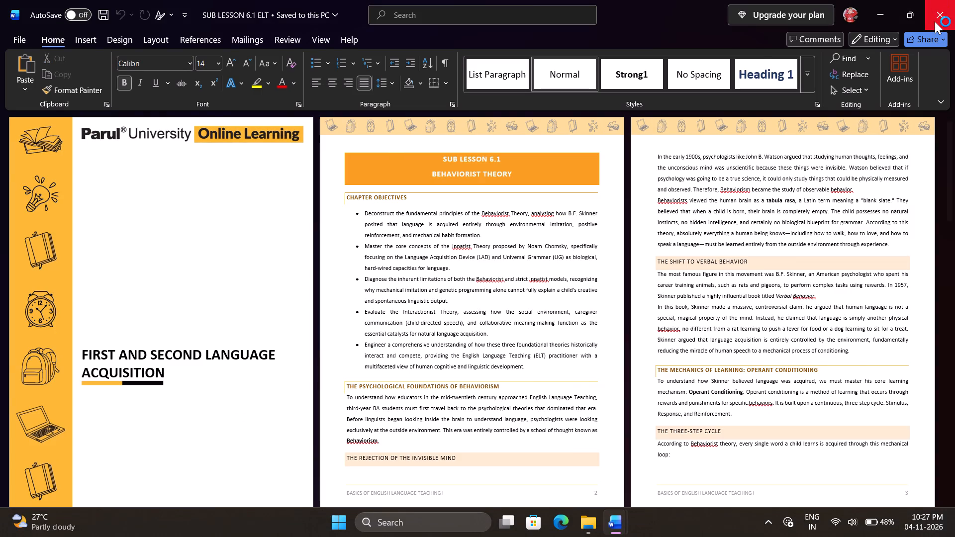
click(935, 21)
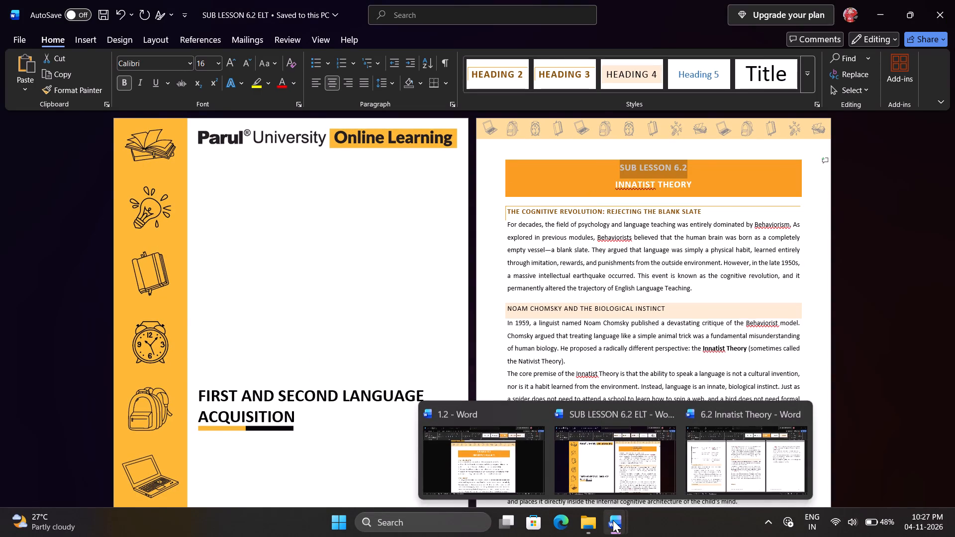
Close the source document 6.2 Innatist Theory.
click(729, 472)
click(935, 9)
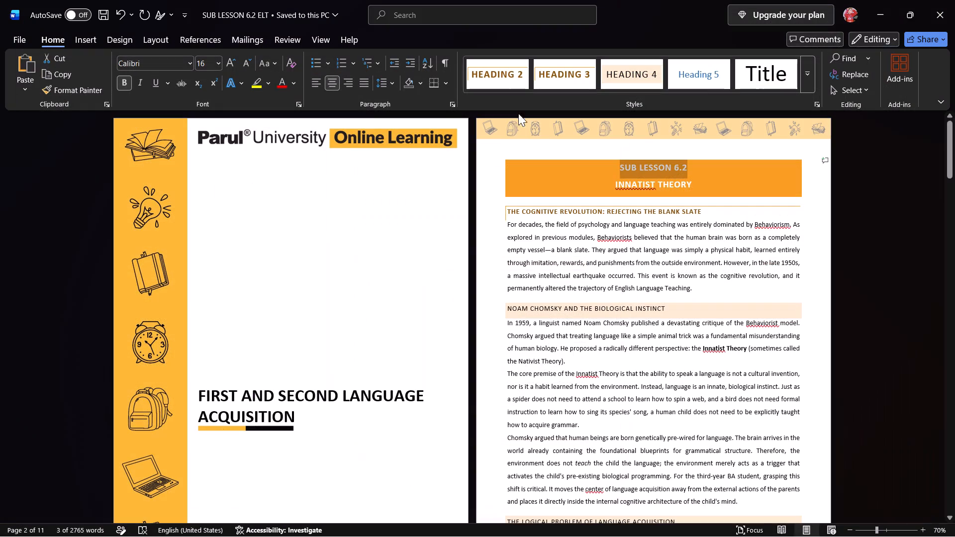
Open the source document 6.3 Interactionist Theory from the downloaded Module 2 Chapter 6 folder.
click(581, 525)
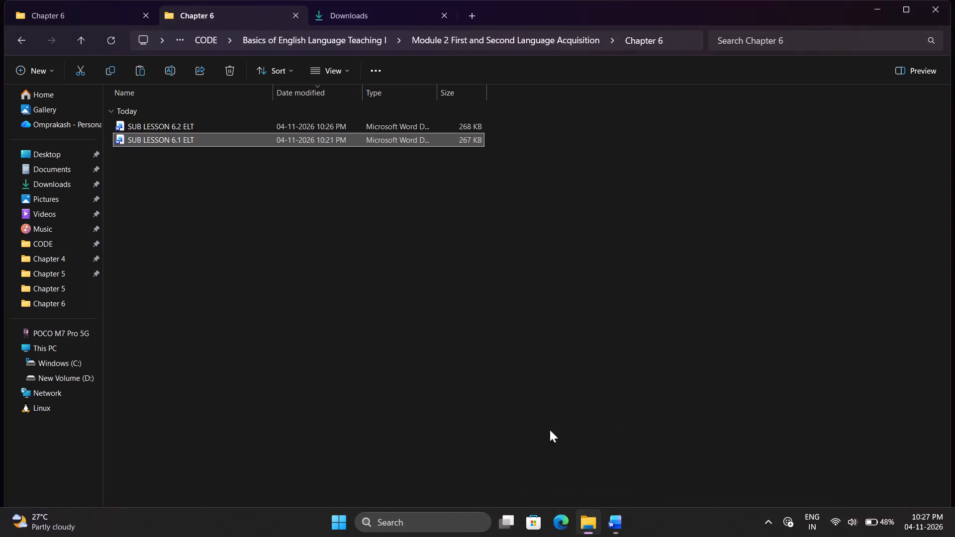
click(101, 20)
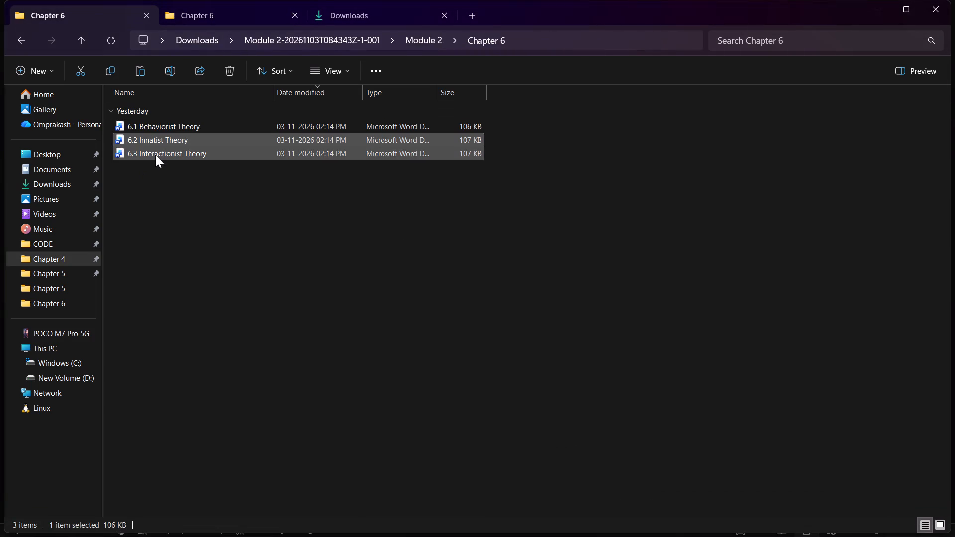
click(155, 155)
click(155, 155)
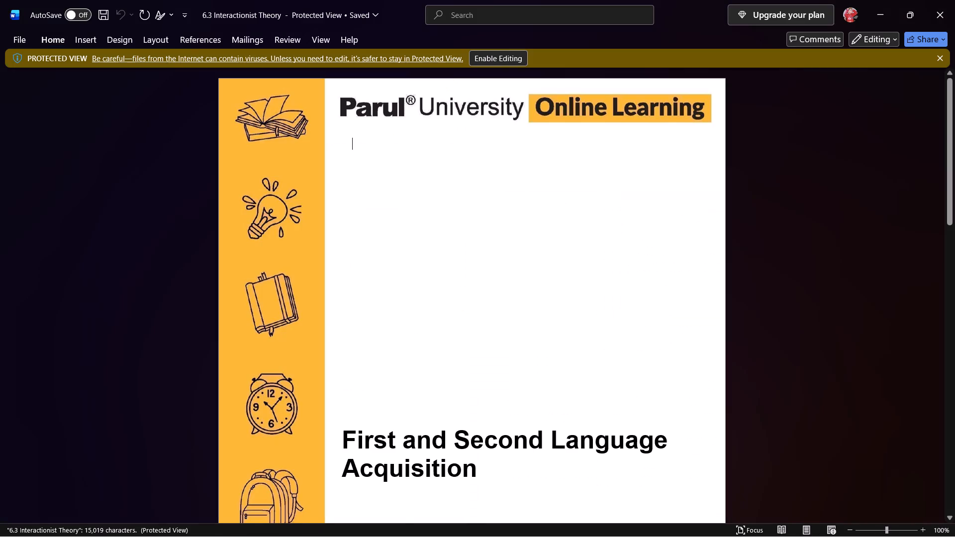
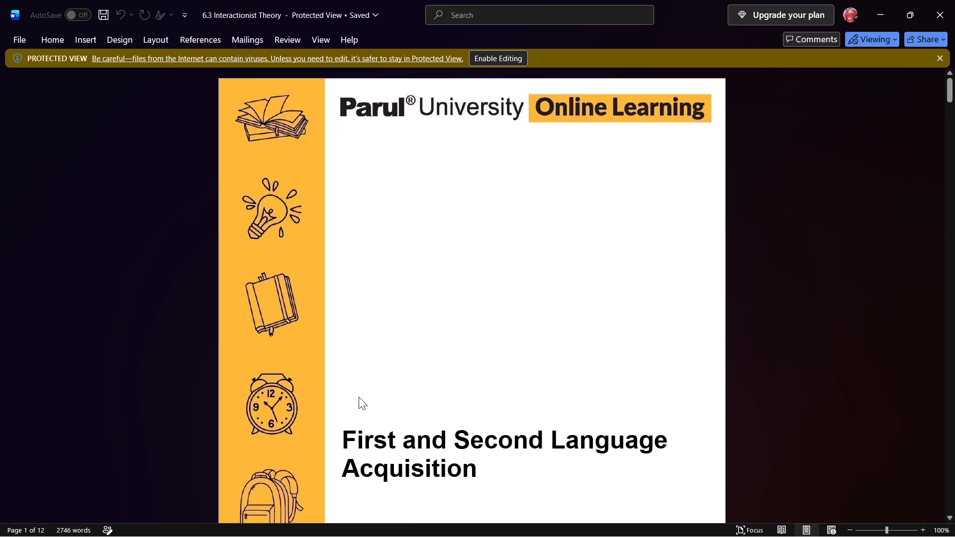
Enable editing in the protected 6.3 Interactionist Theory source document and look over its opening pages.
click(509, 53)
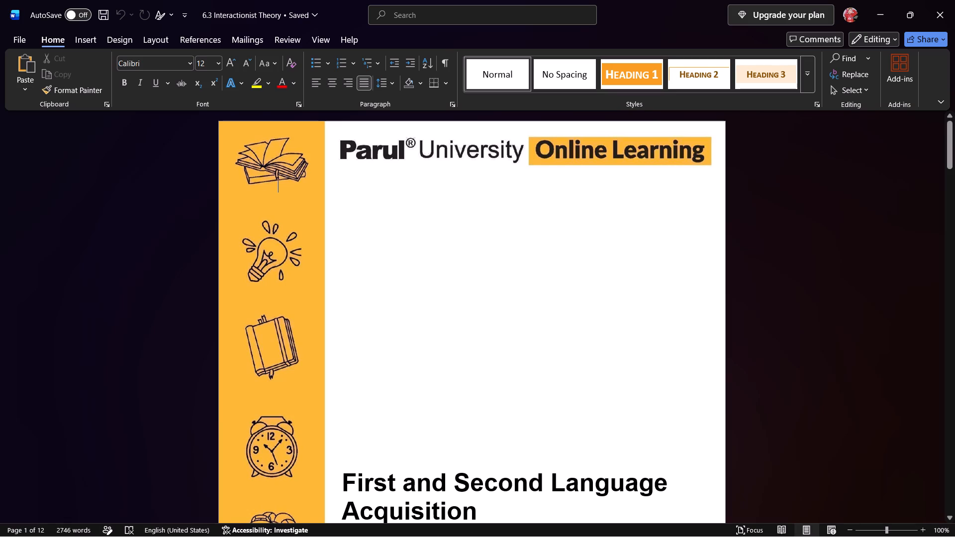
scroll(414, 370, down, 2)
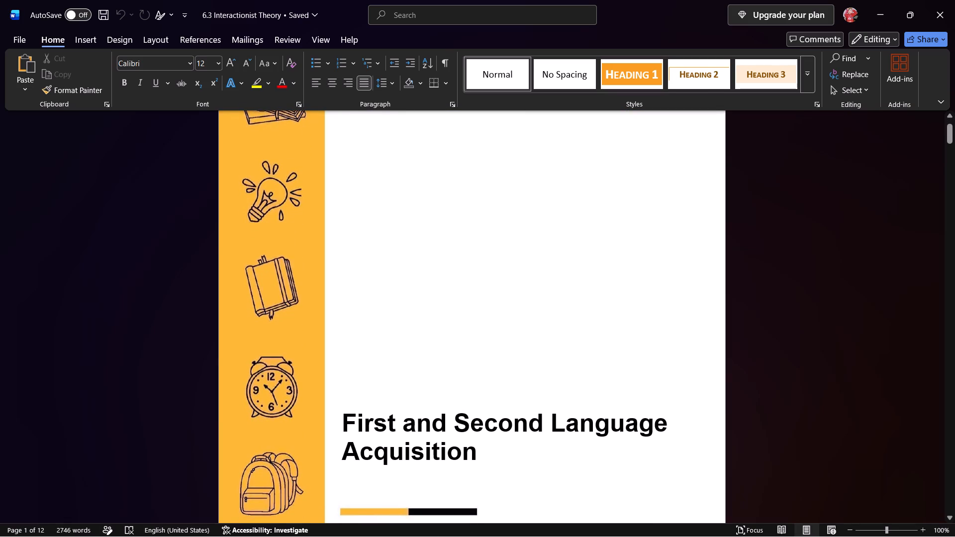
ctrl+scroll(396, 395, down, 4)
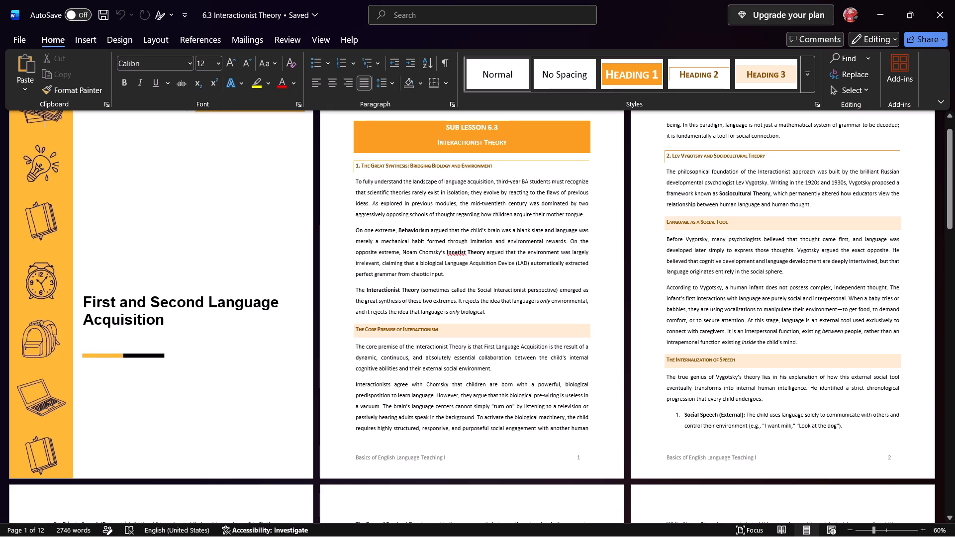
scroll(506, 418, up, 4)
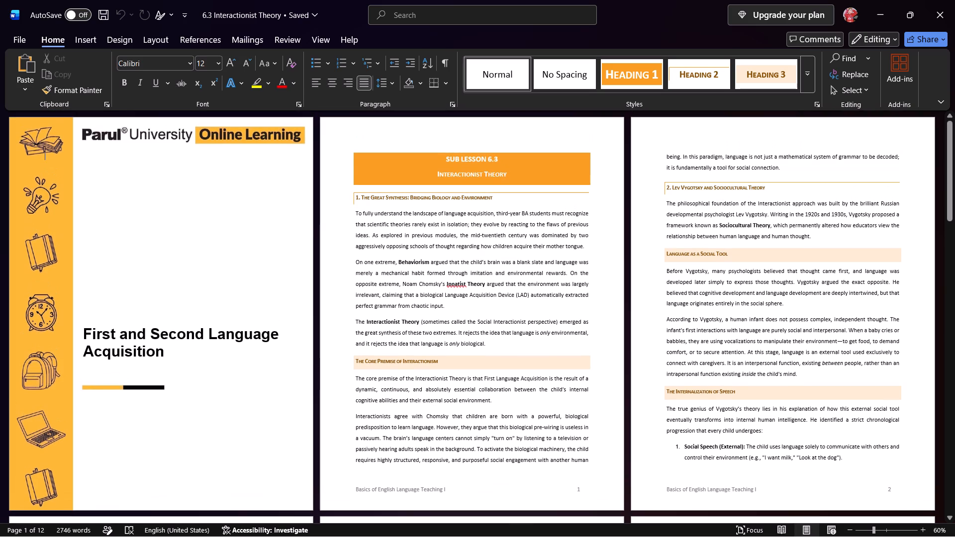
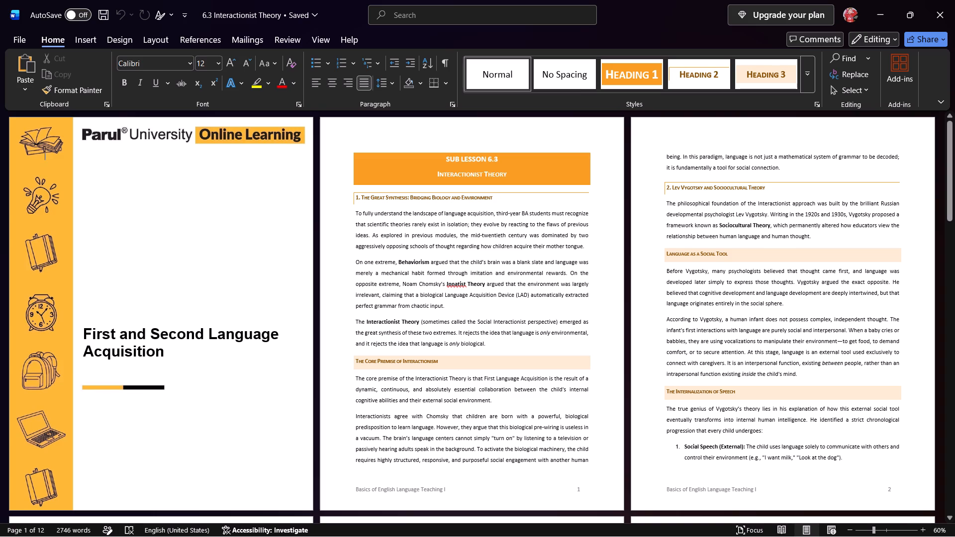
Copy the whole lesson body of the 6.3 document, from the SUB LESSON 6.3 heading through the end of the Course Outcomes page.
click(445, 158)
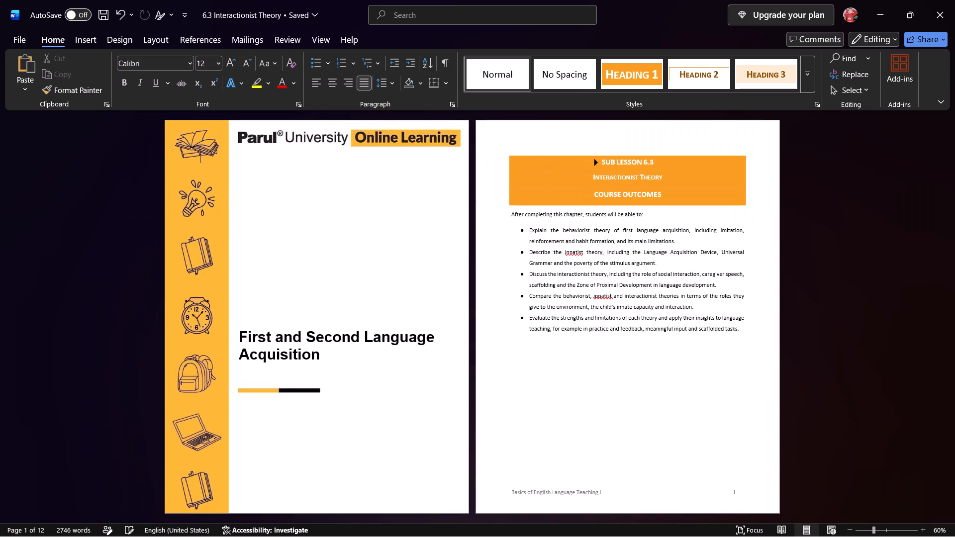
click(596, 161)
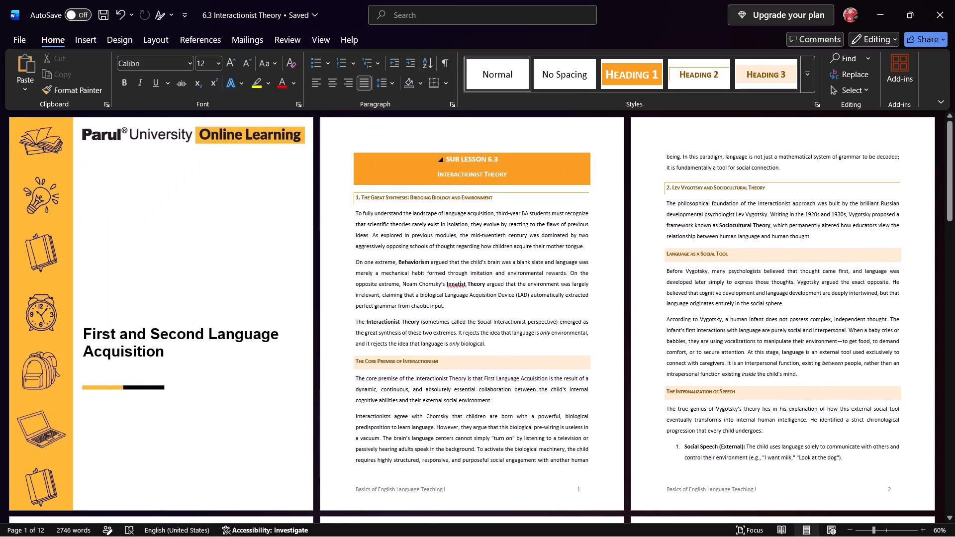
drag(446, 157, 664, 536)
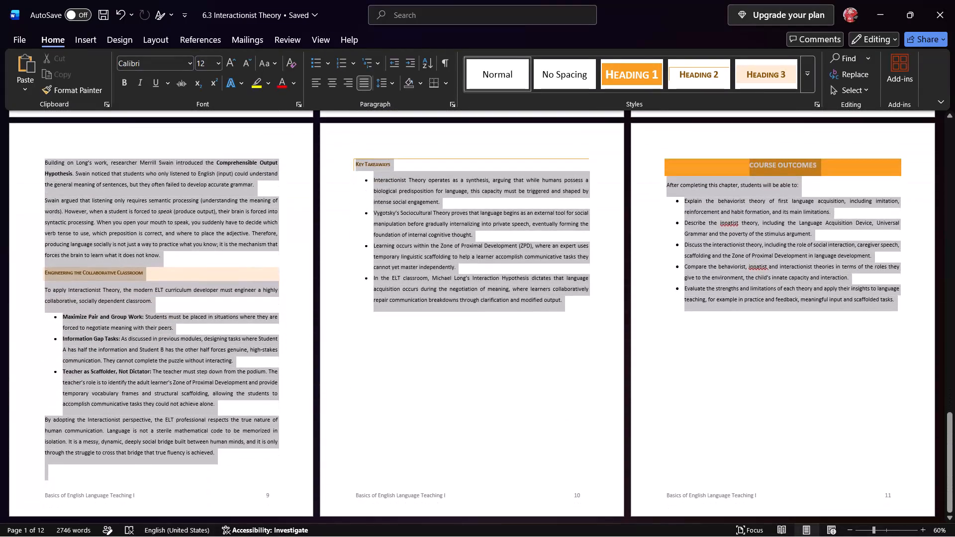
drag(664, 536, 859, 458)
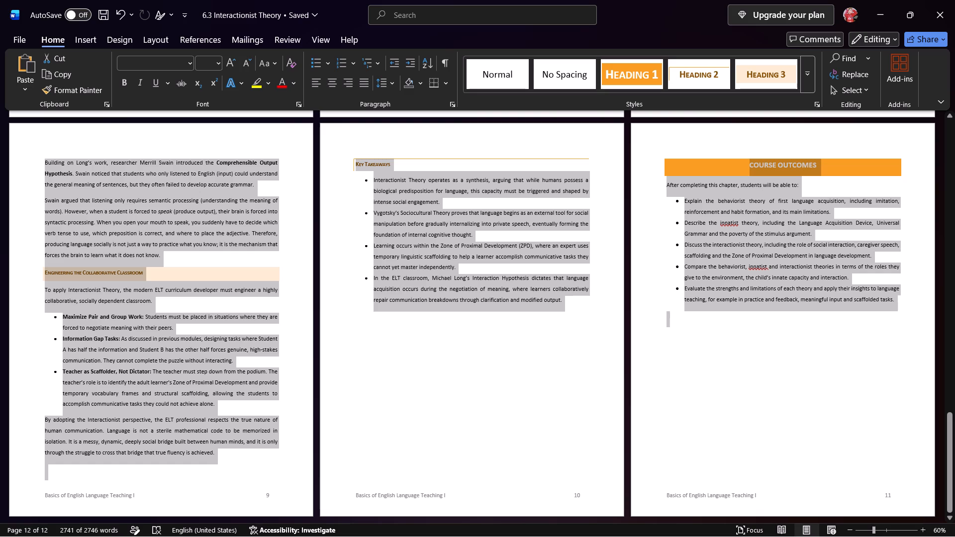
key(ctrl+c)
key(ctrl+c)
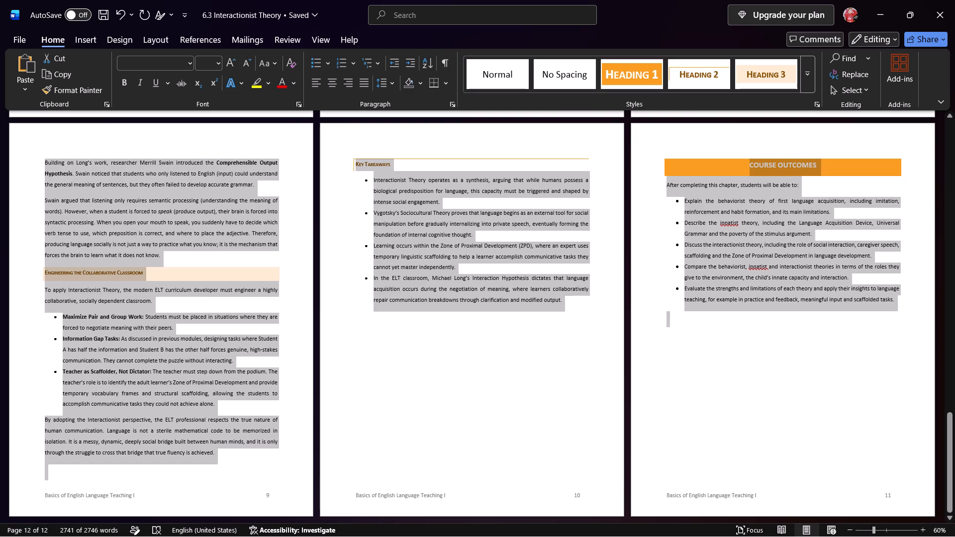
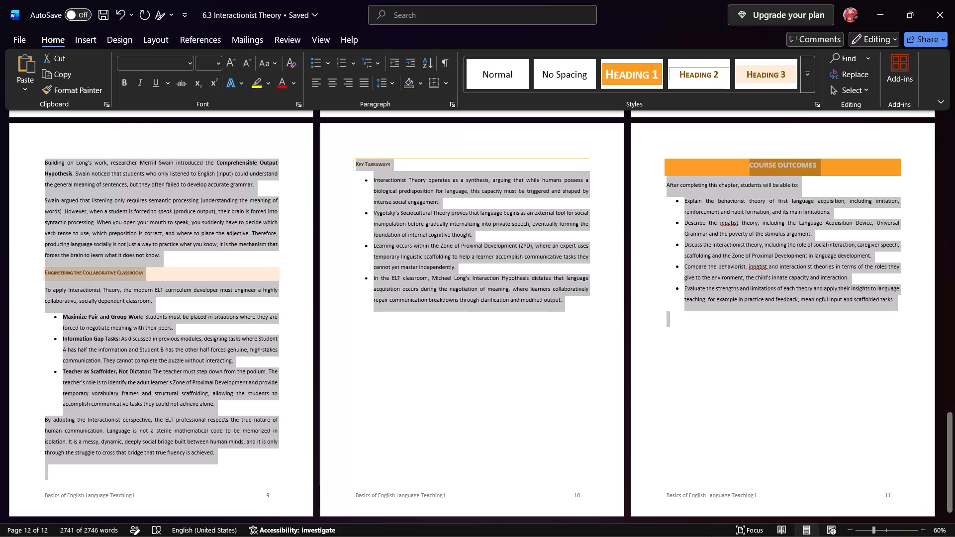
Copy the selected 6.3 lesson content and paste it over the whole lesson body of the SUB LESSON 6.2 ELT document.
scroll(449, 433, up, 4)
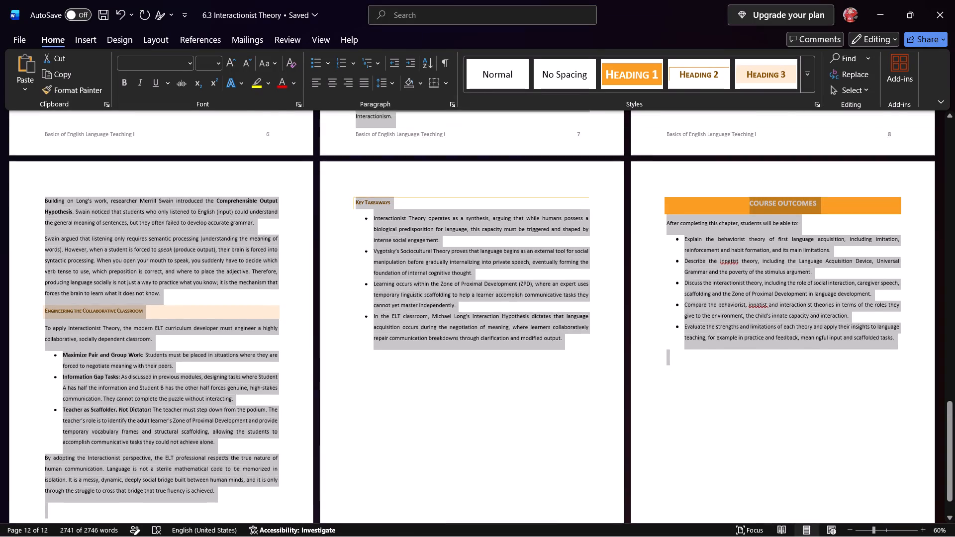
scroll(449, 433, up, 2)
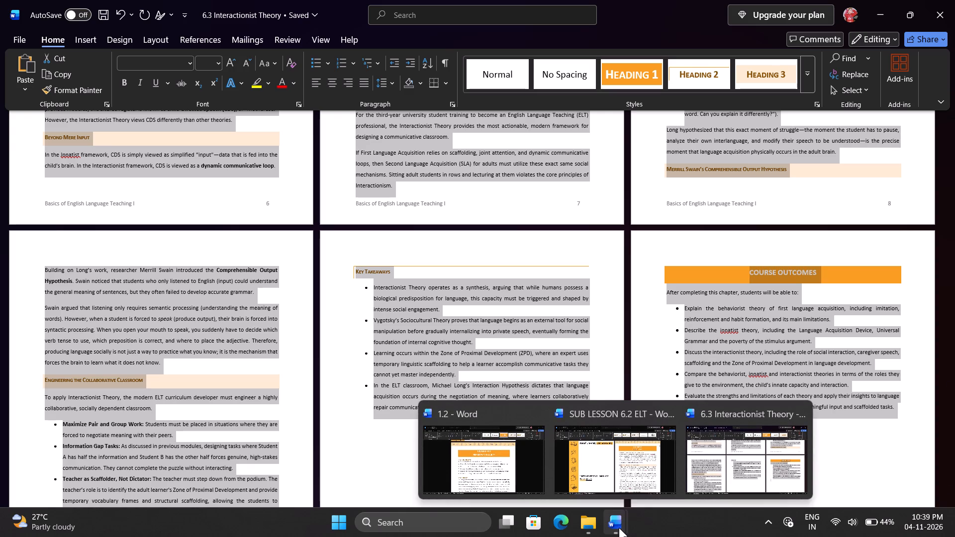
key(ctrl+c)
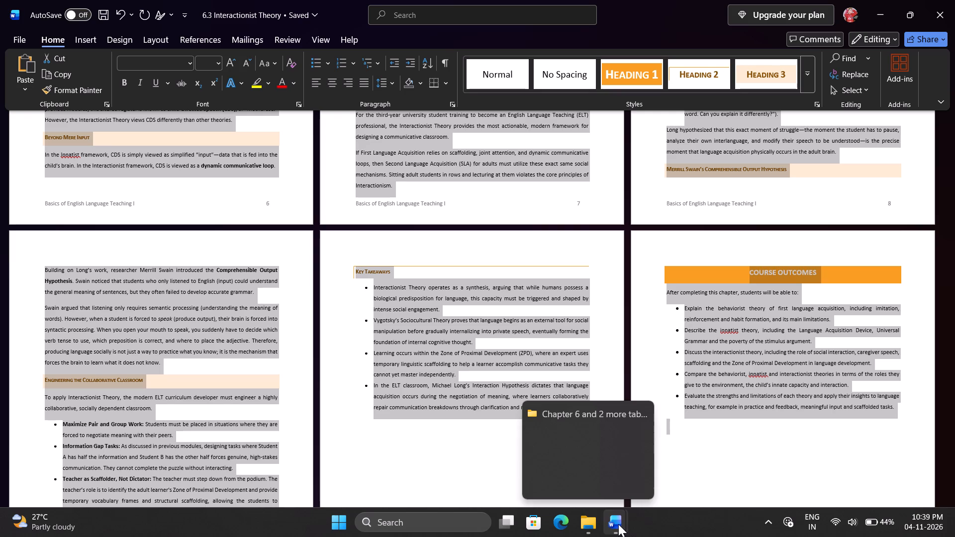
click(618, 474)
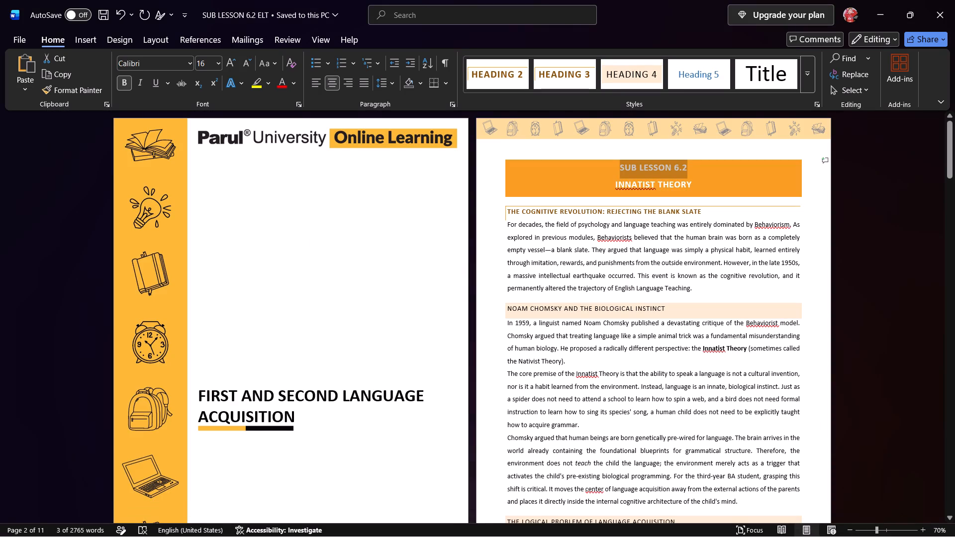
click(622, 166)
drag(621, 168, 759, 501)
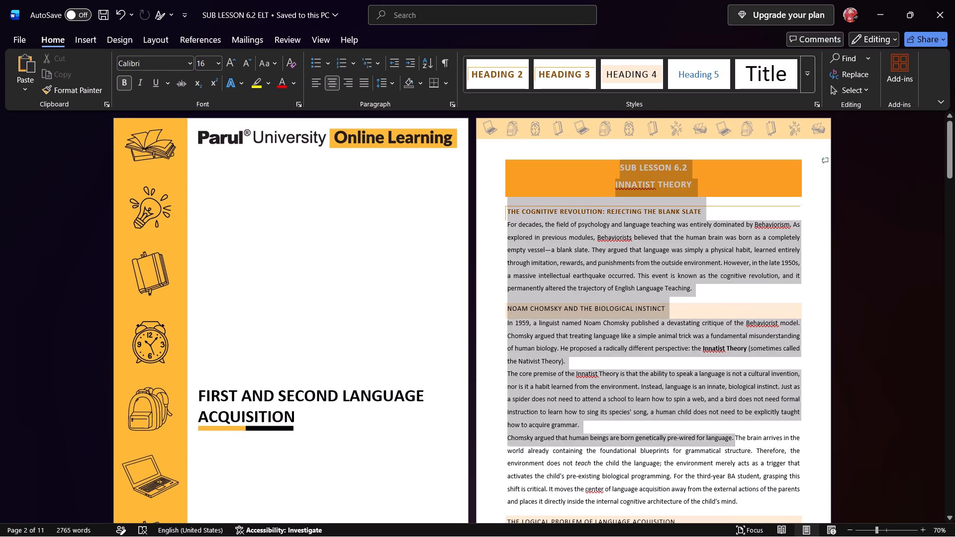
drag(759, 501, 830, 536)
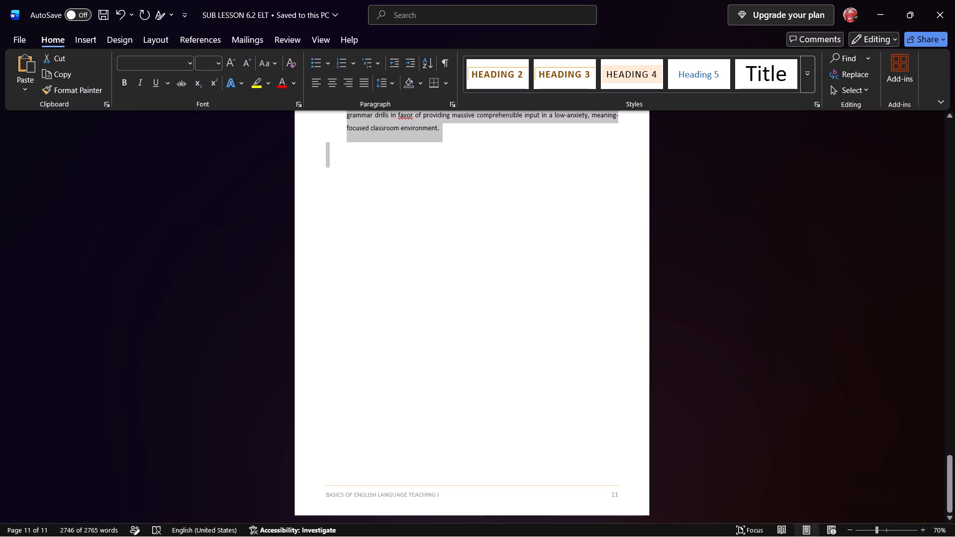
key(ctrl+v)
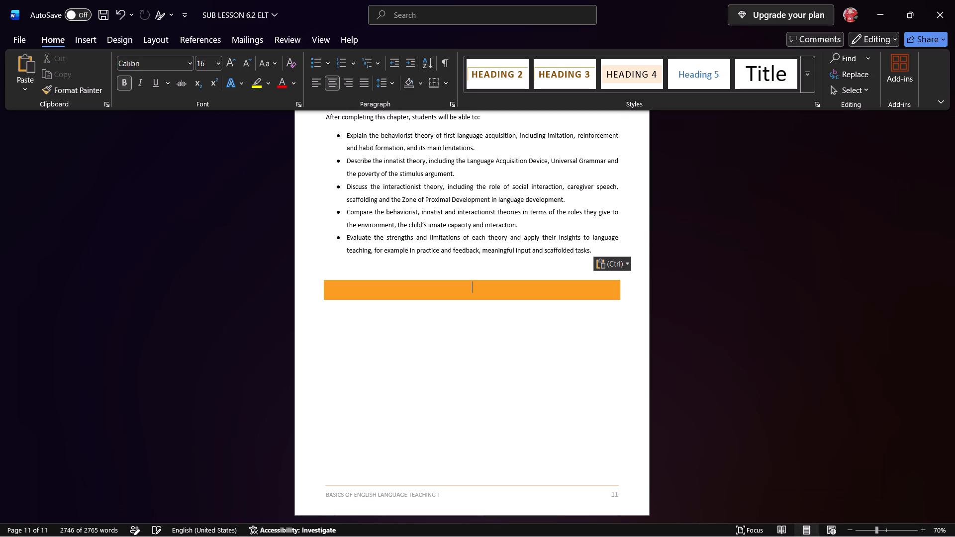
Apply the Normal style to the empty orange-banded line below the Course Outcomes list.
click(806, 88)
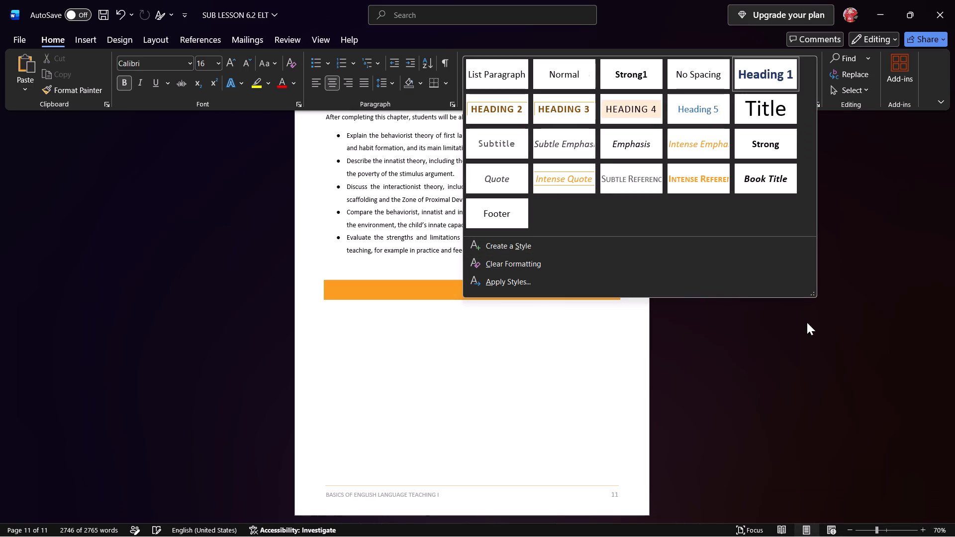
click(566, 71)
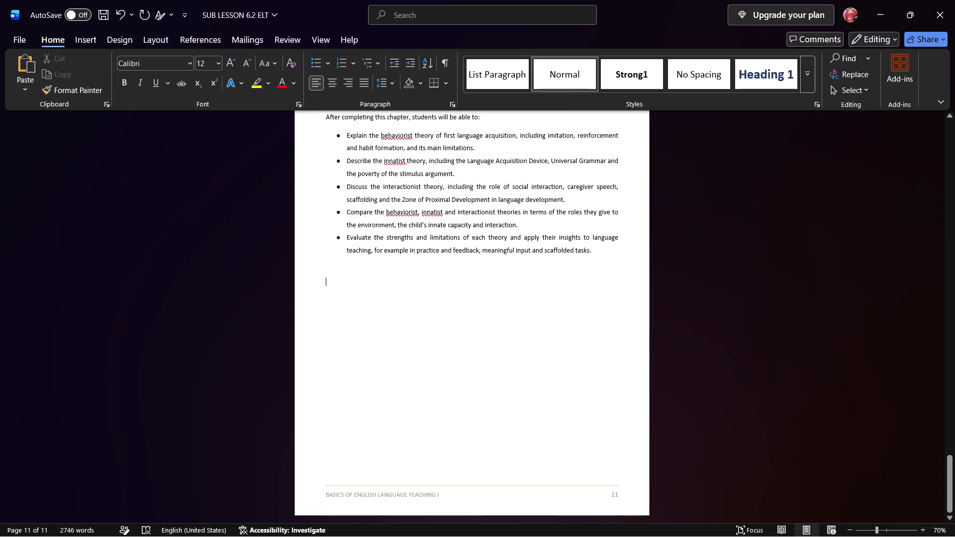
Apply the Heading 4 style to "The Core Premise of Interactionism" and "Language as a Social Tool".
drag(950, 491, 950, 418)
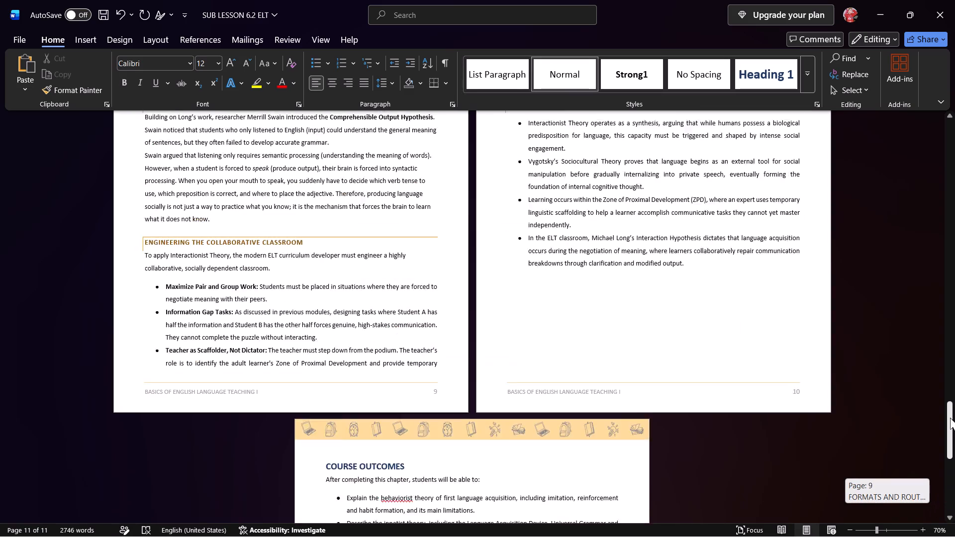
drag(950, 418, 954, 91)
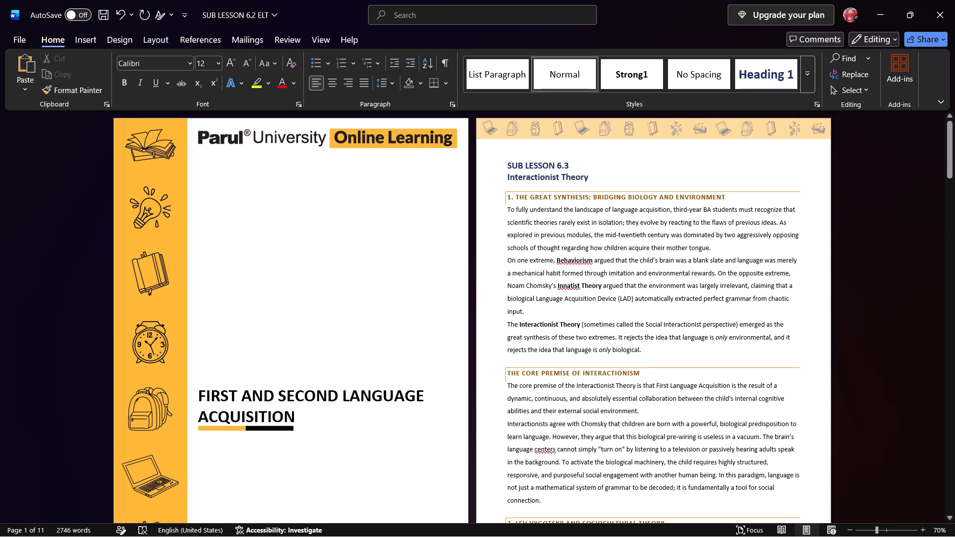
click(581, 370)
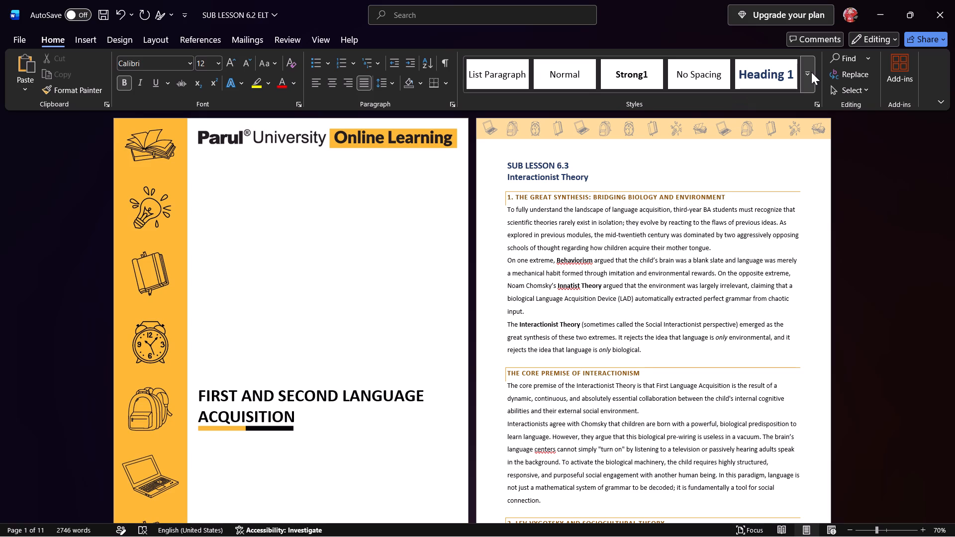
click(807, 76)
click(607, 109)
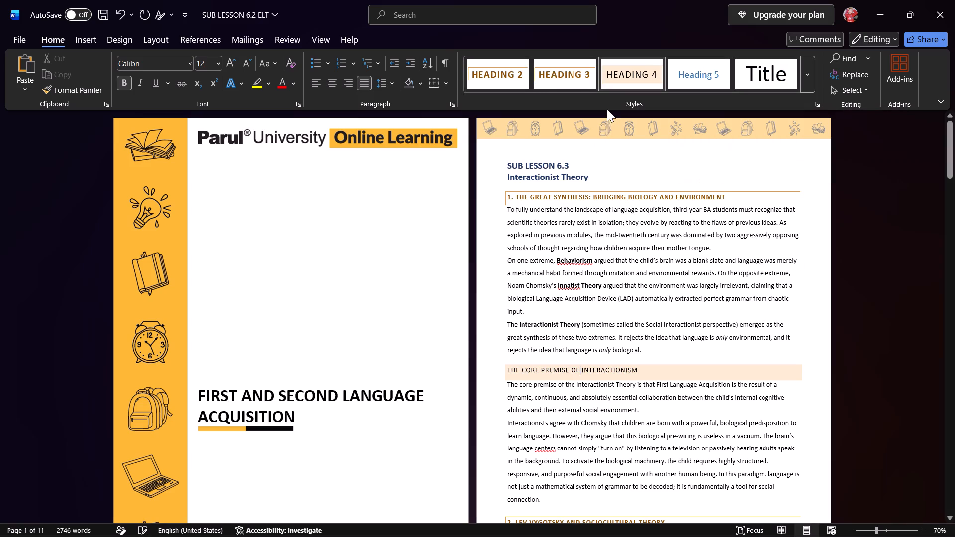
scroll(606, 251, down, 11)
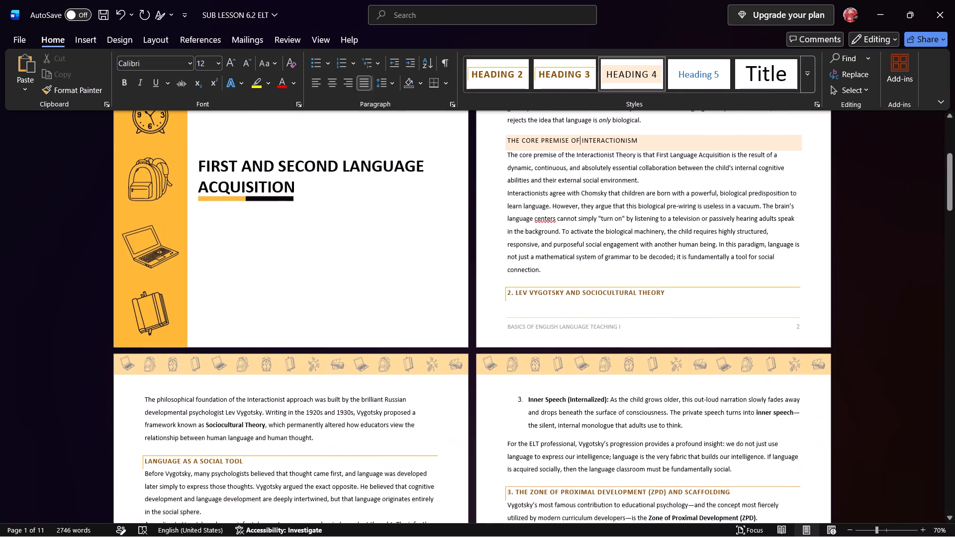
scroll(606, 251, down, 5)
click(211, 354)
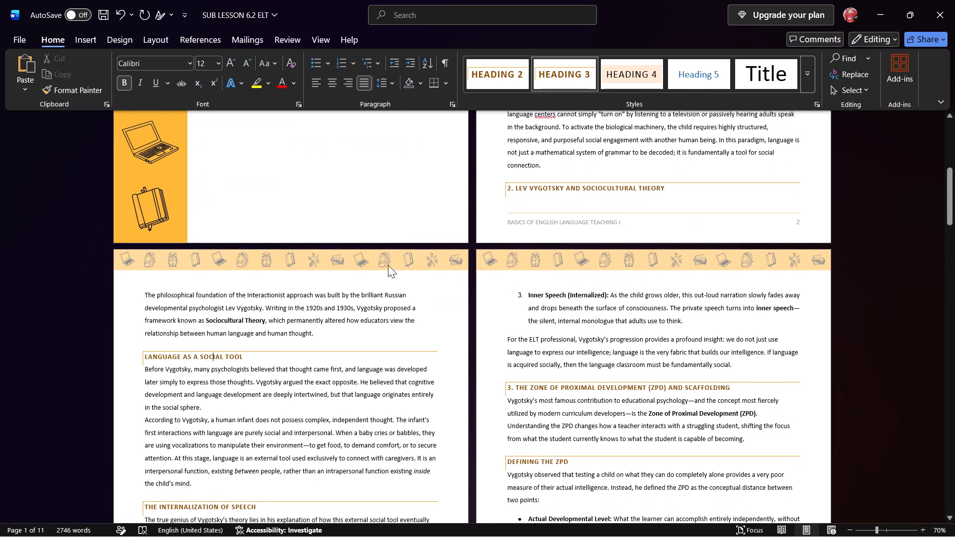
click(619, 70)
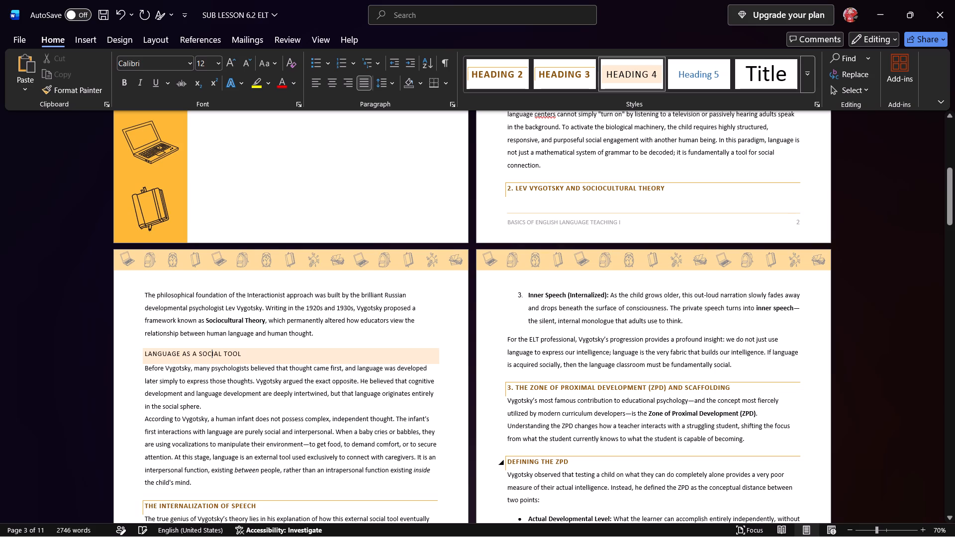
Apply the Heading 4 style to "Defining the ZPD", "The Internalization of Speech" and "The Mechanics of Scaffolding".
click(525, 467)
click(631, 76)
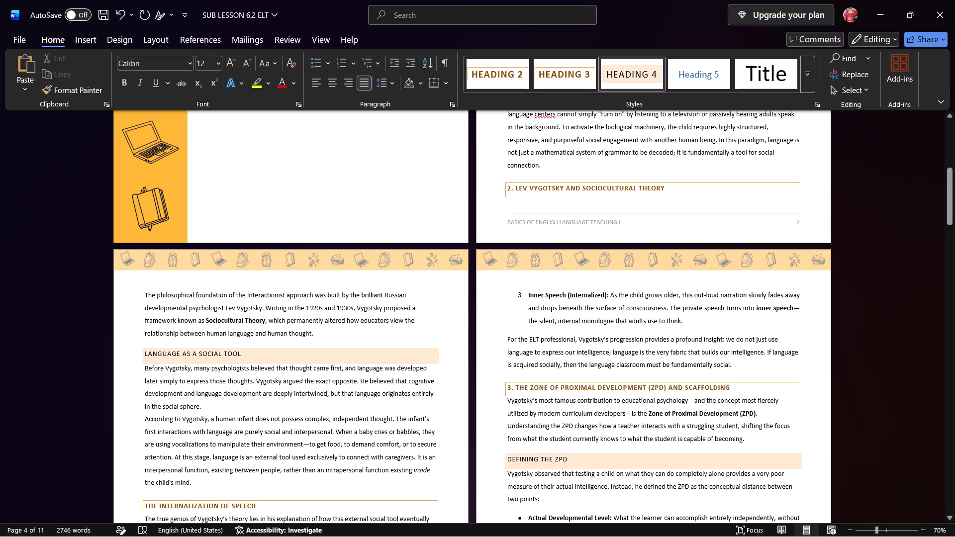
scroll(443, 315, down, 6)
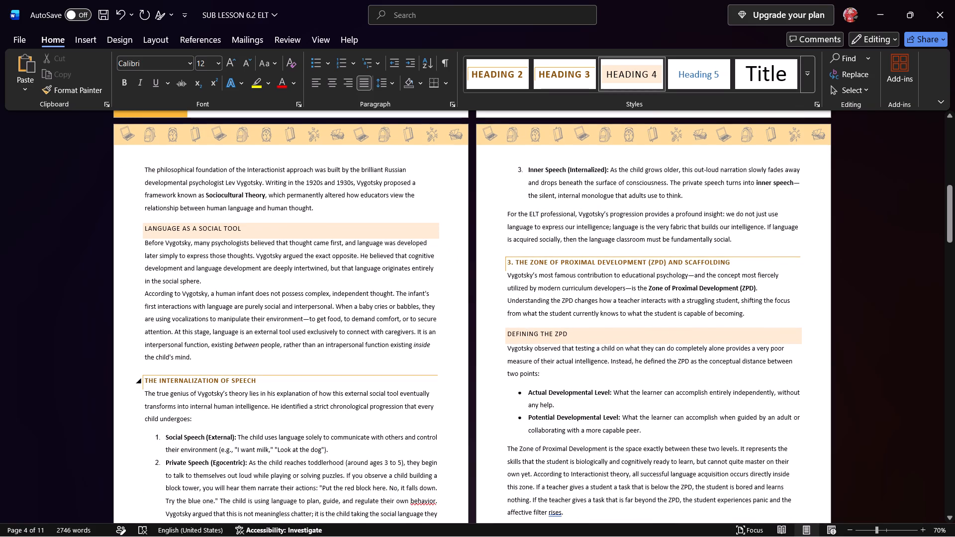
click(248, 380)
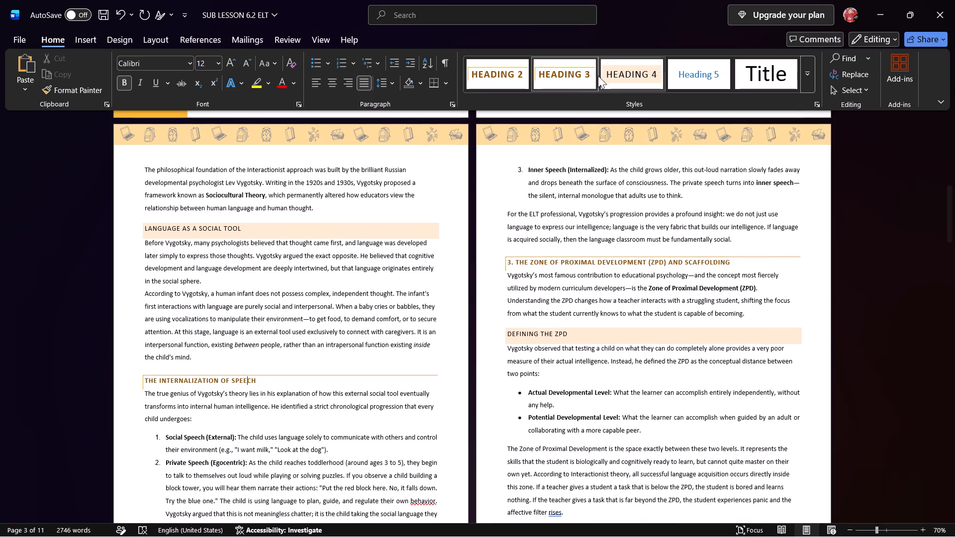
click(626, 79)
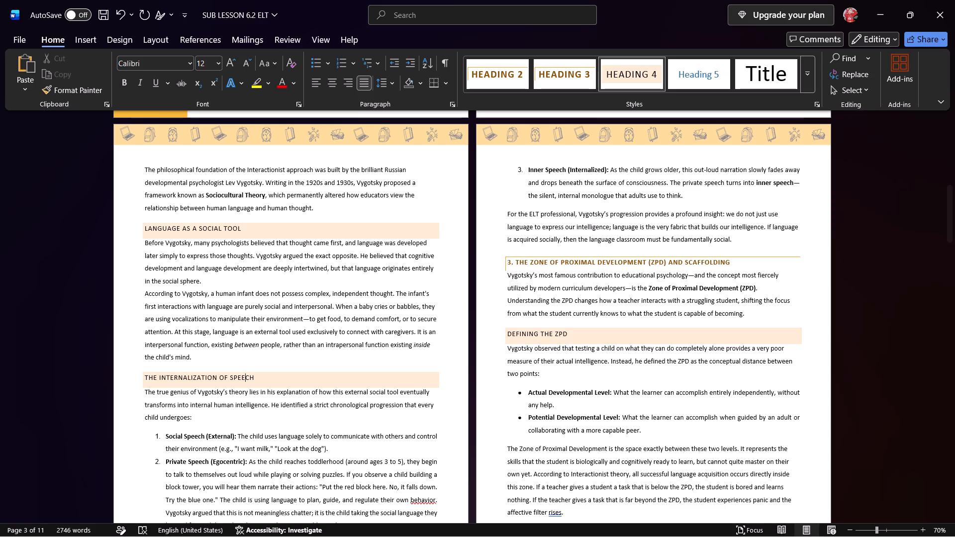
scroll(509, 288, down, 6)
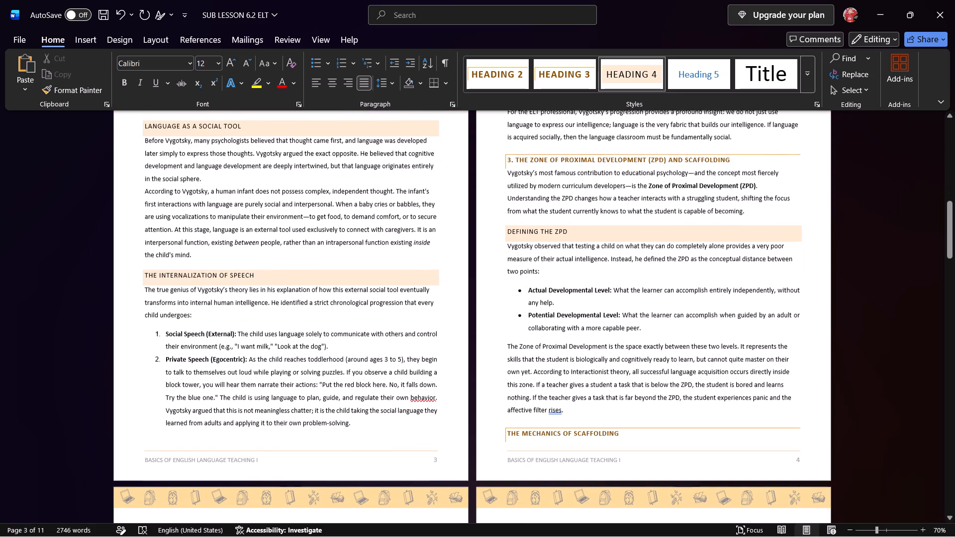
scroll(510, 288, down, 2)
click(572, 371)
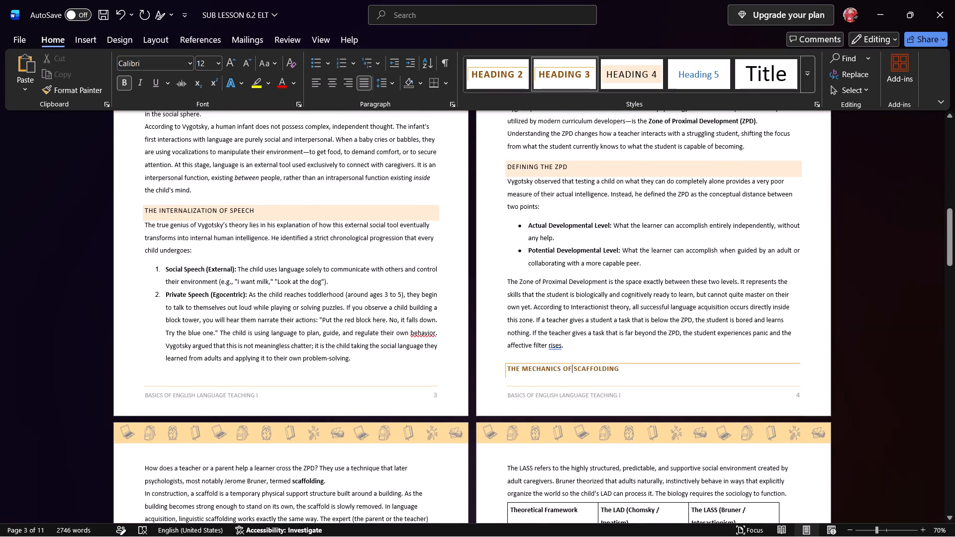
click(636, 82)
Widen the LAD and LASS comparison table to the text margin and narrow its Theoretical Framework column.
scroll(492, 334, down, 4)
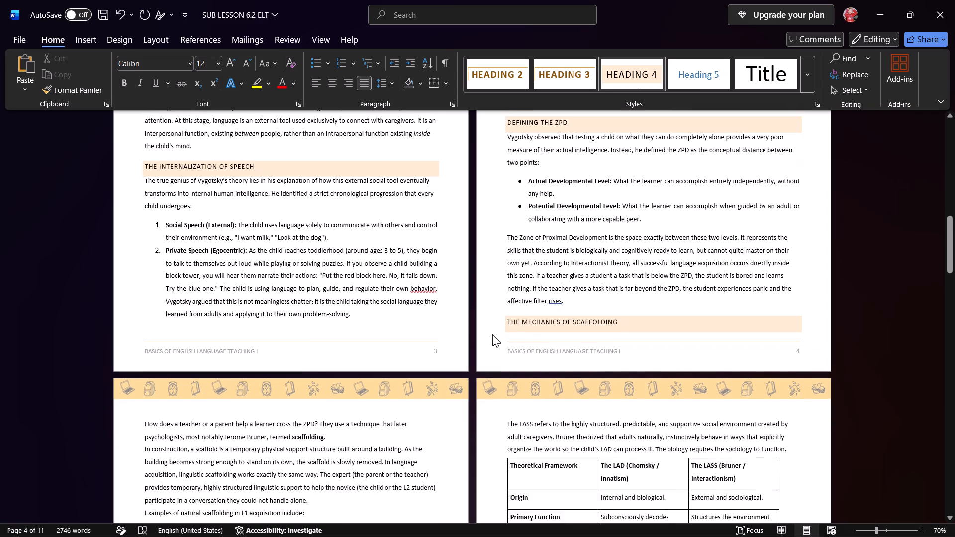
scroll(492, 334, down, 6)
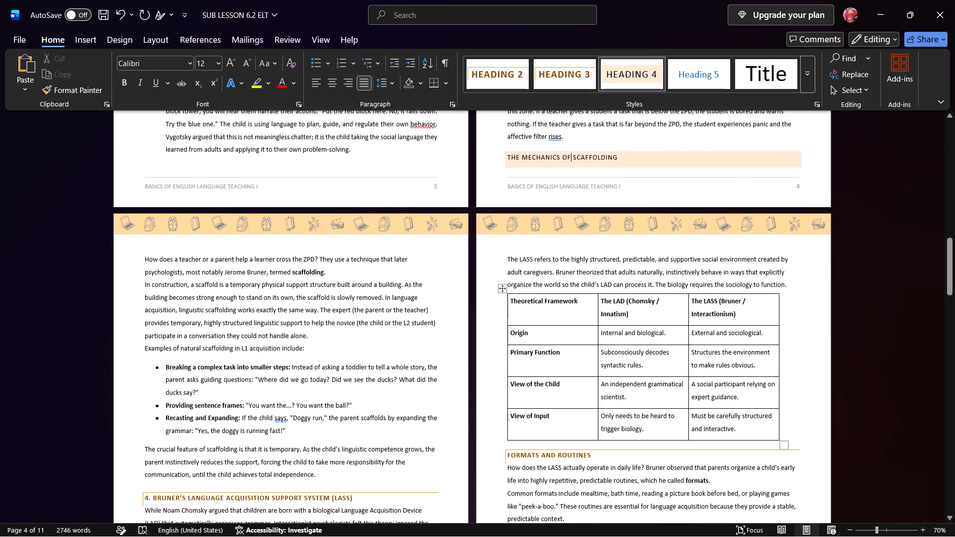
drag(778, 363, 800, 366)
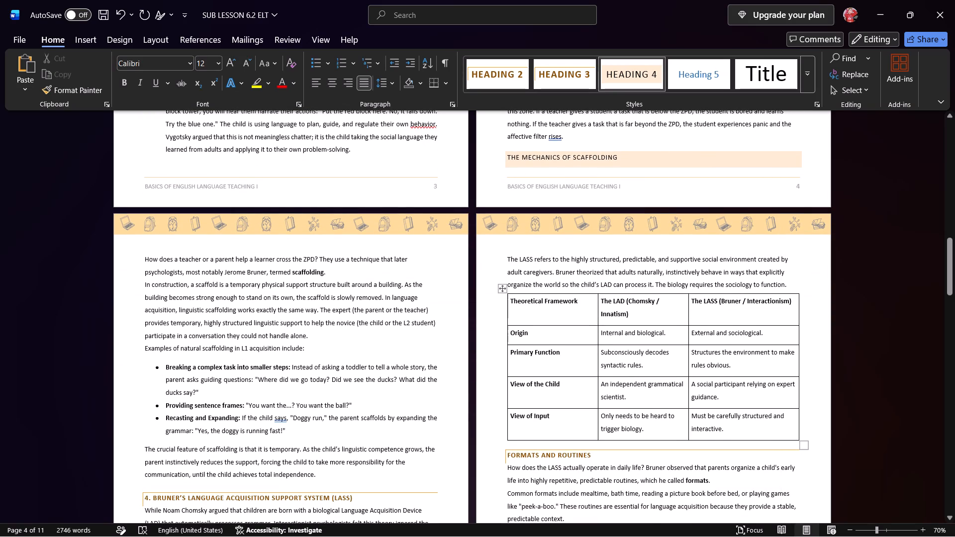
drag(597, 320, 583, 321)
Apply the Heading 4 style to "Formats and Routines" and "The Interdependence of LAD and LASS".
click(569, 442)
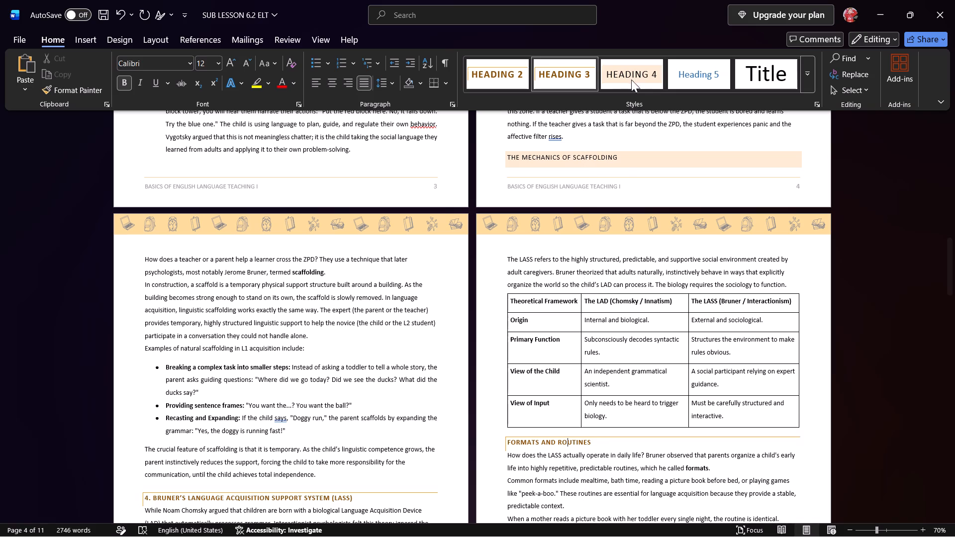
click(631, 74)
scroll(496, 367, down, 11)
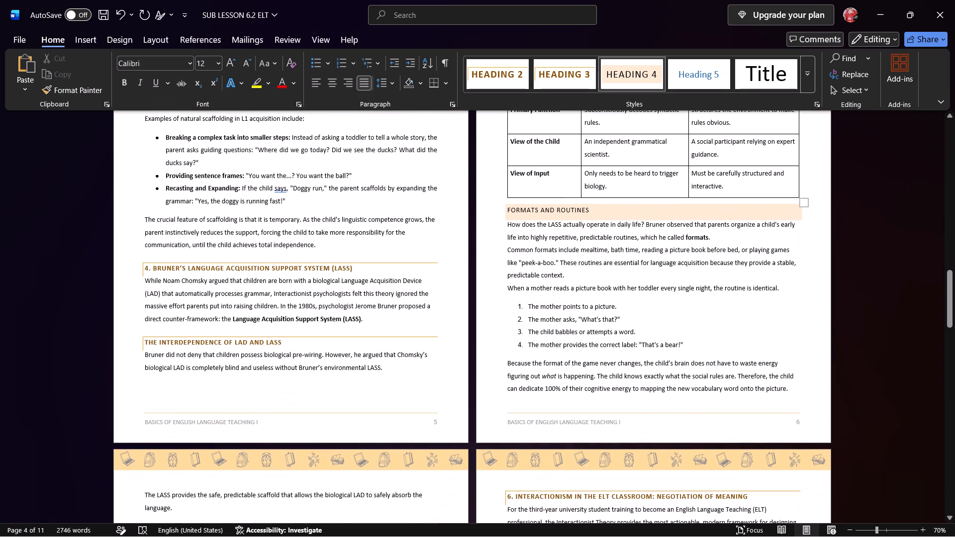
click(233, 340)
click(623, 72)
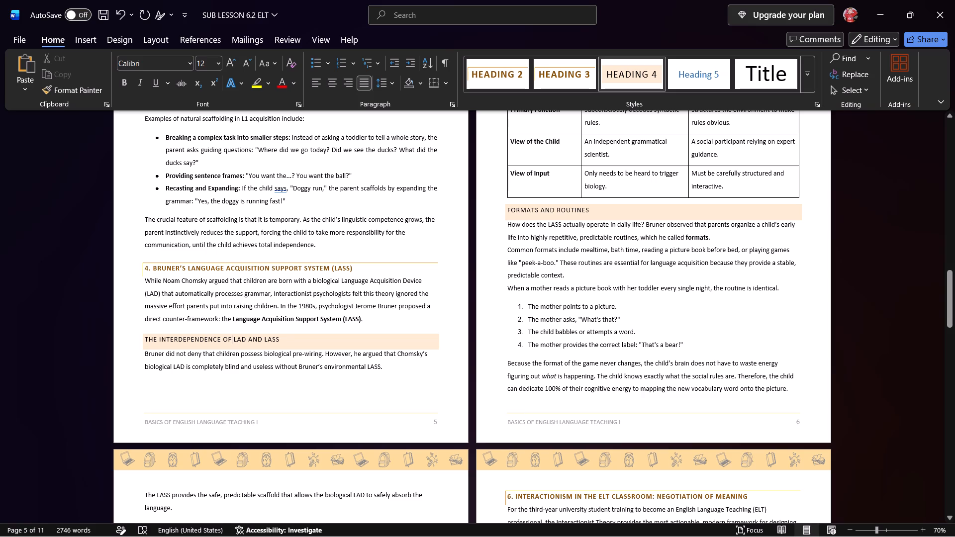
Apply the Heading 4 style to "Beyond Mere Input", "Michael Long's Interaction Hypothesis" and "The Tools of Negotiation".
scroll(474, 314, down, 12)
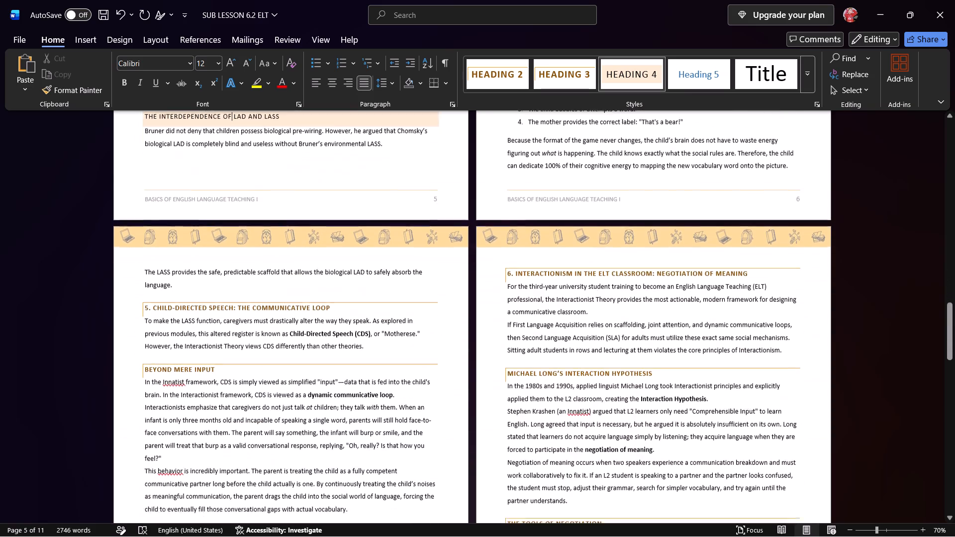
scroll(474, 314, down, 3)
click(181, 279)
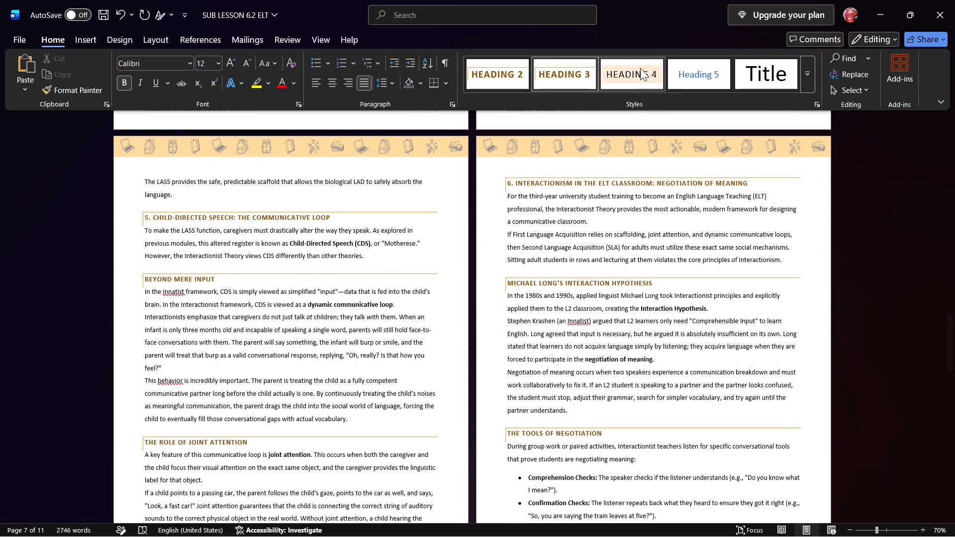
click(640, 68)
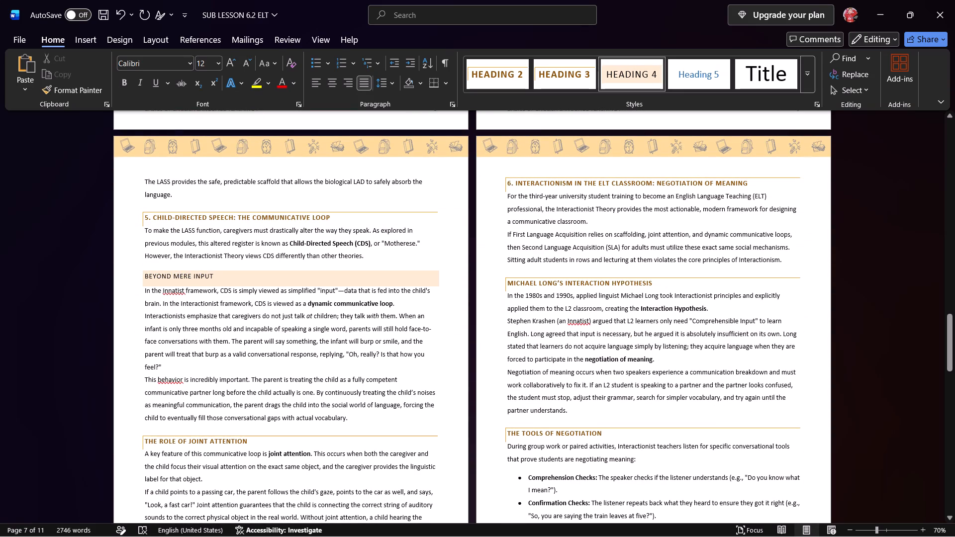
click(605, 279)
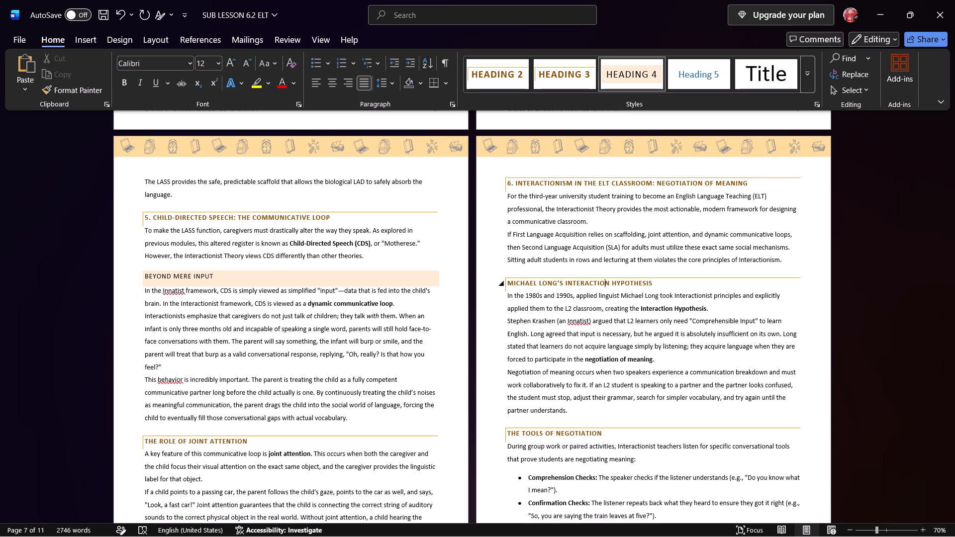
click(630, 71)
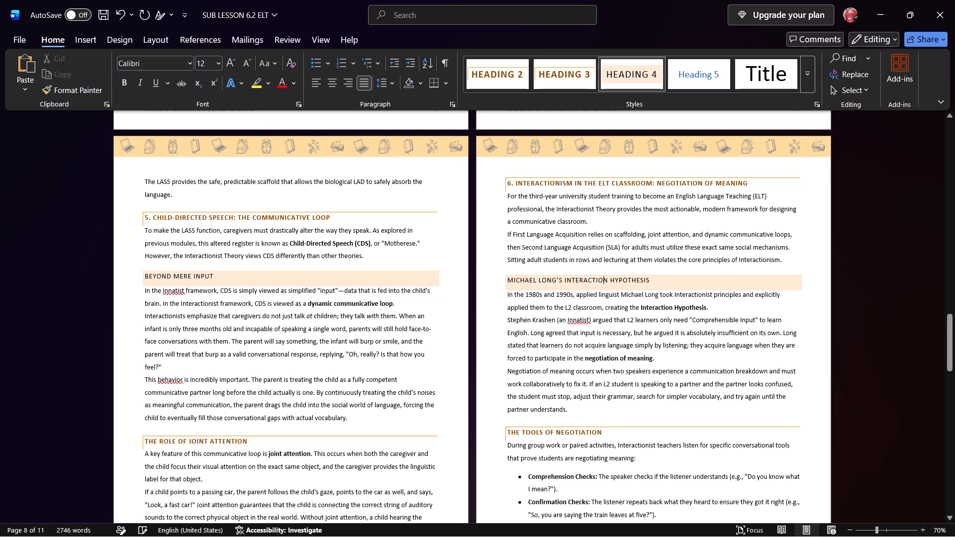
click(566, 430)
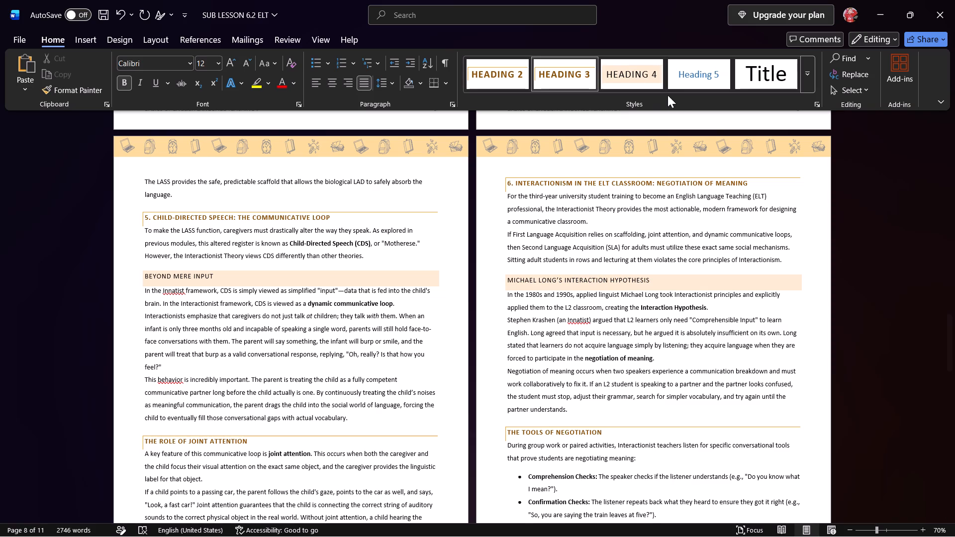
click(639, 72)
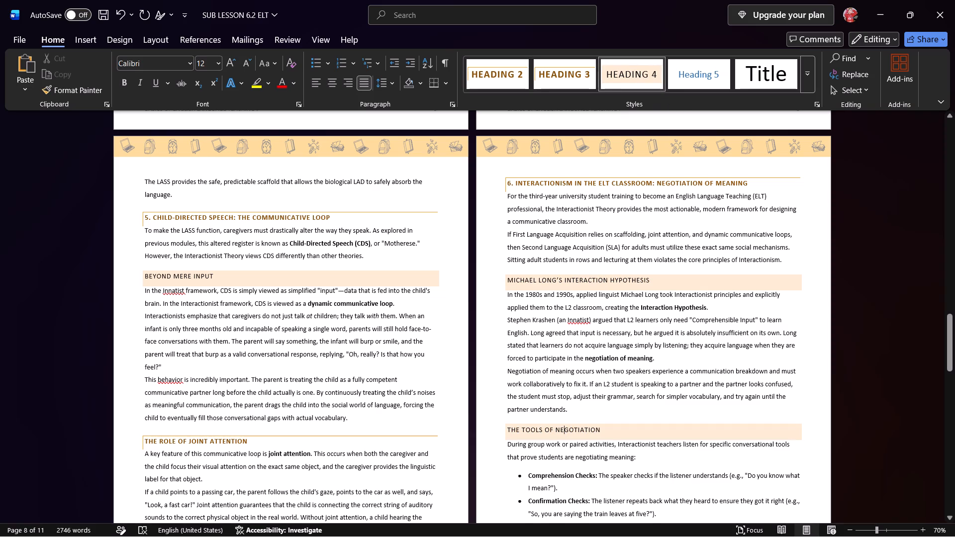
Apply the Heading 4 style to "The Role of Joint Attention", "Merrill Swain's Comprehensible Output Hypothesis" and "Engineering the Collaborative Classroom".
click(228, 440)
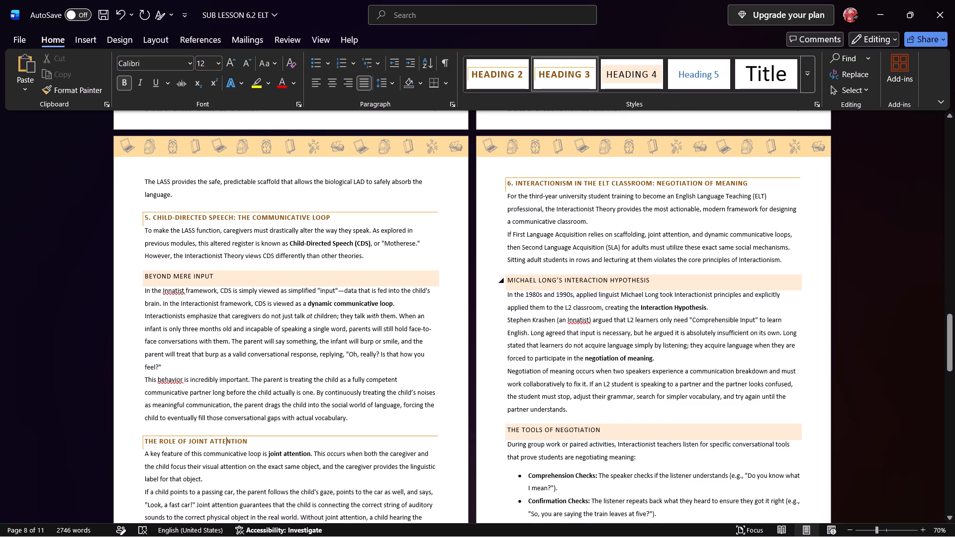
click(641, 72)
scroll(453, 343, down, 5)
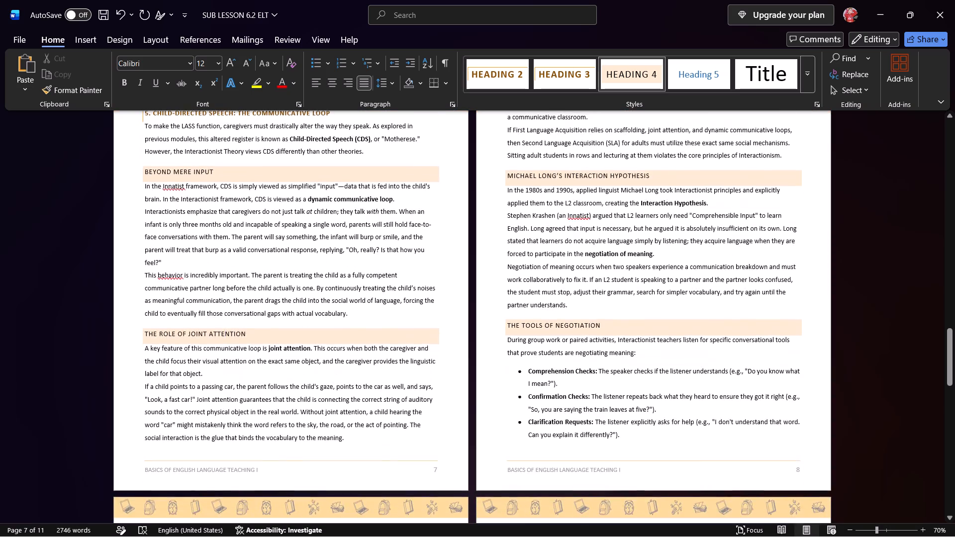
scroll(453, 342, down, 12)
click(290, 343)
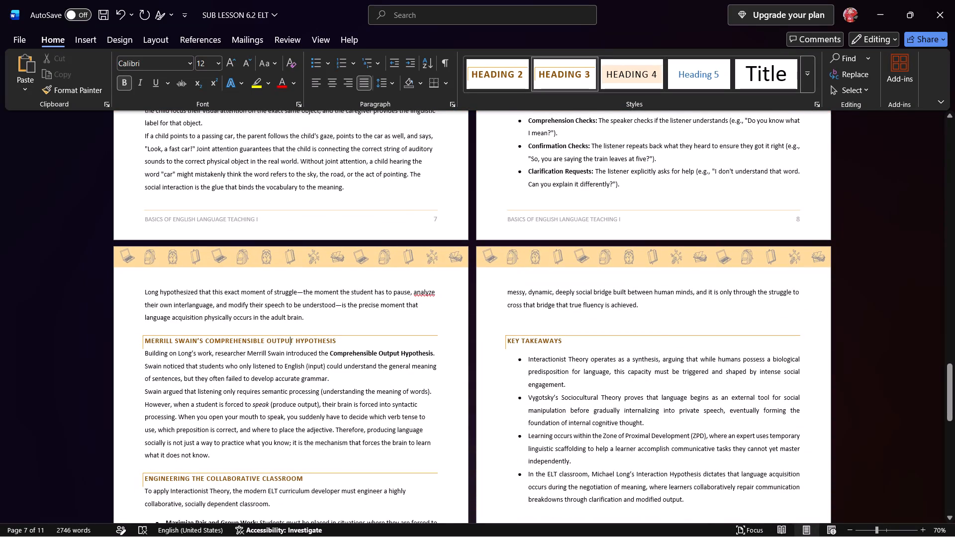
click(647, 74)
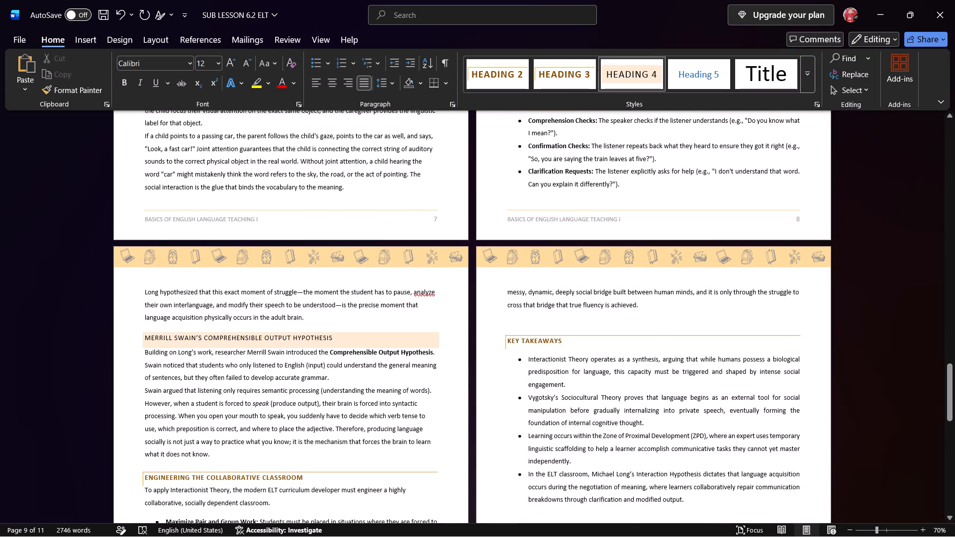
click(261, 479)
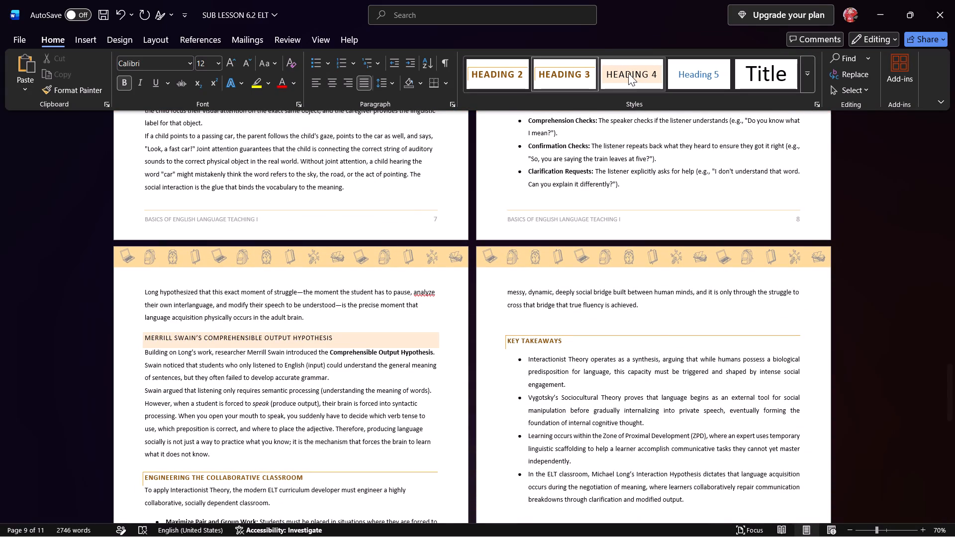
click(628, 73)
Apply the Heading 3 style to the "Course Outcomes" heading on the last page.
scroll(574, 211, down, 15)
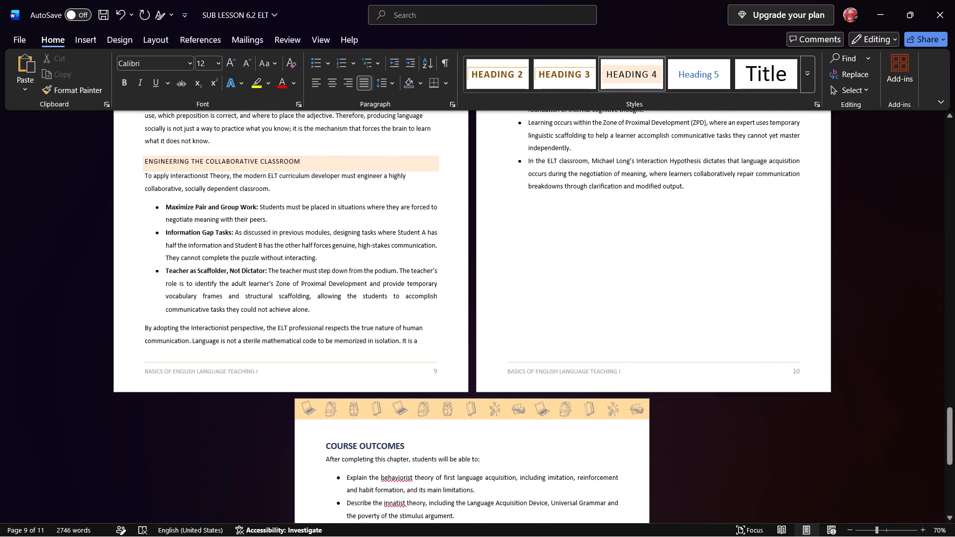
scroll(570, 215, down, 5)
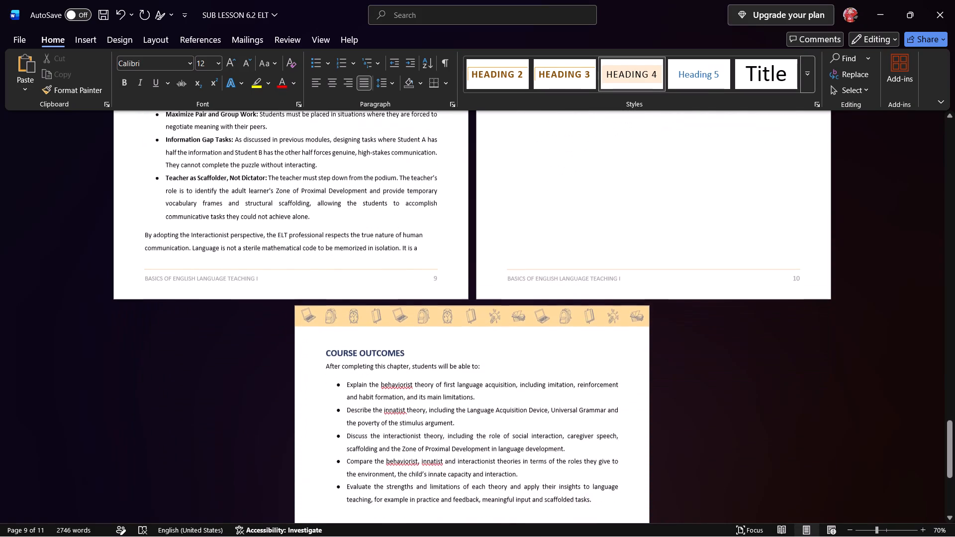
scroll(570, 215, down, 1)
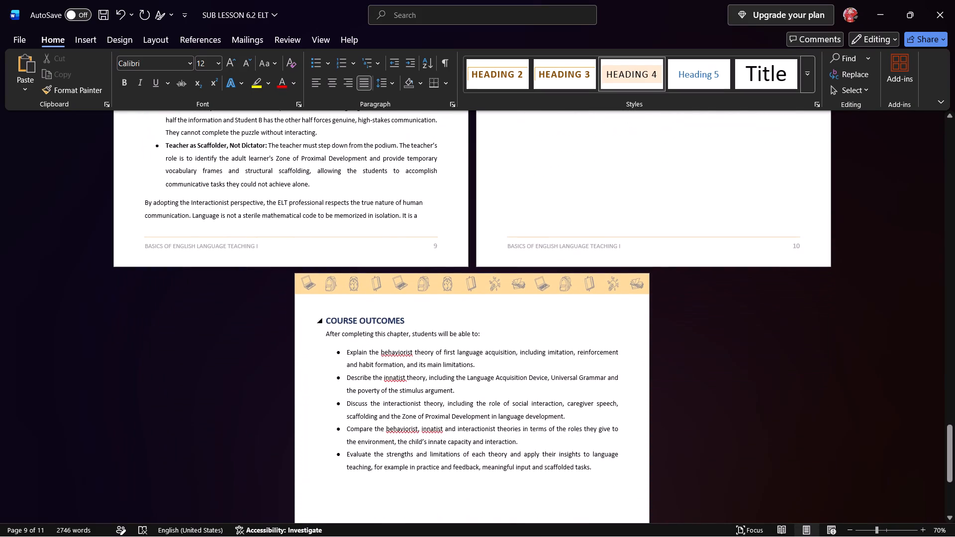
click(380, 318)
click(569, 69)
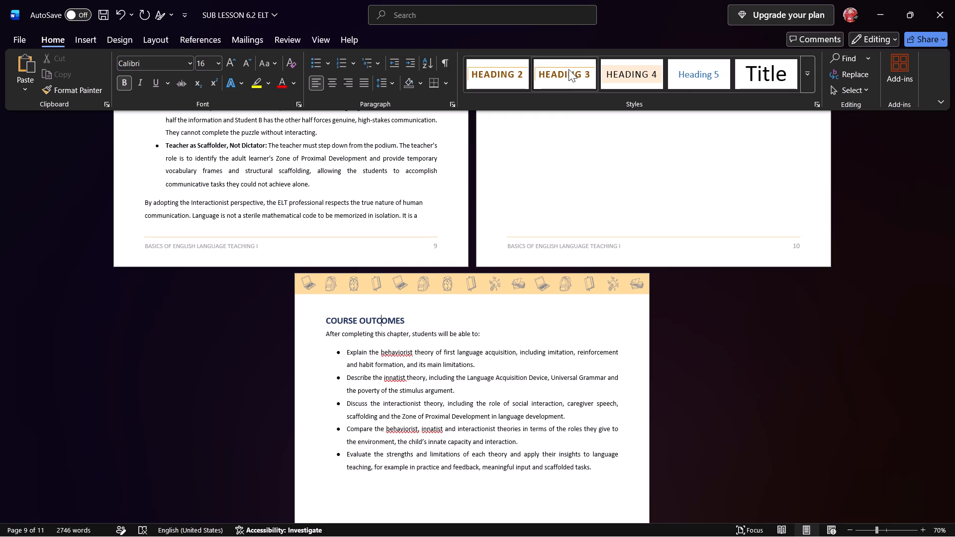
Delete the introductory line "After completing this chapter, students will be able to:" under the Course Outcomes heading.
double_click(379, 332)
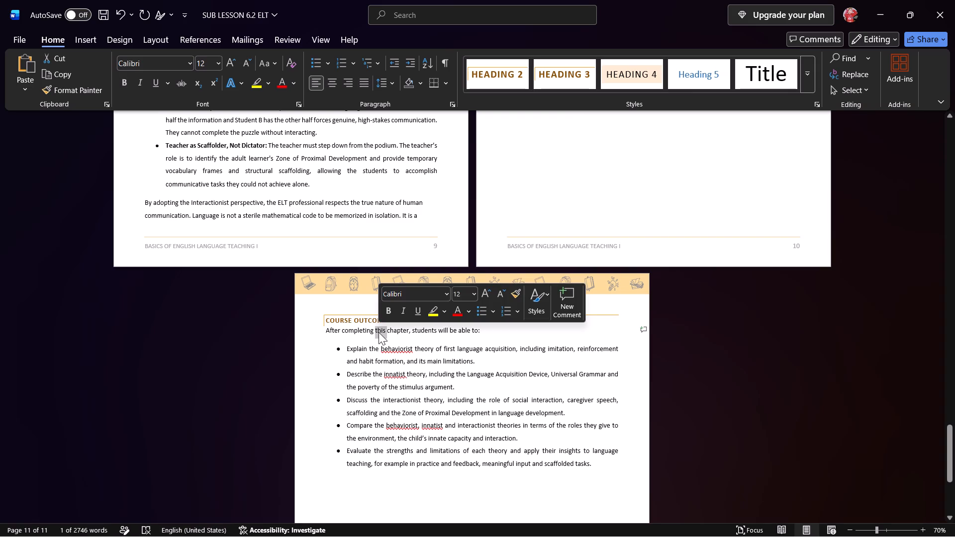
drag(491, 332, 302, 331)
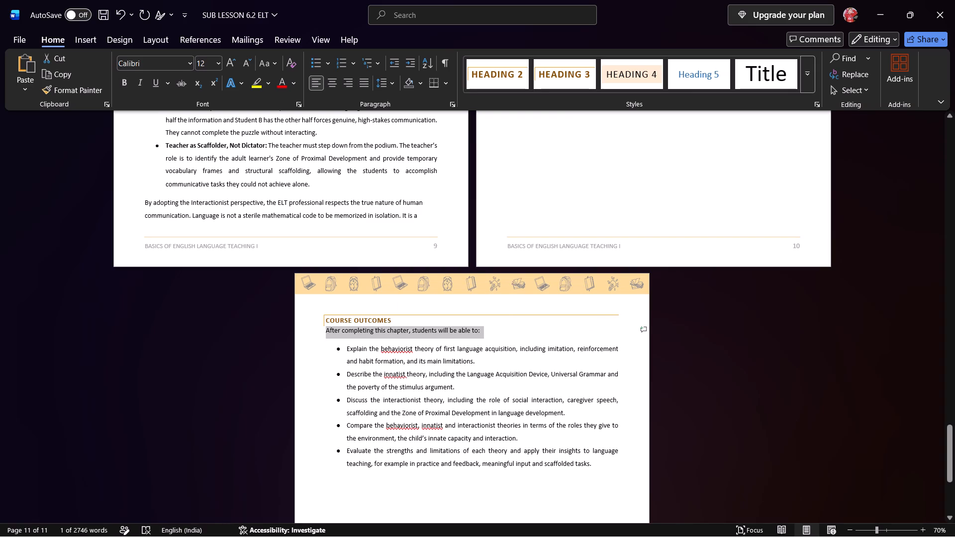
drag(302, 331, 301, 331)
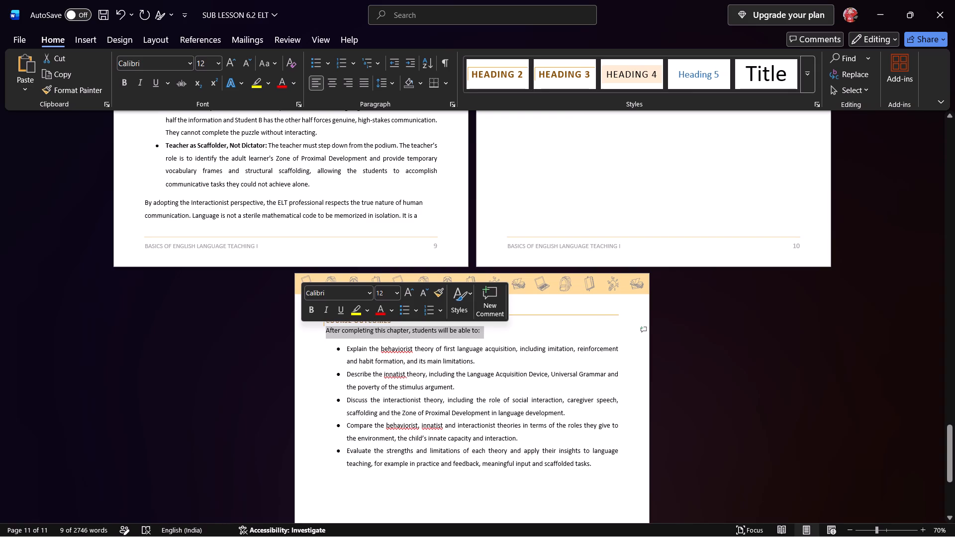
key(BackSpace)
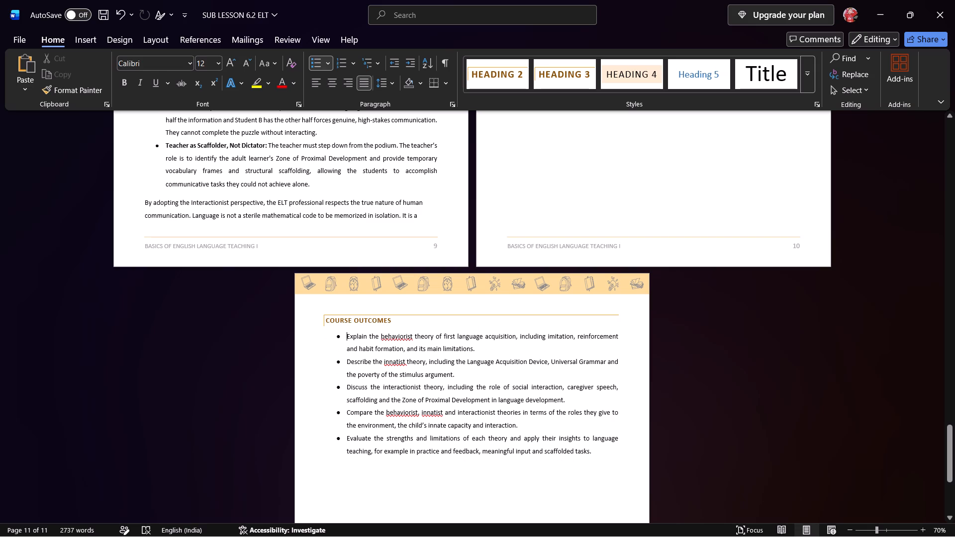
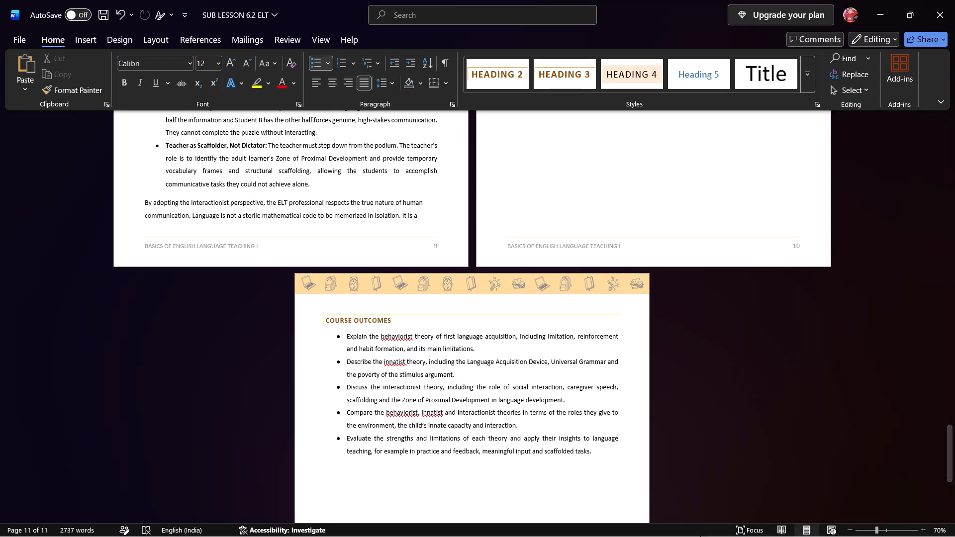
Delete the empty line above the "Key Takeaways" heading, just after the closing paragraph on true fluency.
scroll(486, 427, up, 10)
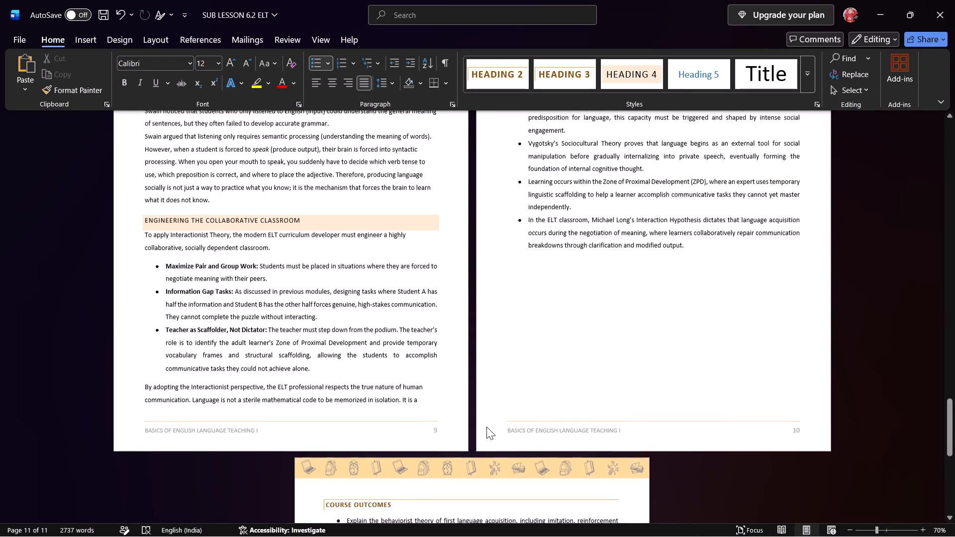
scroll(486, 427, up, 4)
click(533, 177)
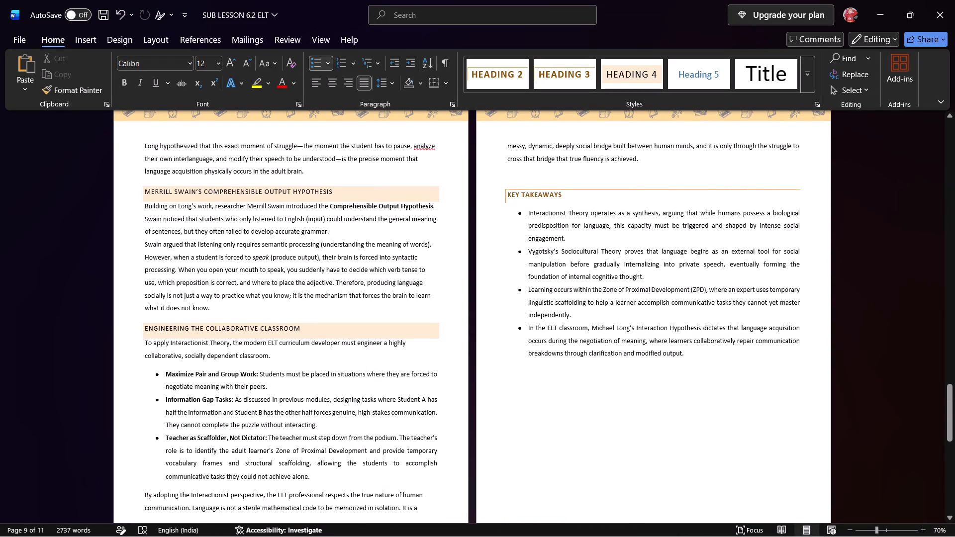
key(Delete)
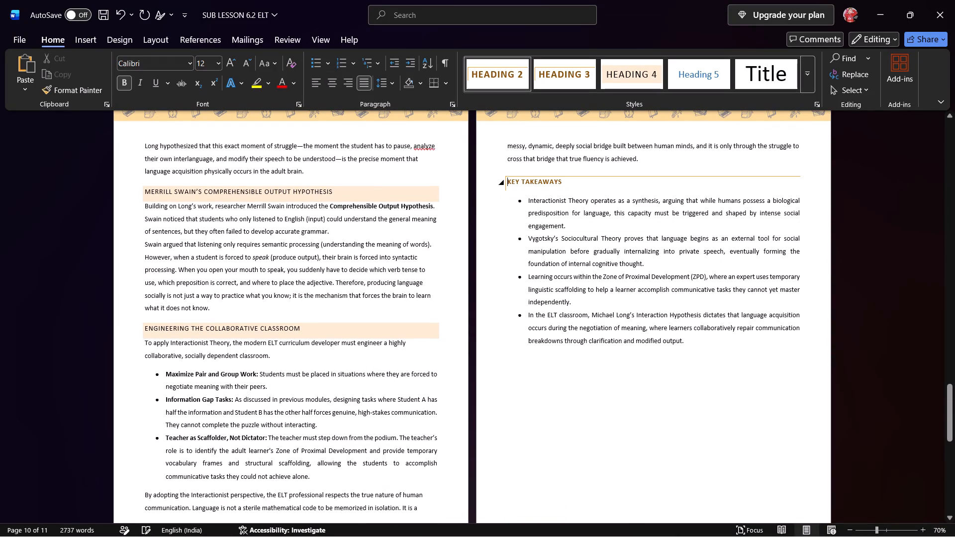
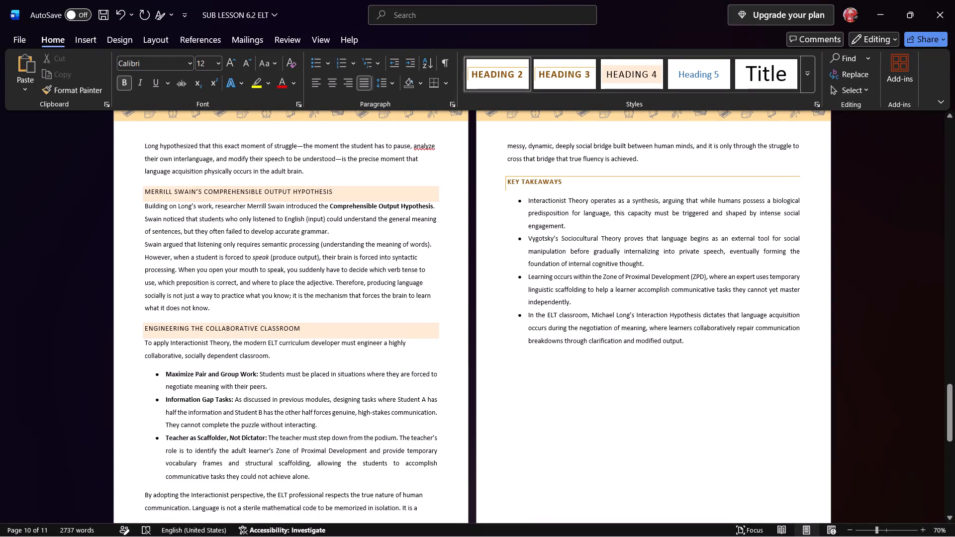
Copy the orange title-block formatting from document 1.2 onto the "SUB LESSON 6.3 Interactionist Theory" title lines.
scroll(427, 369, up, 4)
scroll(677, 363, up, 4)
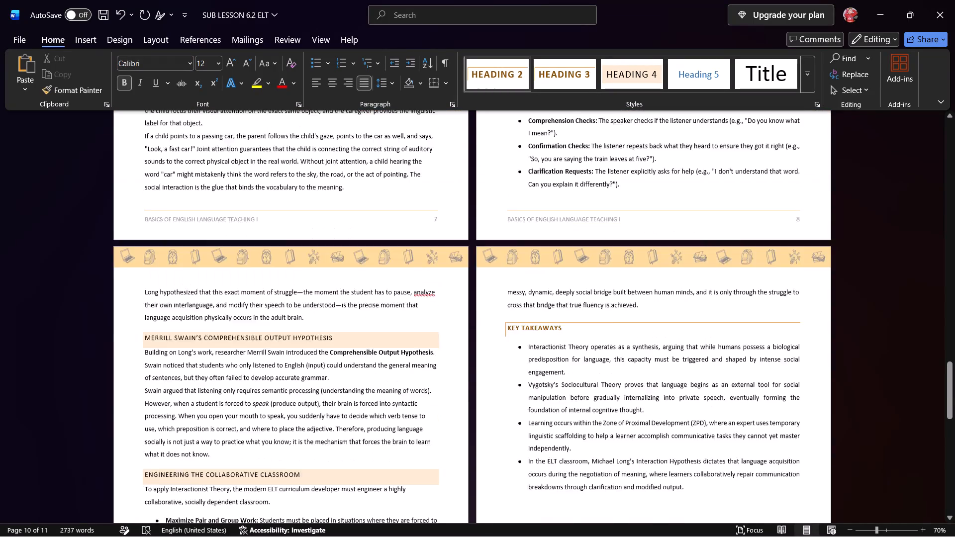
scroll(689, 365, up, 1)
scroll(877, 437, up, 5)
drag(949, 365, 943, 315)
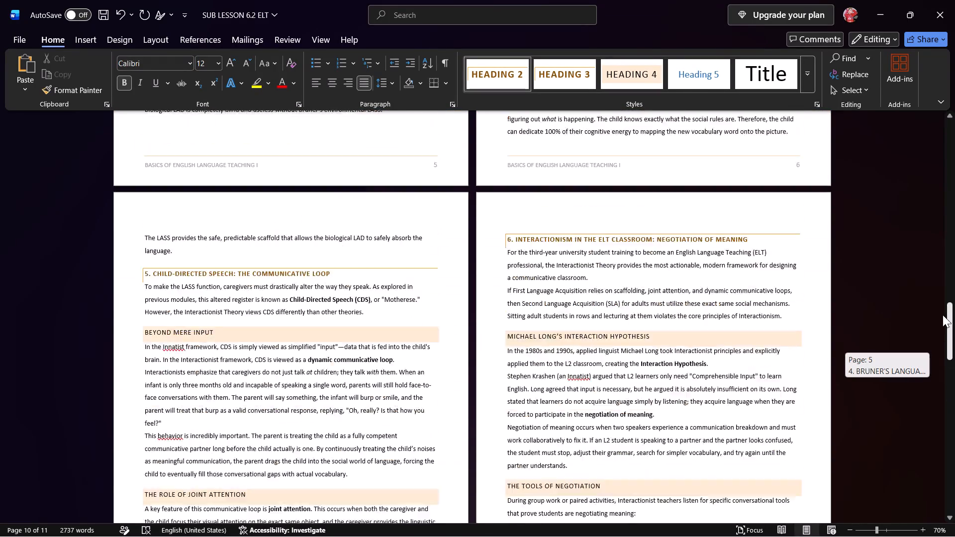
drag(943, 315, 954, 130)
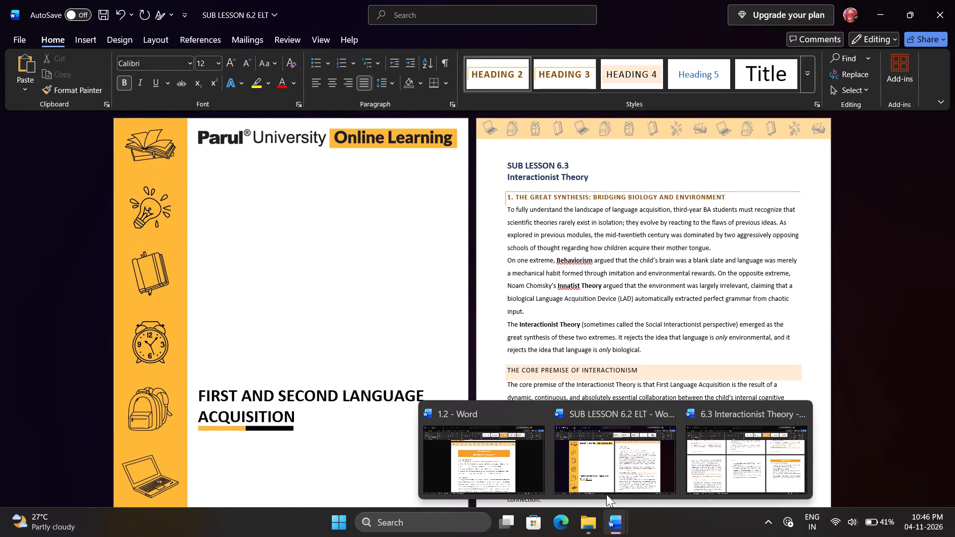
click(480, 475)
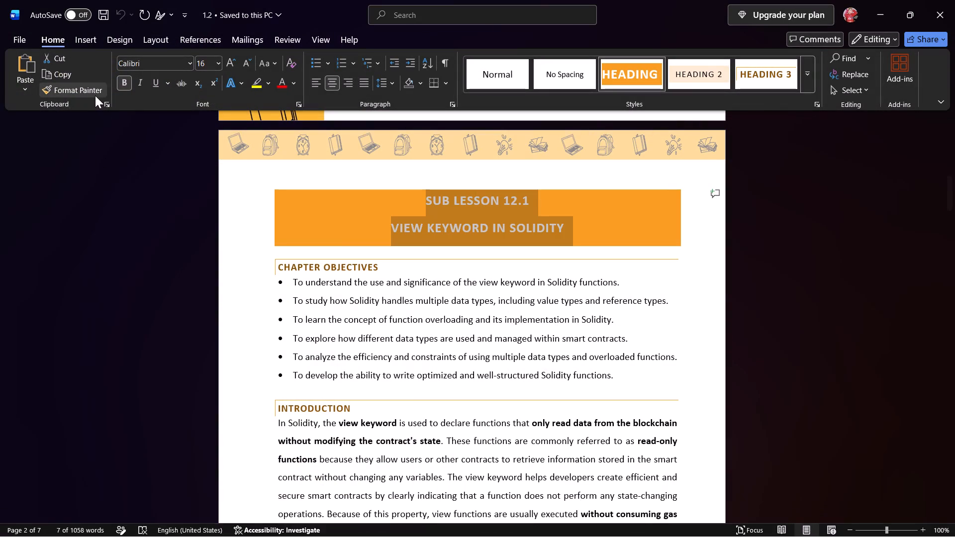
click(95, 95)
key(alt+Tab)
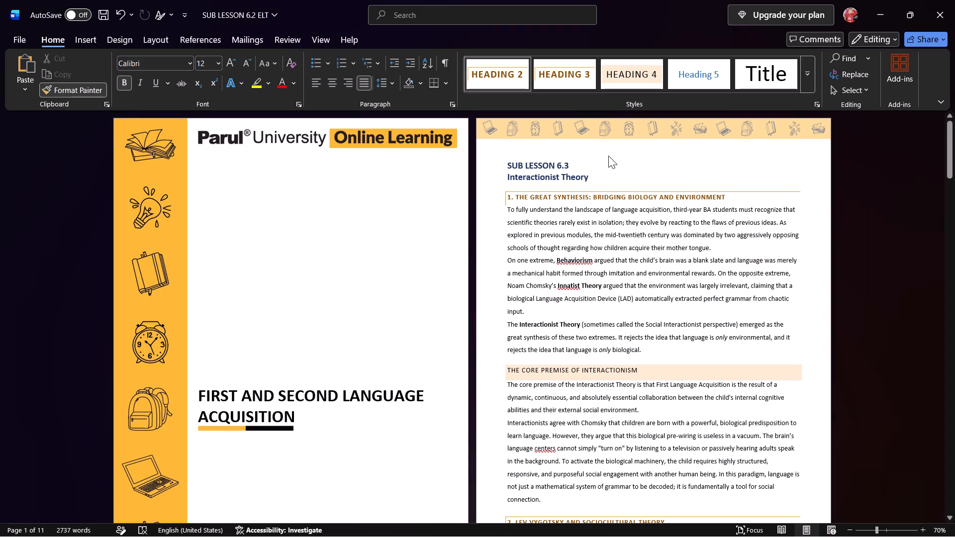
drag(615, 180, 494, 163)
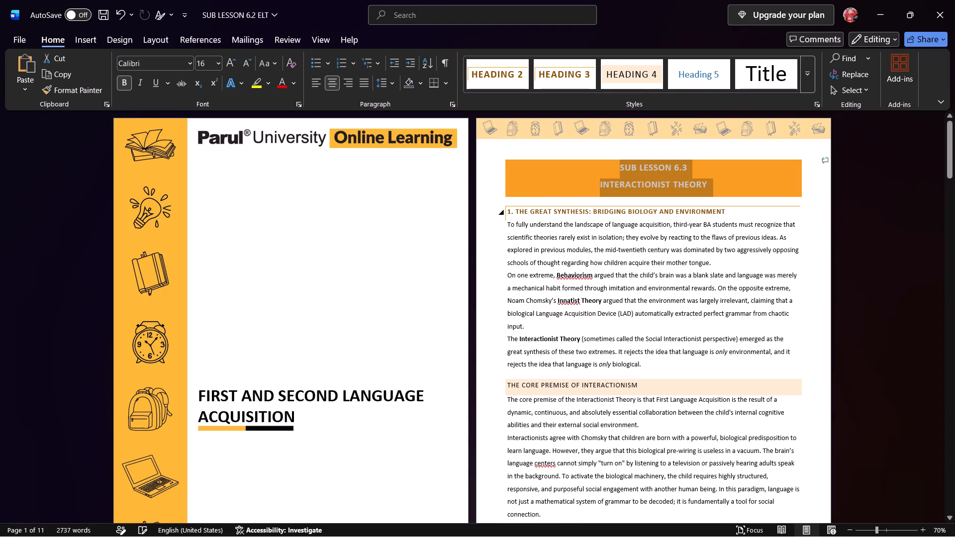
Delete the number prefixes from the "The Great Synthesis" and "Lev Vygotsky and Sociocultural Theory" headings.
click(516, 210)
key(BackSpace)
key(BackSpace)
key(BackSpace)
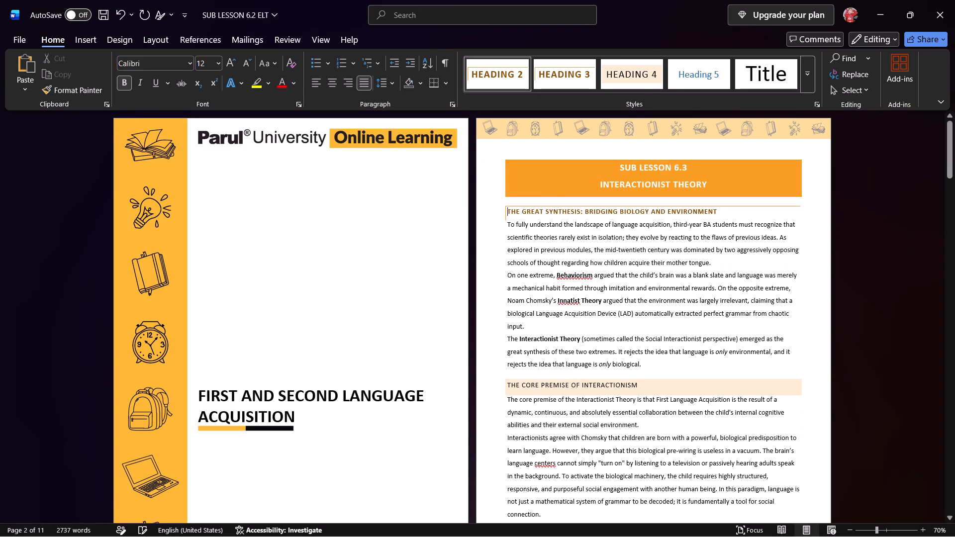
scroll(560, 235, down, 20)
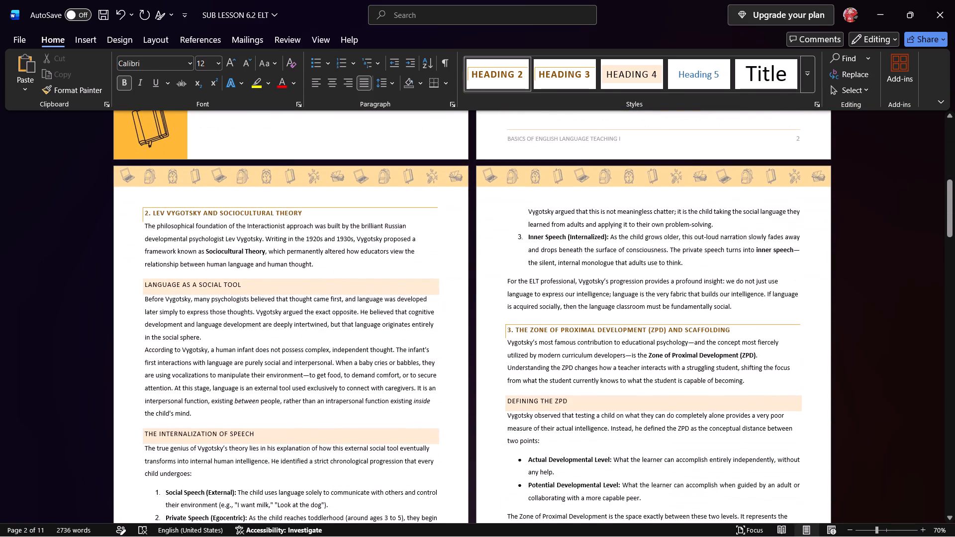
click(153, 213)
key(BackSpace)
key(BackSpace)
key(BackSpace)
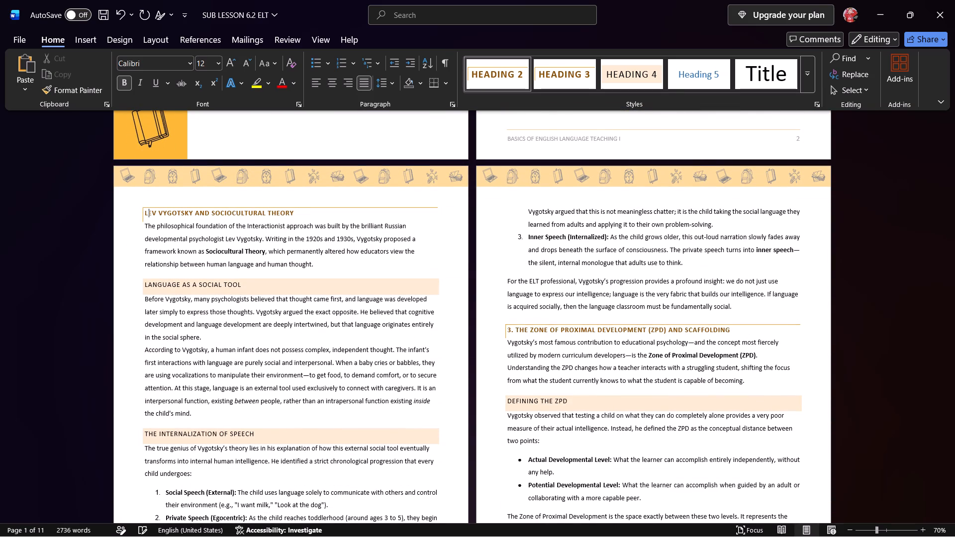
Delete the number prefixes from the "Zone of Proximal Development" and "Bruner's Language Acquisition Support System" headings.
click(515, 328)
key(BackSpace)
key(BackSpace)
key(BackSpace)
scroll(530, 338, down, 6)
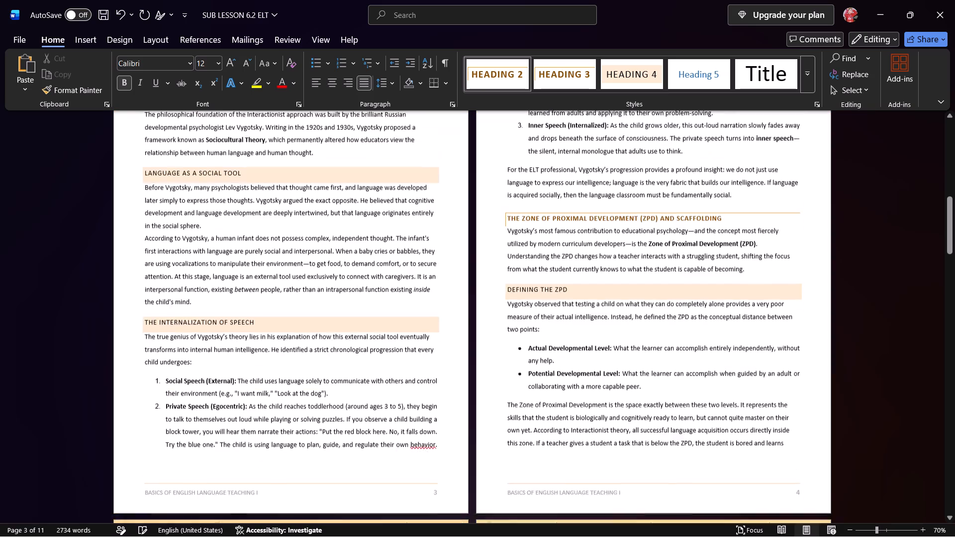
scroll(530, 338, down, 17)
scroll(368, 350, down, 4)
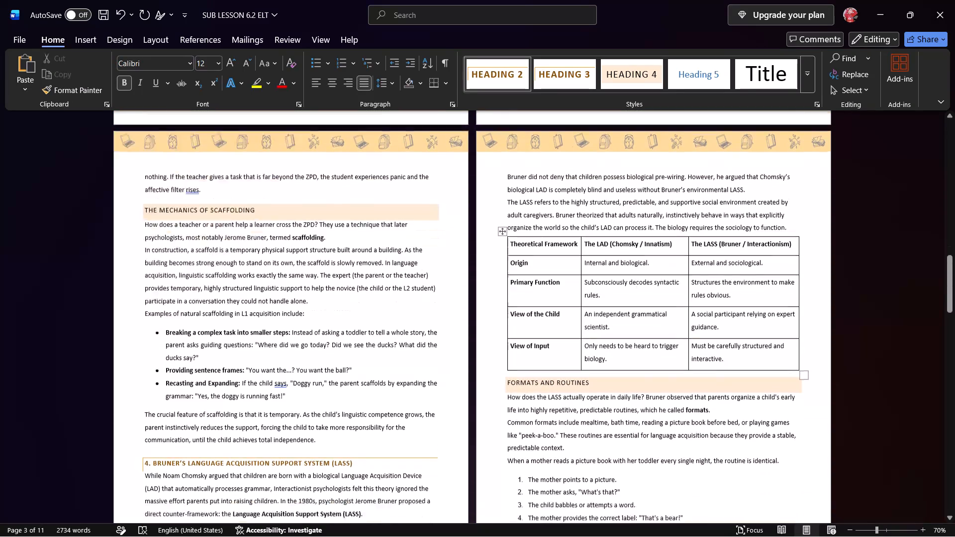
scroll(368, 350, down, 2)
click(153, 358)
key(BackSpace)
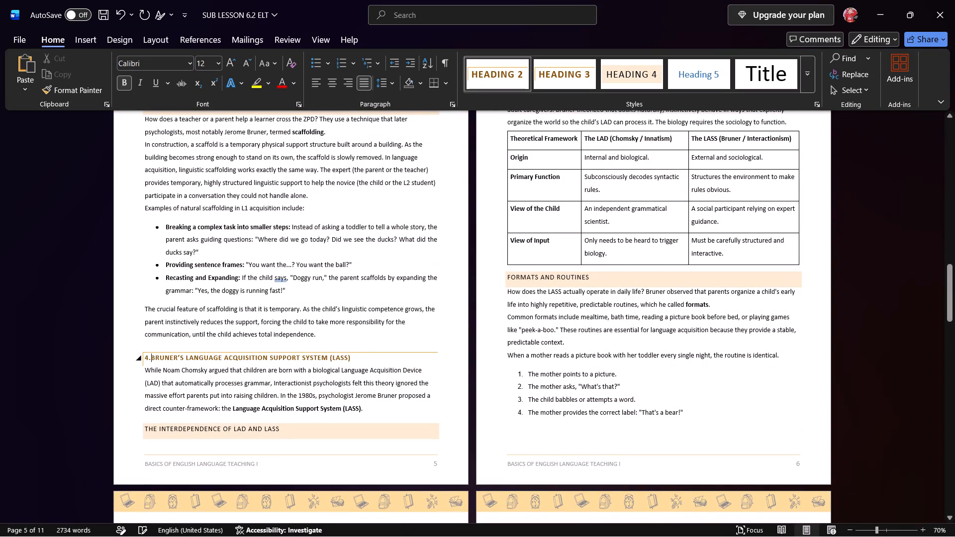
key(BackSpace)
key(BackSpace)
Delete the number prefixes from the "Child-Directed Speech" and "Interactionism in the ELT Classroom" headings.
scroll(415, 362, down, 12)
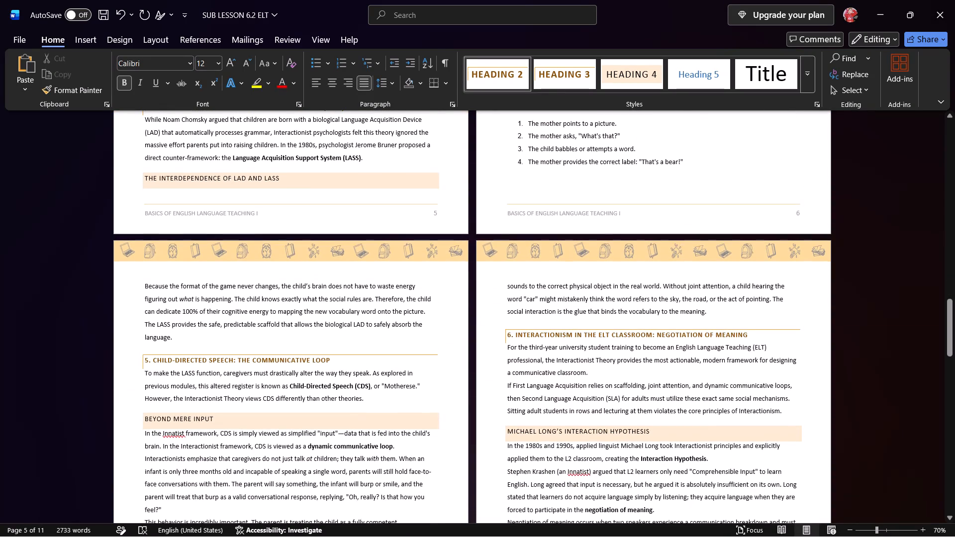
click(155, 358)
key(BackSpace)
key(BackSpace)
key(BackSpace)
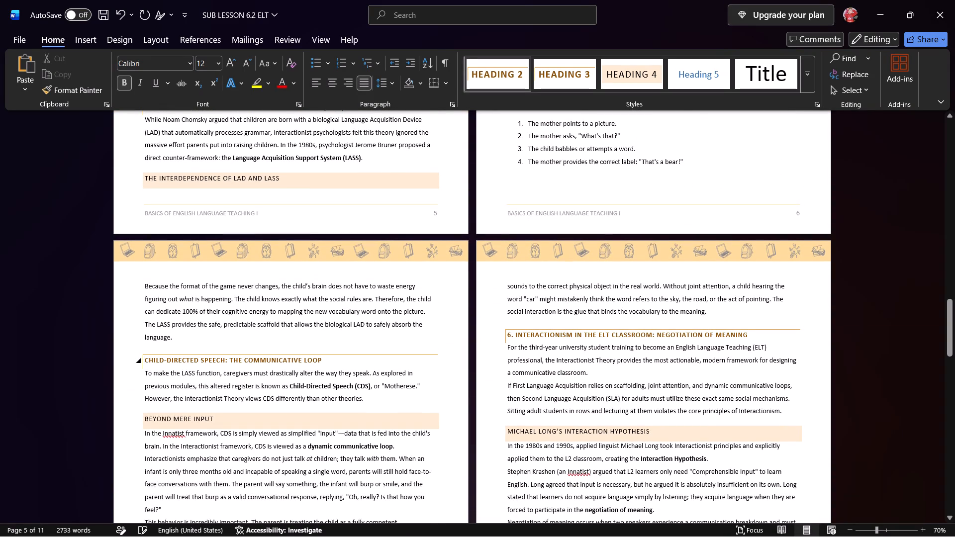
click(515, 336)
key(BackSpace)
key(BackSpace)
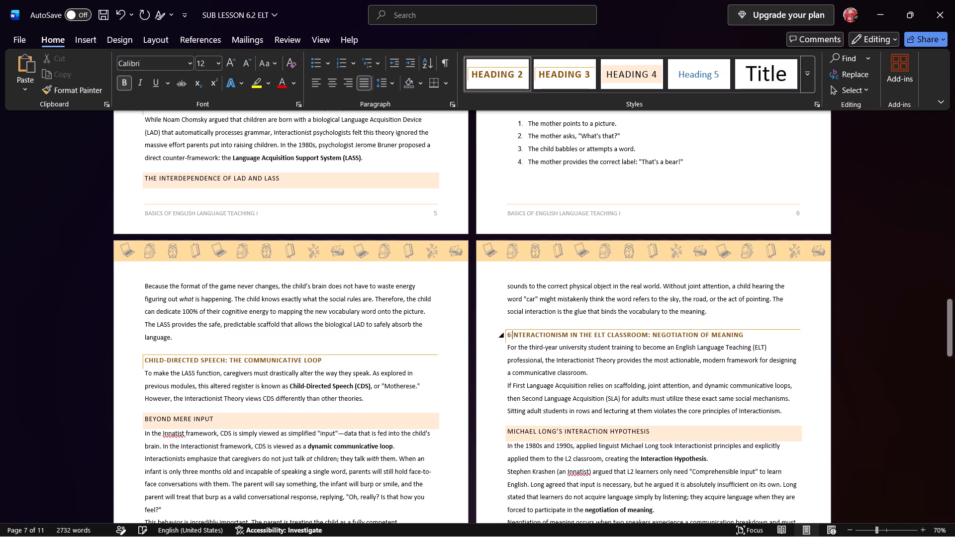
key(BackSpace)
Justify the entire document's text and set its line spacing to 1.5.
scroll(529, 349, down, 11)
scroll(430, 380, down, 5)
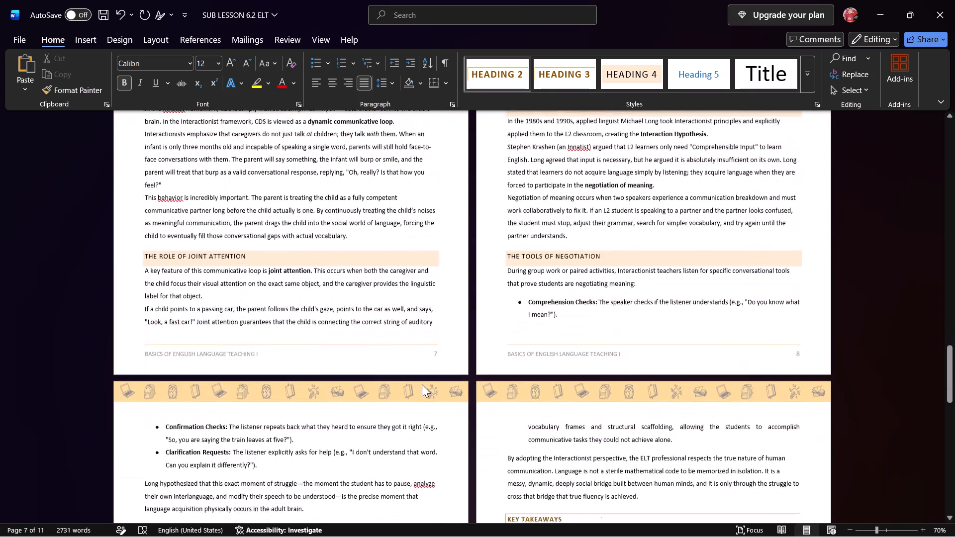
scroll(421, 385, down, 5)
scroll(381, 396, down, 5)
scroll(486, 333, down, 6)
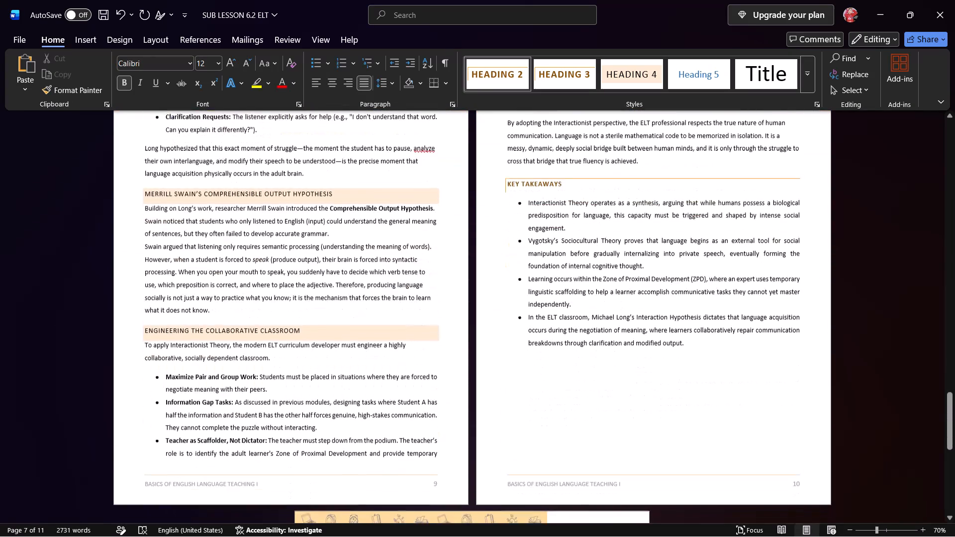
scroll(656, 413, down, 11)
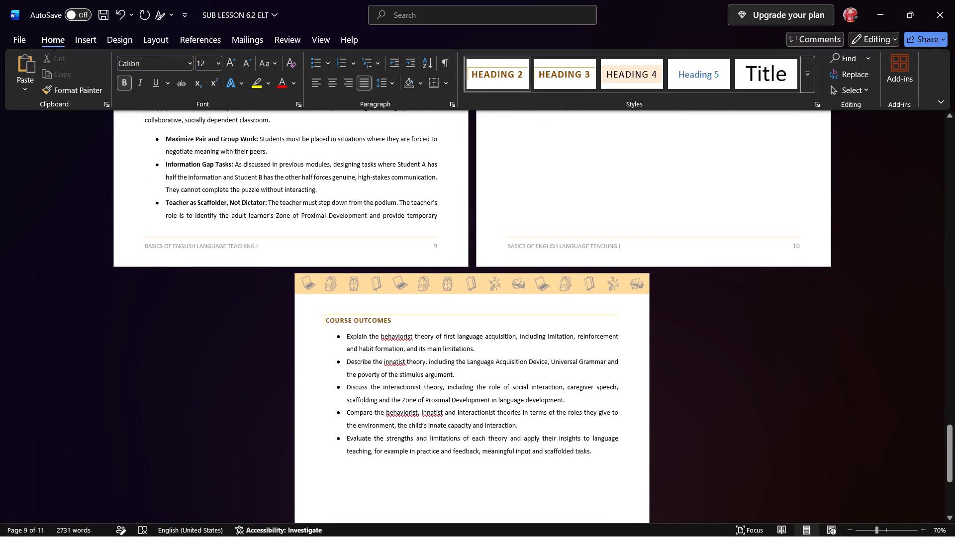
key(ctrl+a)
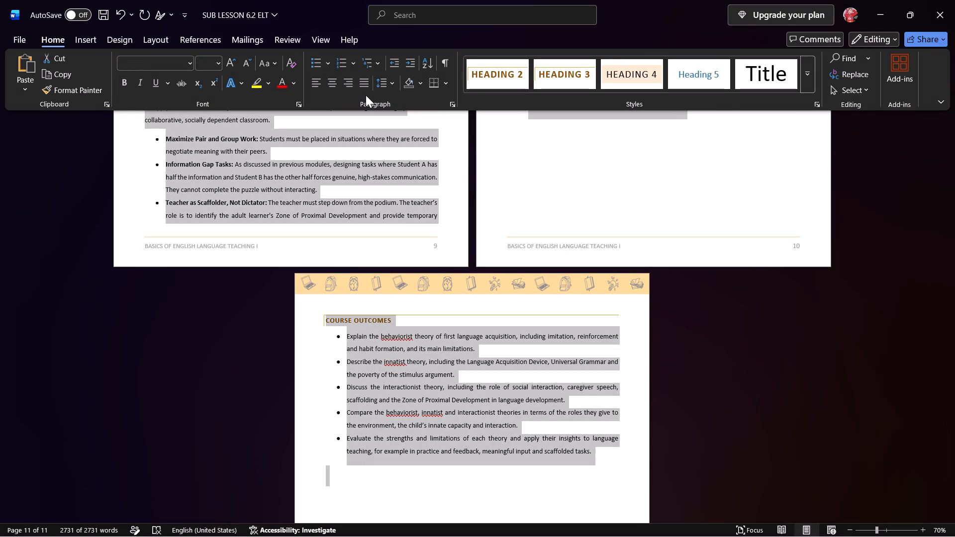
click(365, 85)
click(389, 85)
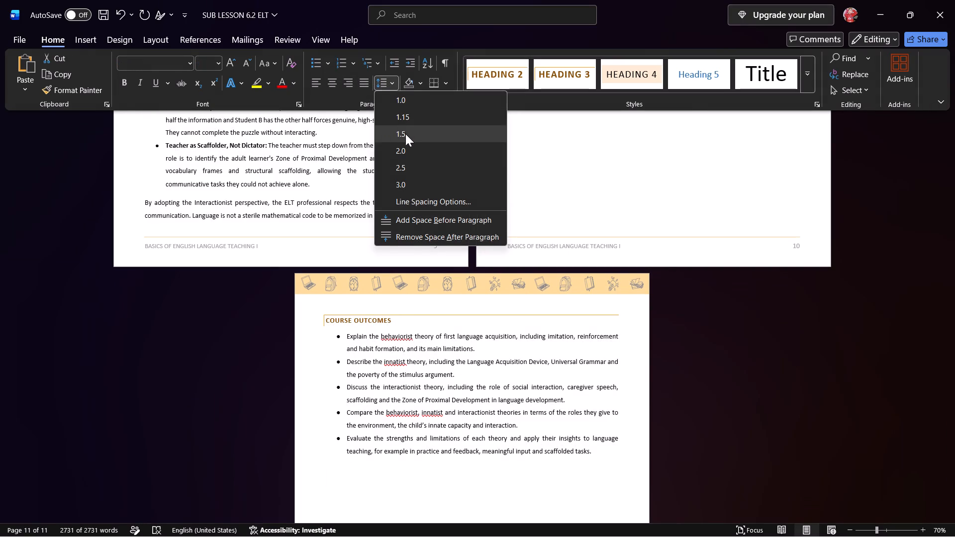
click(405, 134)
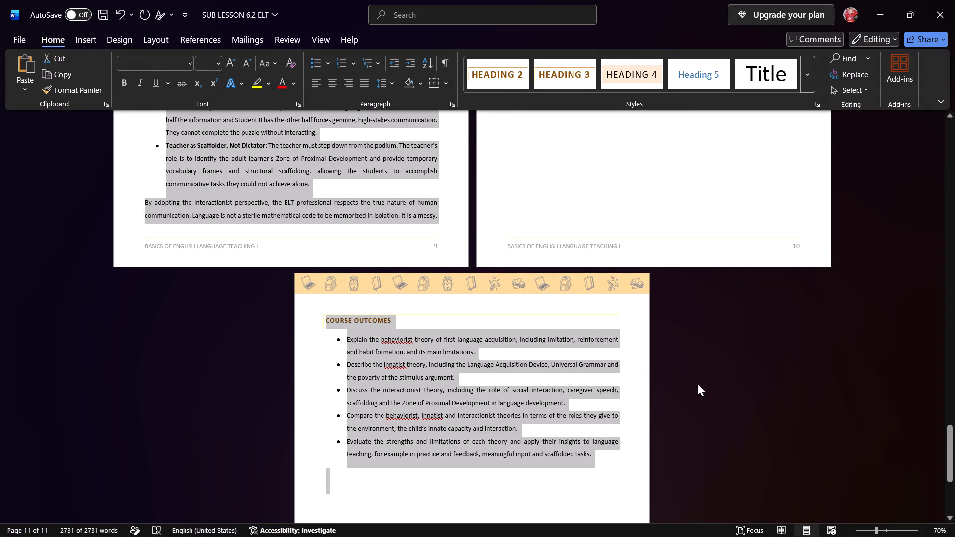
click(743, 357)
Center the two title lines "SUB LESSON 6.3" and "INTERACTIONIST THEORY" in the orange block.
drag(947, 456, 939, 406)
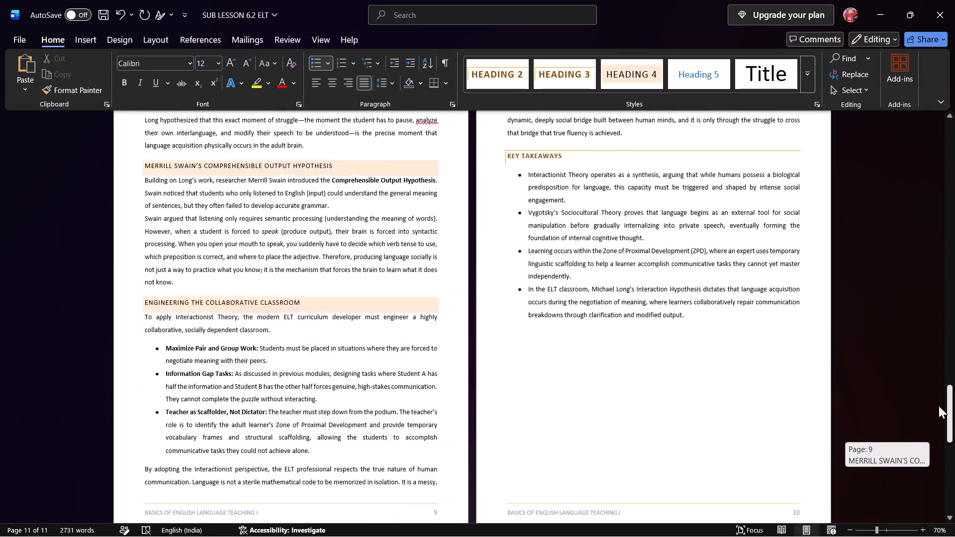
drag(939, 406, 936, 149)
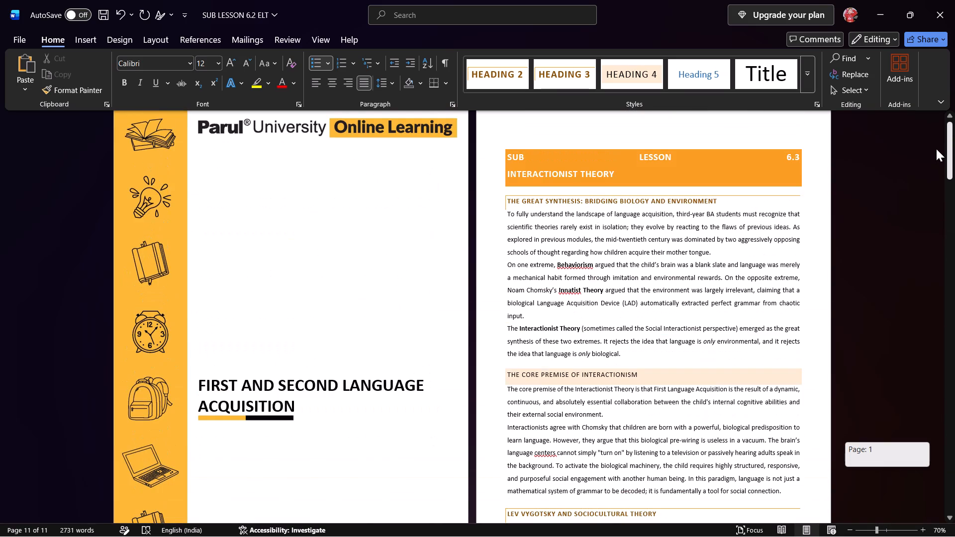
drag(936, 149, 936, 149)
drag(645, 181, 509, 167)
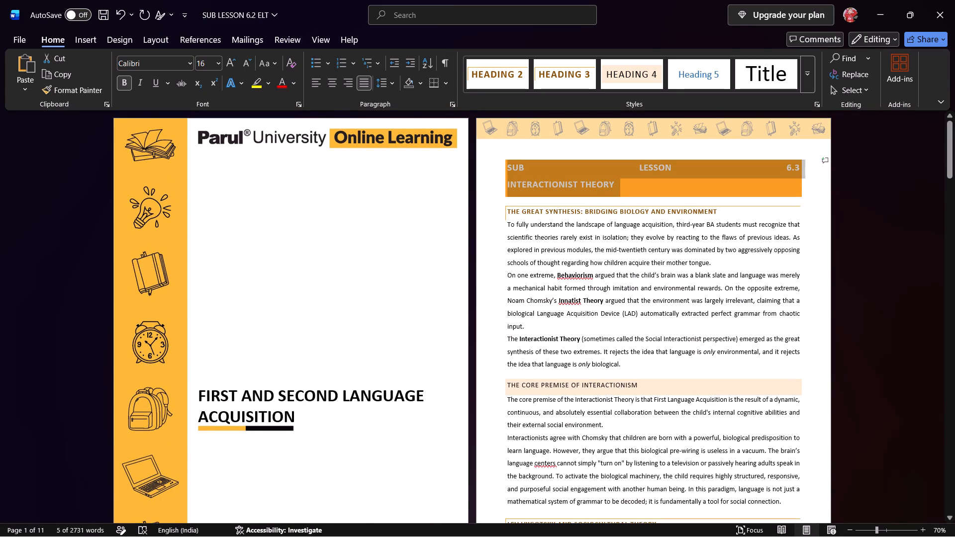
click(330, 89)
Nudge the cover page's "First and Second Language Acquisition" title box slightly upward.
triple_click(264, 393)
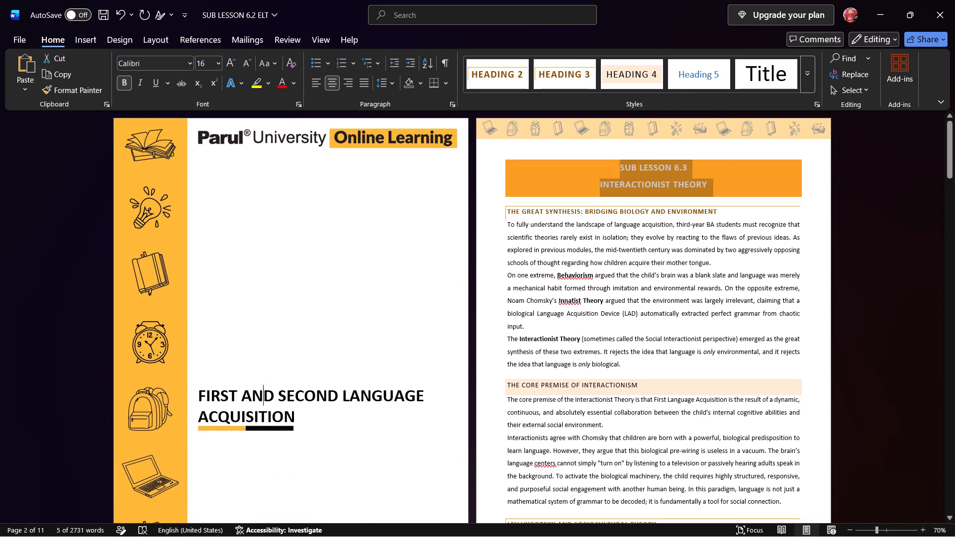
click(282, 431)
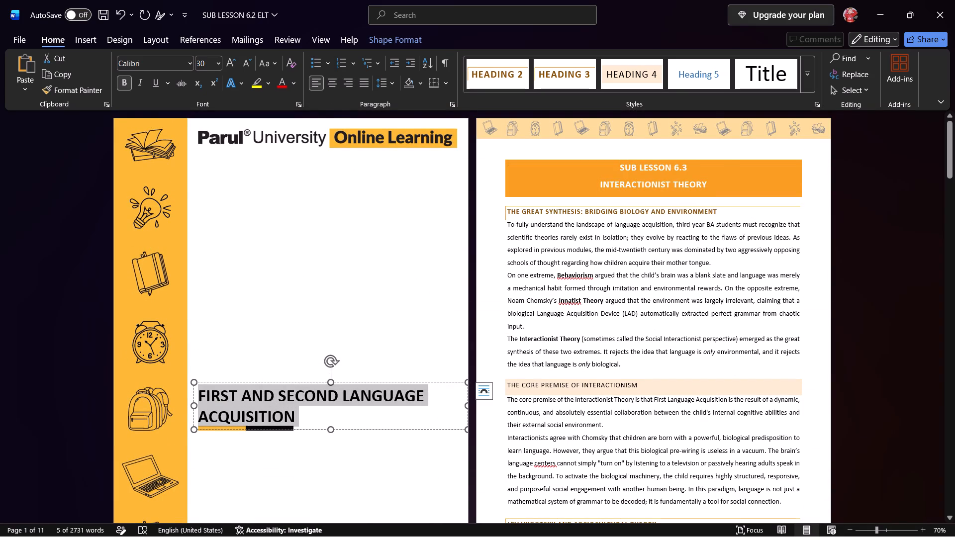
key(Up)
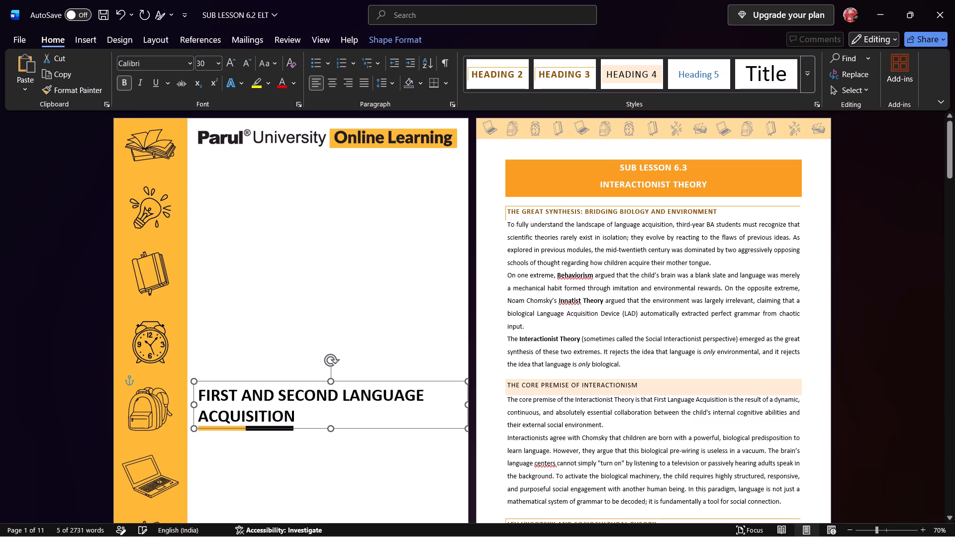
Examine the formatting of all pages, from the cover through to Course Outcomes.
scroll(677, 375, down, 4)
click(677, 375)
scroll(677, 375, down, 6)
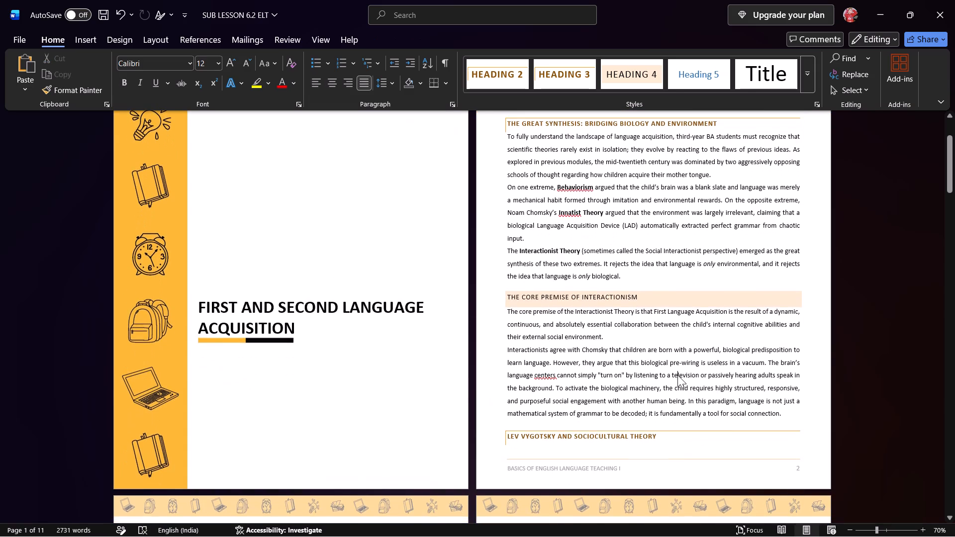
scroll(677, 375, down, 18)
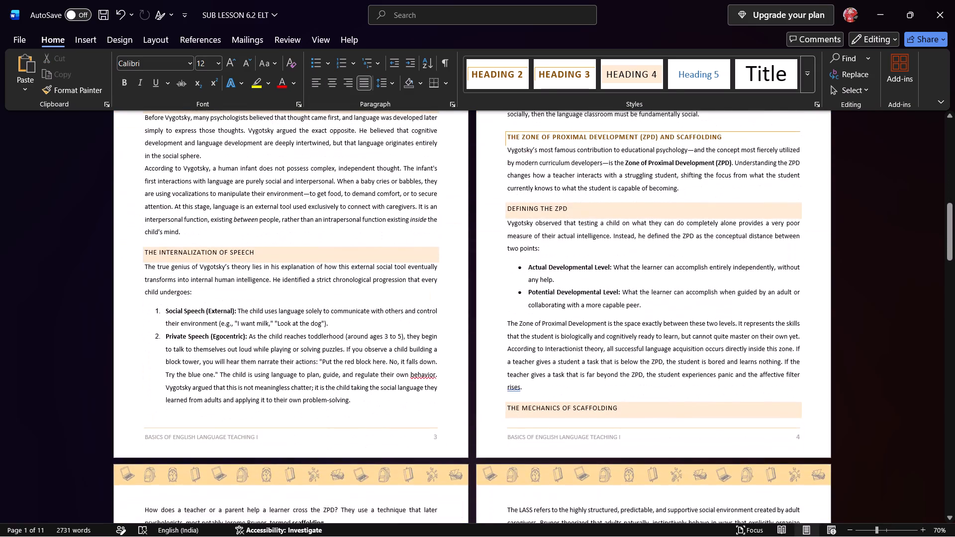
scroll(677, 375, down, 18)
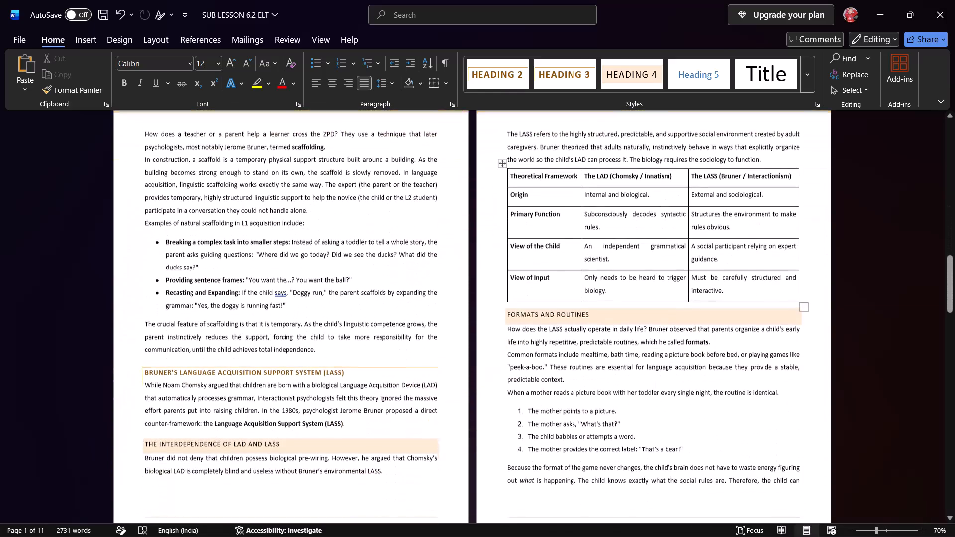
scroll(677, 375, down, 19)
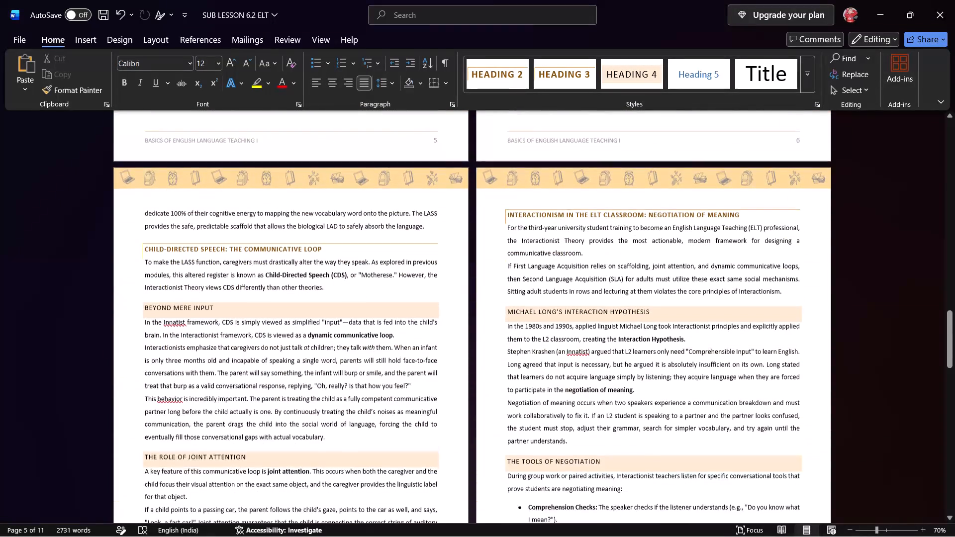
scroll(677, 375, down, 20)
scroll(677, 375, down, 11)
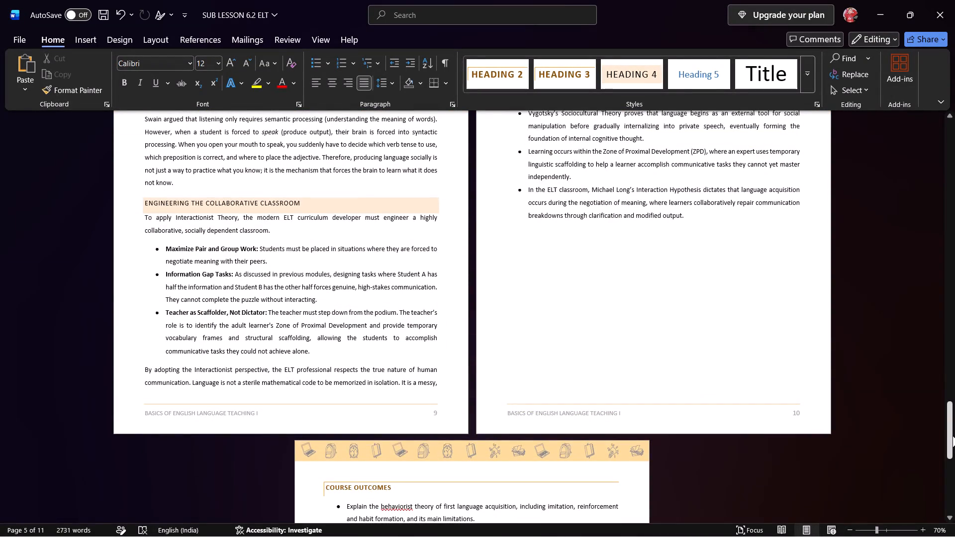
Save the document as a new Word file named "SUB LESSON 6.3 ELT" in the Downloads folder, reusing the lesson number from the title.
drag(952, 435, 925, 124)
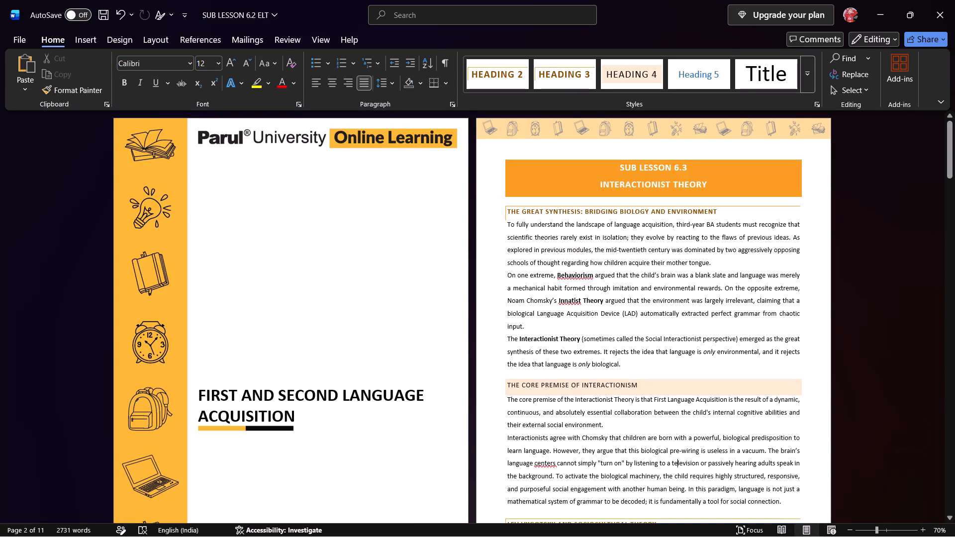
drag(690, 165, 625, 165)
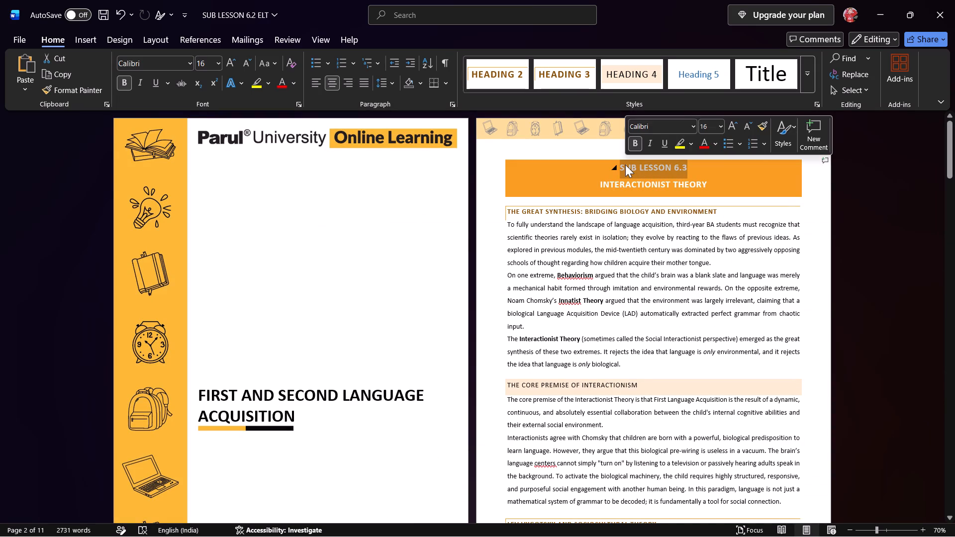
key(ctrl+c)
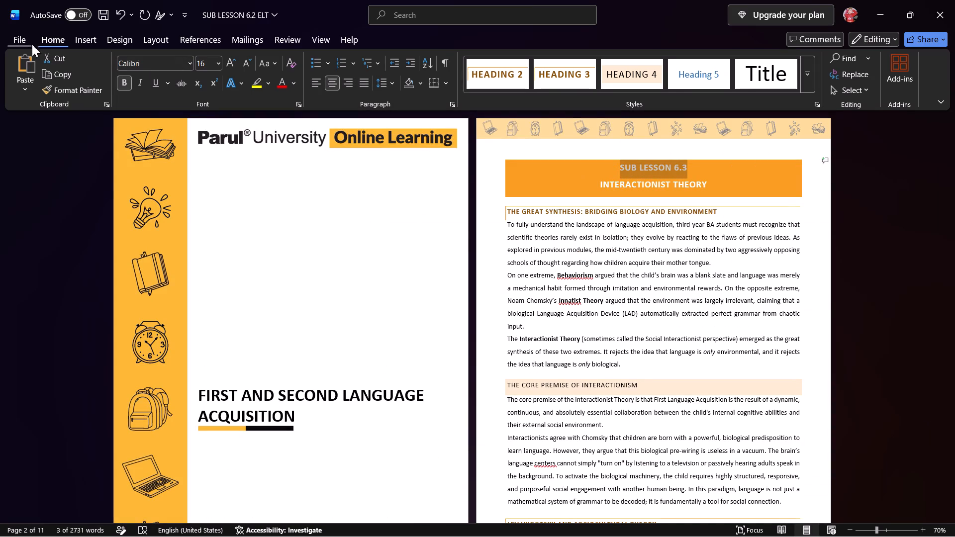
click(24, 42)
click(48, 233)
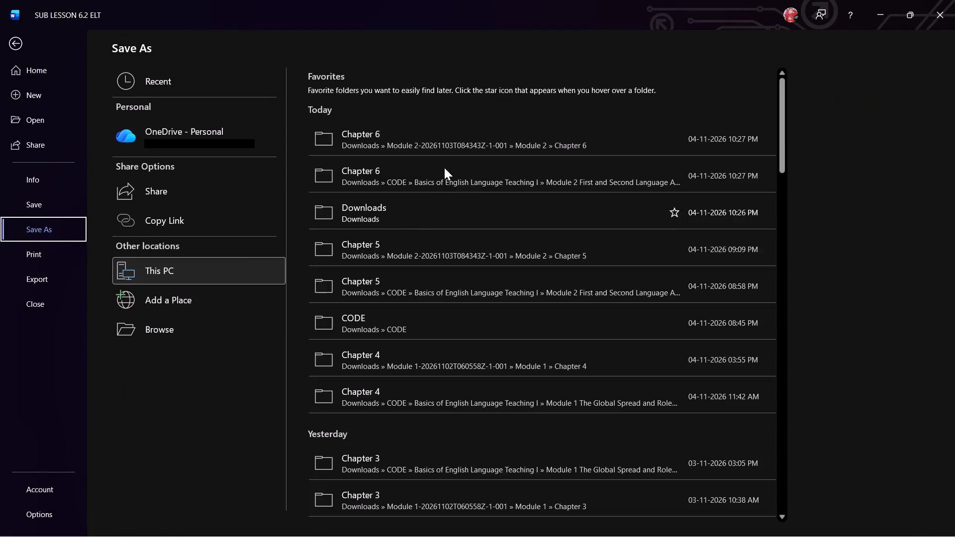
click(407, 209)
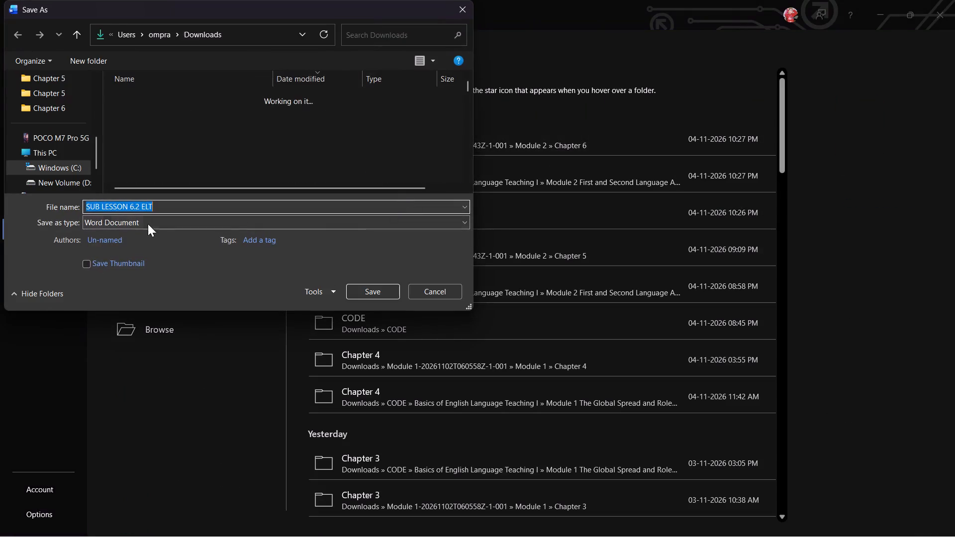
click(136, 204)
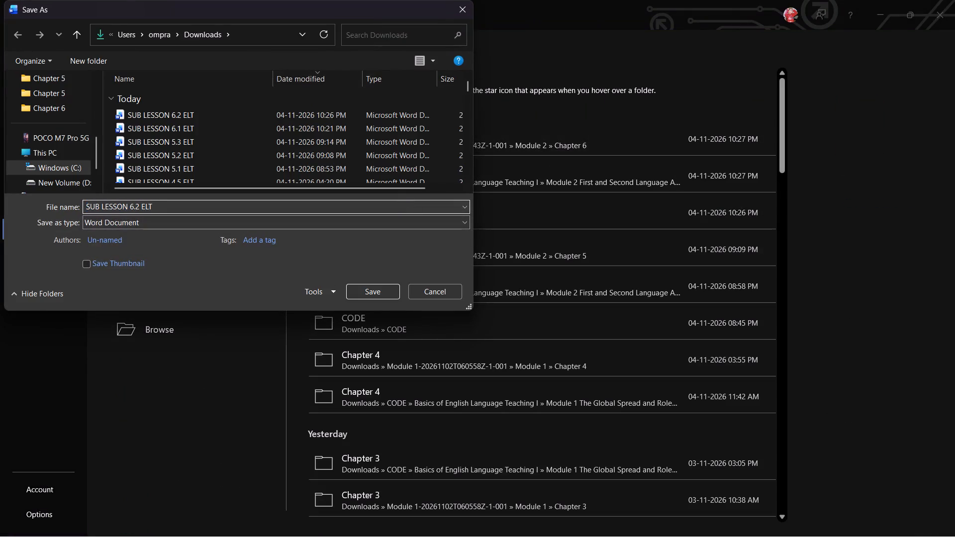
drag(139, 205, 85, 205)
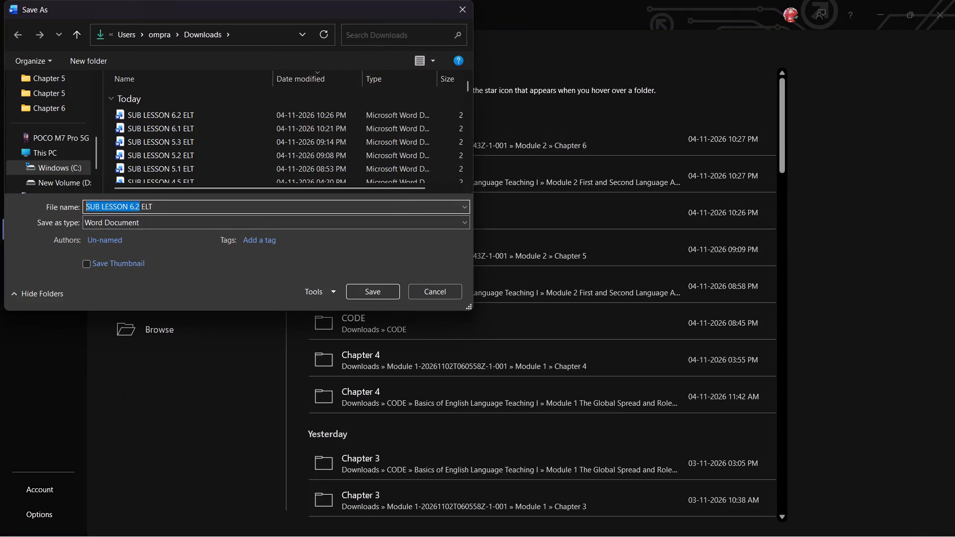
key(ctrl+v)
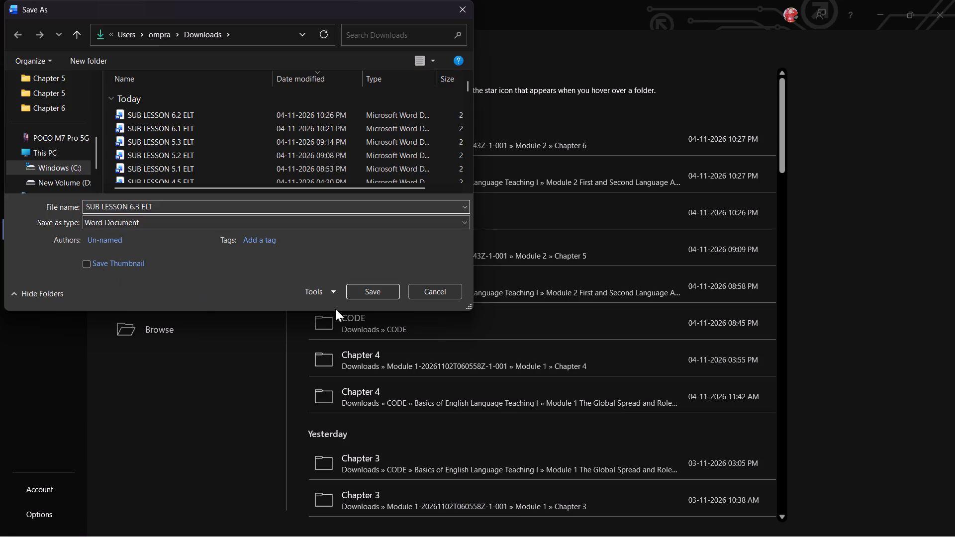
click(370, 295)
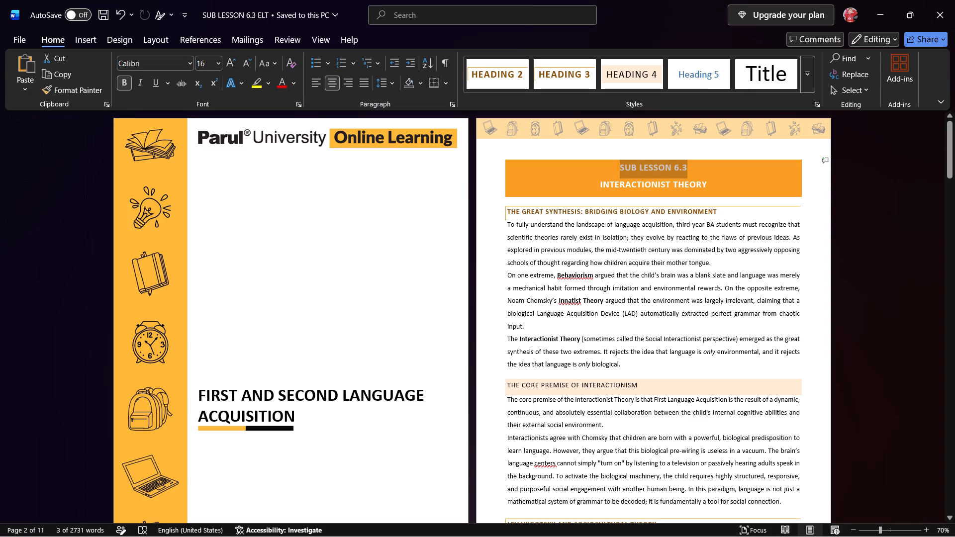
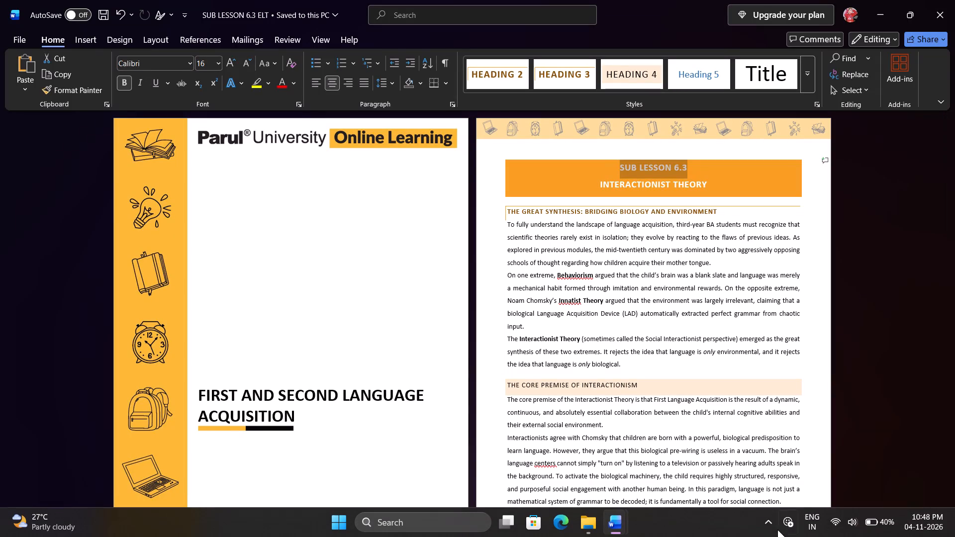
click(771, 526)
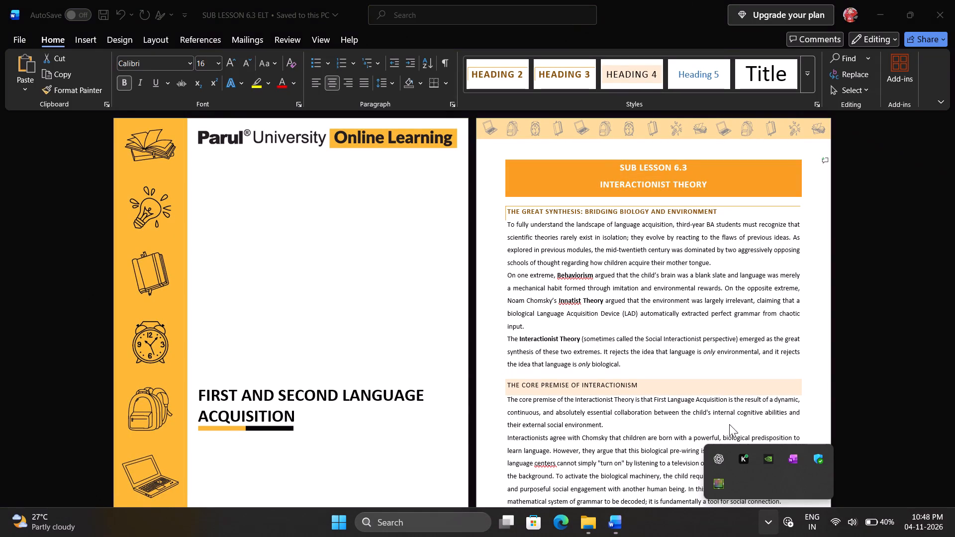
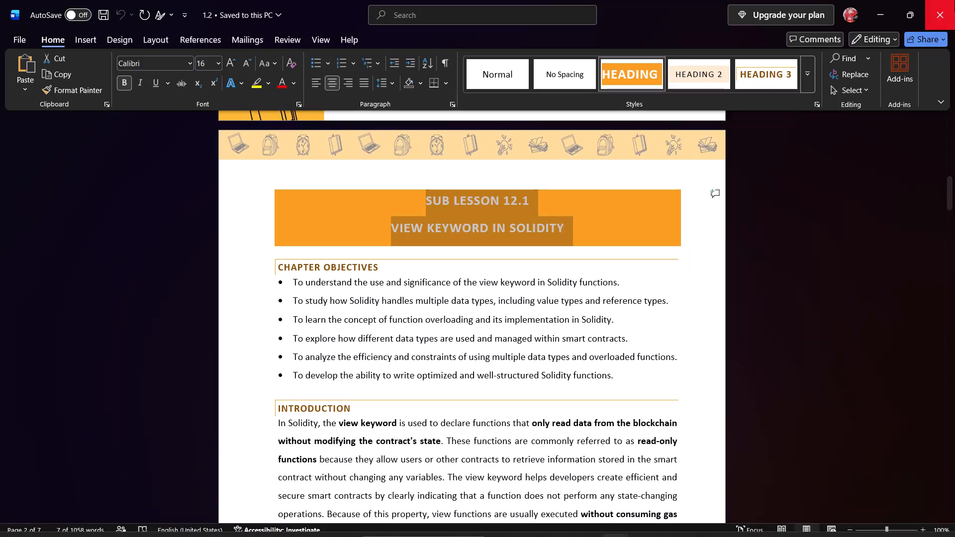
Close the 1.2 document and any other open windows to get back to the desktop.
triple_click(940, 11)
double_click(940, 11)
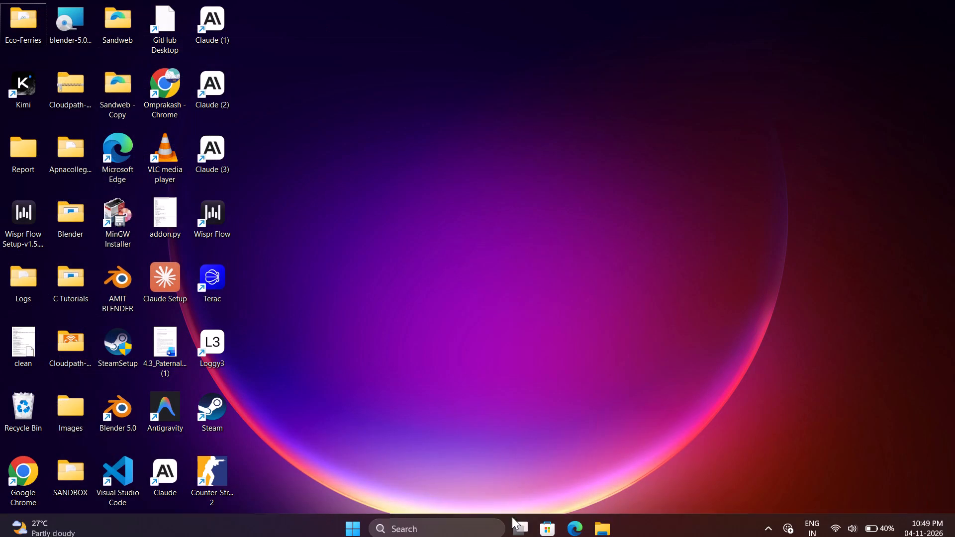
Show the hidden system tray icons.
click(774, 525)
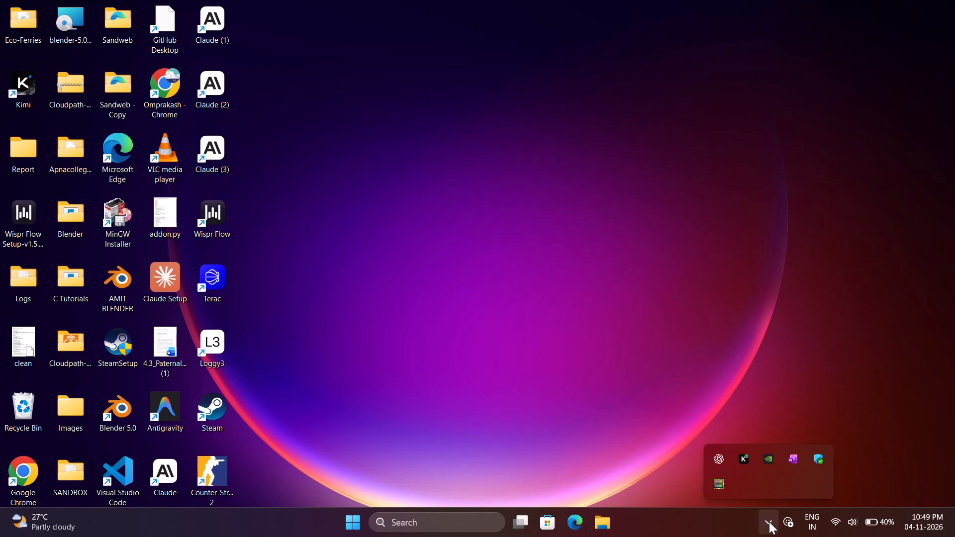
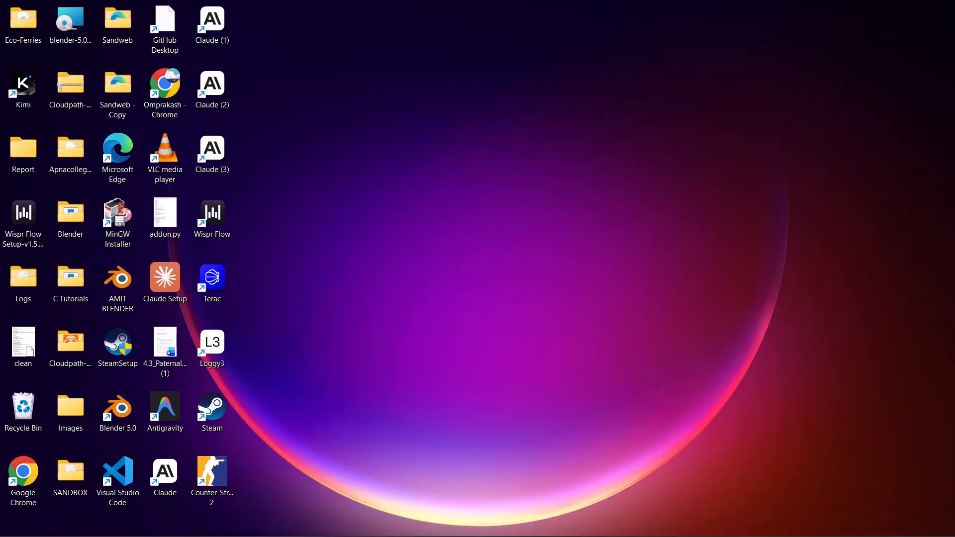
Bring up the computer's power options in preparation for shutting it down.
click(350, 523)
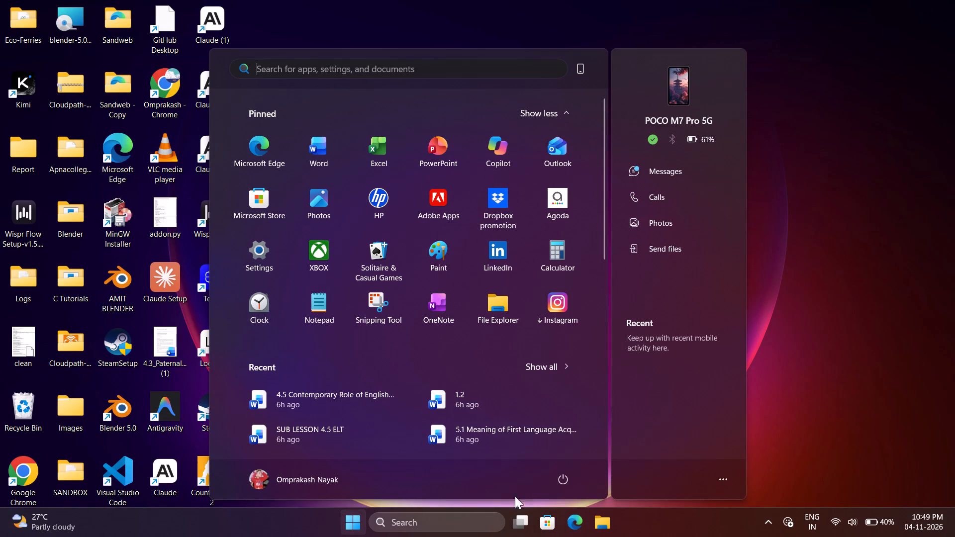
click(562, 480)
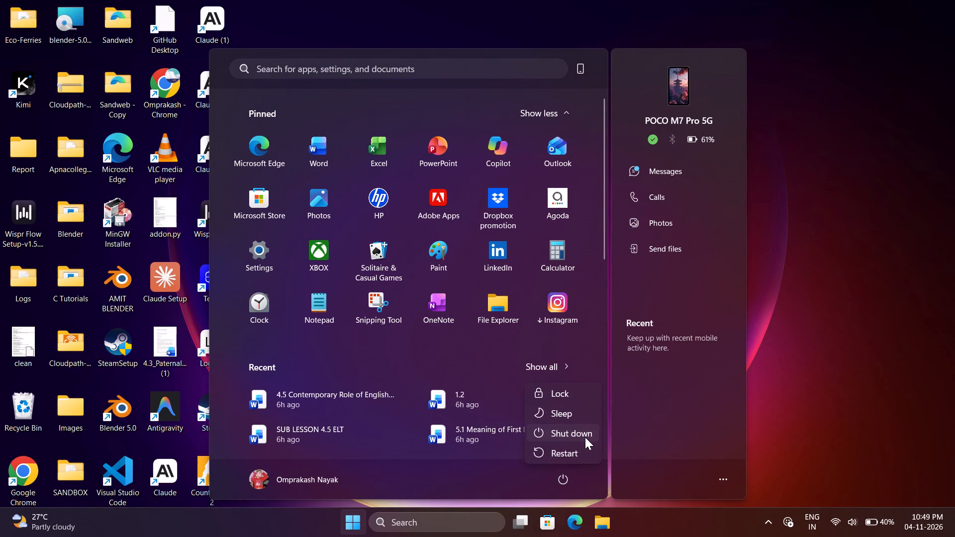